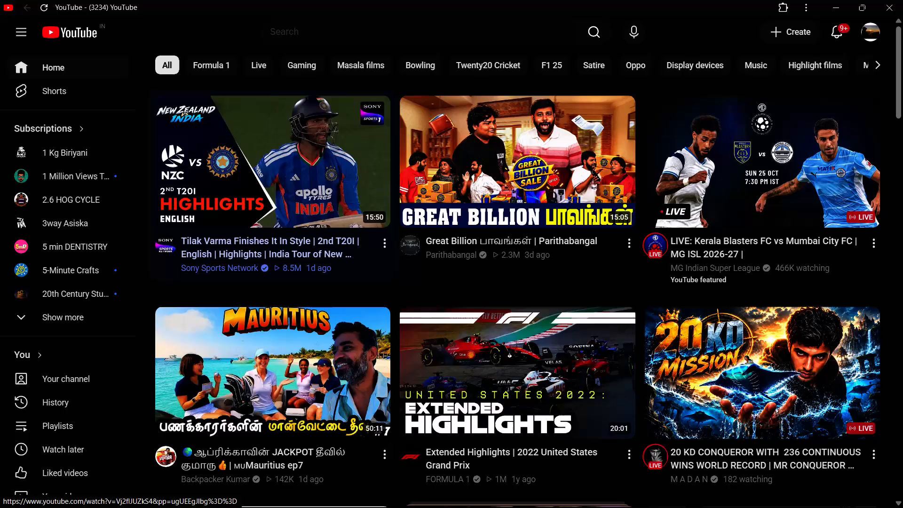
Close the YouTube window and open the JC 10 presentation from the JC 10 folder inside Ortho's Seminar and JC folder.
click(902, 0)
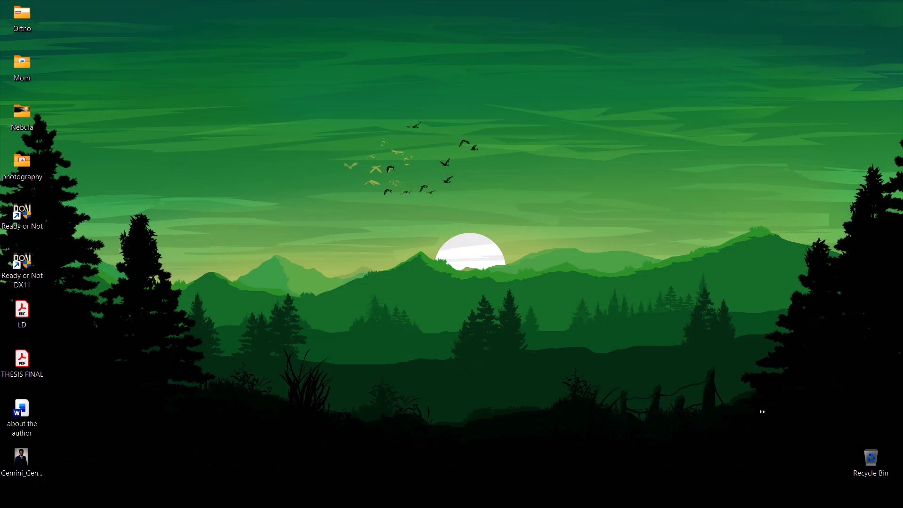
double_click(31, 28)
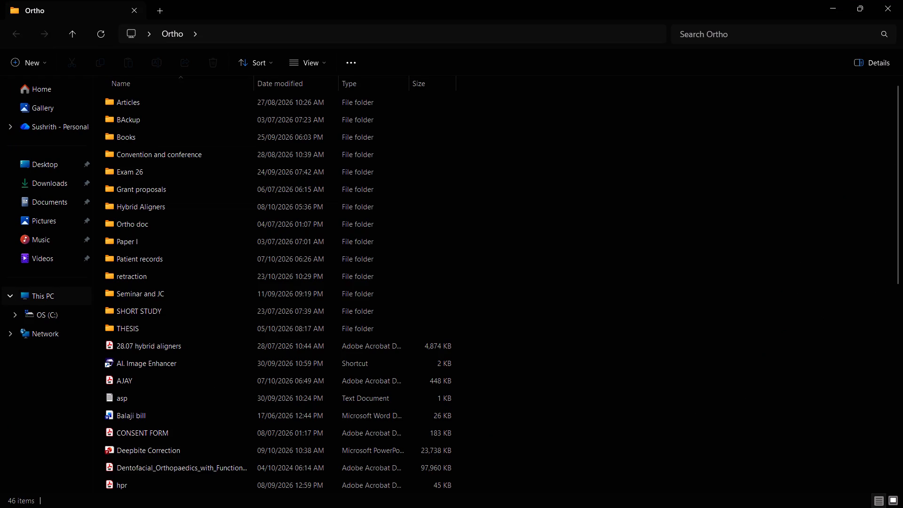
double_click(227, 290)
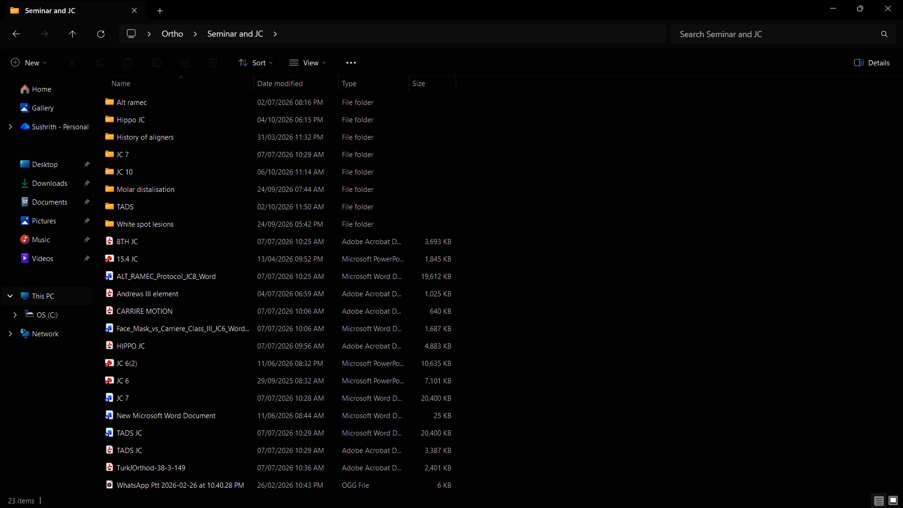
double_click(300, 171)
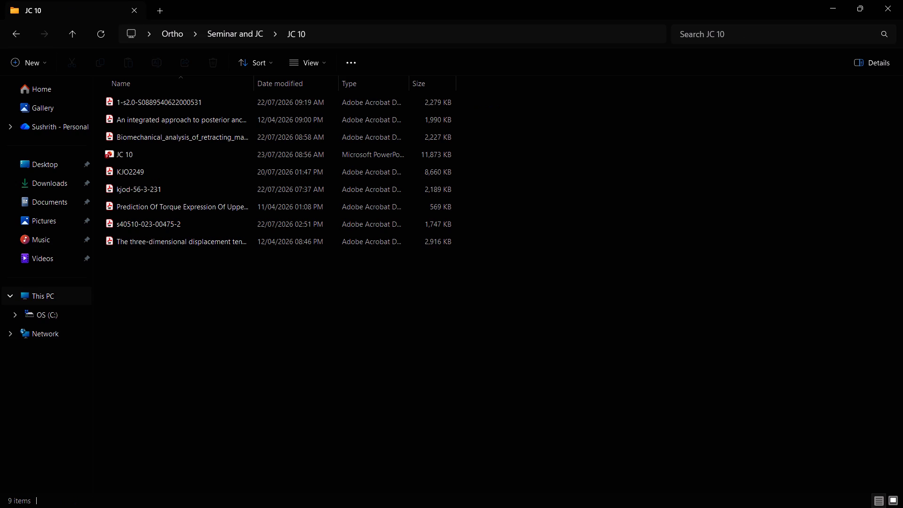
double_click(285, 155)
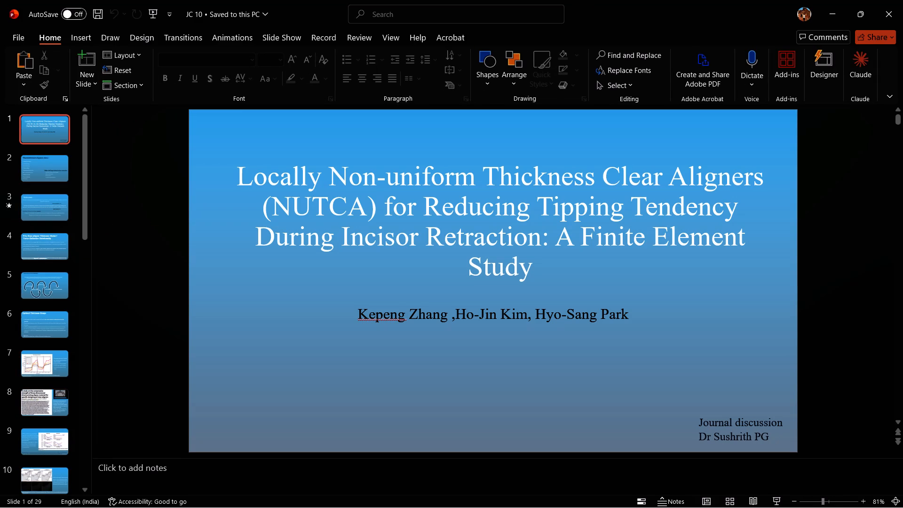
Close the JC 10 presentation and go up to the Seminar and JC folder to look through its files.
click(902, 0)
click(721, 232)
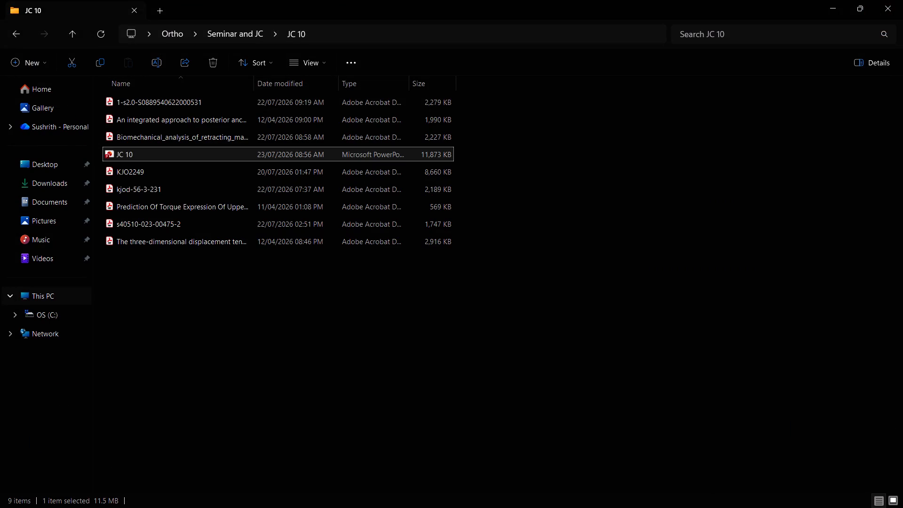
key(BackSpace)
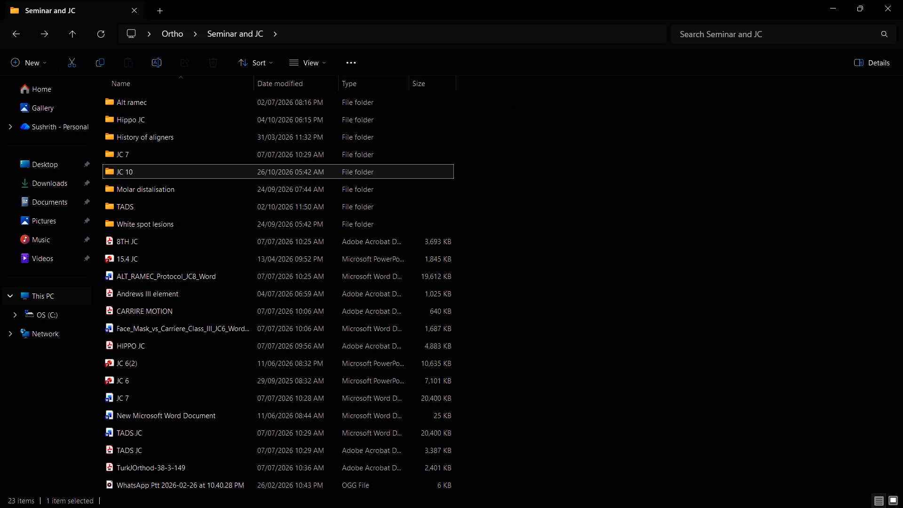
scroll(721, 232, down, 5)
Search the computer for "dee" and open the Deepbite Correction presentation.
click(0, 507)
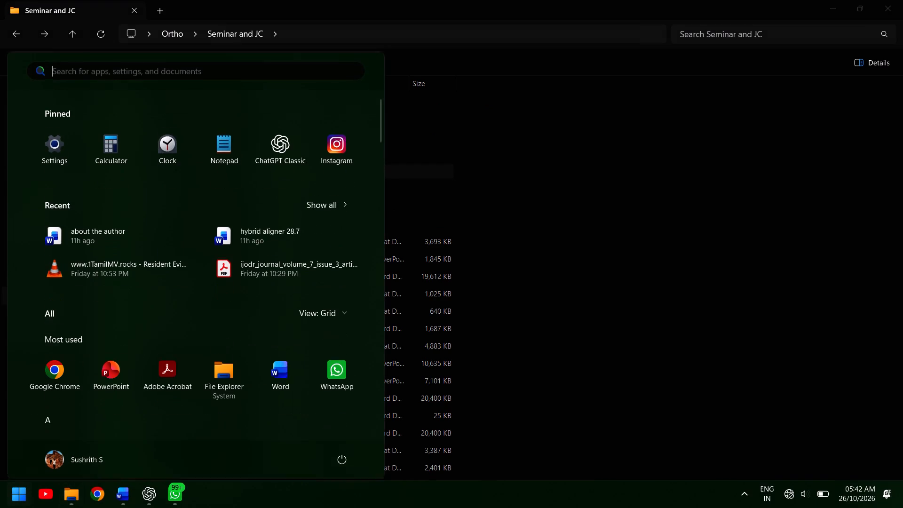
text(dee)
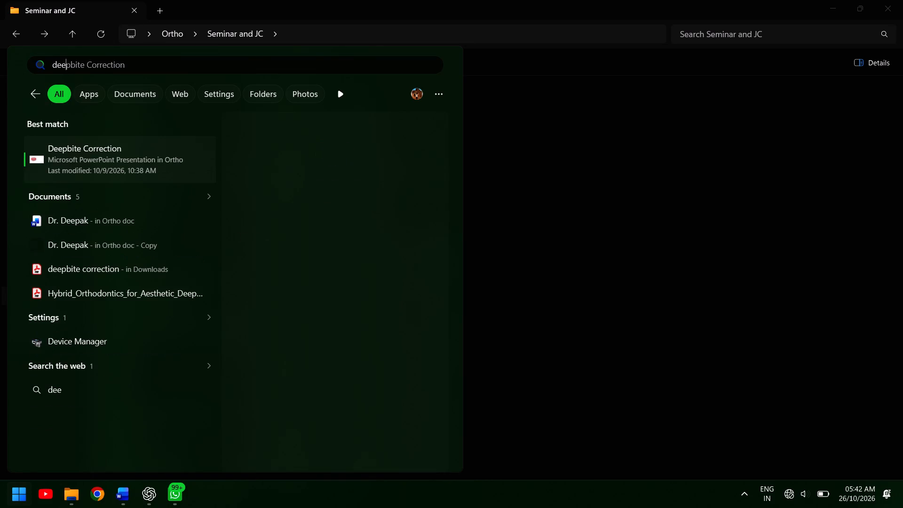
click(98, 163)
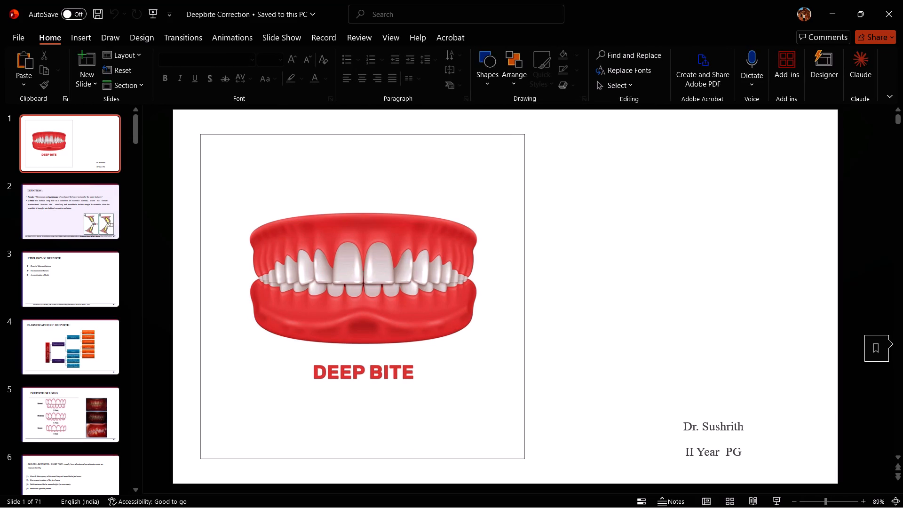
Review slides 2 to 6 of the Deepbite Correction presentation, rechecking the classification and grading slides.
key(Down)
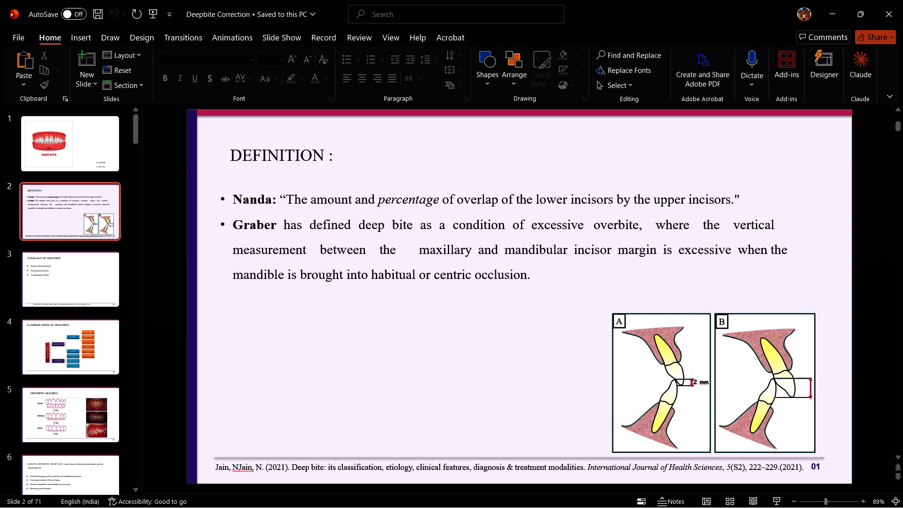
key(Down)
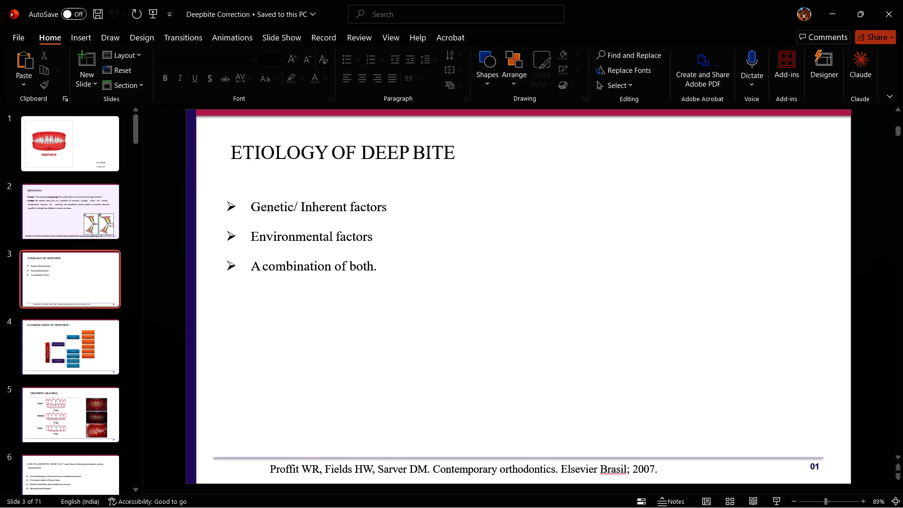
key(Down)
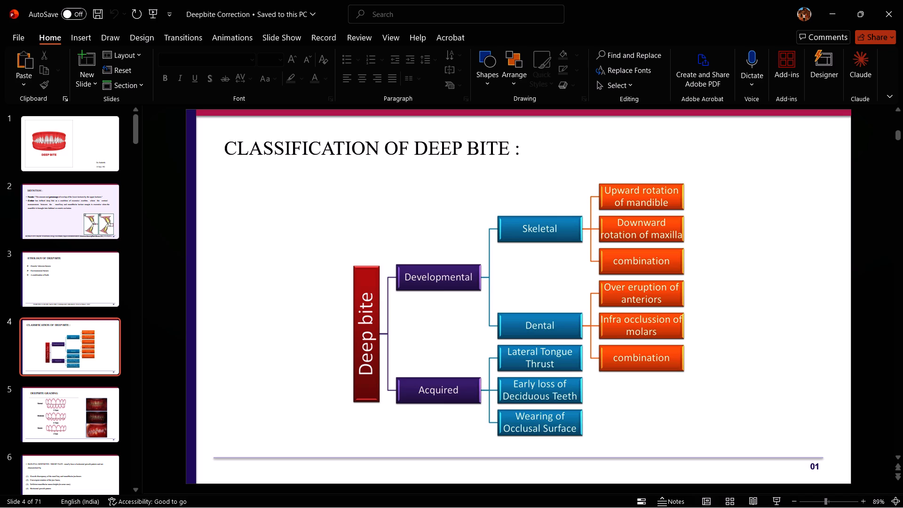
key(Down)
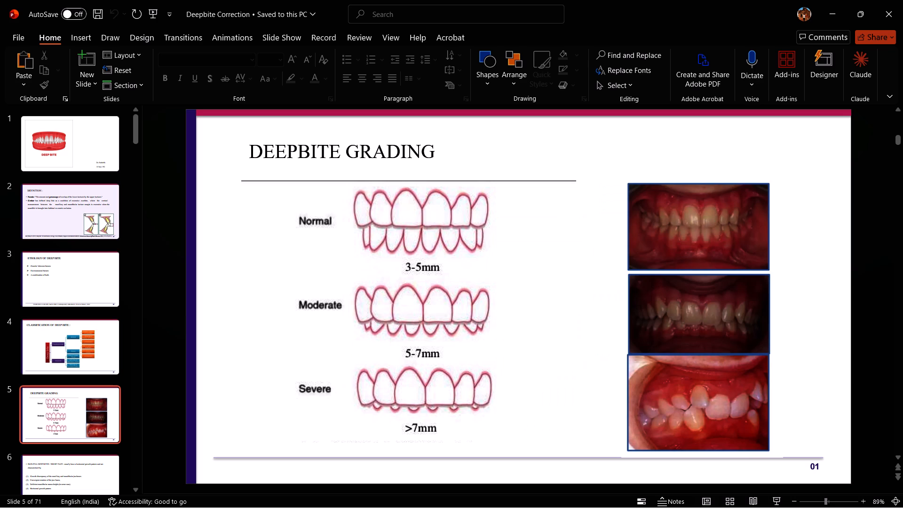
key(Down)
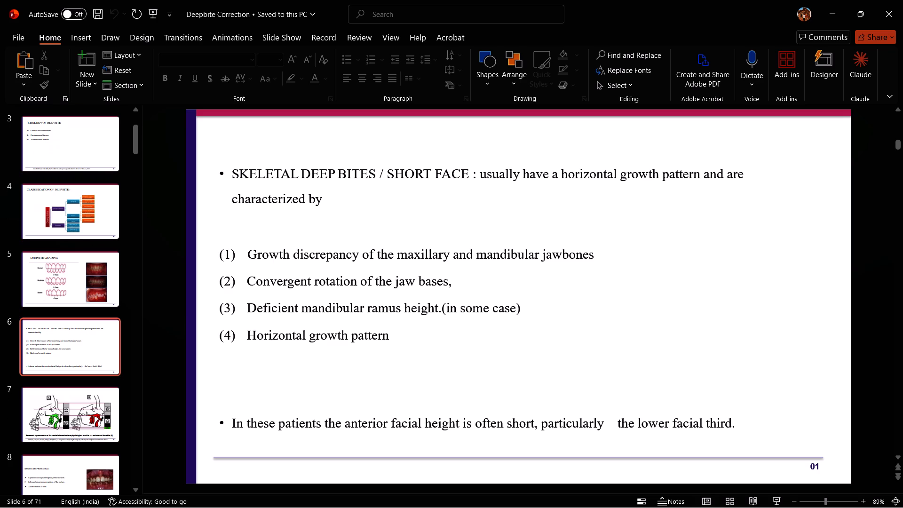
key(Up)
key(Up)
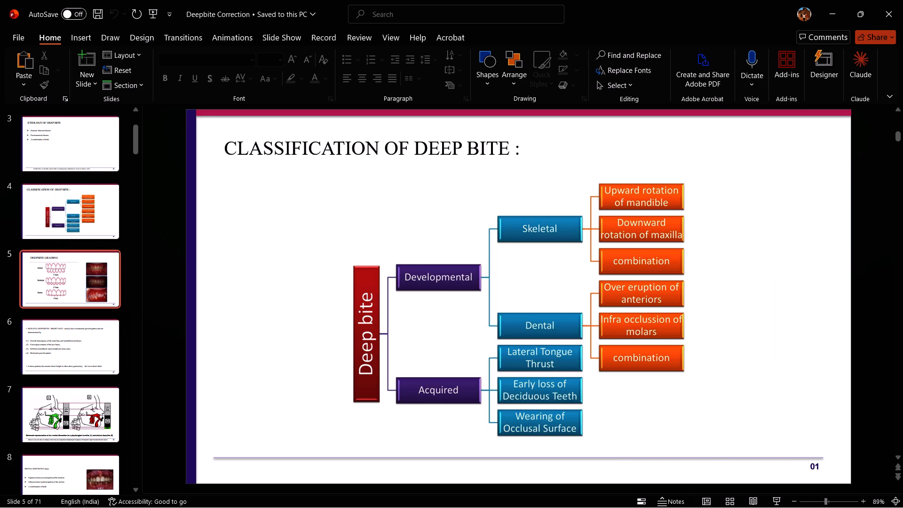
key(Down)
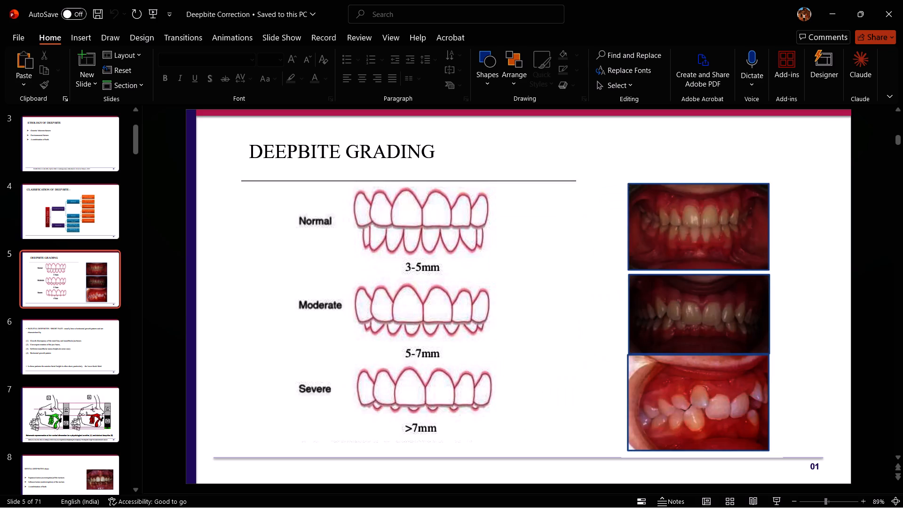
key(Up)
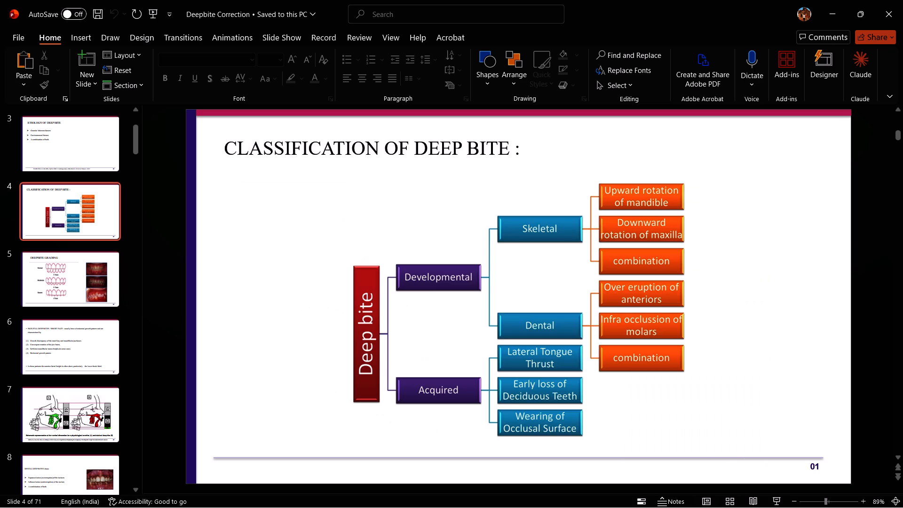
key(Down)
key(Down)
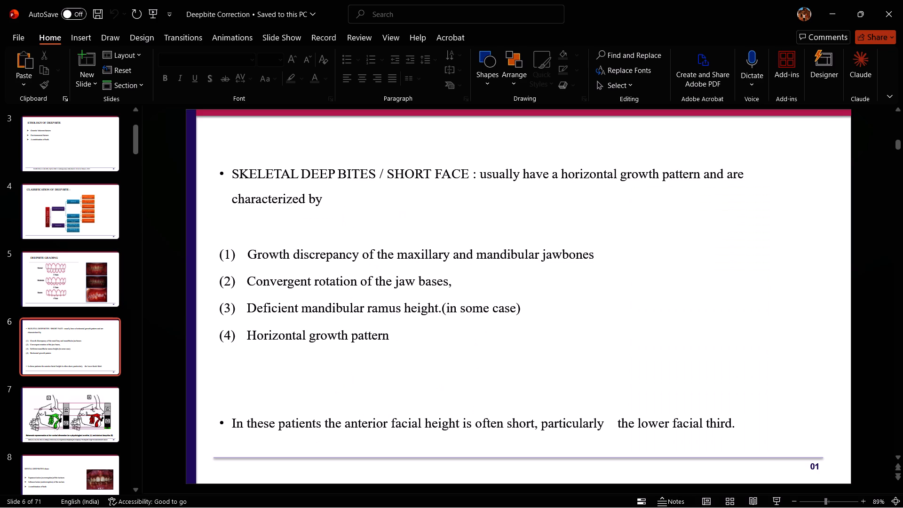
On slide 6, delete ".(in some case)" from the end of the deficient mandibular ramus height item.
click(526, 301)
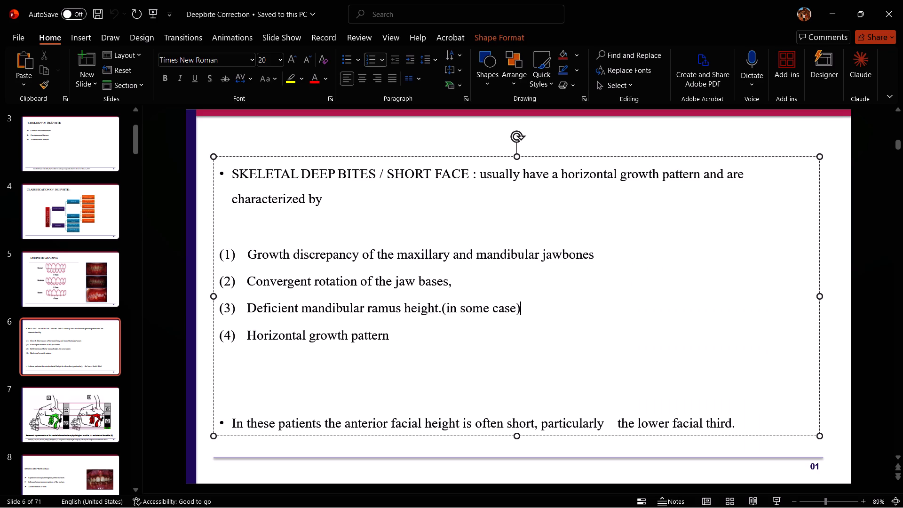
key(BackSpace)
key(BackSpace)
key(BackSpace)
key(BackSpace)
key(BackSpace)
key(BackSpace)
key(BackSpace)
key(BackSpace)
key(BackSpace)
key(BackSpace)
key(BackSpace)
key(BackSpace)
key(BackSpace)
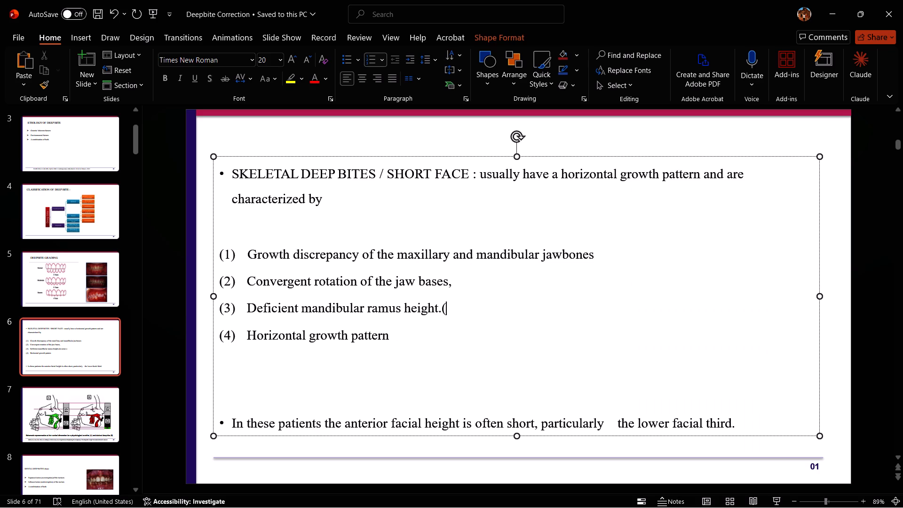
key(BackSpace)
key(BackSpace)
click(836, 358)
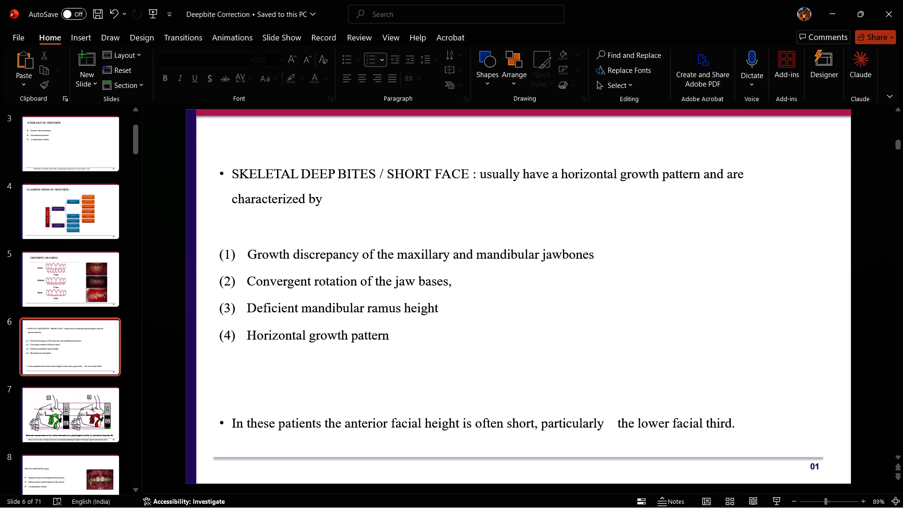
Delete "usually have a horizontal growth pattern and" from slide 6's opening bullet on skeletal deep bites.
drag(480, 173, 532, 210)
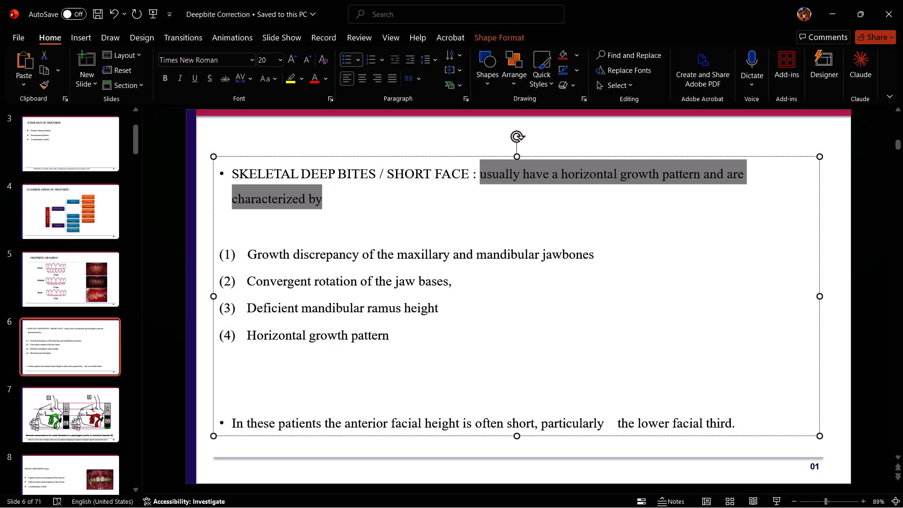
drag(532, 210, 655, 165)
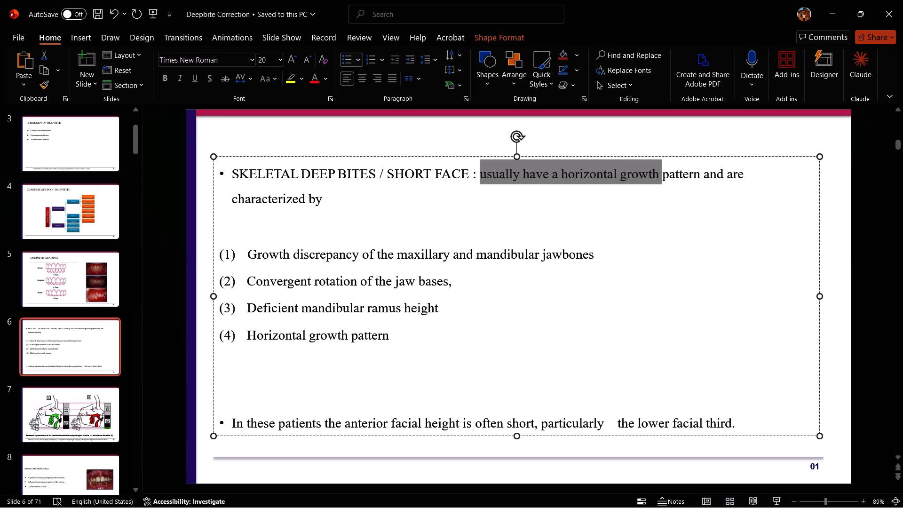
drag(655, 165, 714, 170)
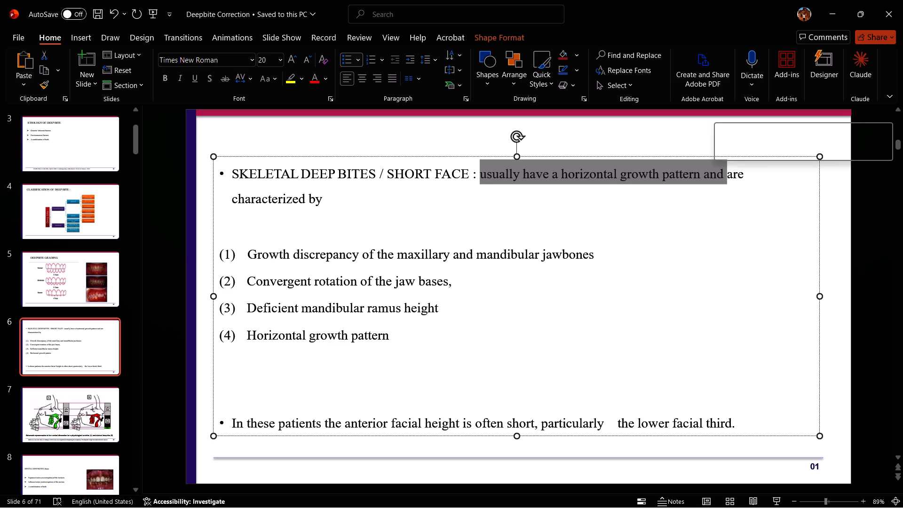
key(BackSpace)
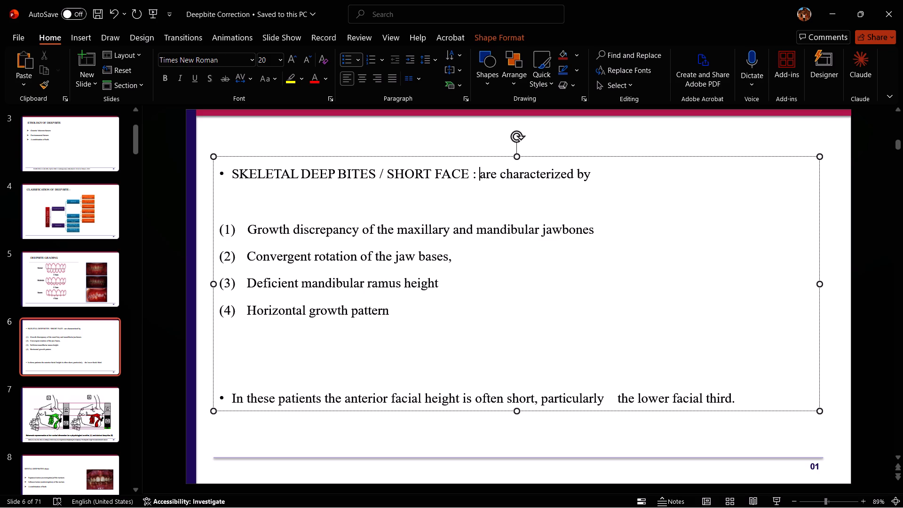
Remove the extra gap between "particularly" and "the lower facial third" in slide 6's last bullet.
click(615, 392)
key(BackSpace)
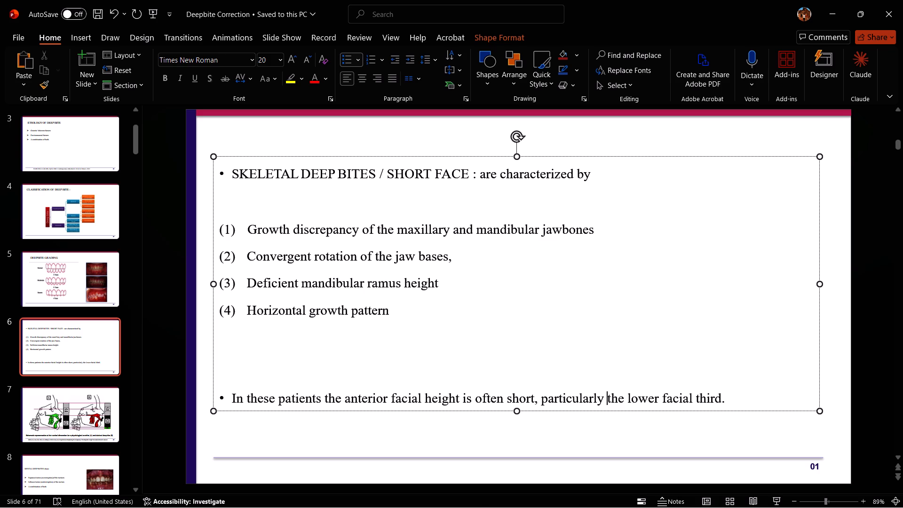
Deselect the text box and save the Deepbite Correction presentation.
key(ctrl+s)
click(820, 439)
key(ctrl+s)
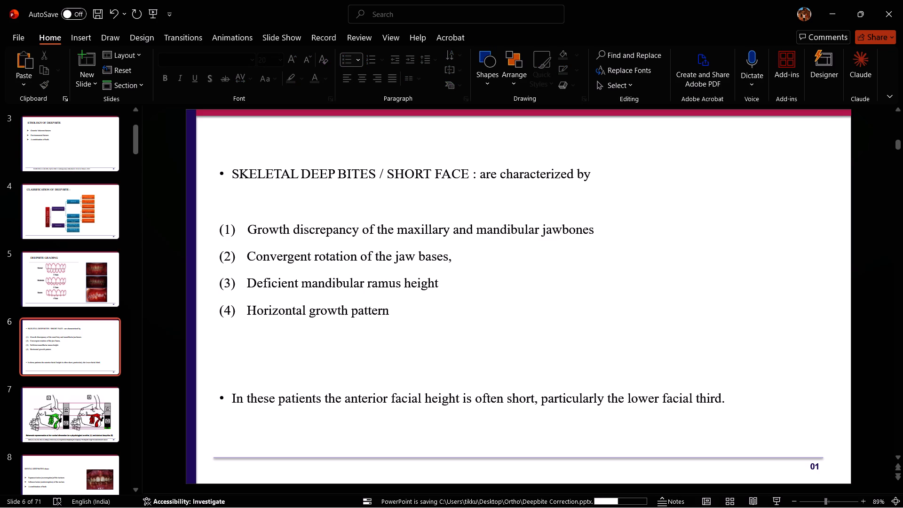
Review slide 7's schematic of the vertical dimension for physiological overbite and skeletal deep bite.
key(Down)
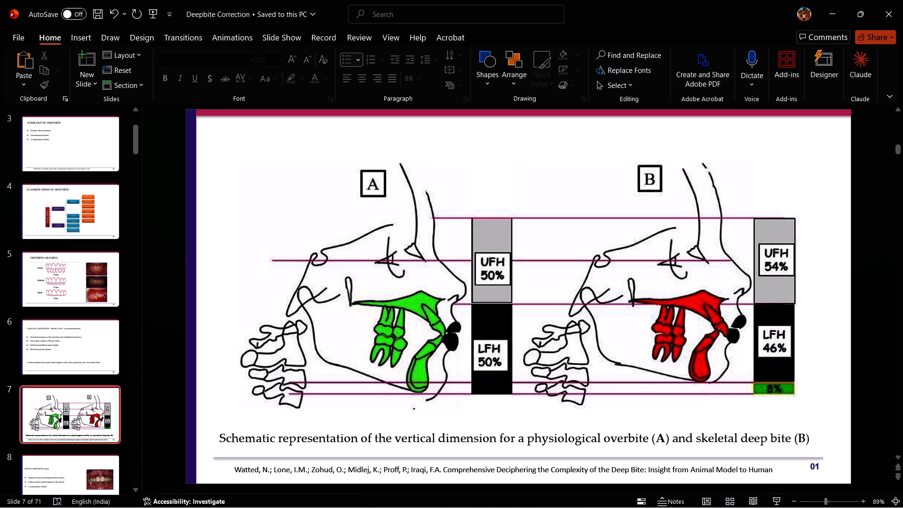
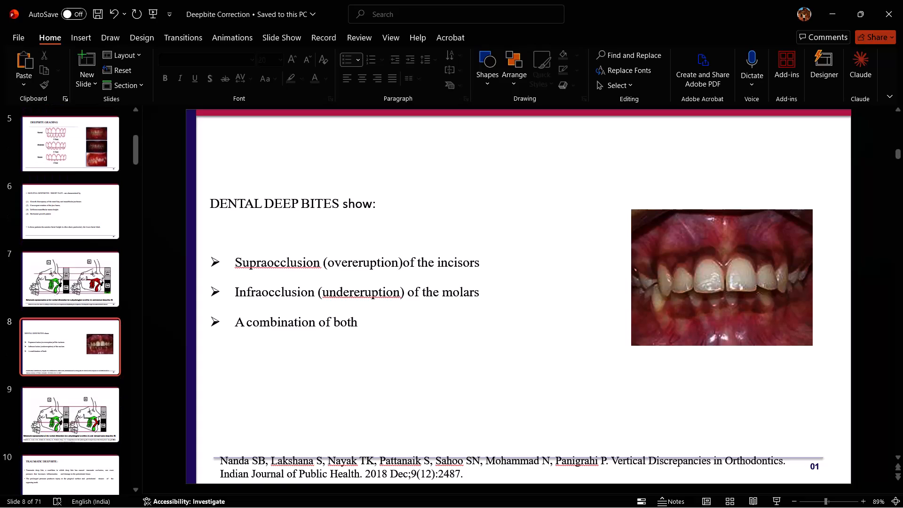
Widen slide 8's Nanda SB citation box toward the slide's left margin and set its text to 14 pt.
click(672, 472)
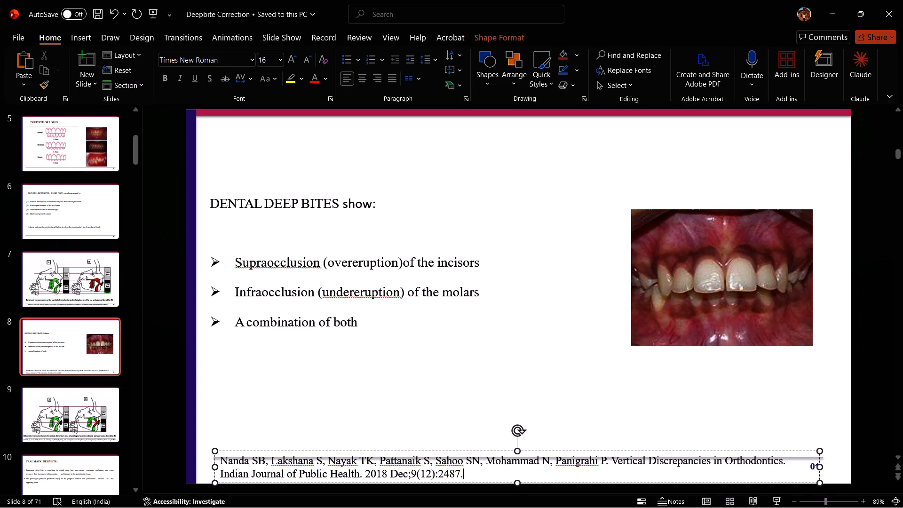
drag(215, 467, 204, 466)
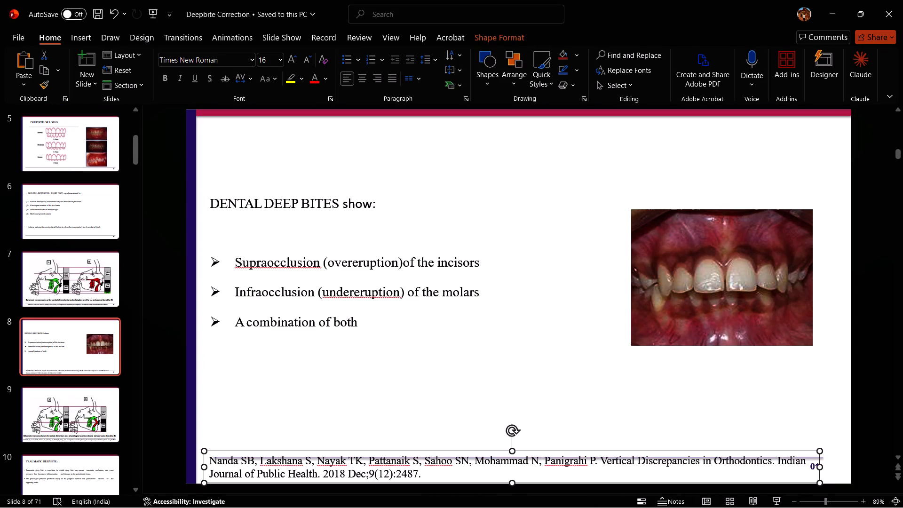
click(422, 474)
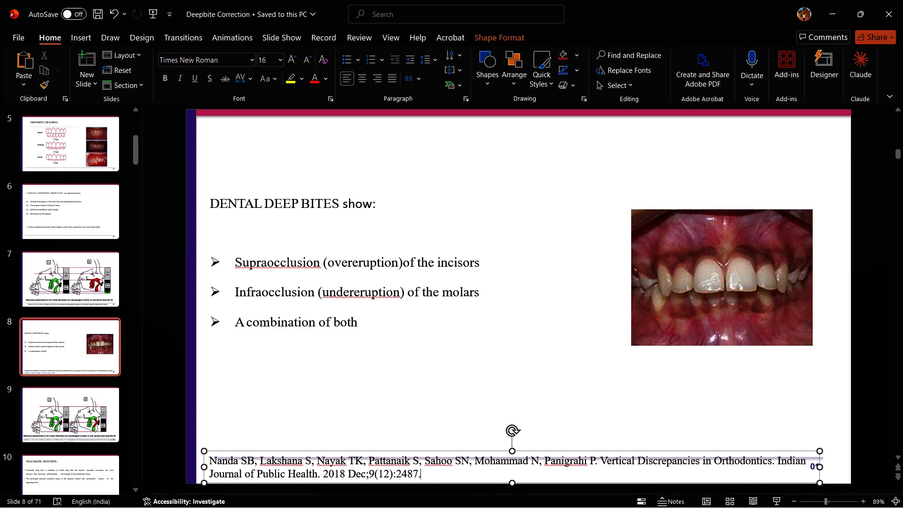
key(ctrl+a)
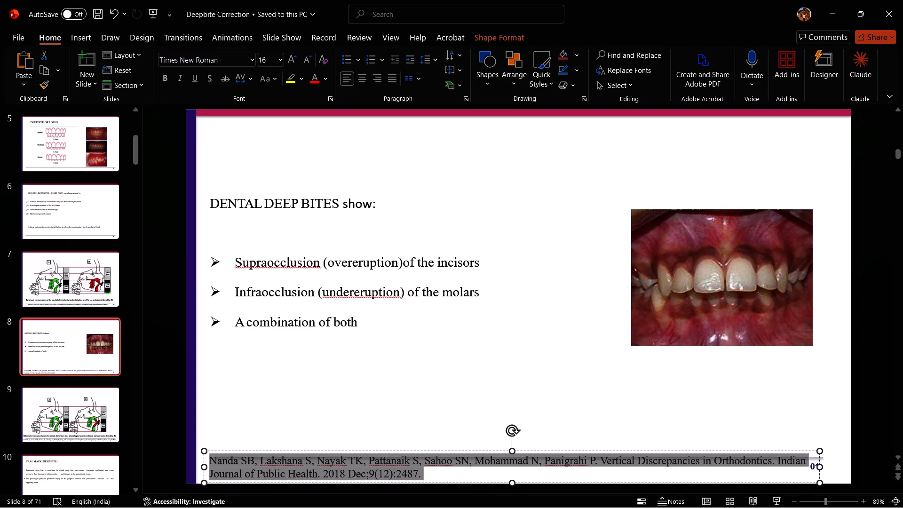
click(308, 61)
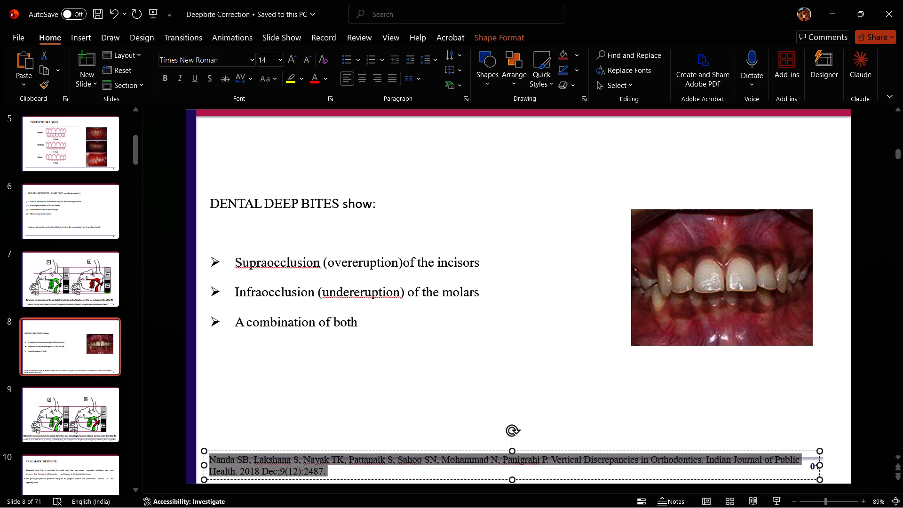
Extend the citation box toward slide 8's right margin, move it down below the footer line, and save the presentation.
click(820, 464)
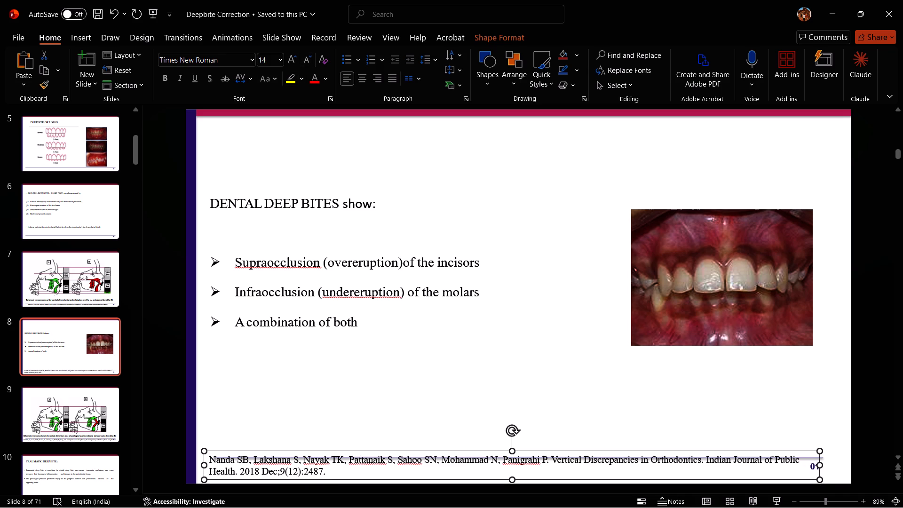
drag(820, 464, 844, 464)
drag(729, 448, 730, 451)
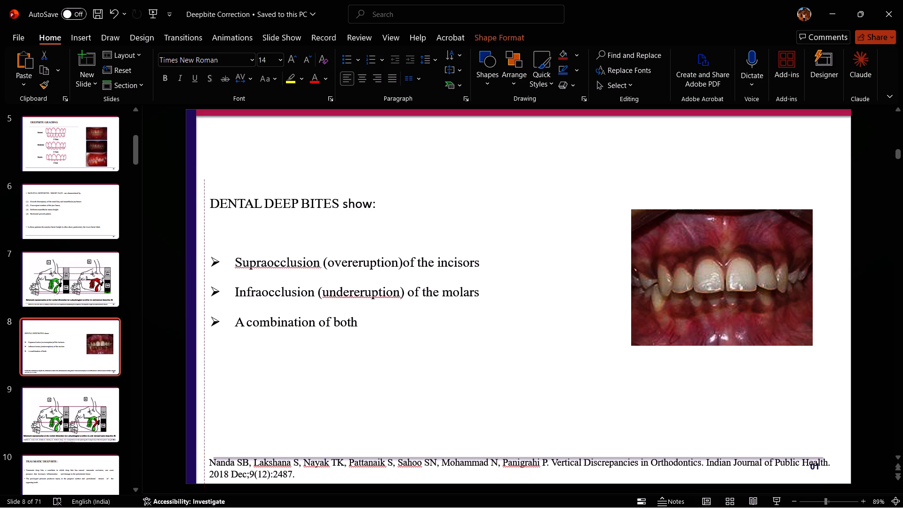
drag(730, 451, 732, 454)
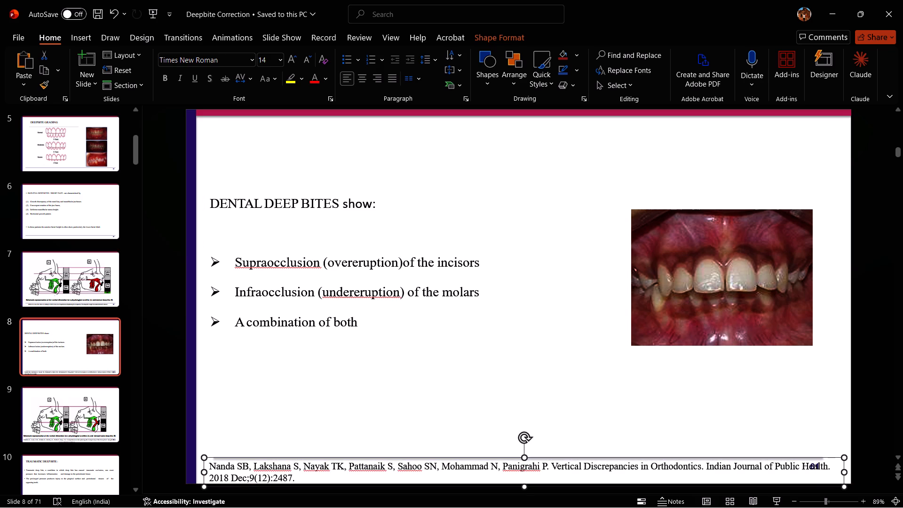
click(835, 410)
key(ctrl+s)
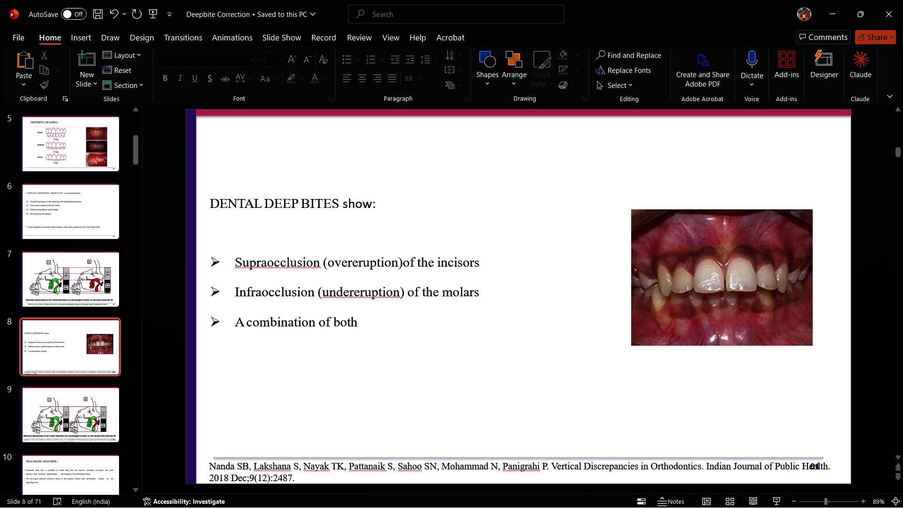
Remove the extra gap between "inflammation" and "and damage" in slide 10's first bullet, and save the presentation.
key(Down)
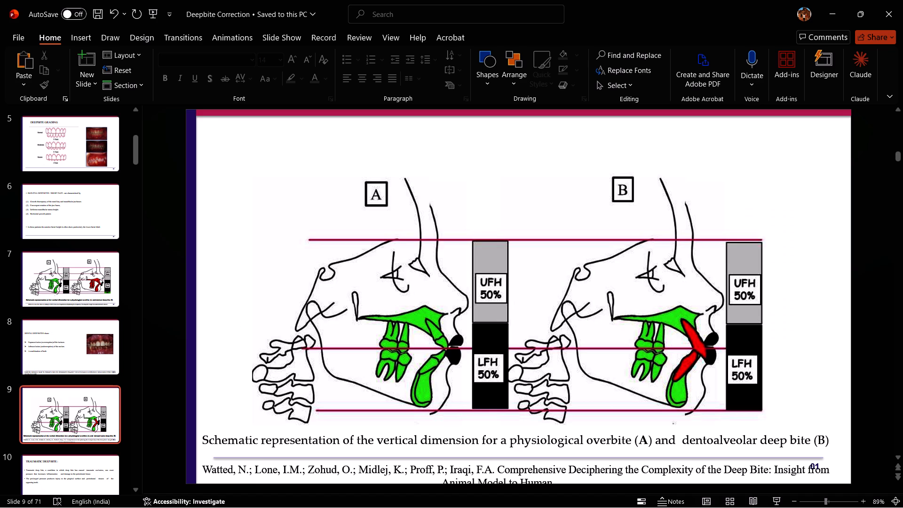
key(Down)
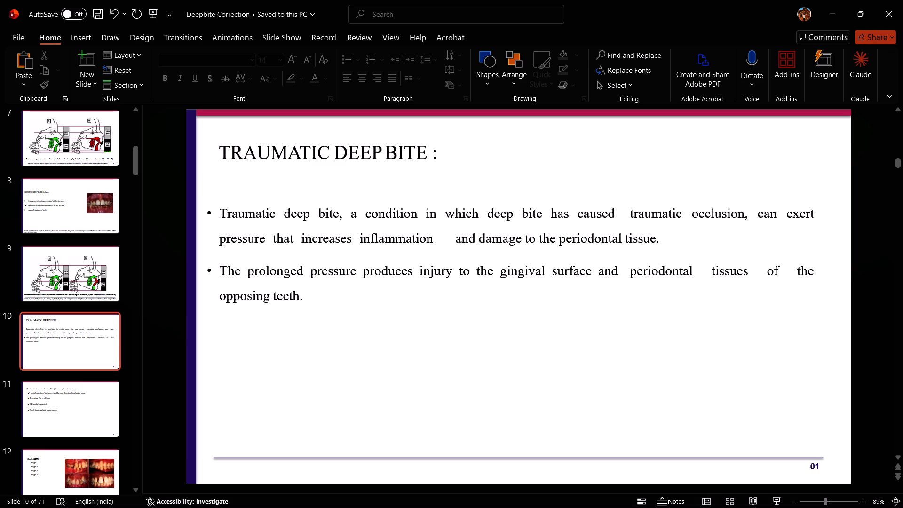
click(451, 235)
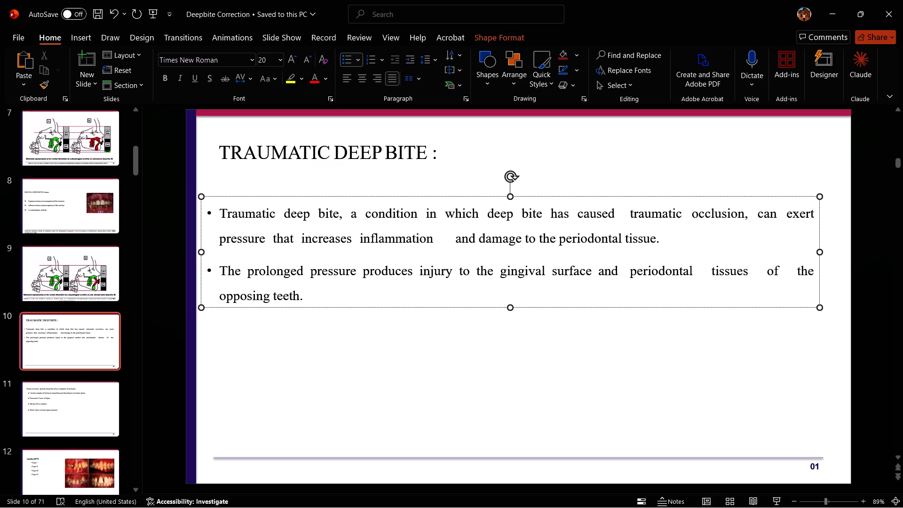
key(BackSpace)
click(610, 395)
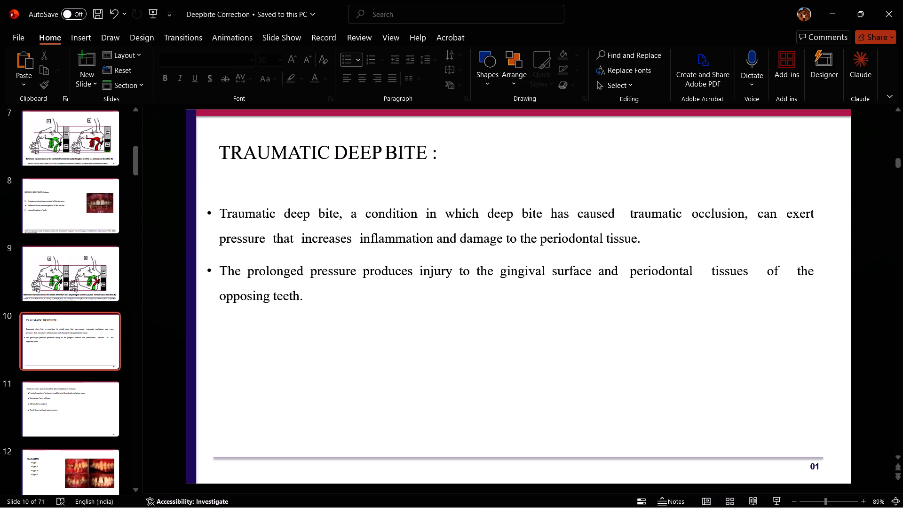
key(ctrl+s)
Replace "(Over eruption of incisors)" with a colon in slide 11's "Dento-alveolar -pseudo deep bite" heading, and save the presentation.
key(Down)
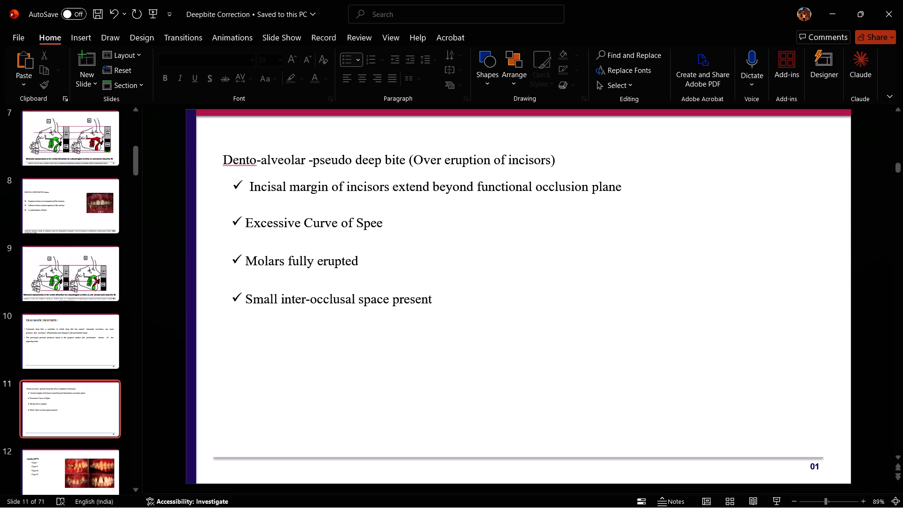
click(563, 156)
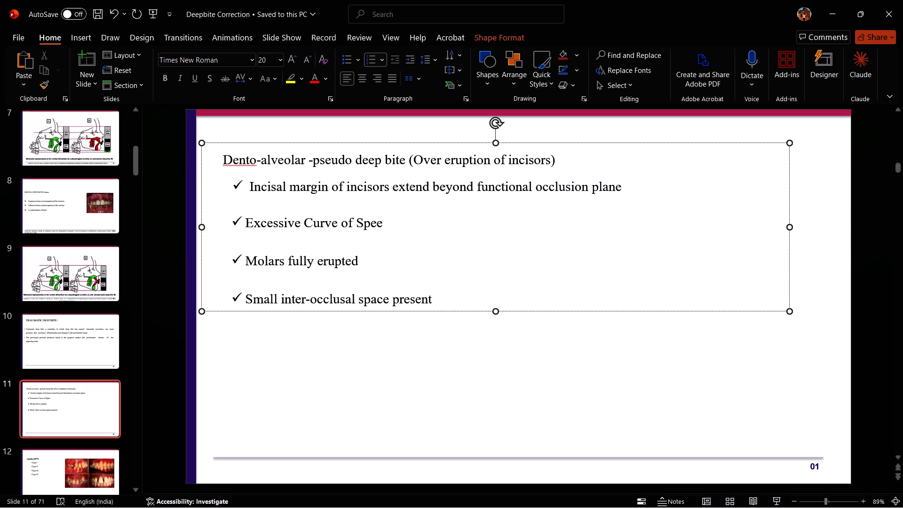
key(BackSpace)
key(BackSpace)
key(BackSpace)
key(BackSpace)
key(BackSpace)
key(BackSpace)
key(BackSpace)
key(BackSpace)
key(BackSpace)
key(BackSpace)
key(BackSpace)
key(BackSpace)
key(BackSpace)
key(BackSpace)
key(BackSpace)
key(BackSpace)
key(BackSpace)
key(BackSpace)
key(BackSpace)
key(BackSpace)
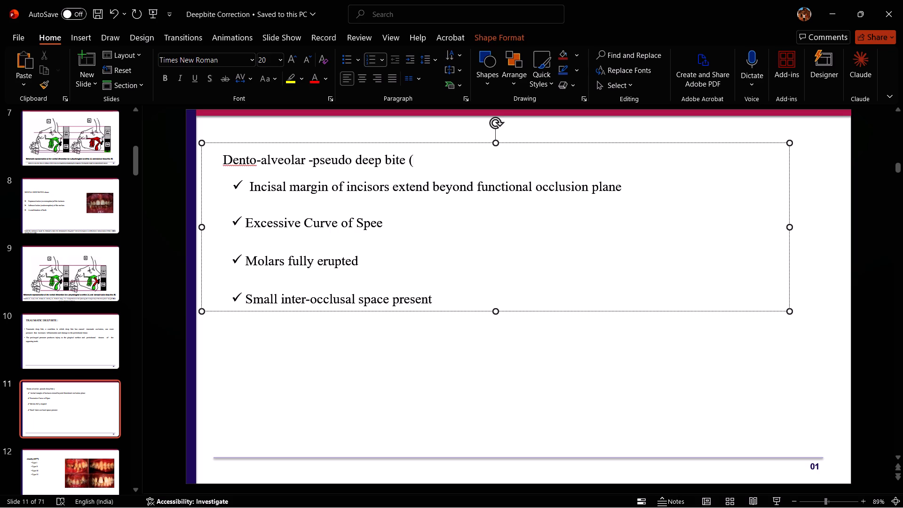
key(BackSpace)
key(shift+colon)
click(607, 399)
key(ctrl+s)
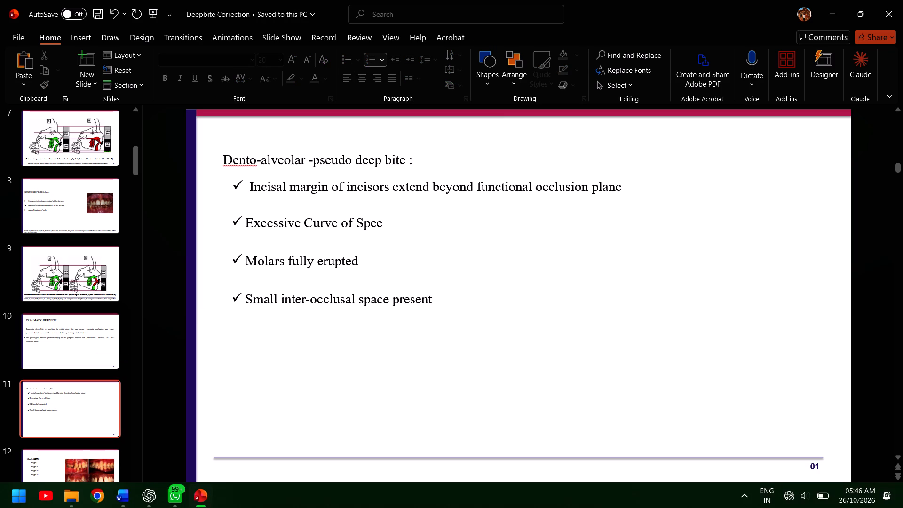
Switch to Google Chrome and connect the computer to Wi-Fi.
click(95, 497)
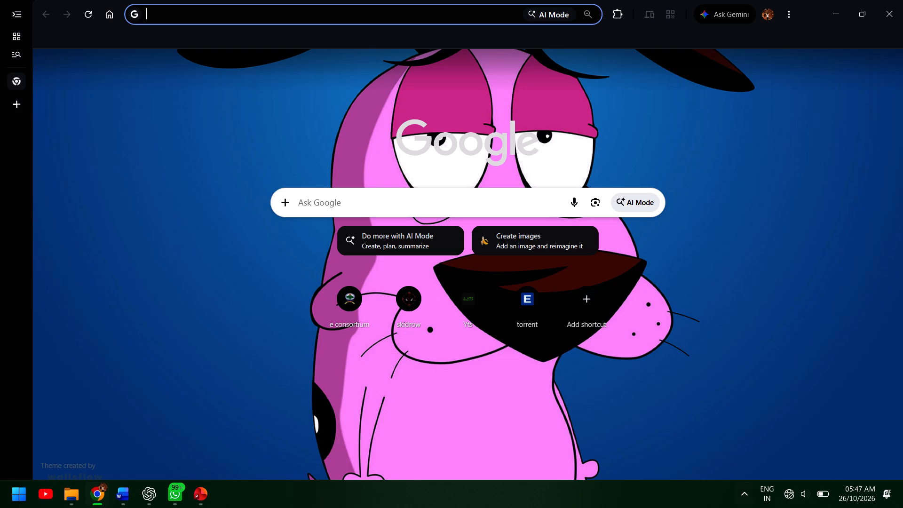
click(796, 493)
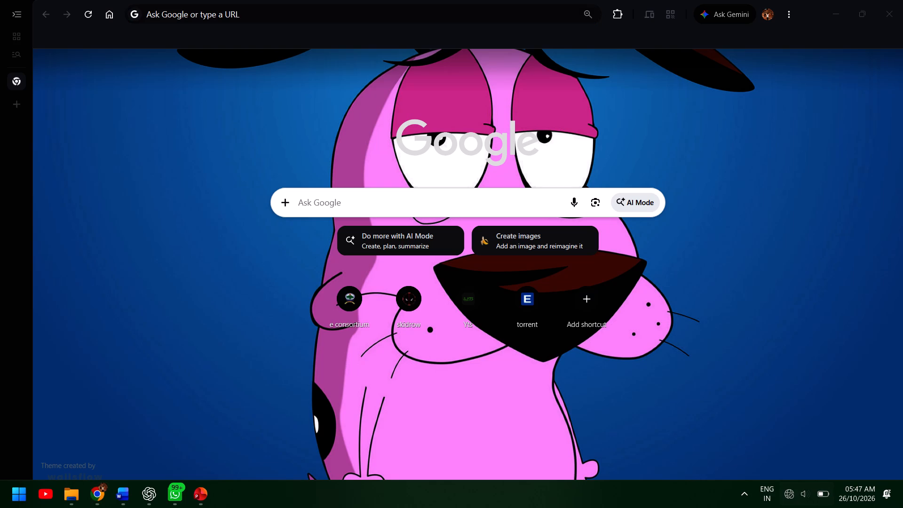
click(798, 385)
Search Google for "pseudo deep bite" and look over the image results and the general web results.
click(381, 210)
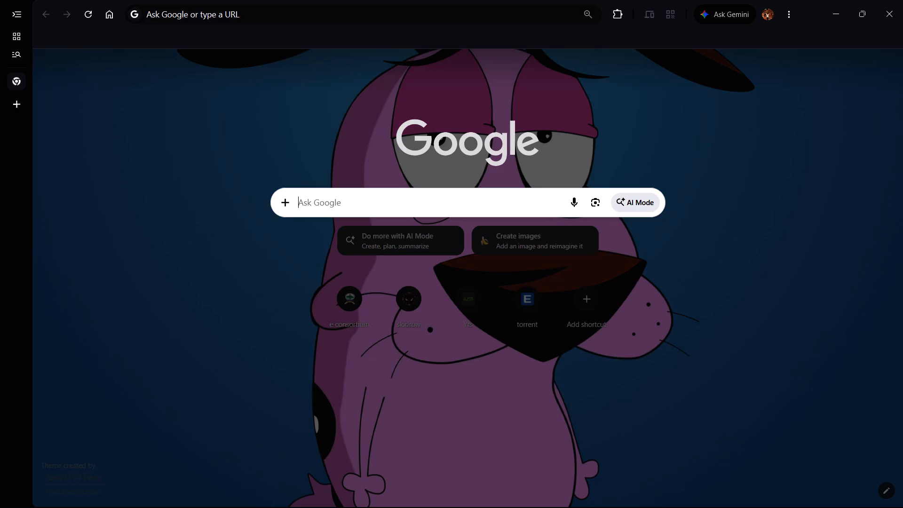
key(alt+Tab)
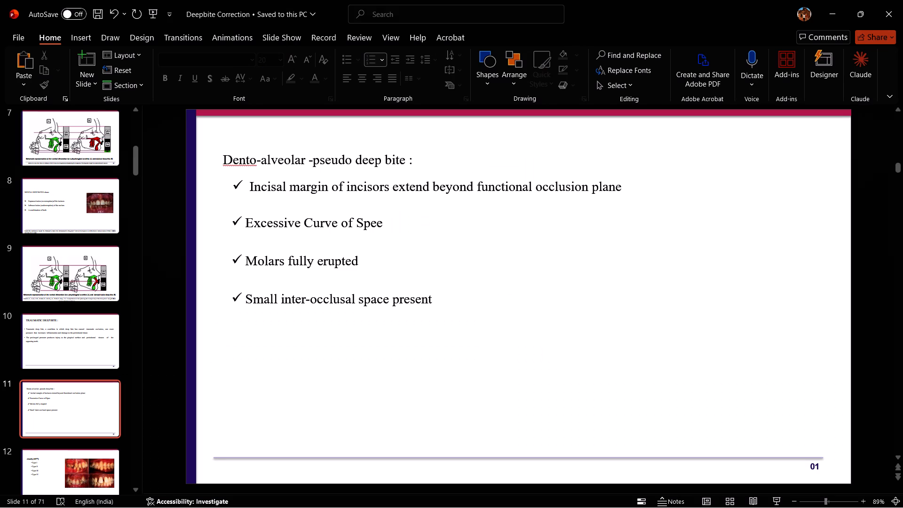
key(alt+Tab)
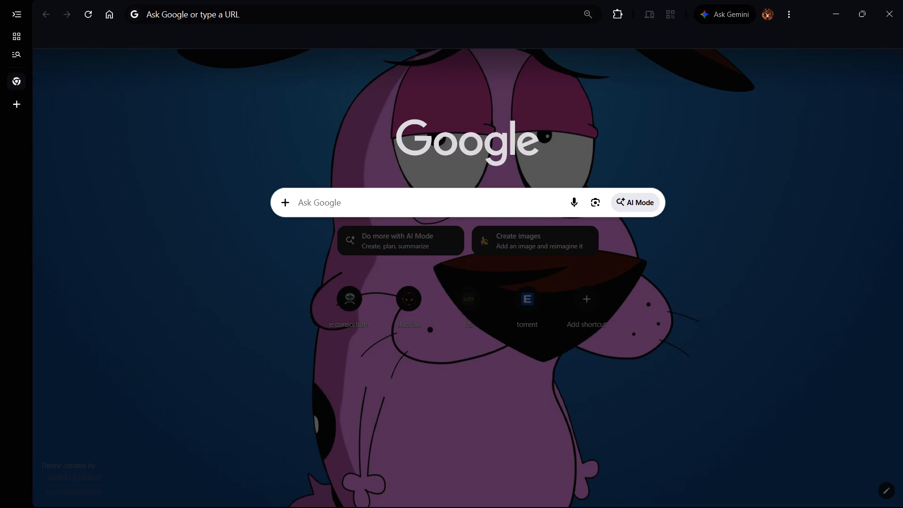
text(pseudo de)
text(ep)
key(Down)
key(Return)
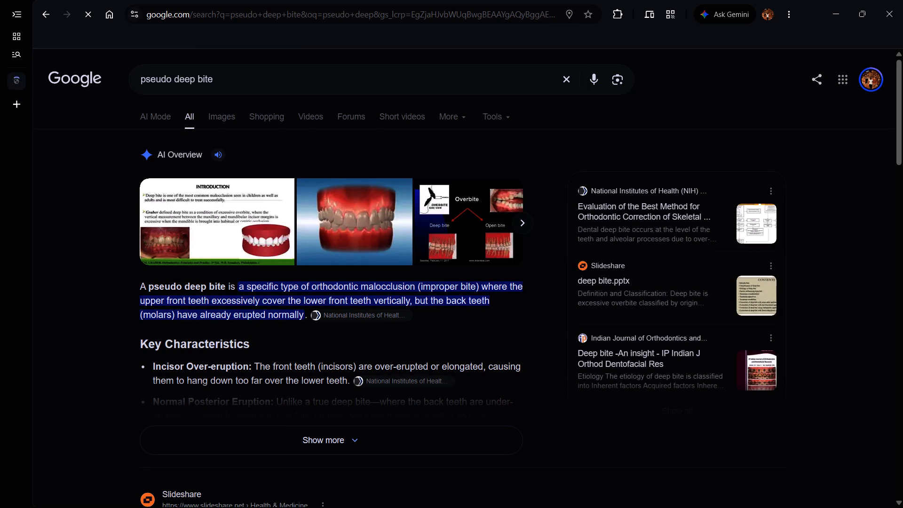
click(212, 120)
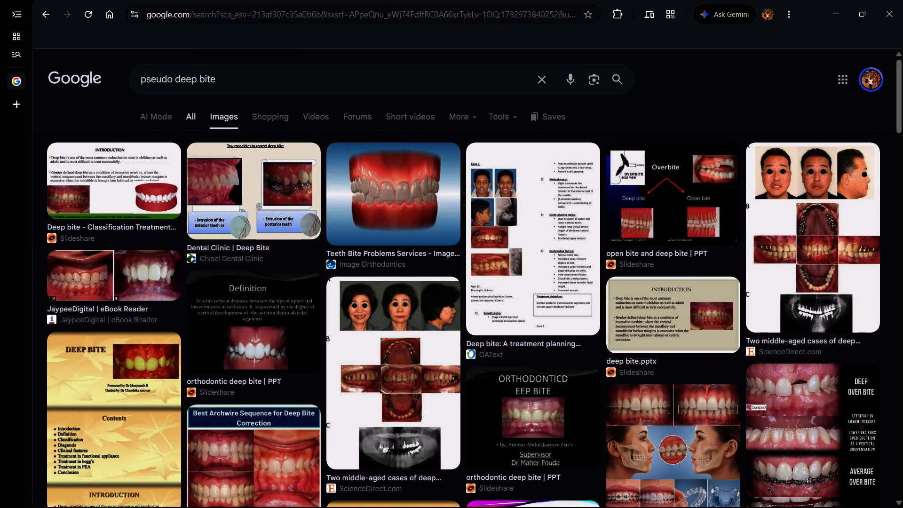
click(191, 111)
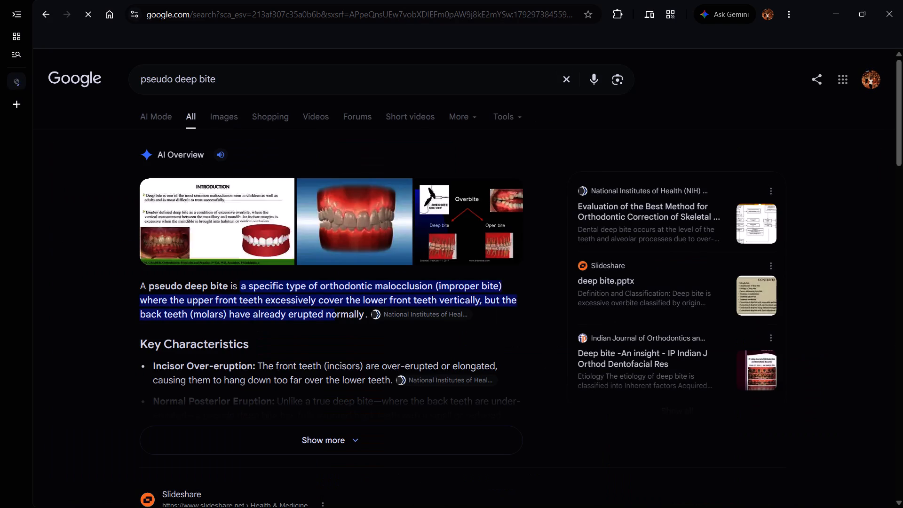
Change the Google search to "deep bite in orthodontics" and switch from images to the general web results.
click(171, 79)
key(BackSpace)
key(BackSpace)
key(BackSpace)
key(BackSpace)
key(BackSpace)
key(BackSpace)
key(BackSpace)
key(BackSpace)
key(BackSpace)
key(BackSpace)
key(BackSpace)
key(BackSpace)
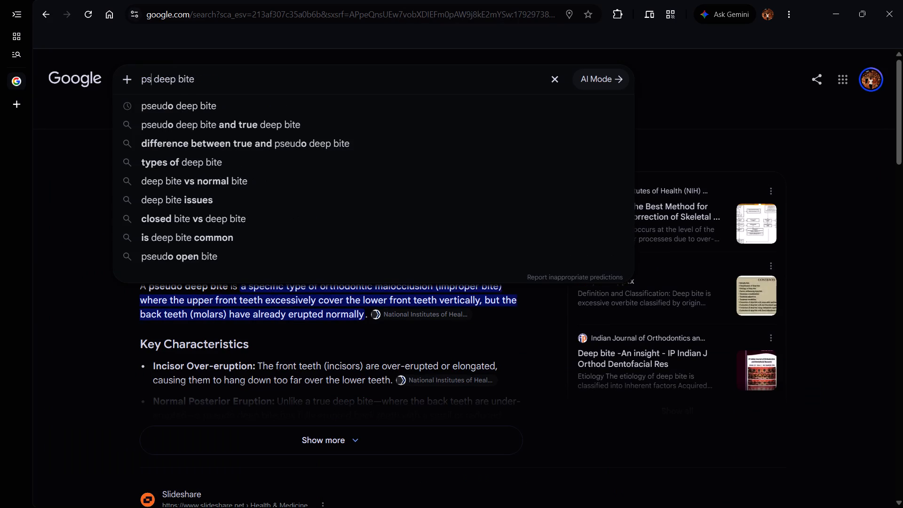
click(245, 105)
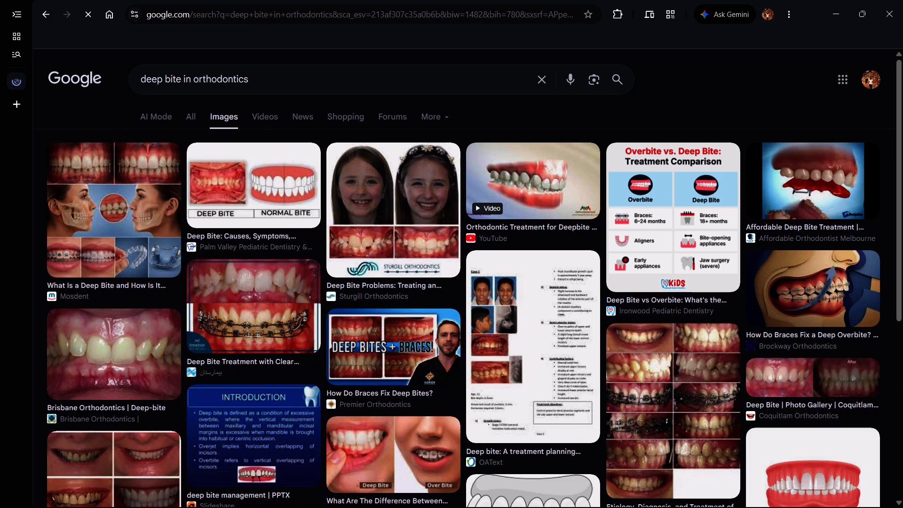
click(190, 113)
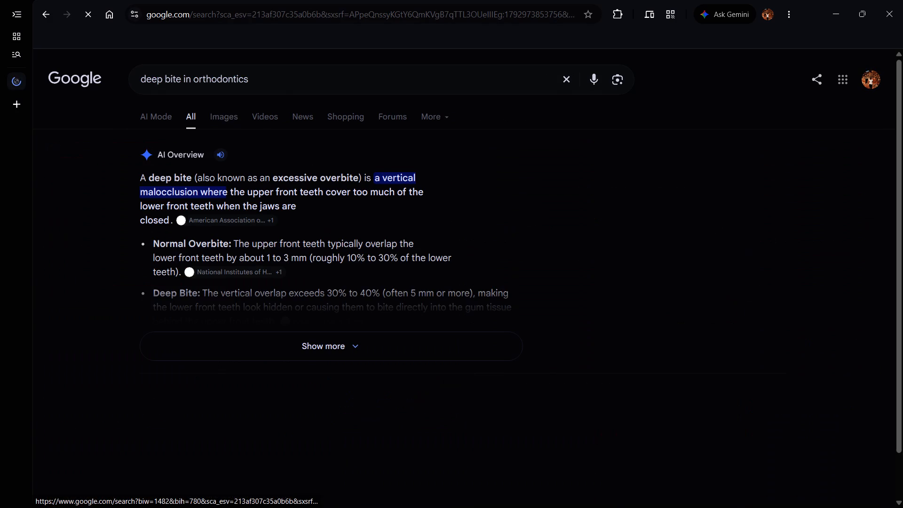
Open the Slideshare result "orthodontic deep bite | PPT" from the Google results.
scroll(425, 264, down, 2)
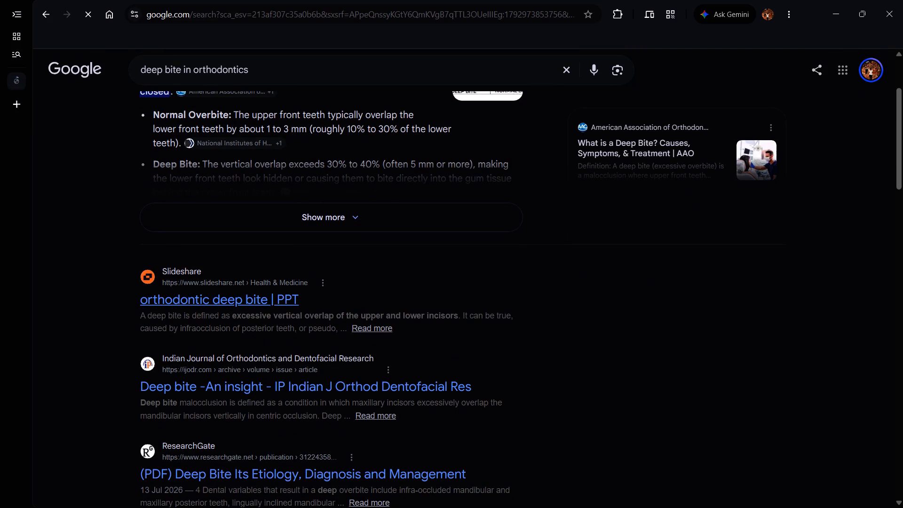
click(249, 286)
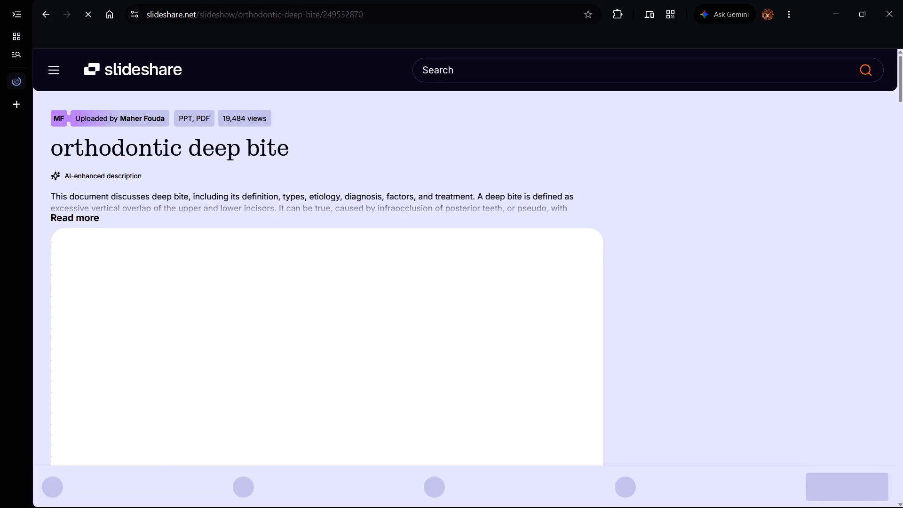
Read the opening slides of the orthodontic deep bite presentation covering the definition and measurement of overbite.
scroll(249, 286, down, 5)
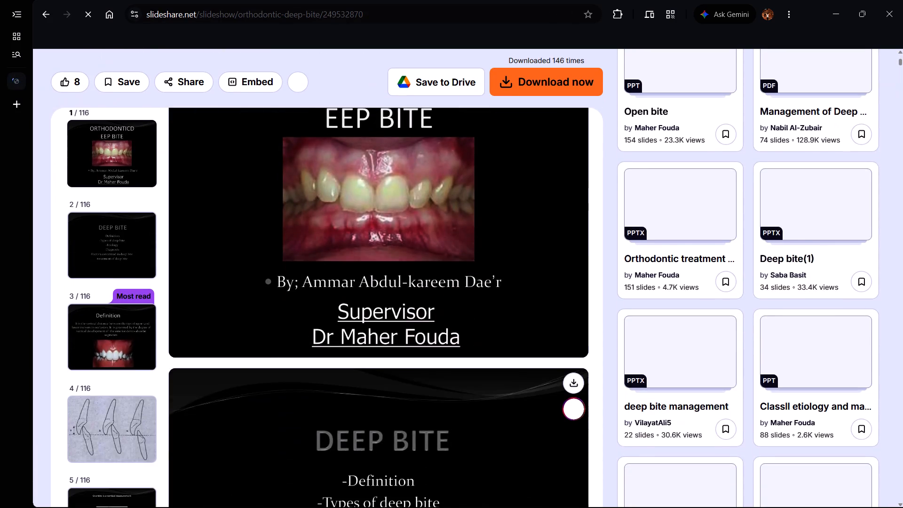
scroll(249, 286, down, 8)
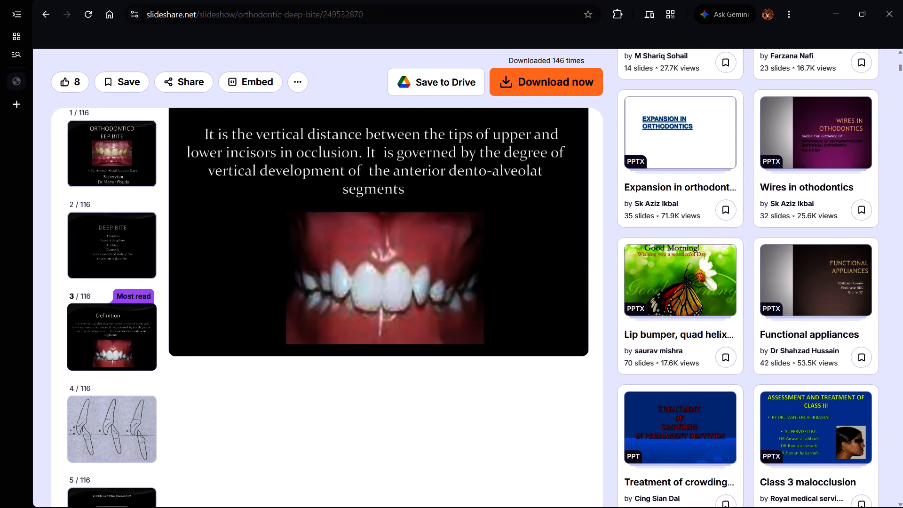
scroll(249, 286, down, 10)
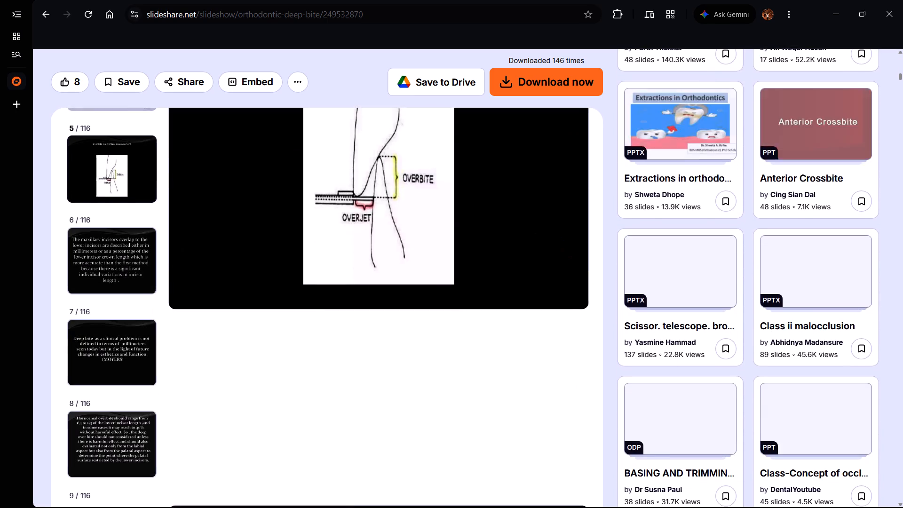
scroll(249, 286, down, 1)
scroll(249, 286, up, 2)
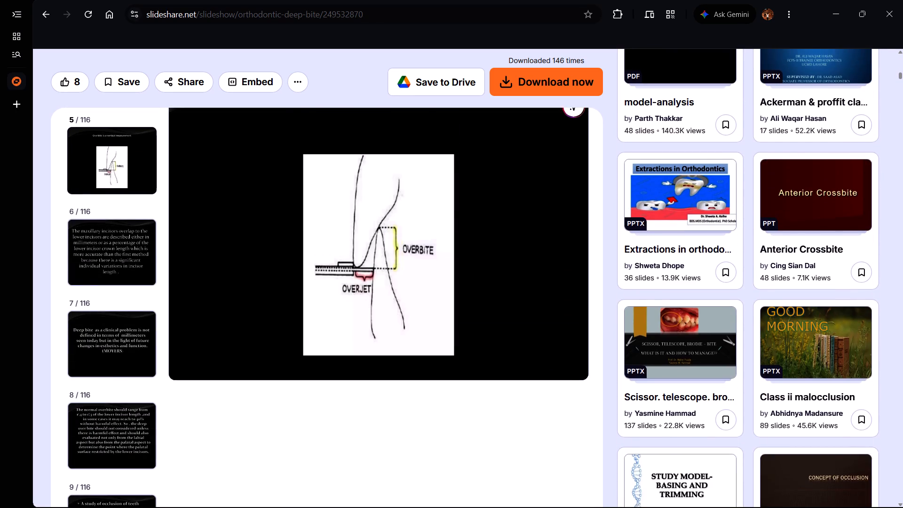
scroll(249, 286, up, 2)
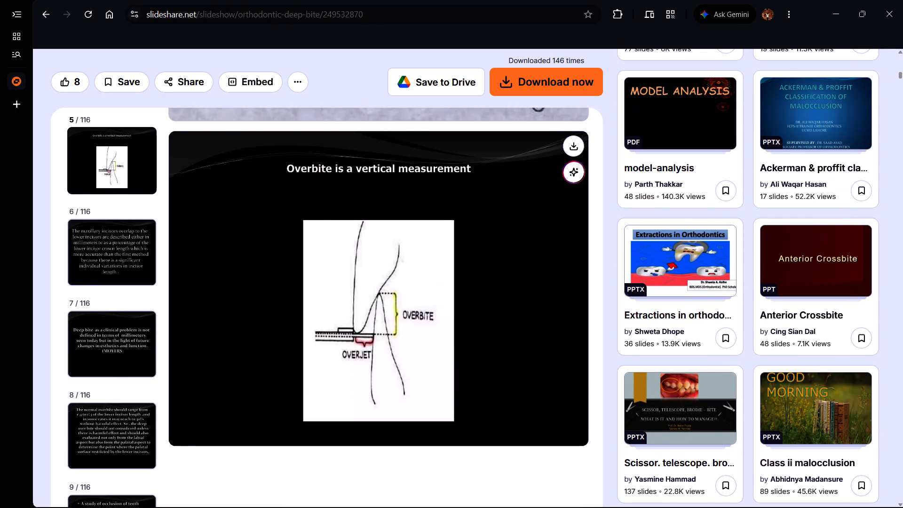
scroll(249, 286, down, 10)
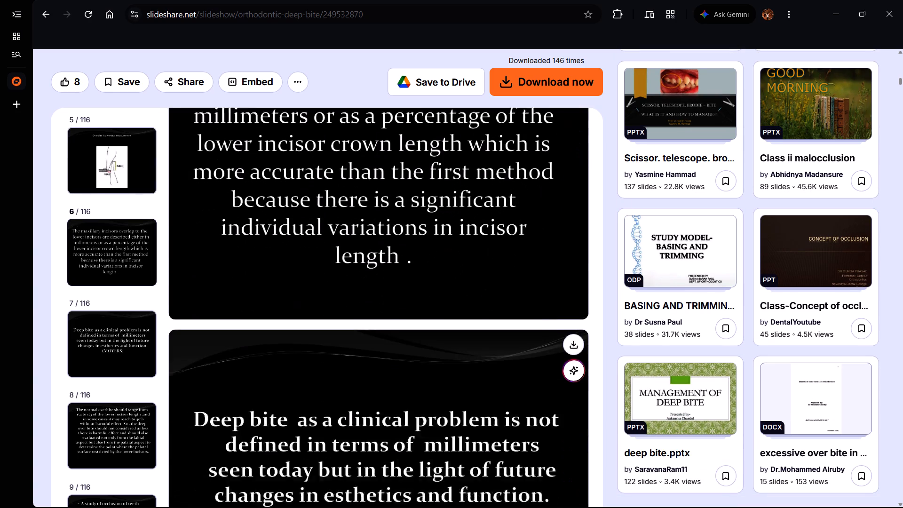
scroll(249, 286, down, 9)
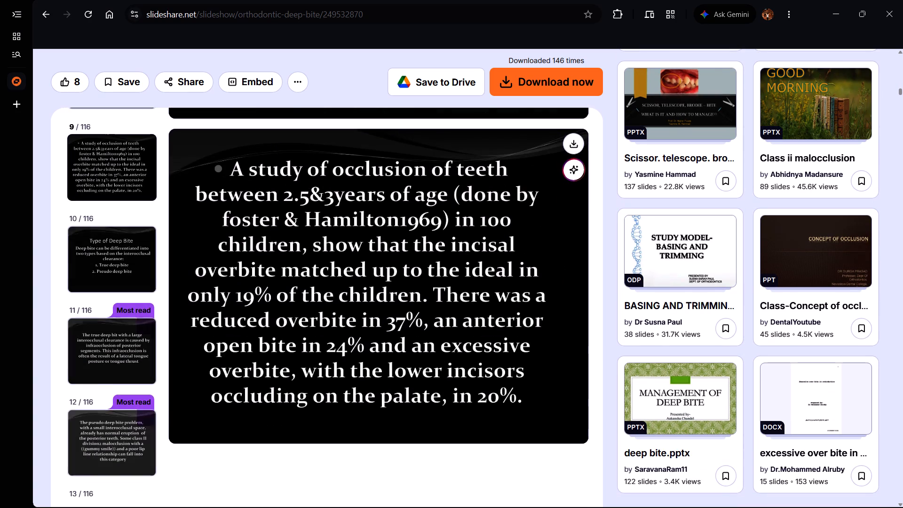
Examine the slides on types of deep bite, covering true deep bite and pseudo deep bite.
scroll(249, 286, down, 8)
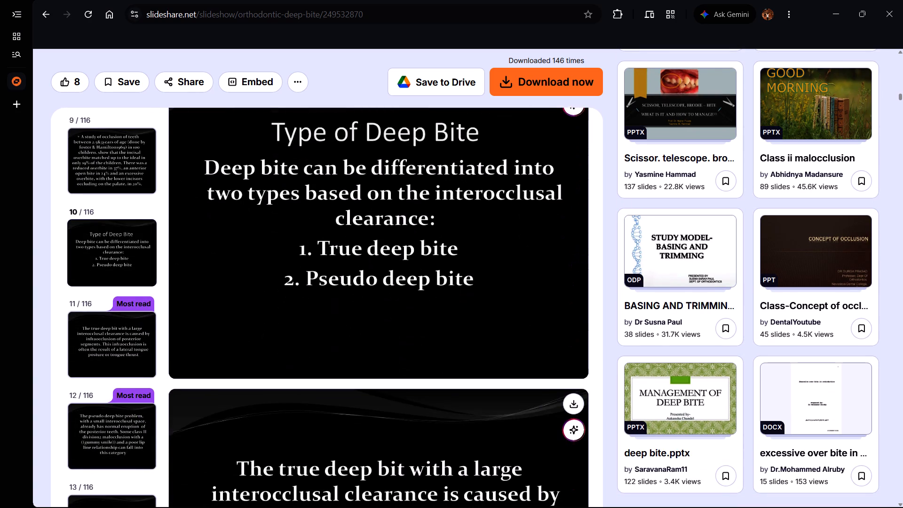
scroll(249, 286, down, 4)
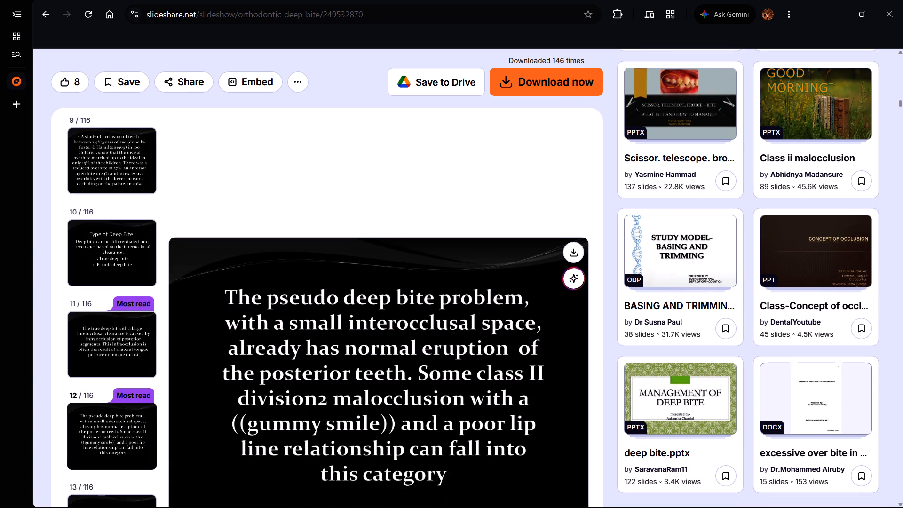
scroll(249, 286, down, 2)
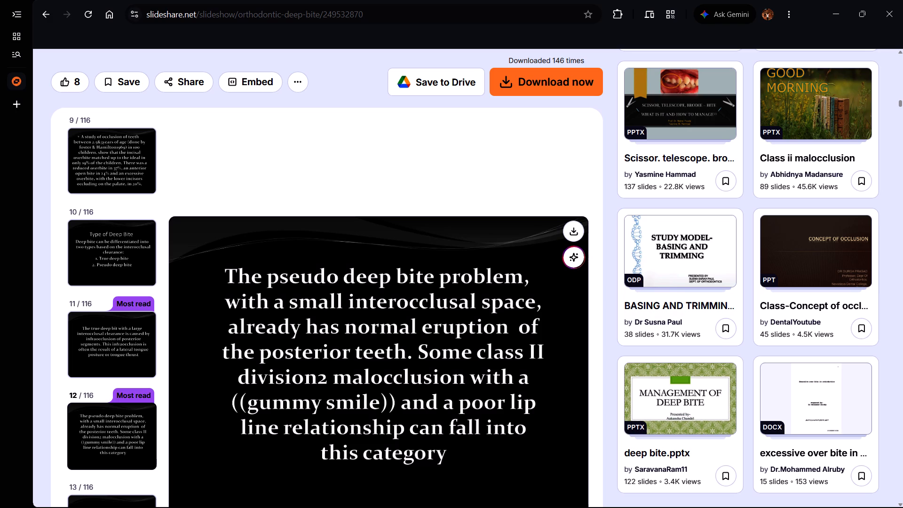
Read through the etiology slides on genetic, dentoalveolar, skeletal, acquired and muscular causes of deep bite.
scroll(249, 286, down, 8)
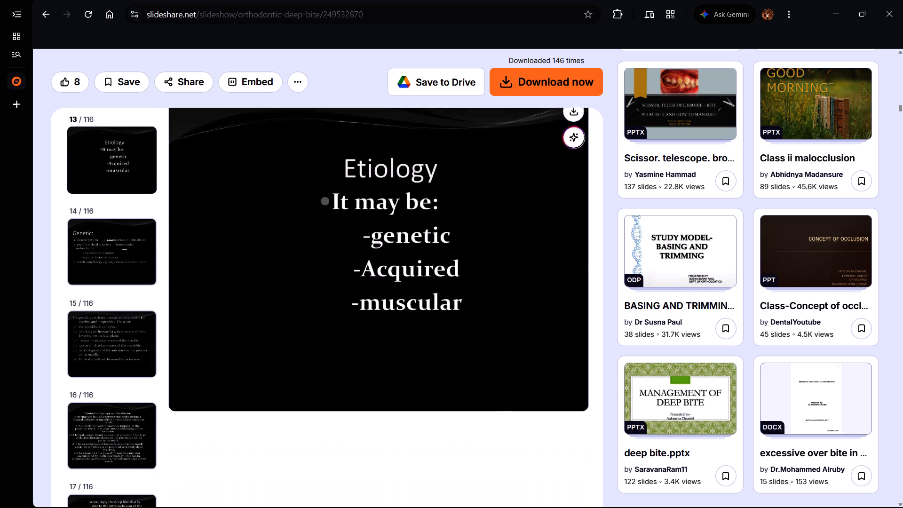
scroll(251, 275, down, 5)
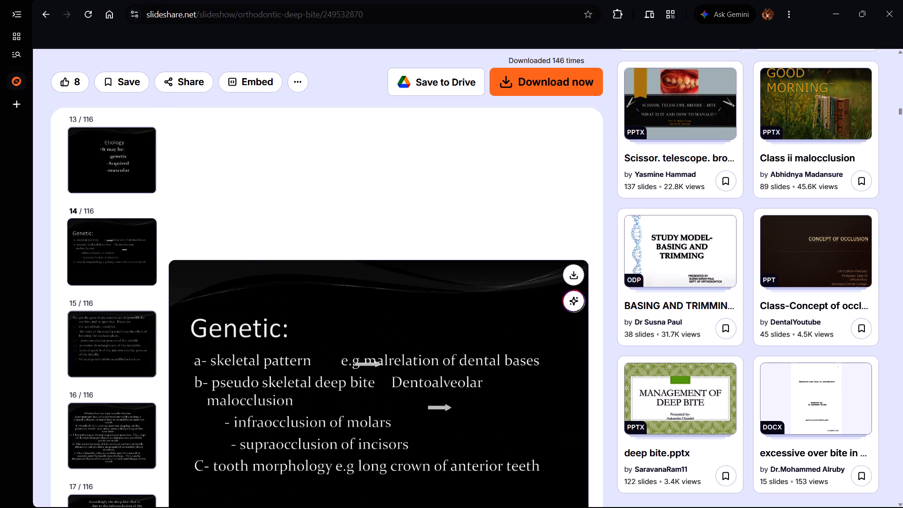
scroll(251, 275, down, 5)
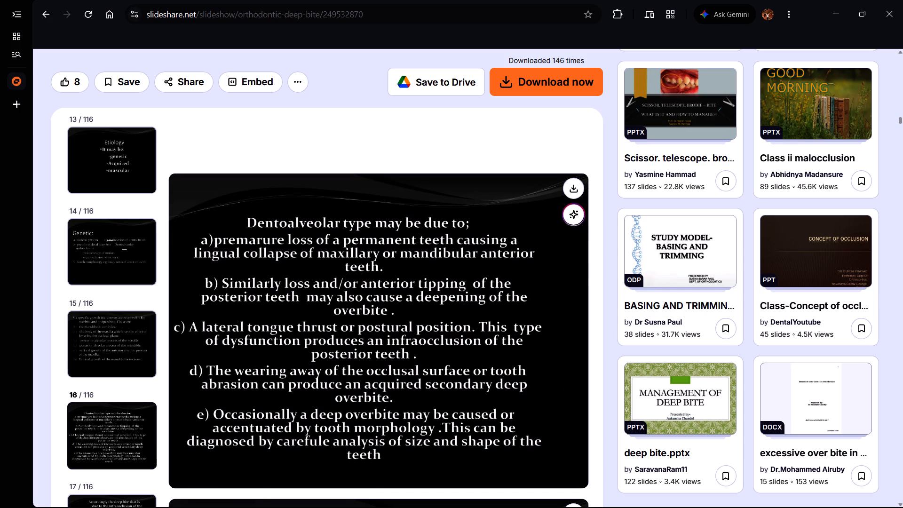
scroll(251, 275, down, 6)
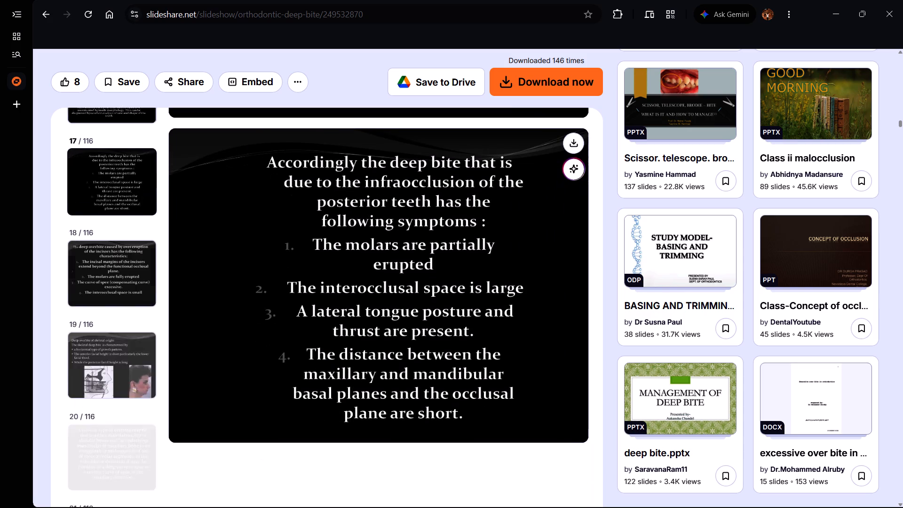
scroll(251, 275, down, 1)
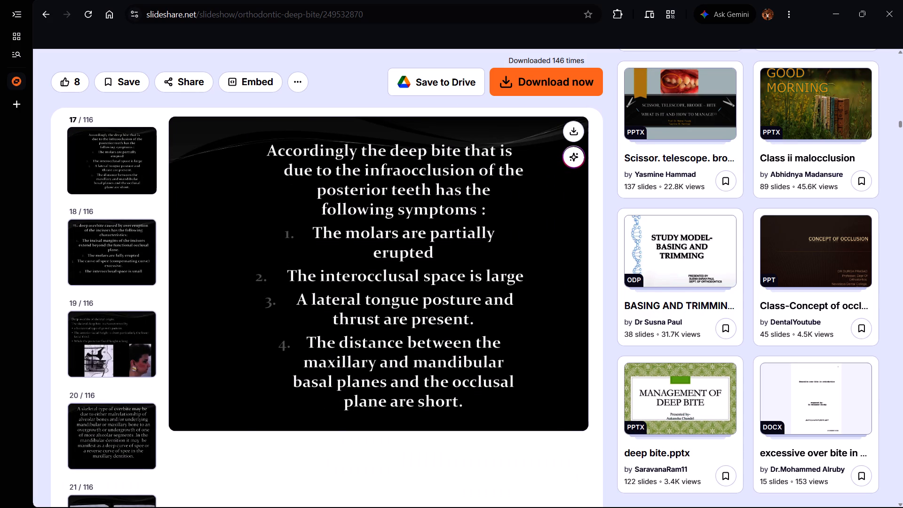
scroll(251, 275, down, 6)
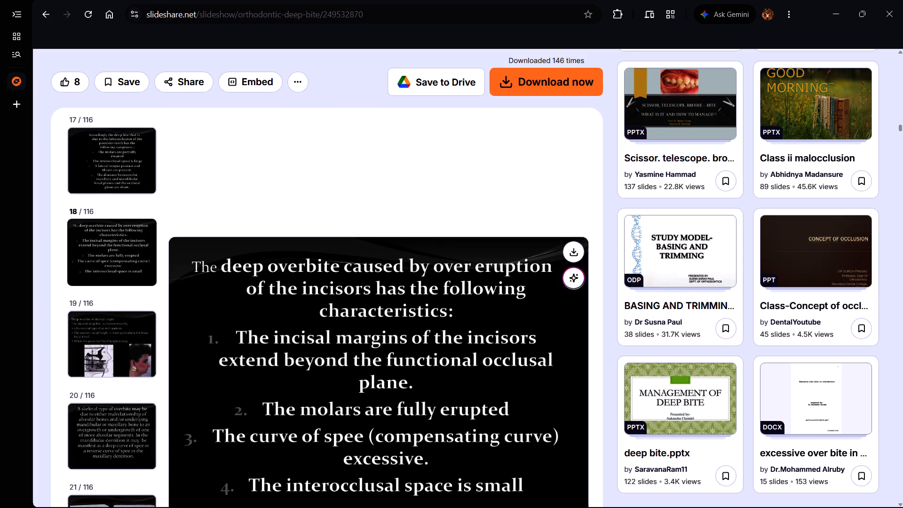
scroll(251, 275, down, 5)
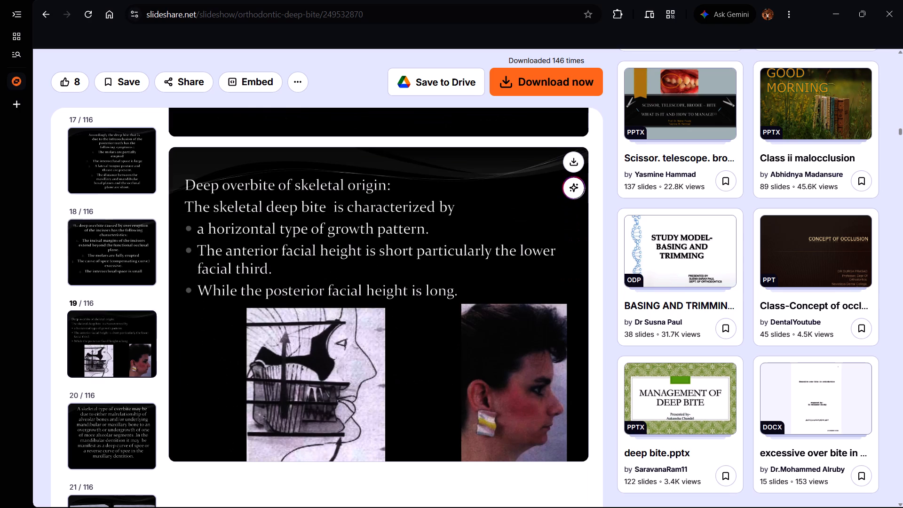
scroll(251, 275, down, 10)
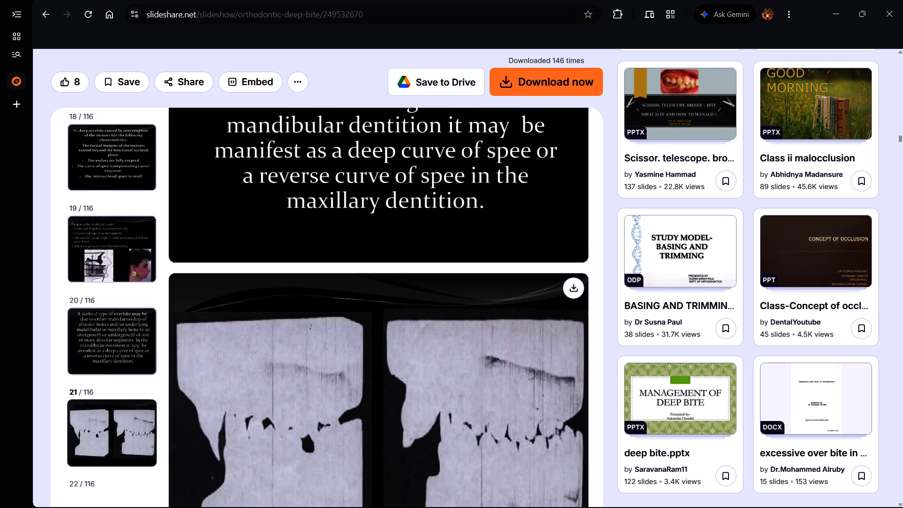
scroll(251, 275, down, 8)
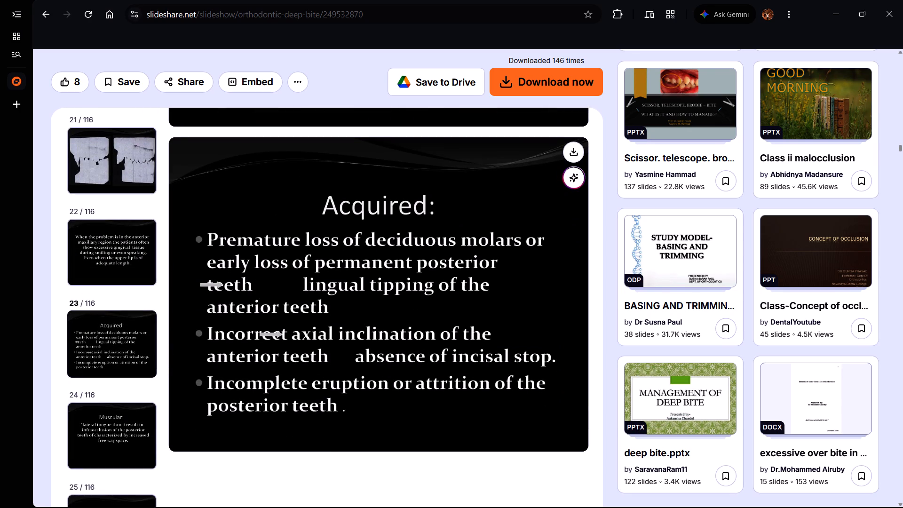
scroll(251, 275, down, 2)
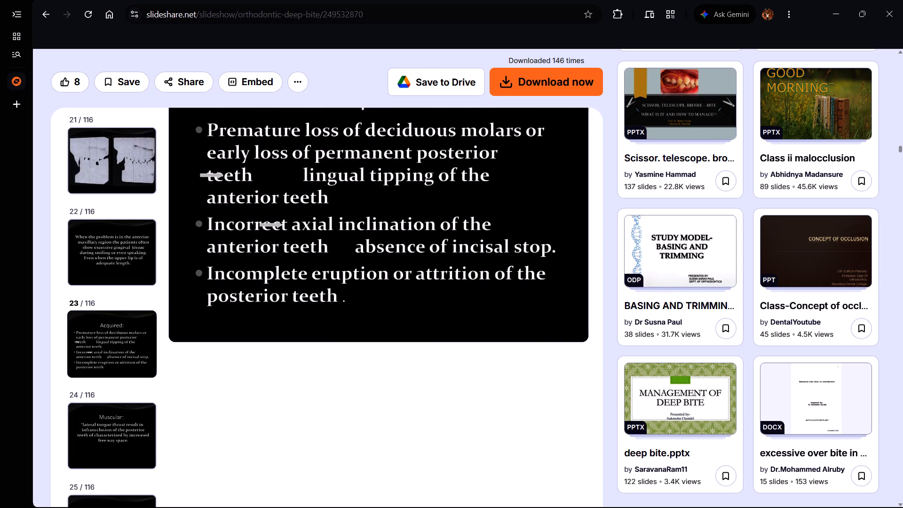
scroll(251, 275, down, 6)
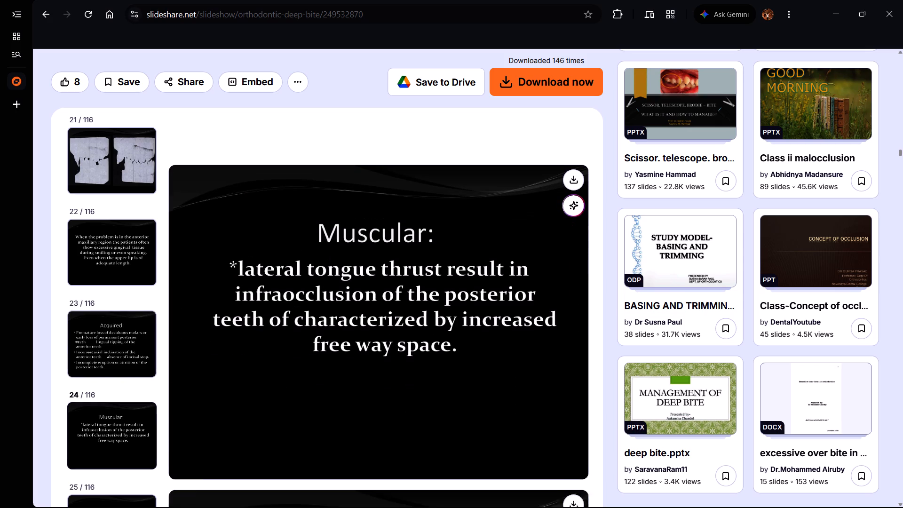
Examine the diagnosis slides, including the cephalometric and facial height description of skeletal deep bite.
scroll(251, 275, down, 4)
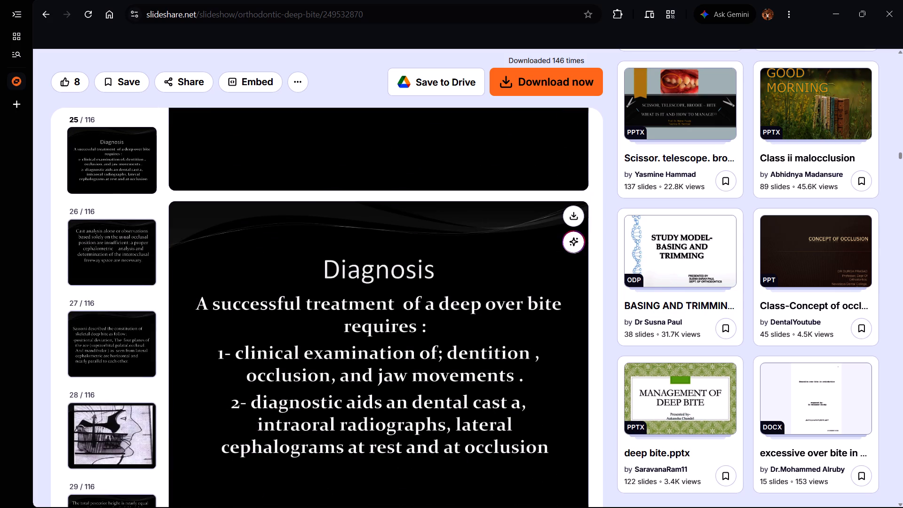
scroll(251, 275, down, 1)
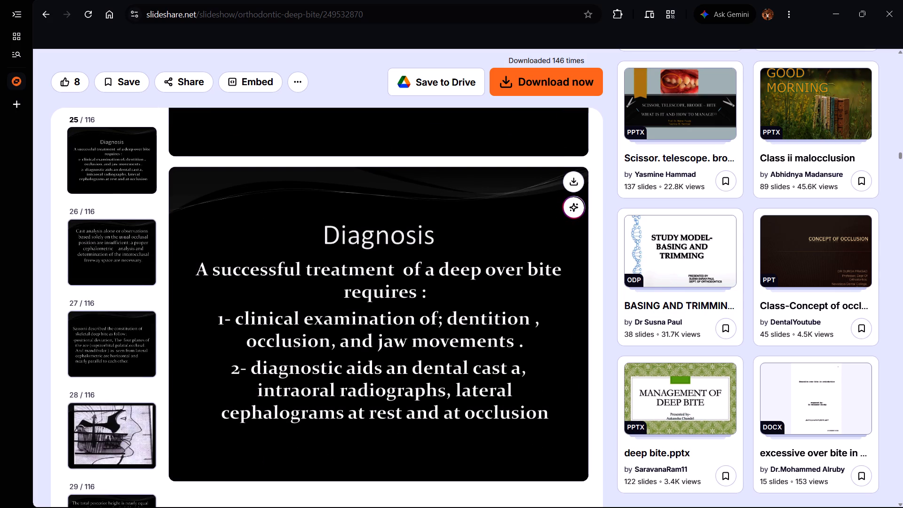
scroll(251, 275, down, 8)
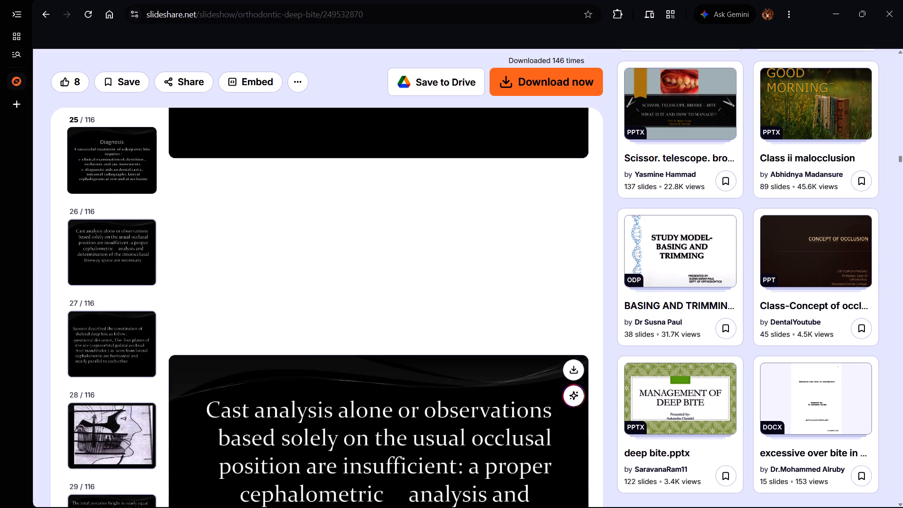
scroll(251, 275, down, 6)
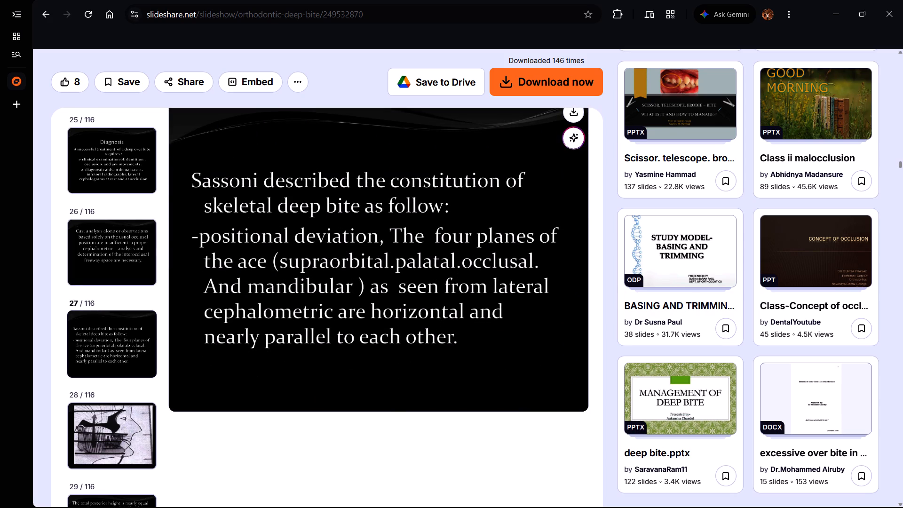
scroll(251, 275, down, 1)
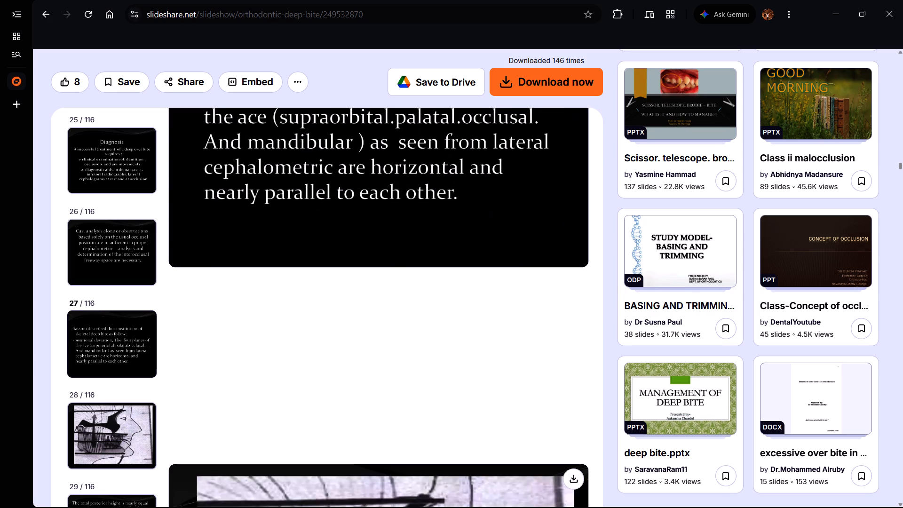
scroll(251, 275, down, 2)
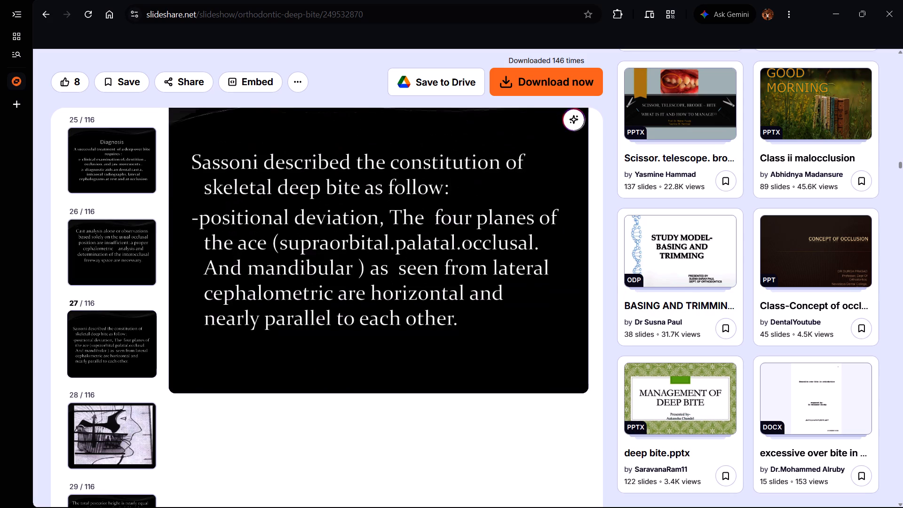
scroll(251, 275, down, 2)
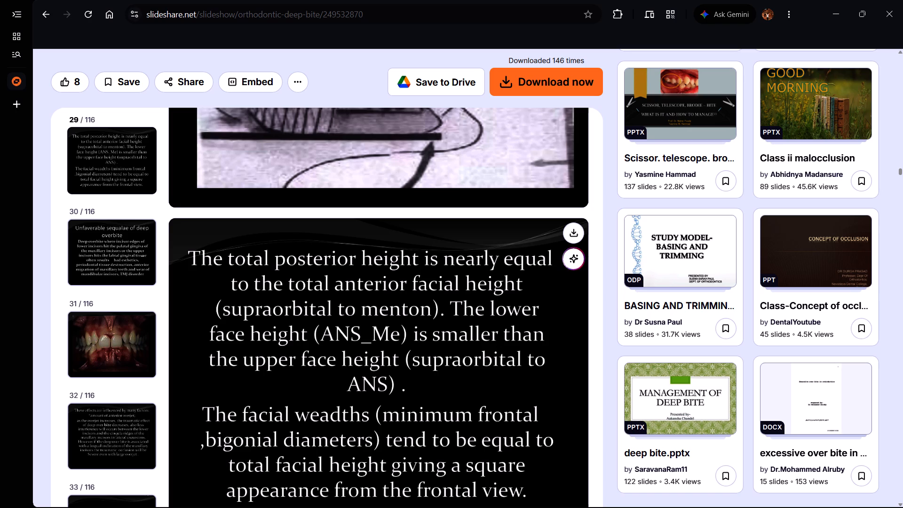
scroll(251, 275, down, 3)
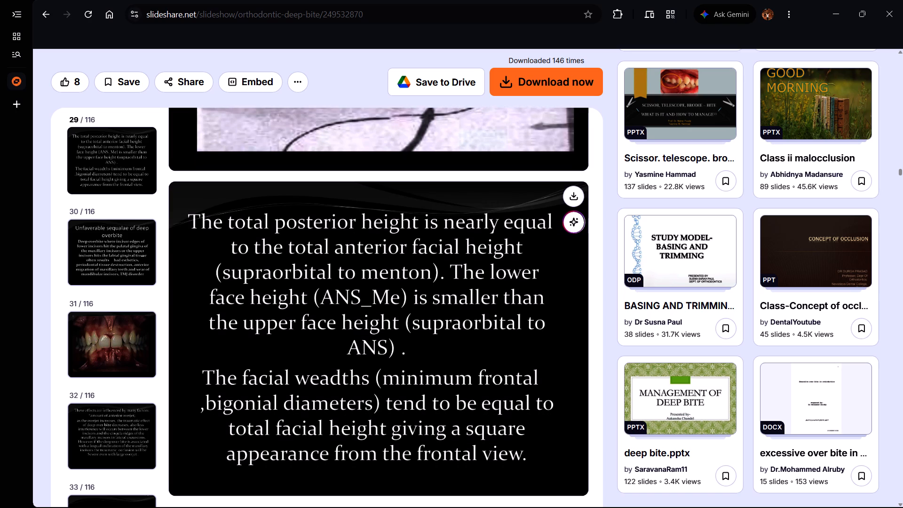
scroll(251, 275, down, 4)
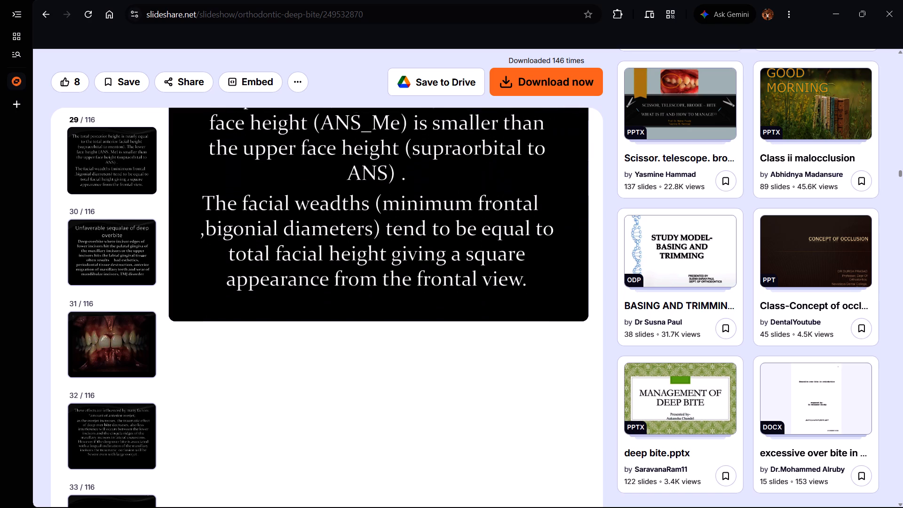
Read the slides on unfavorable sequelae of deep overbite, its influencing factors, incisor relationships, and Class II division 1 and 2.
scroll(251, 275, down, 7)
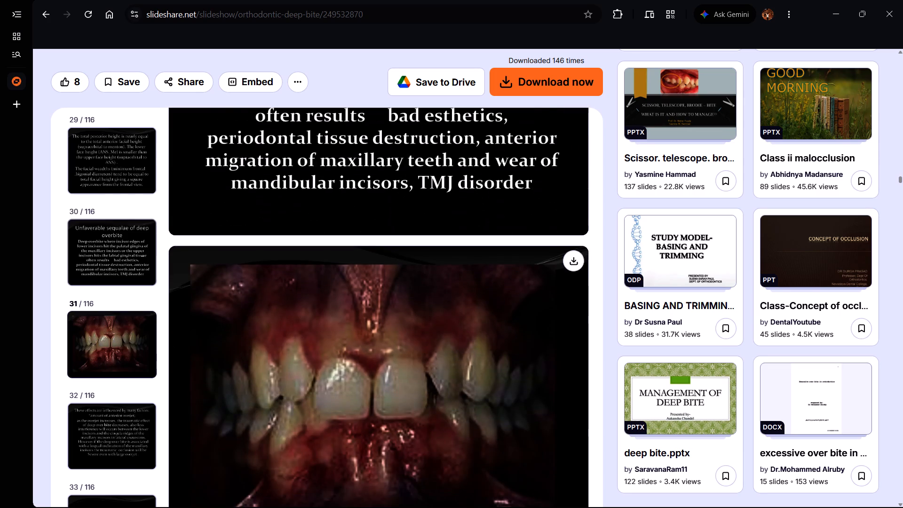
scroll(251, 275, down, 10)
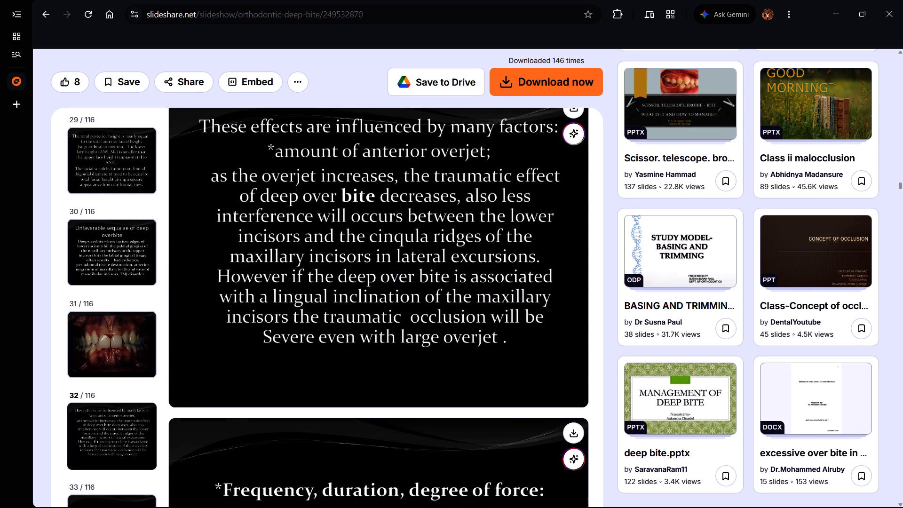
scroll(251, 275, down, 8)
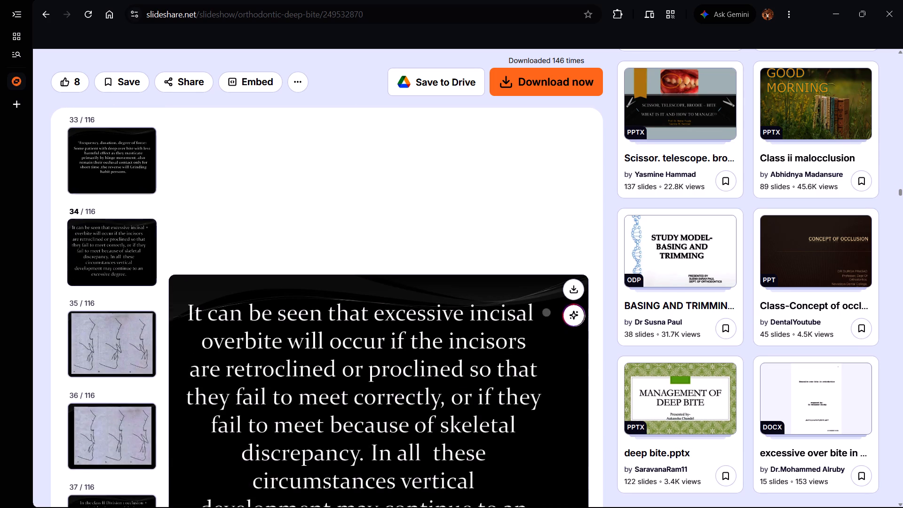
scroll(251, 275, down, 7)
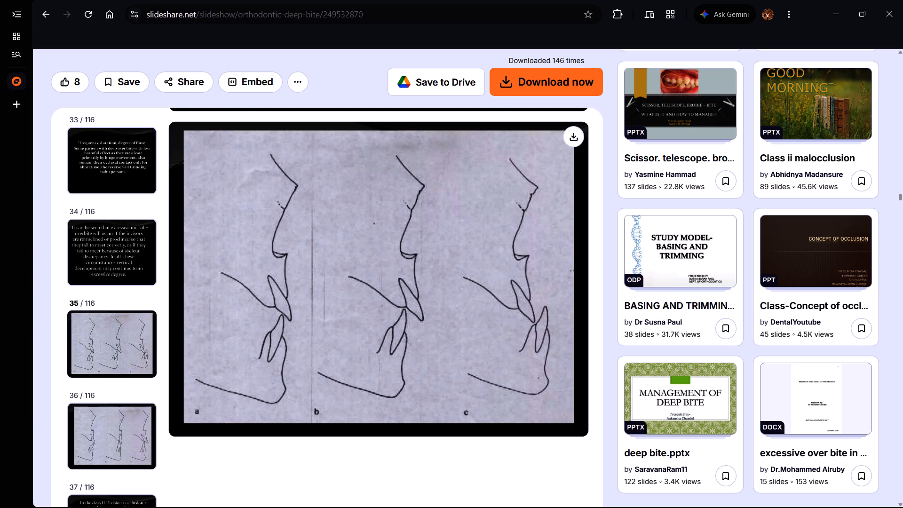
scroll(251, 275, down, 7)
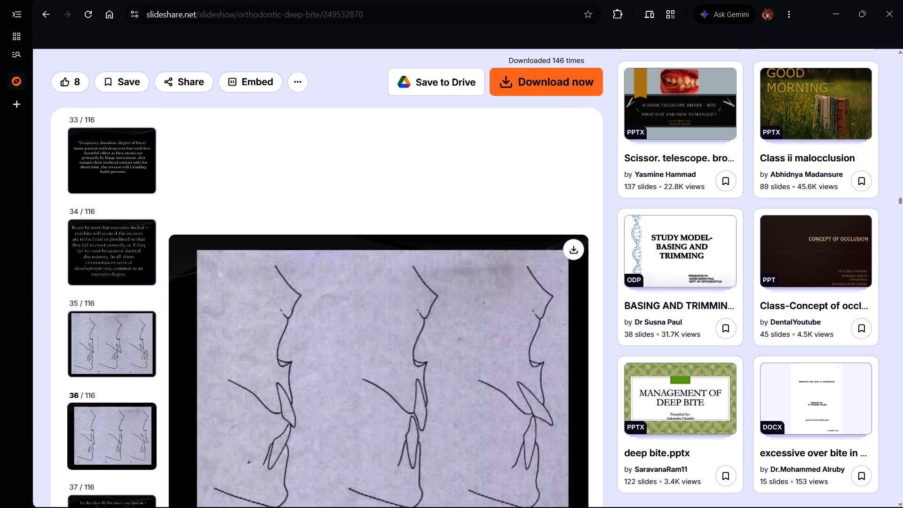
scroll(251, 275, down, 8)
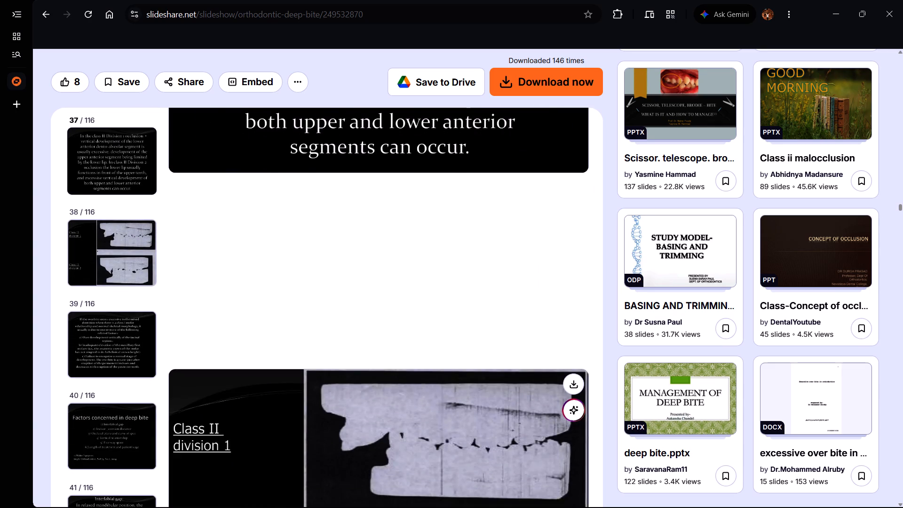
scroll(251, 275, down, 8)
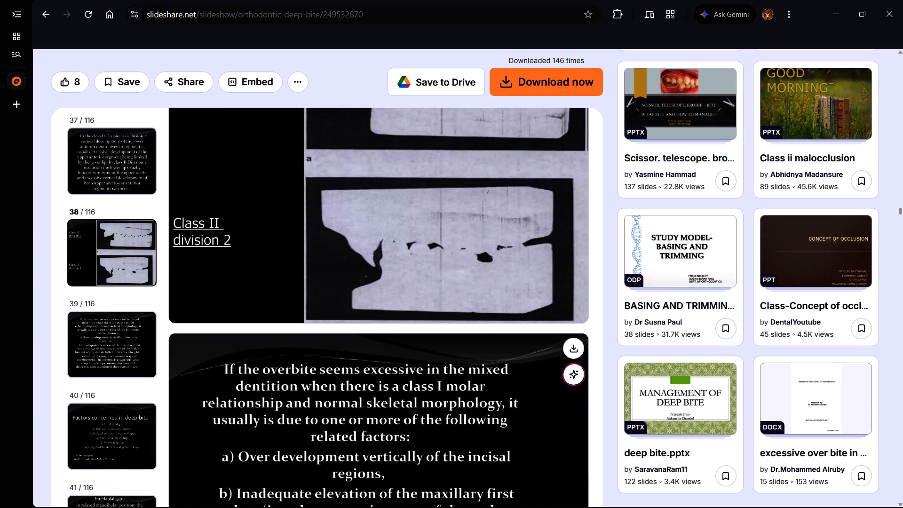
Examine the slides on mixed dentition overbite, the factors concerned in deep bite, and the interlabial gap.
scroll(251, 275, down, 7)
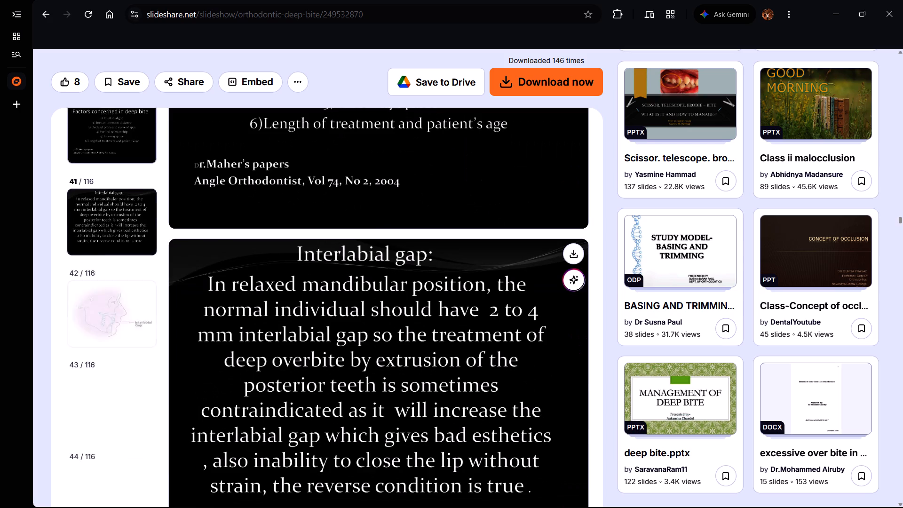
scroll(251, 275, down, 1)
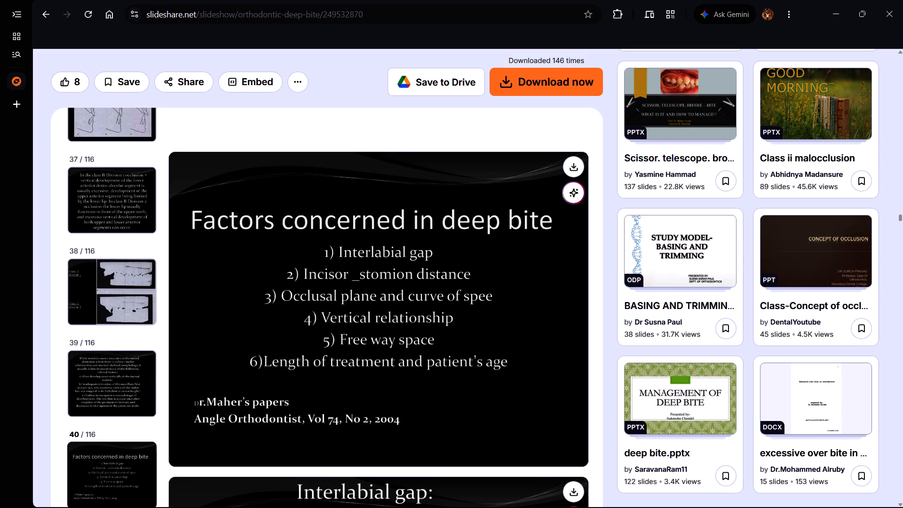
scroll(251, 275, down, 1)
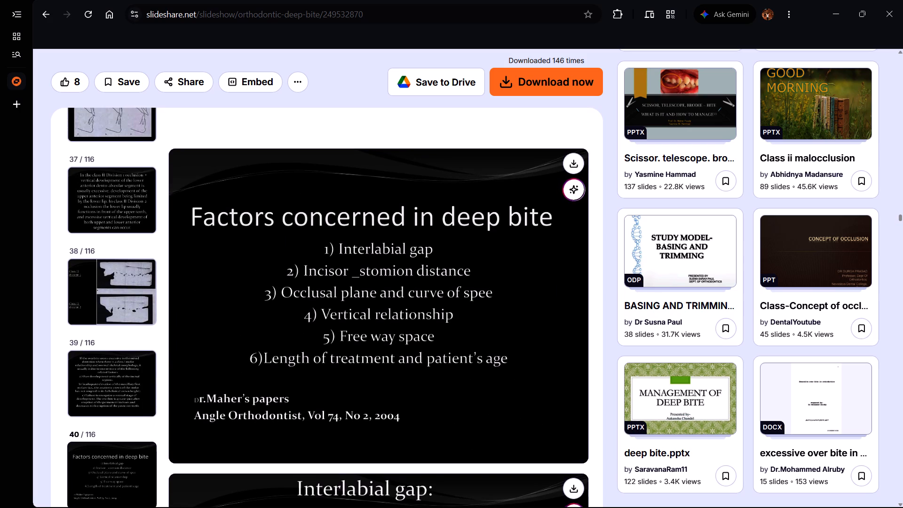
scroll(251, 275, down, 1)
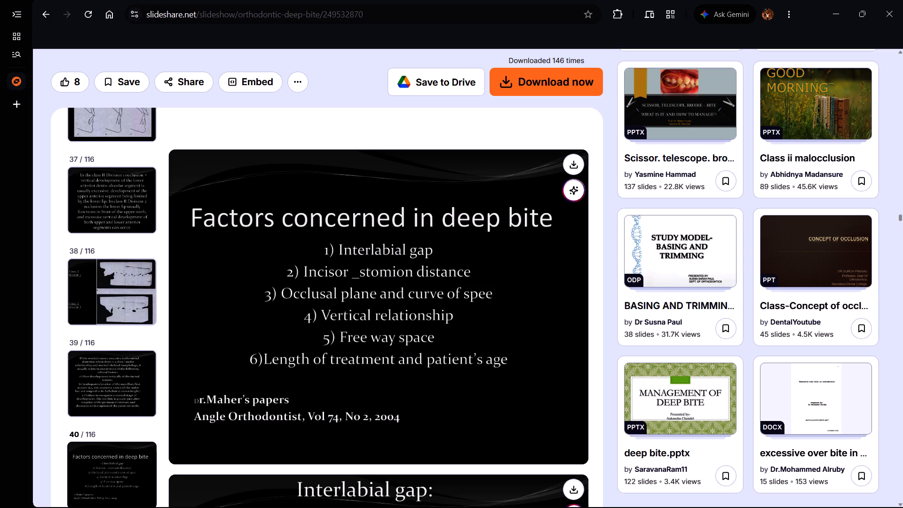
scroll(251, 275, down, 1)
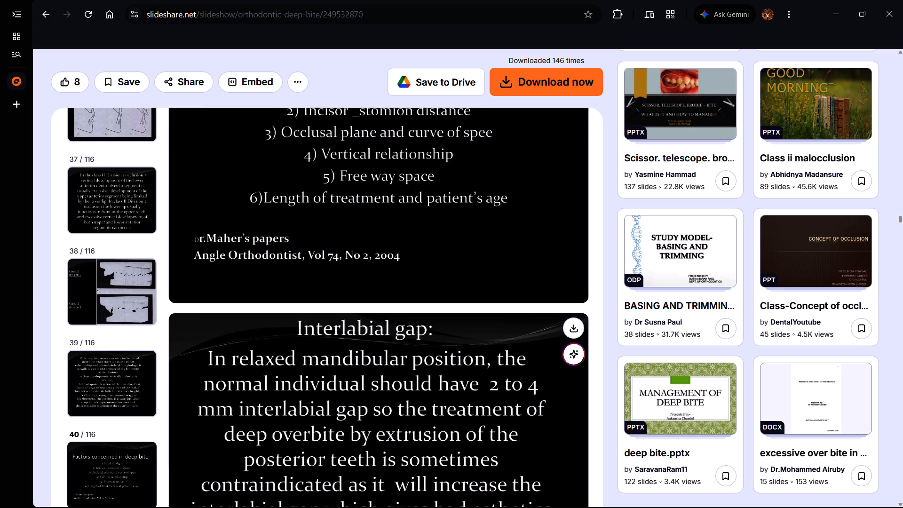
scroll(251, 275, down, 2)
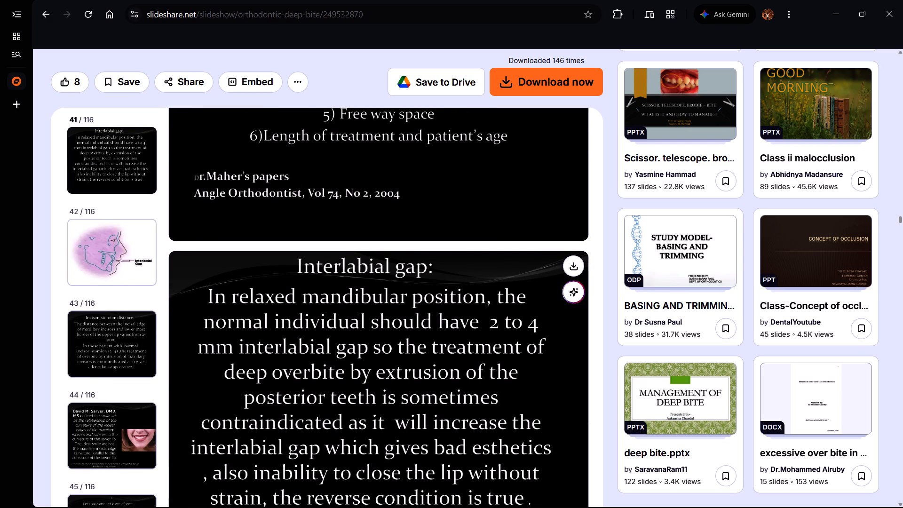
scroll(251, 275, down, 2)
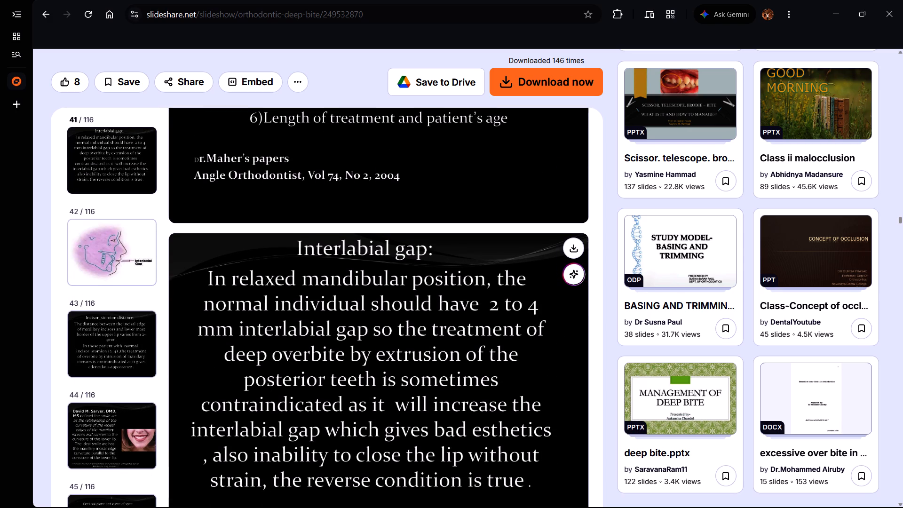
scroll(251, 275, down, 2)
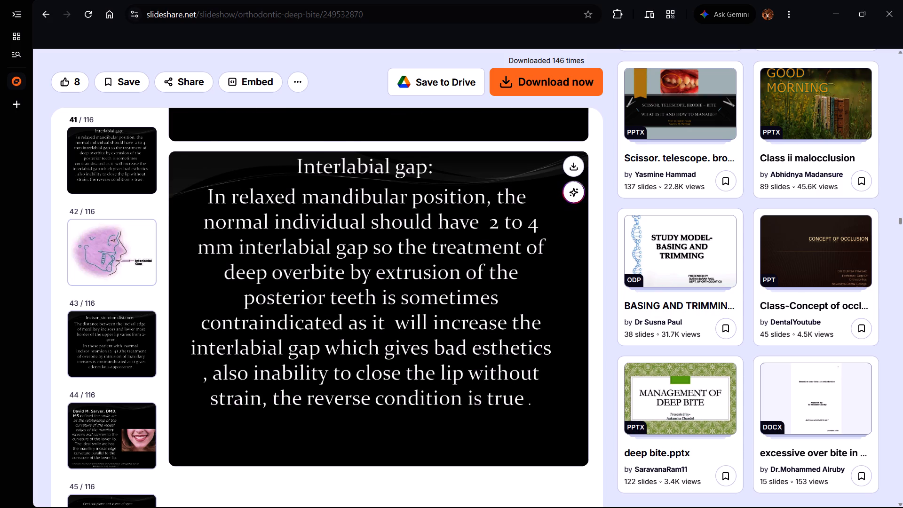
scroll(251, 275, down, 1)
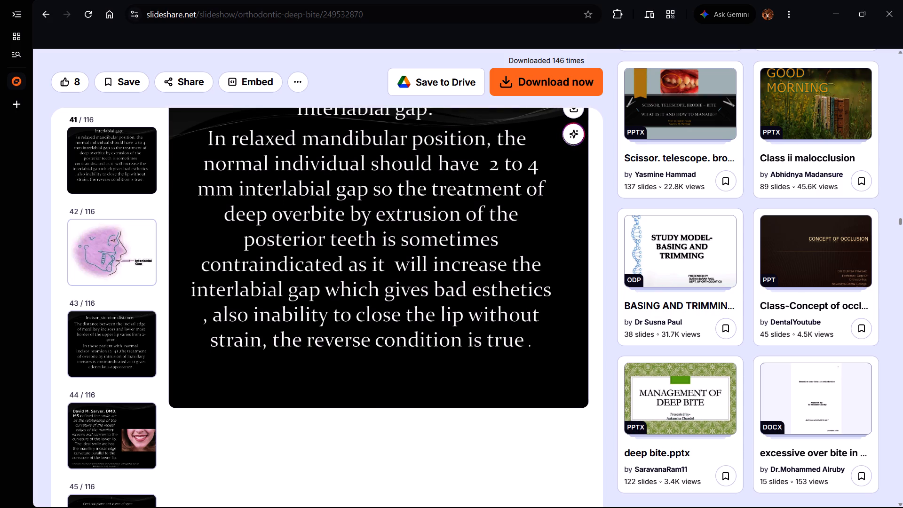
scroll(251, 275, down, 1)
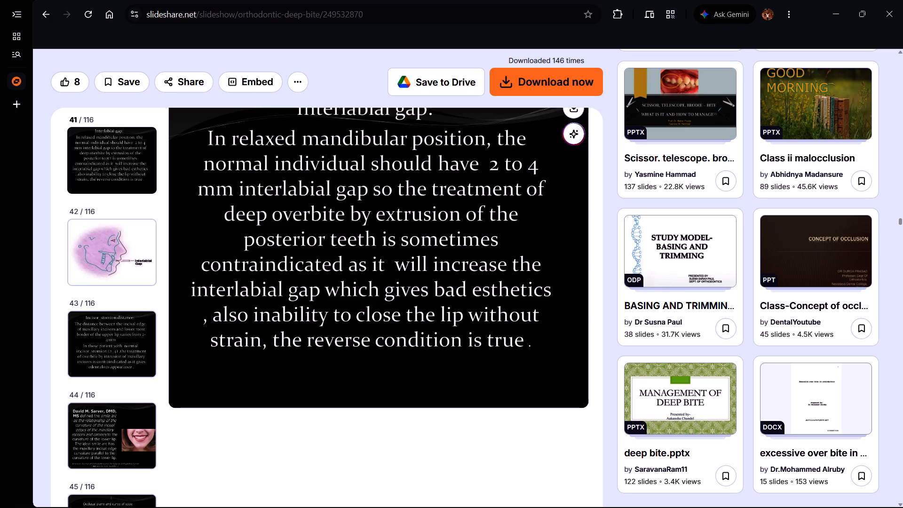
scroll(251, 275, down, 2)
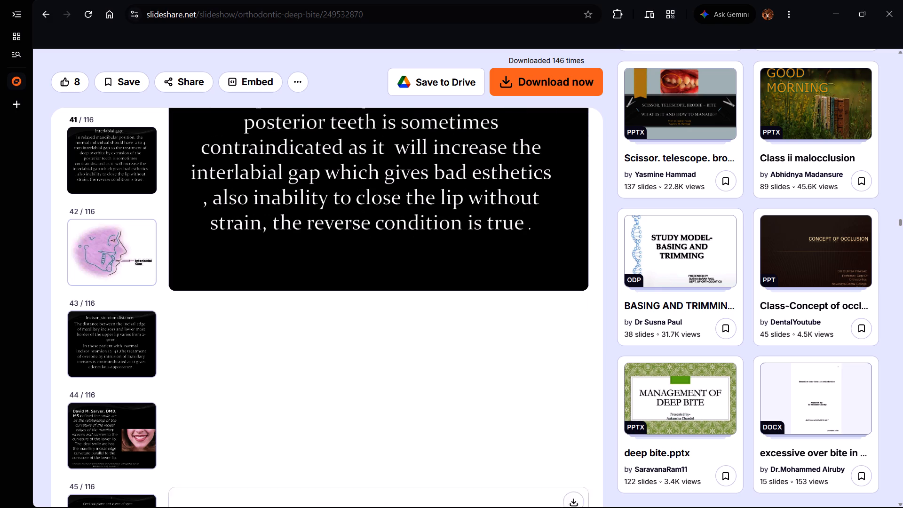
Read the slides on incisor-stomion distance, smile arc, and the occlusal plane and curve of Spee.
scroll(251, 275, down, 7)
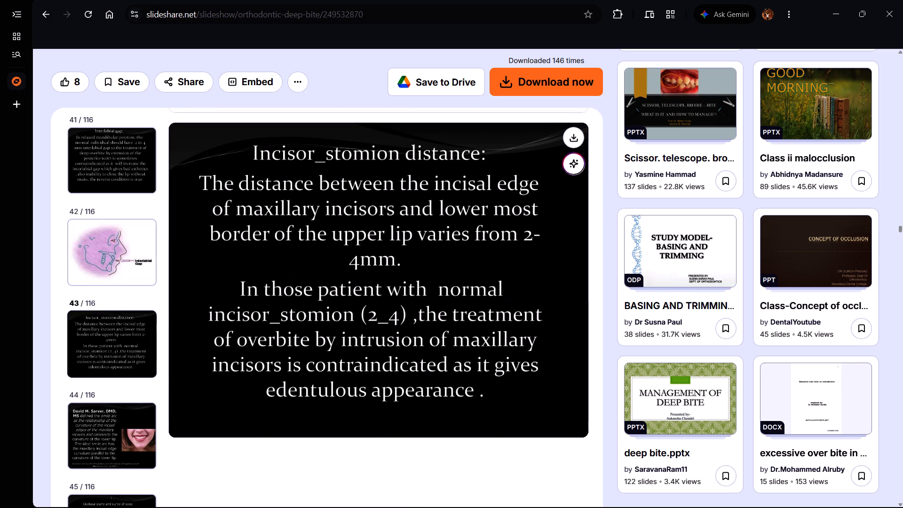
scroll(251, 275, down, 7)
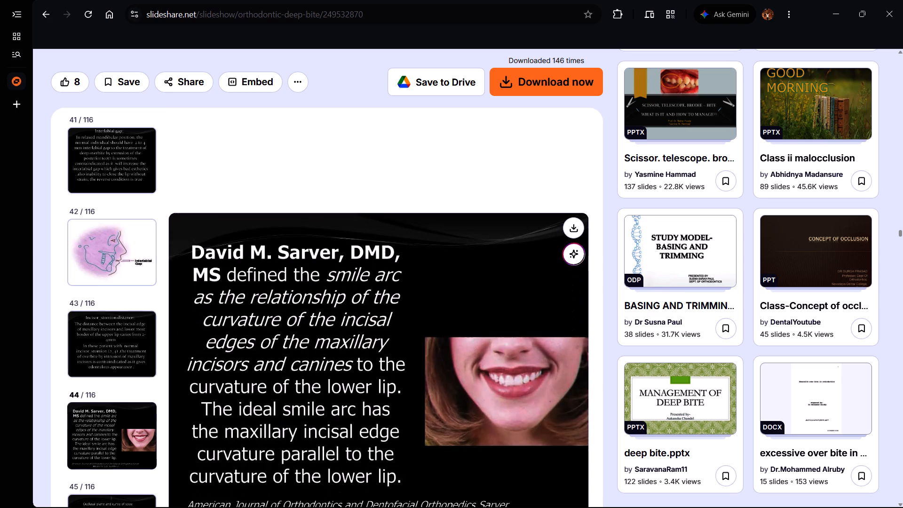
scroll(251, 275, down, 7)
scroll(251, 275, right, 1)
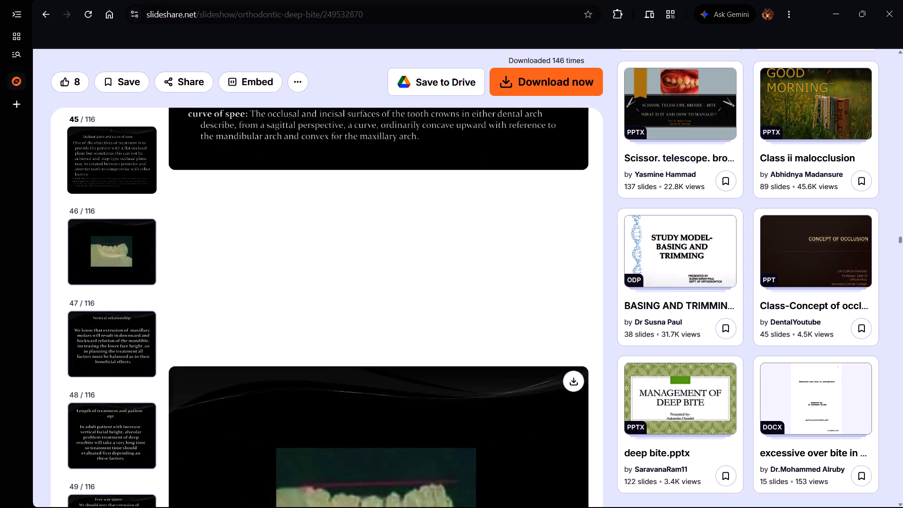
scroll(251, 275, right, 1)
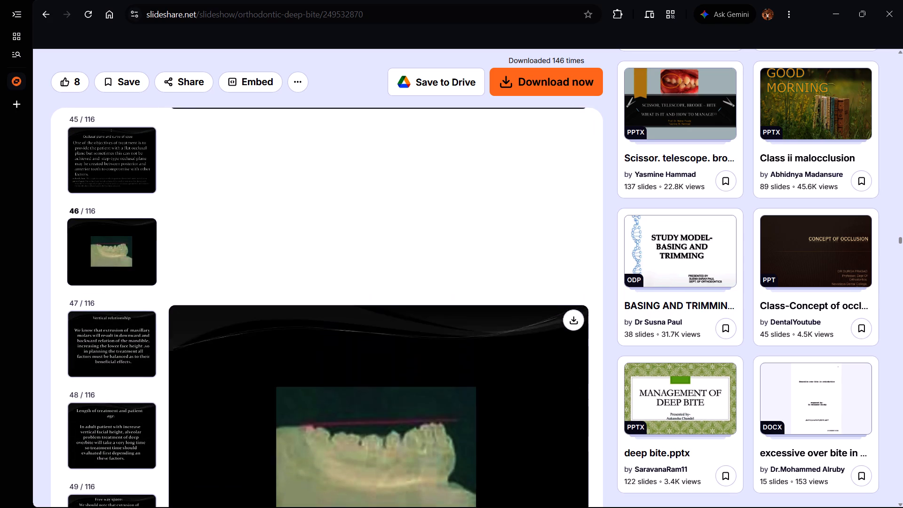
scroll(251, 275, up, 4)
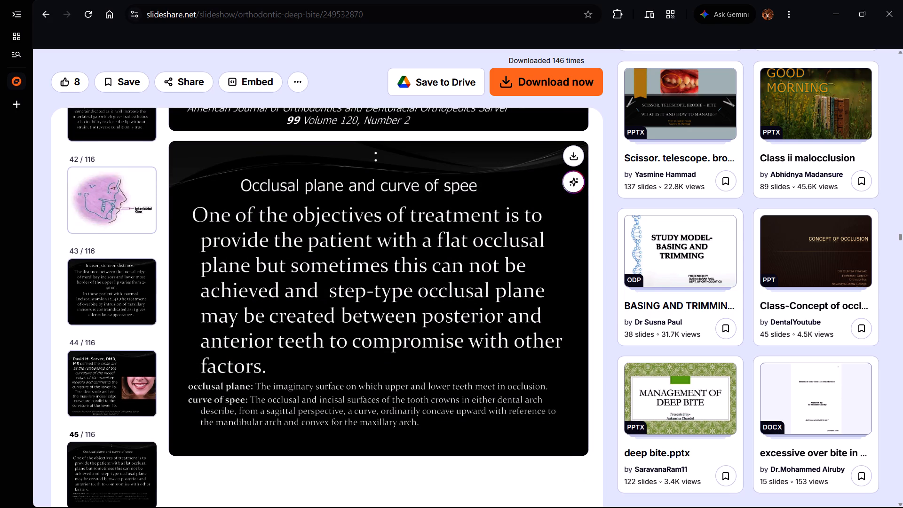
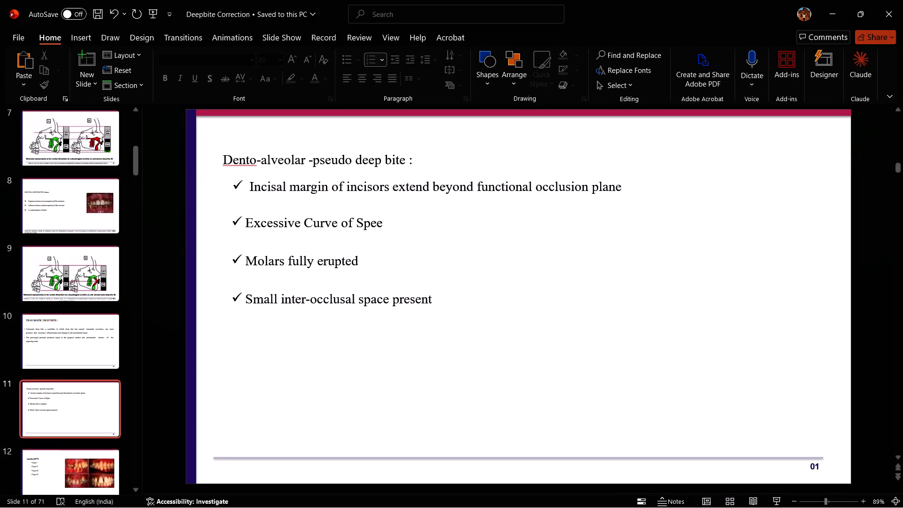
Read slides 12 to 18, from the Akerly types and diagnostic aids to cephalometric analysis and frontal photographs.
click(819, 351)
key(Down)
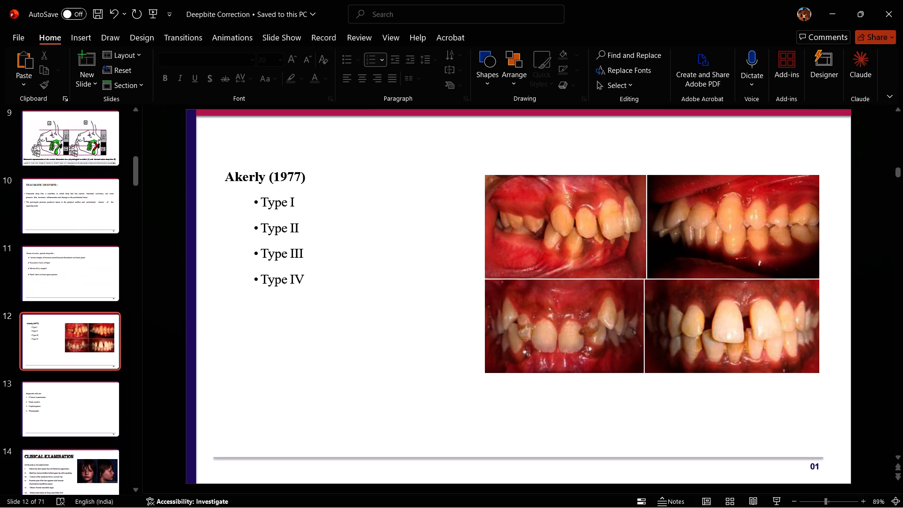
key(Down)
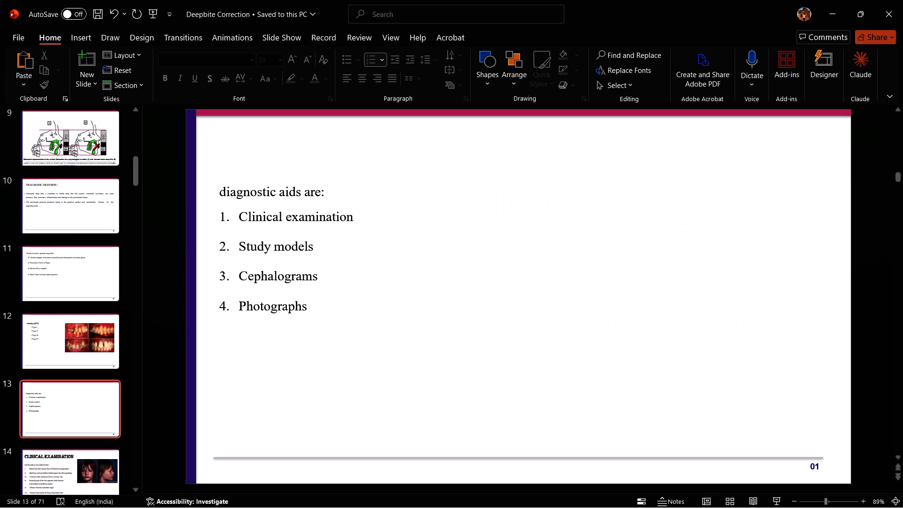
key(Down)
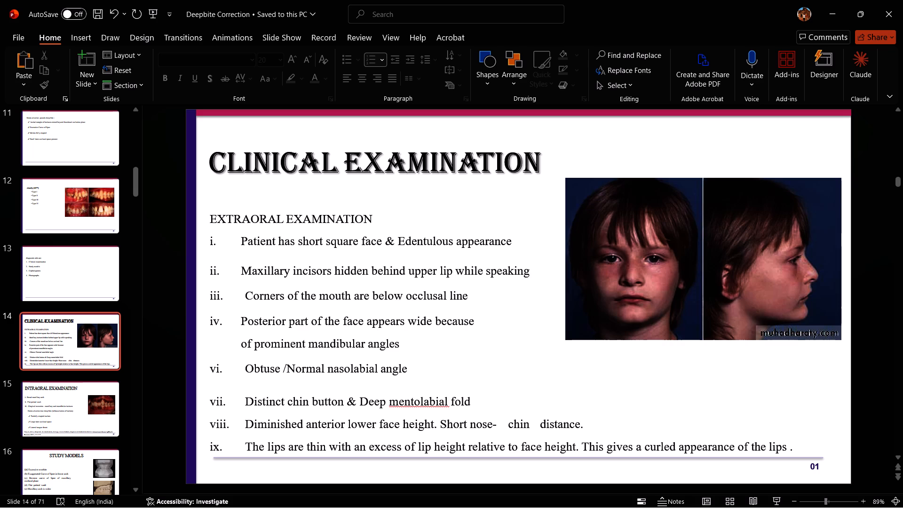
key(Down)
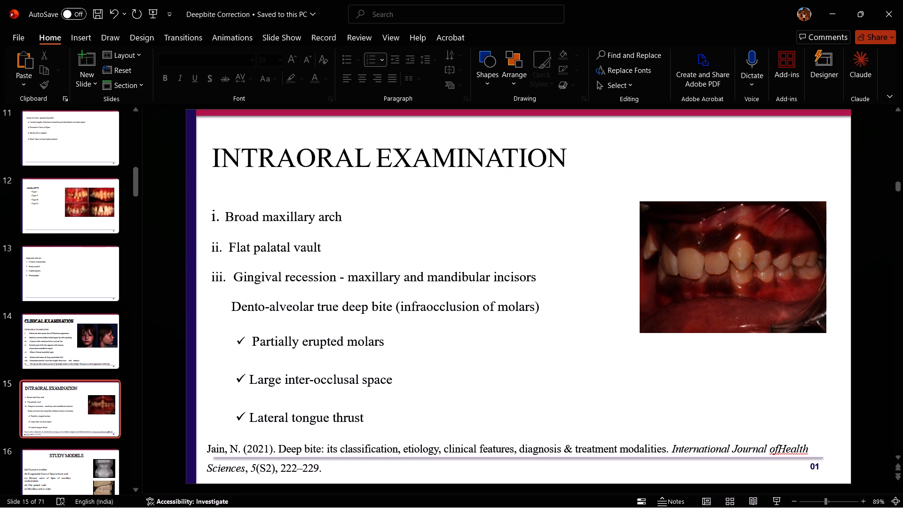
key(Down)
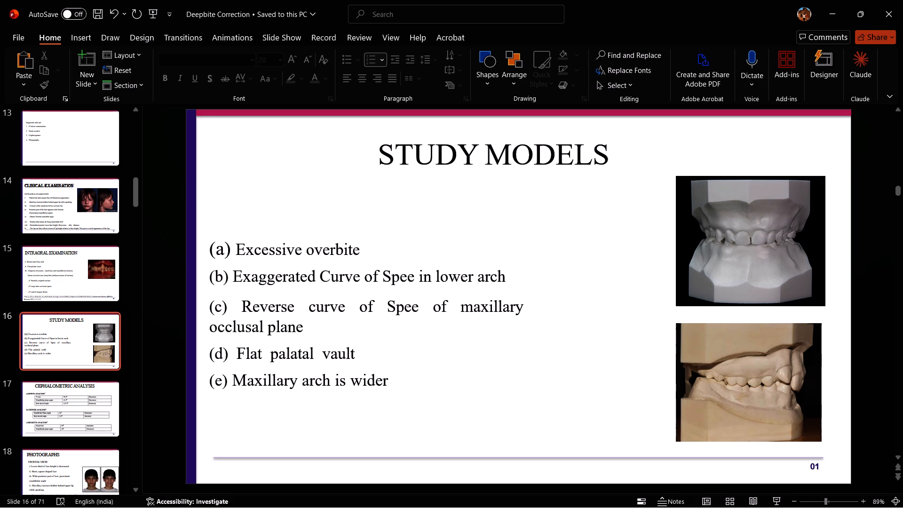
key(Down)
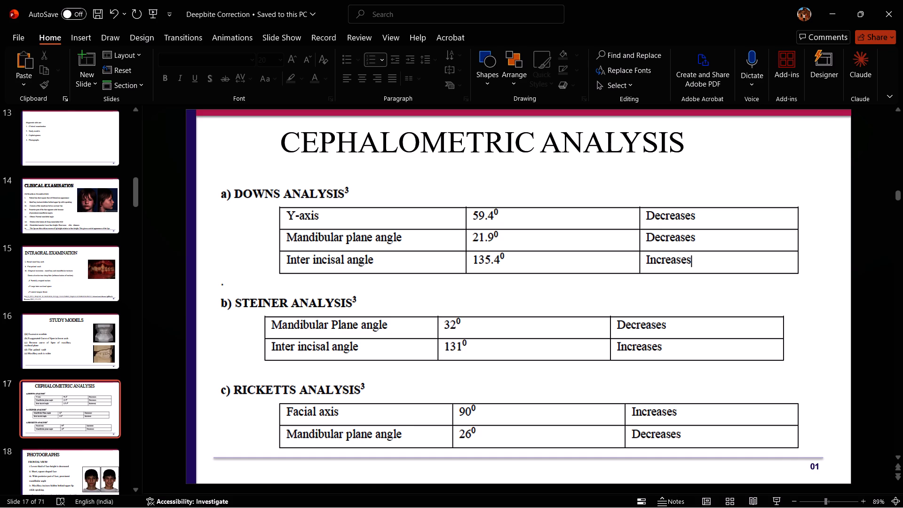
key(Down)
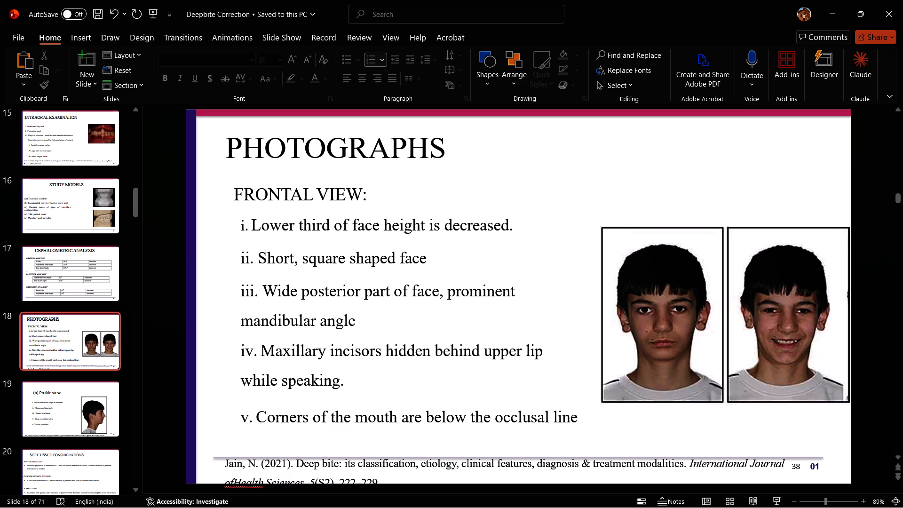
Move the profile photograph on slide 19 up so it clears the footer line, and save the presentation.
key(Down)
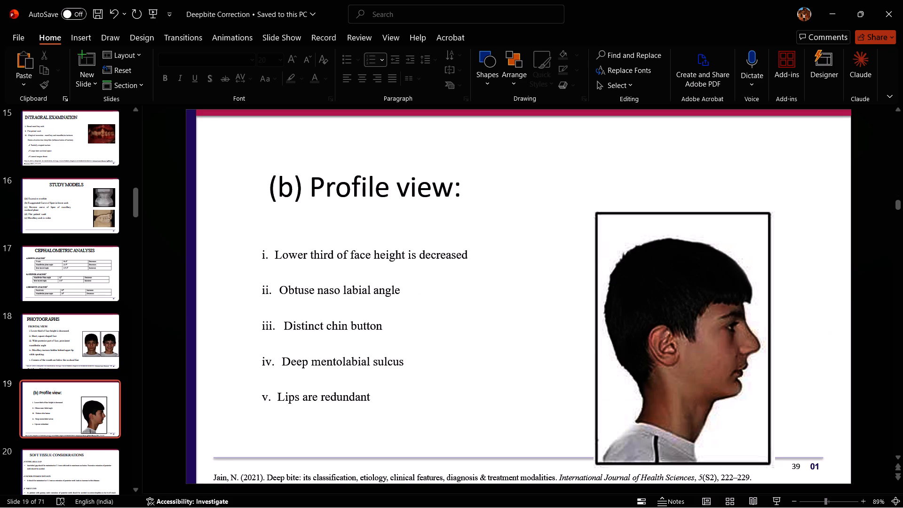
drag(719, 349, 725, 321)
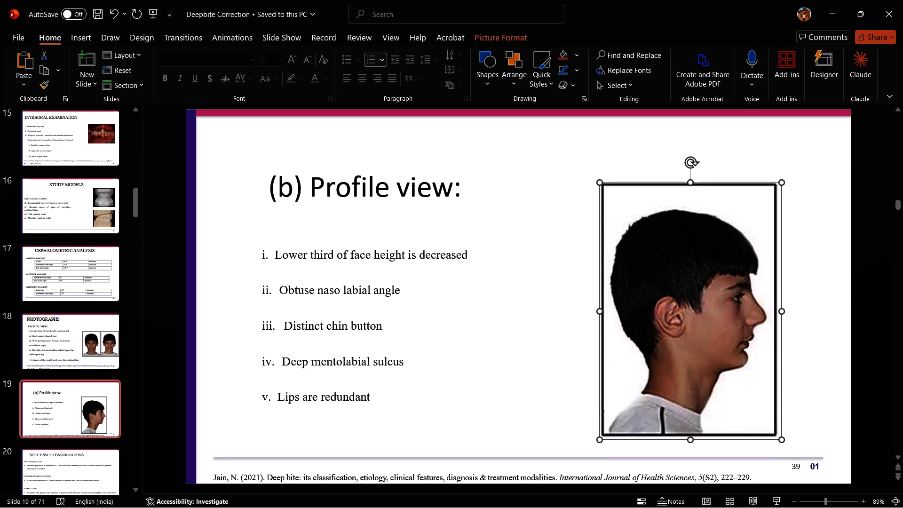
click(809, 366)
key(ctrl+s)
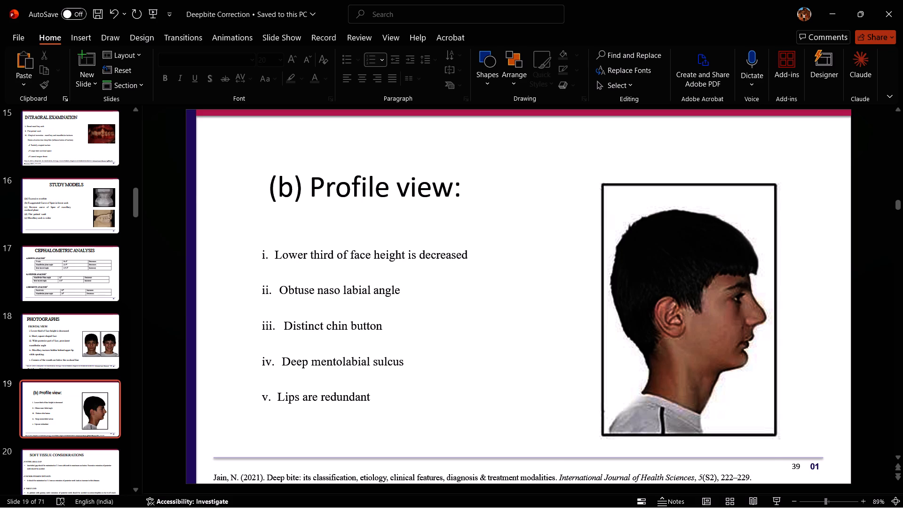
Delete the blank lines above the Incisor-Stomion Distance and Smile Line headings on slide 20, and save the presentation.
key(Down)
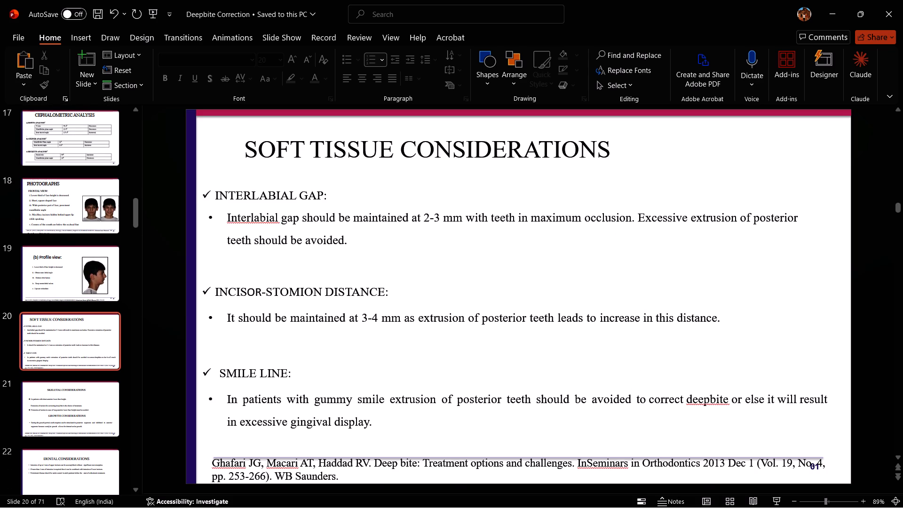
click(264, 295)
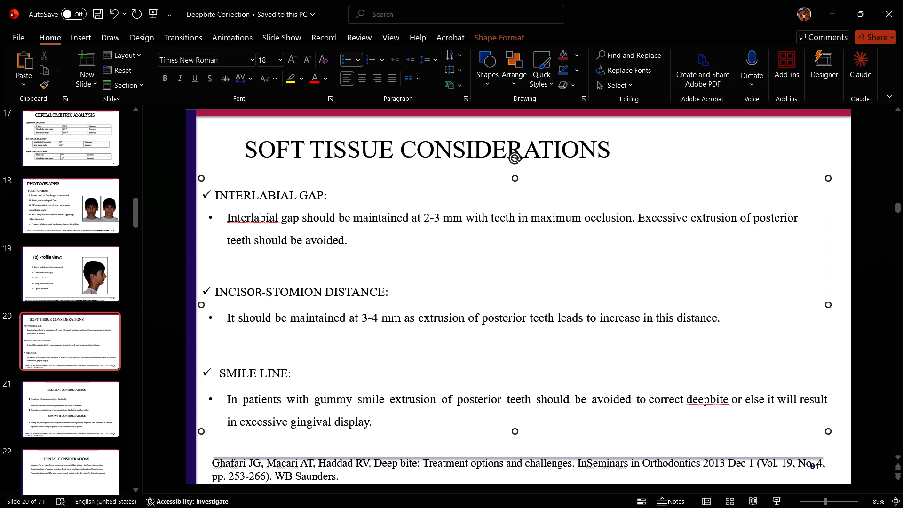
click(228, 272)
key(BackSpace)
key(BackSpace)
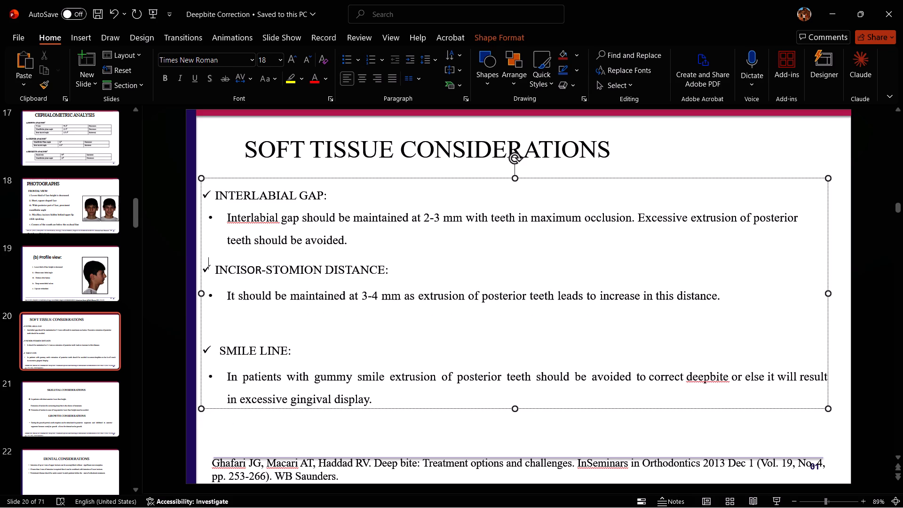
click(230, 329)
key(BackSpace)
key(BackSpace)
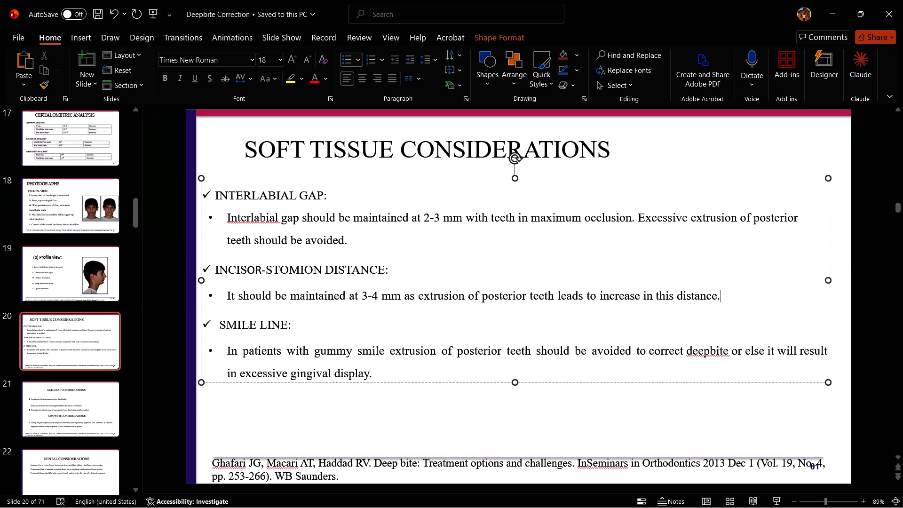
click(676, 421)
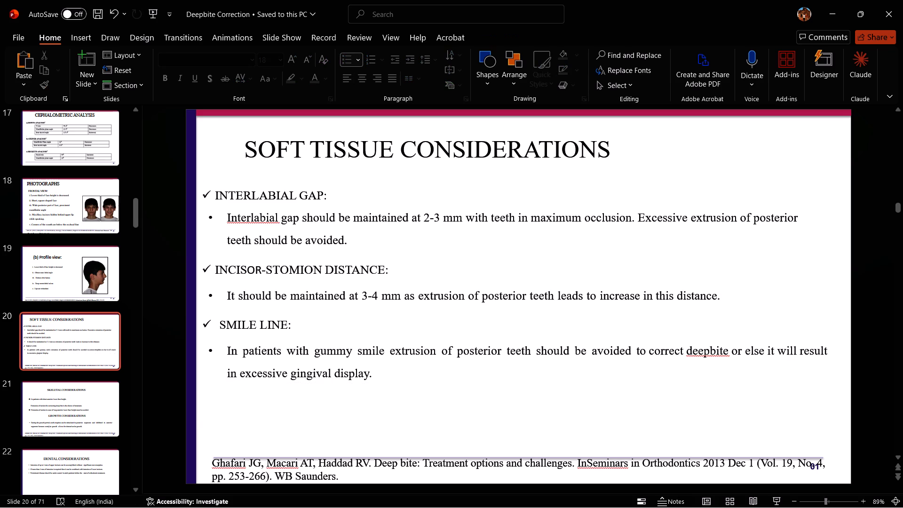
key(ctrl+s)
Widen the Skeletal Considerations bullet text box on slide 21 at both sides to match the footer line, and save.
key(Down)
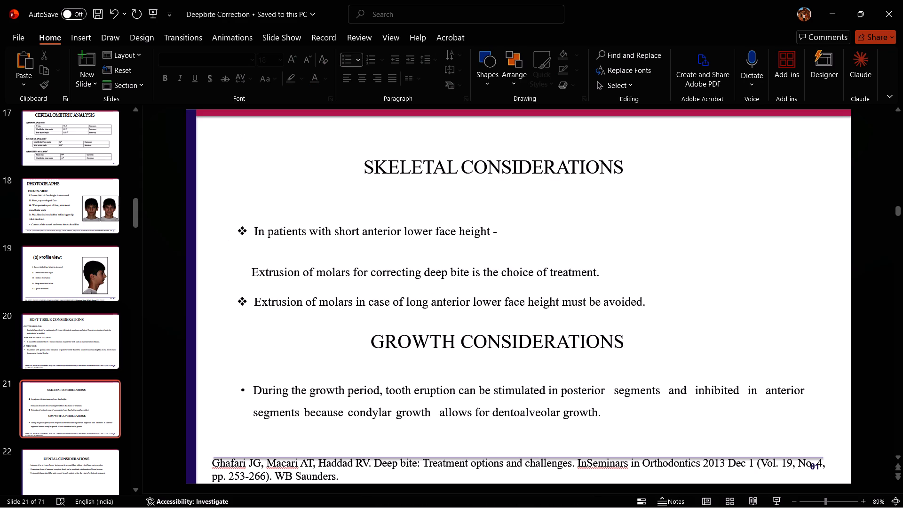
click(459, 294)
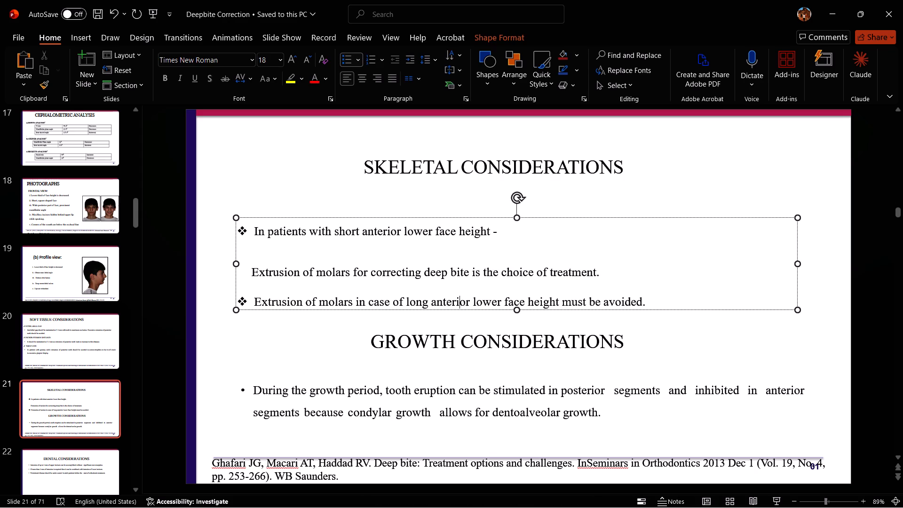
drag(236, 264, 213, 261)
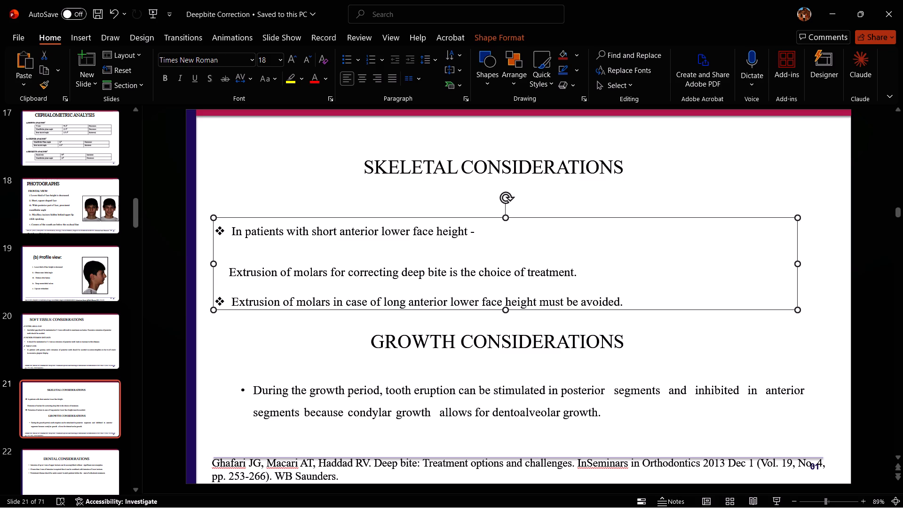
drag(800, 264, 814, 264)
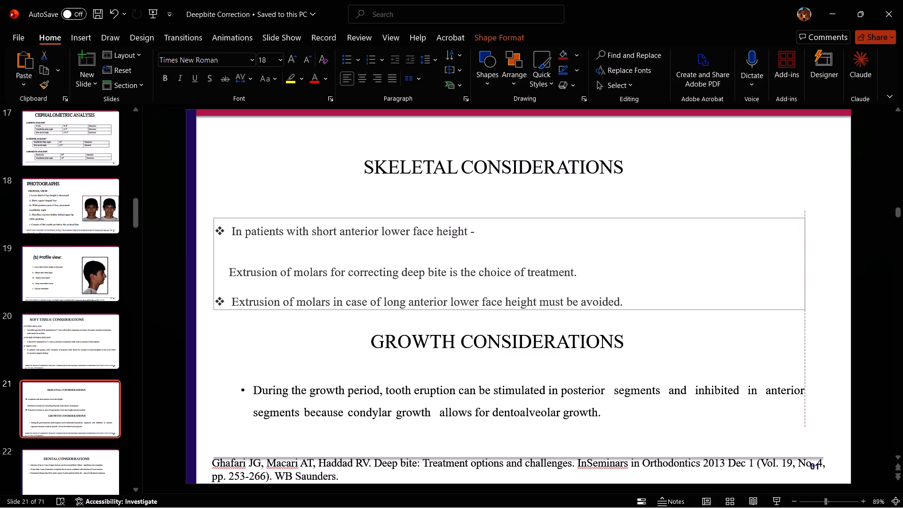
drag(814, 264, 825, 265)
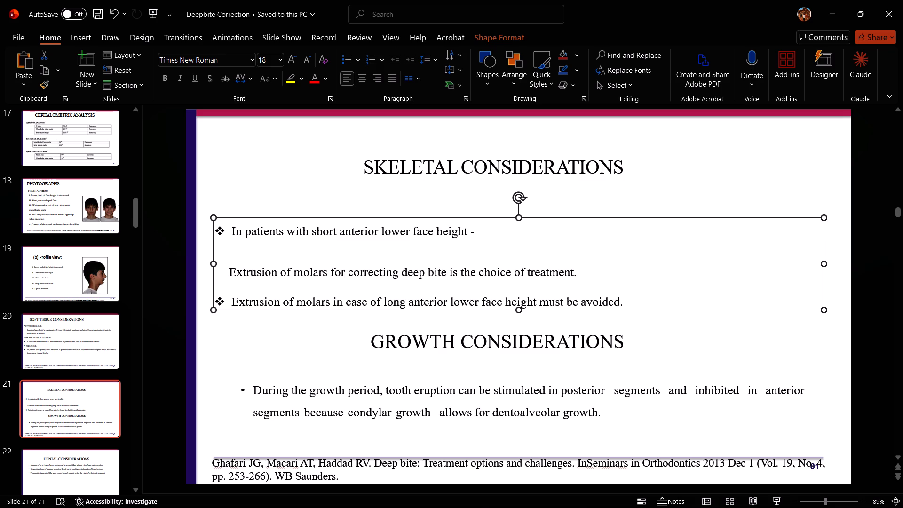
key(ctrl+s)
click(851, 397)
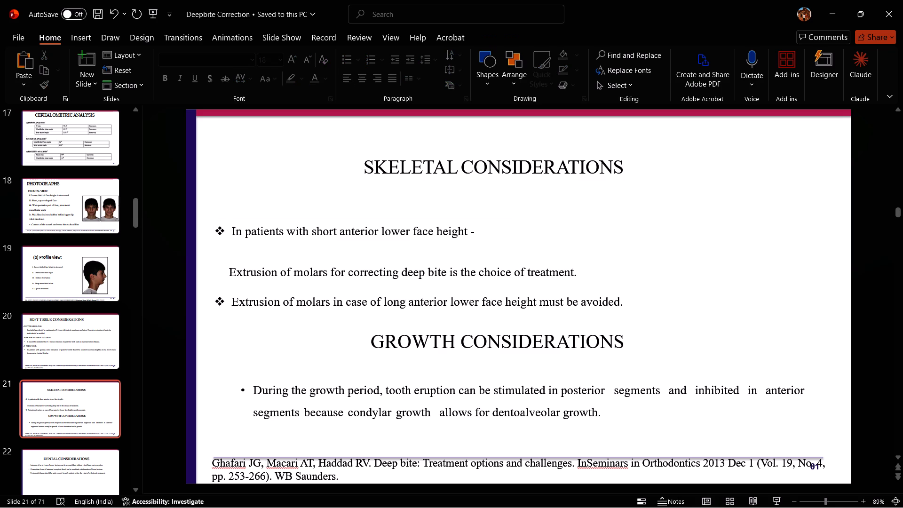
Read slides 22 to 24 on dental considerations, treatment in growing and non-growing individuals, and removable appliances.
key(Down)
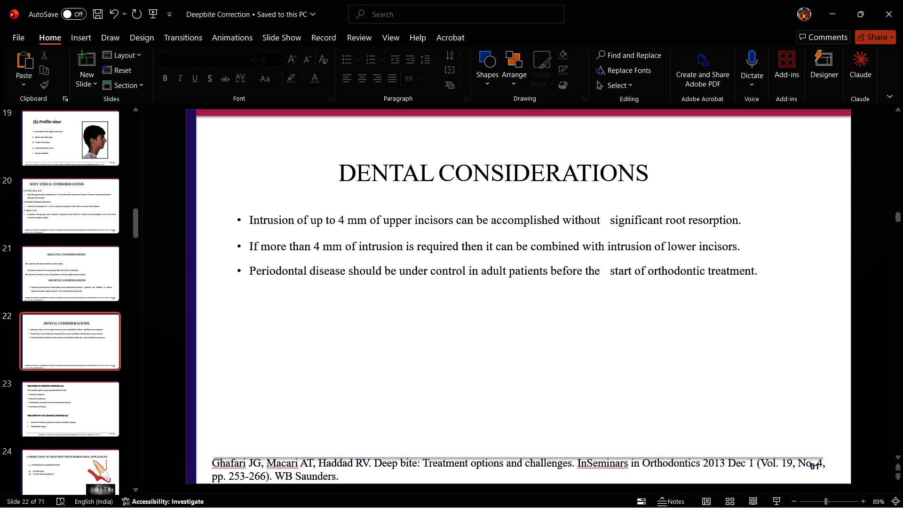
key(ctrl+s)
key(Down)
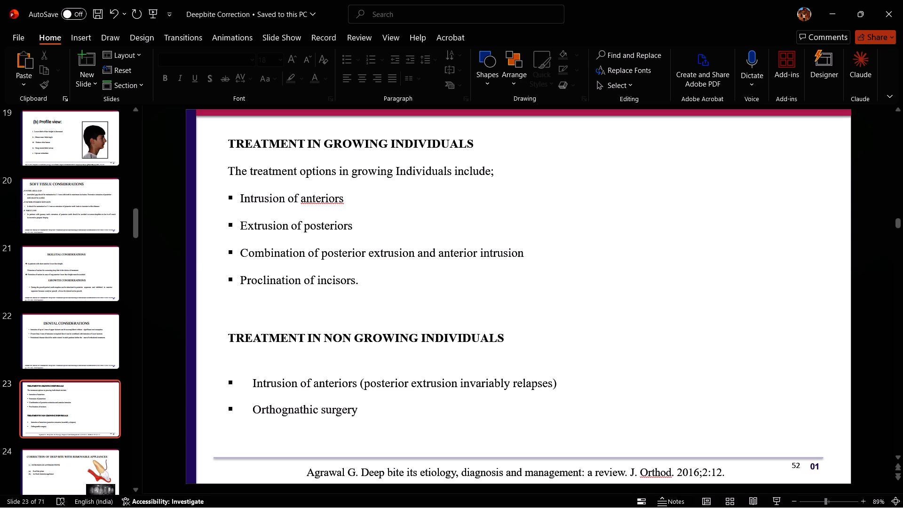
key(Down)
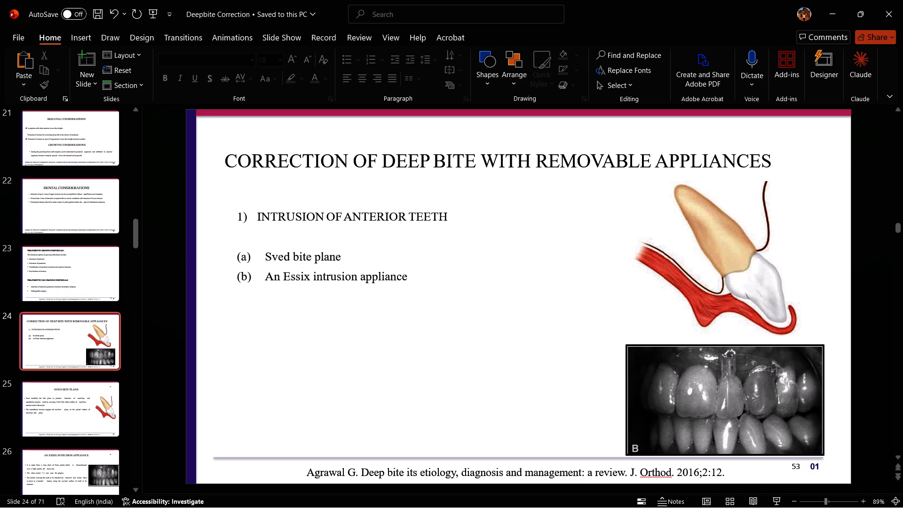
Remove the extra gaps after "inclined", "bite" and "labial surface of" in the Sved Bite Plane text on slide 25, and save.
key(Down)
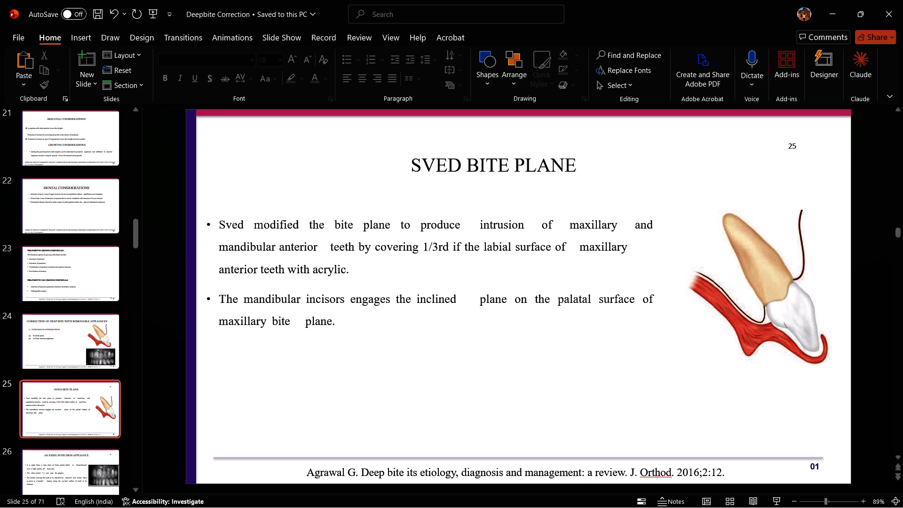
click(476, 303)
key(BackSpace)
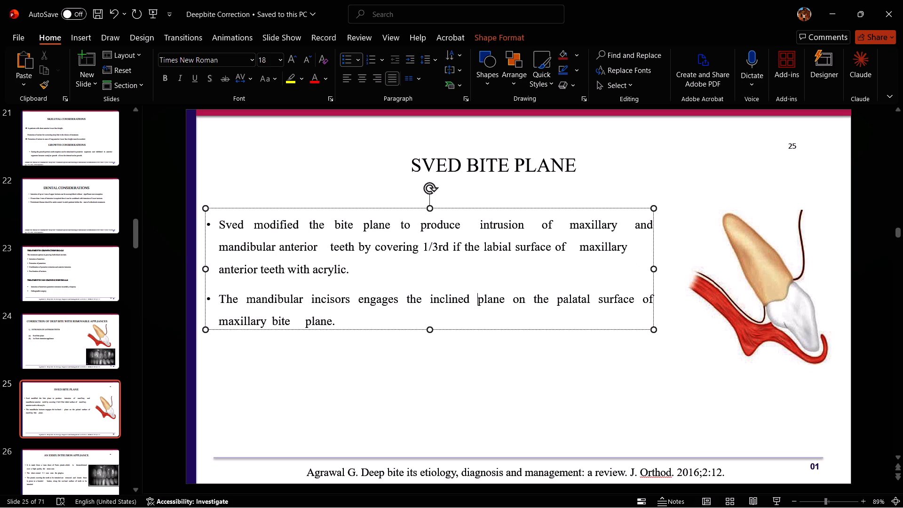
click(306, 324)
key(BackSpace)
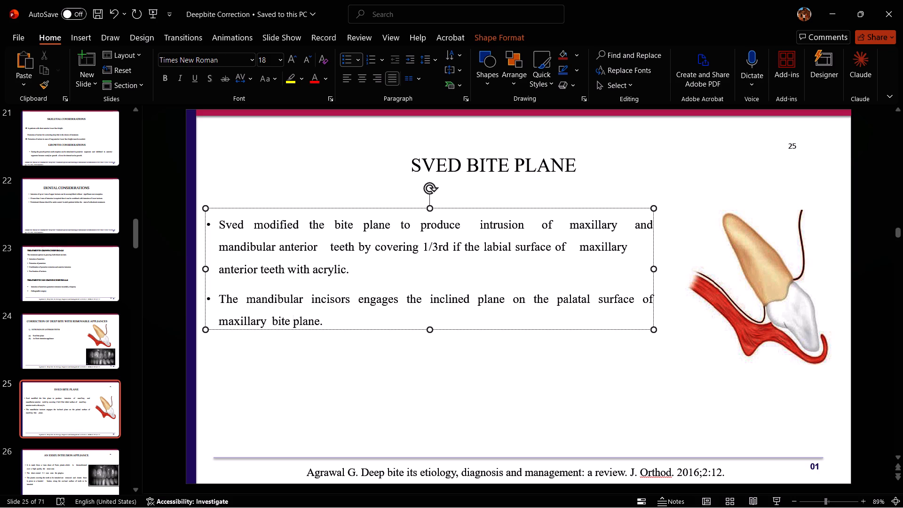
click(444, 389)
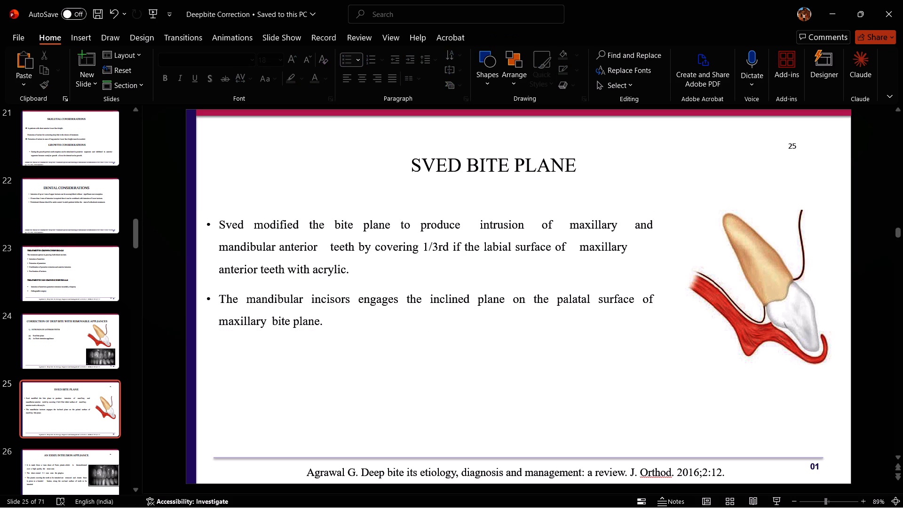
key(ctrl+s)
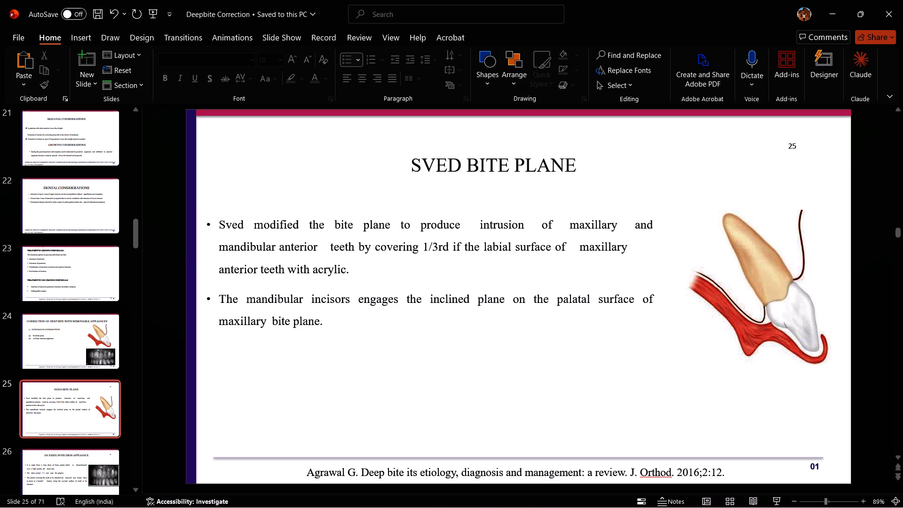
click(577, 251)
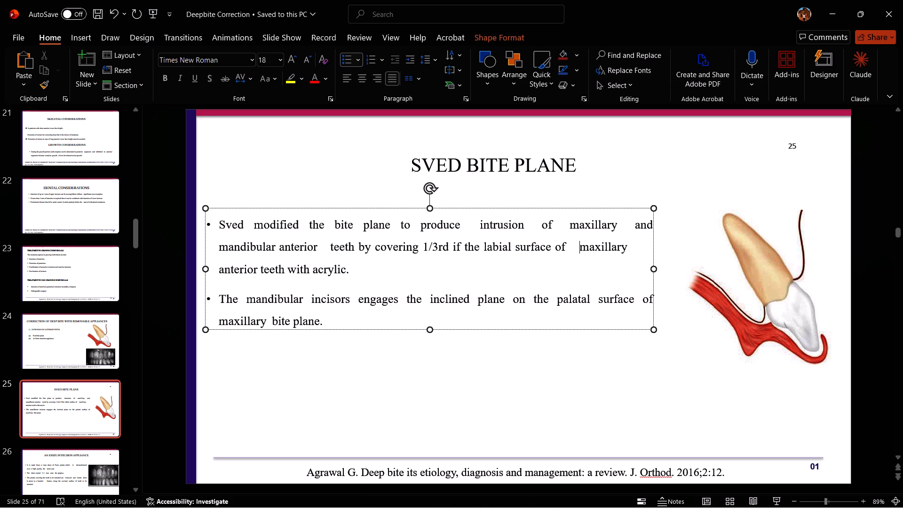
key(BackSpace)
click(563, 436)
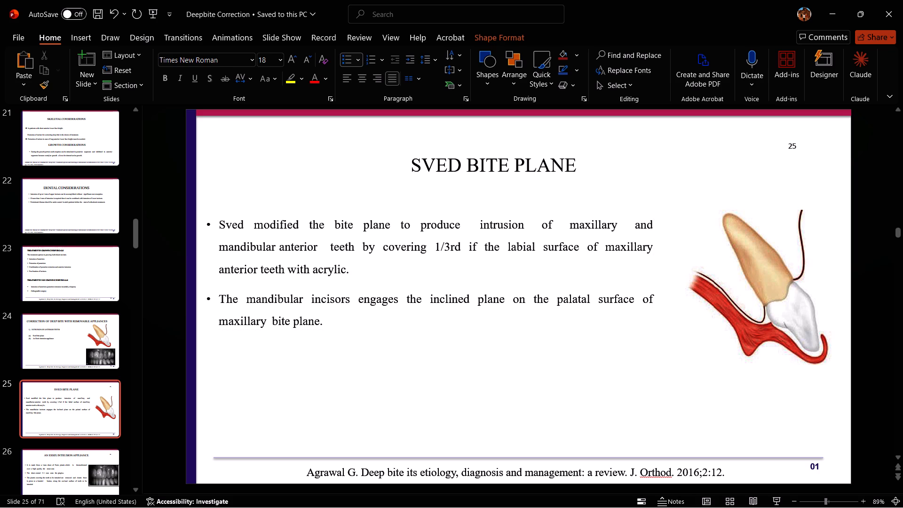
key(ctrl+s)
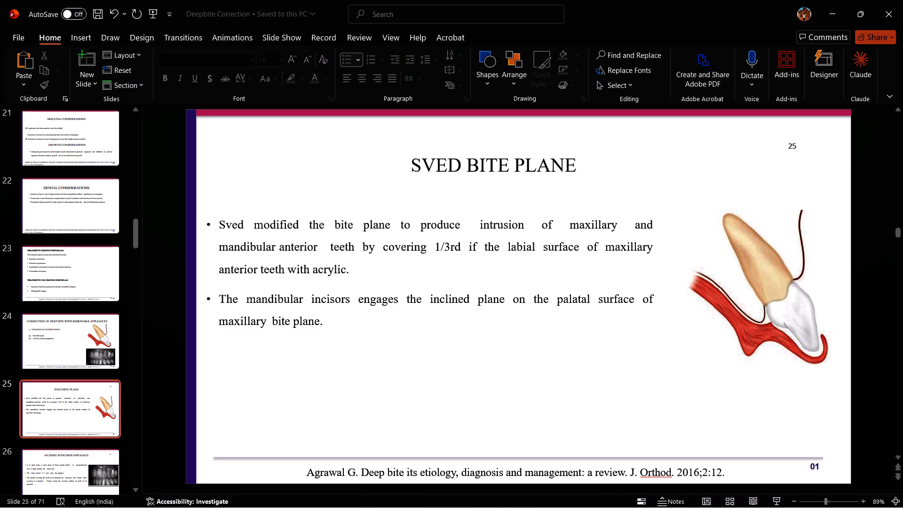
Go to slide 26 on the Essix intrusion appliance to check its text.
key(Down)
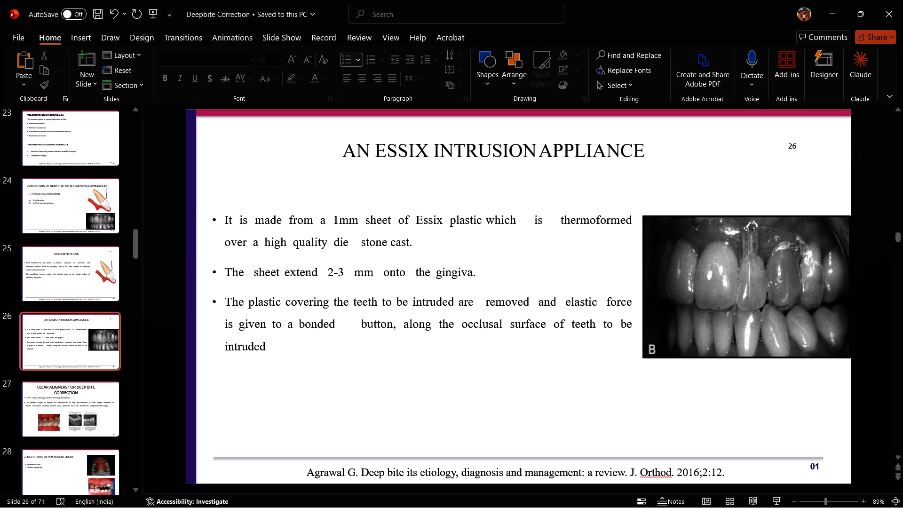
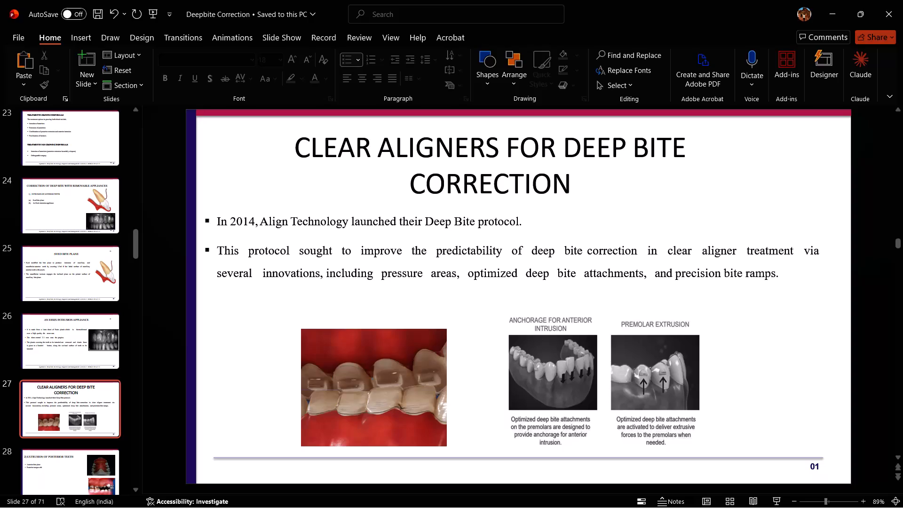
Go to slide 28 on extrusion of posterior teeth to check its text and pictures.
key(Down)
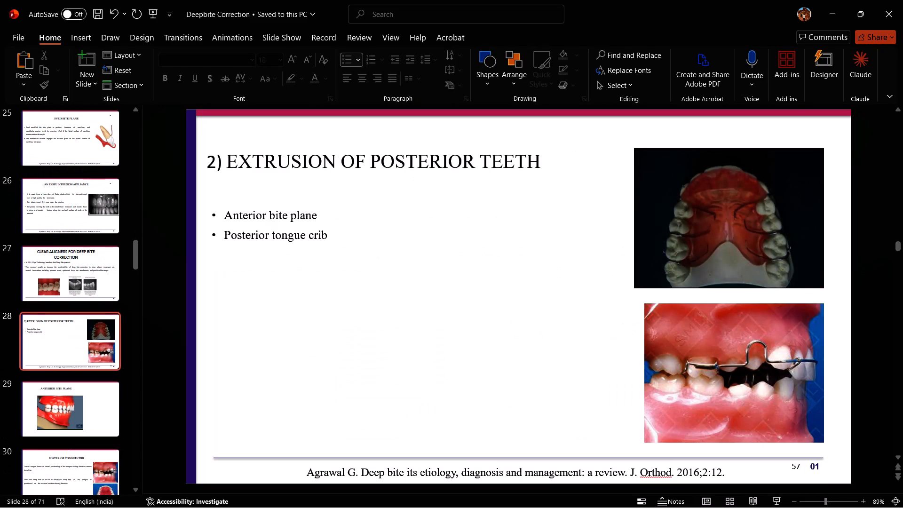
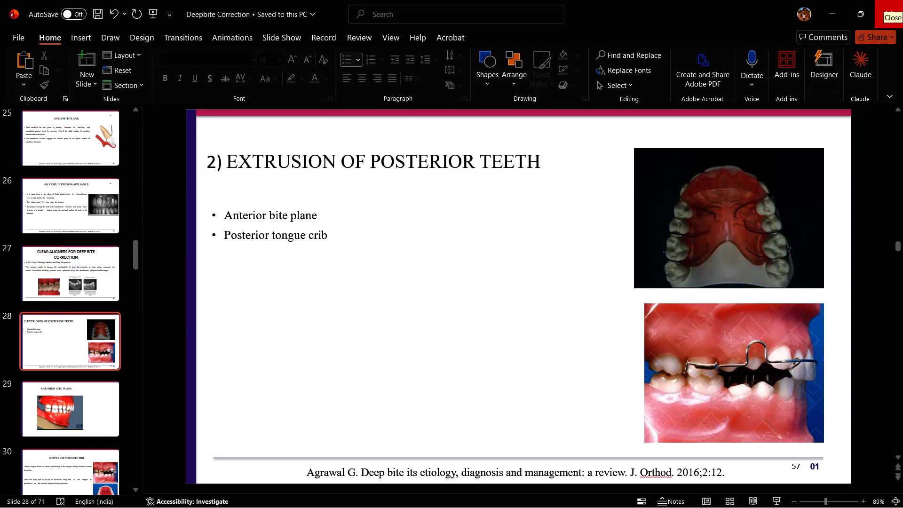
Close the Deepbite Correction presentation.
click(888, 3)
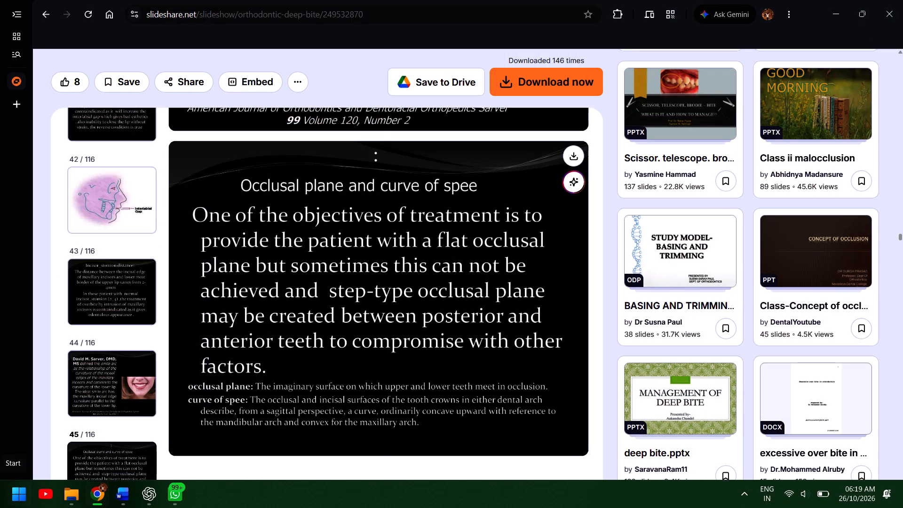
click(0, 507)
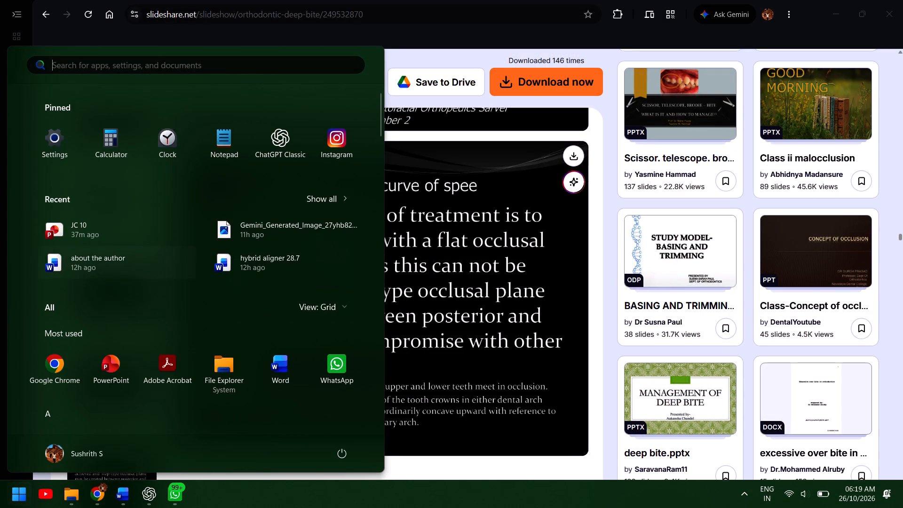
click(172, 72)
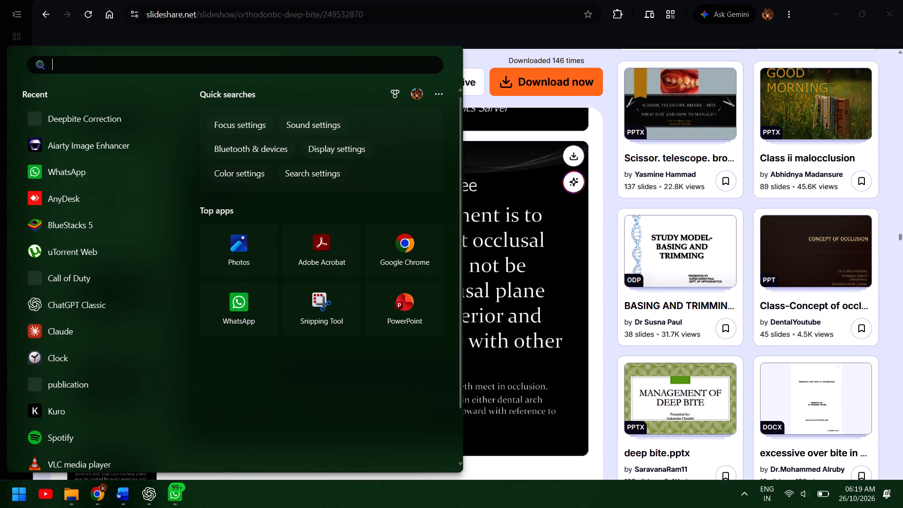
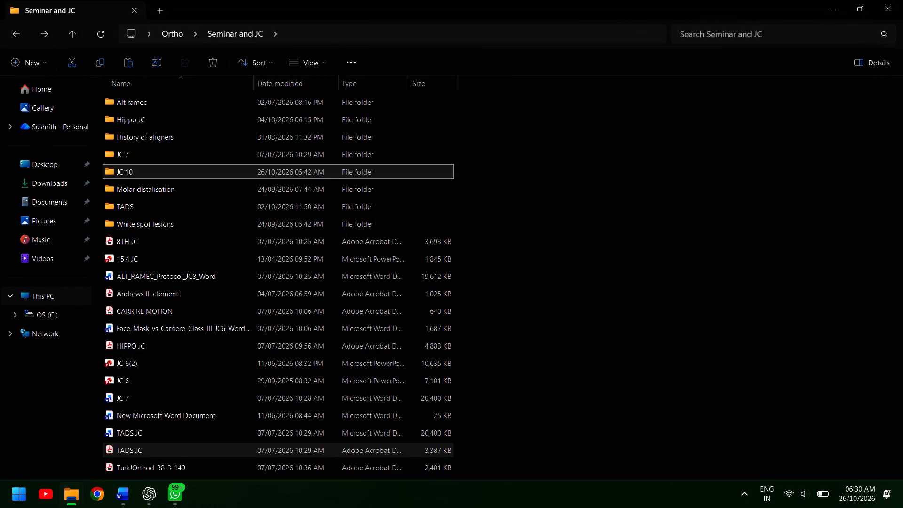
click(899, 0)
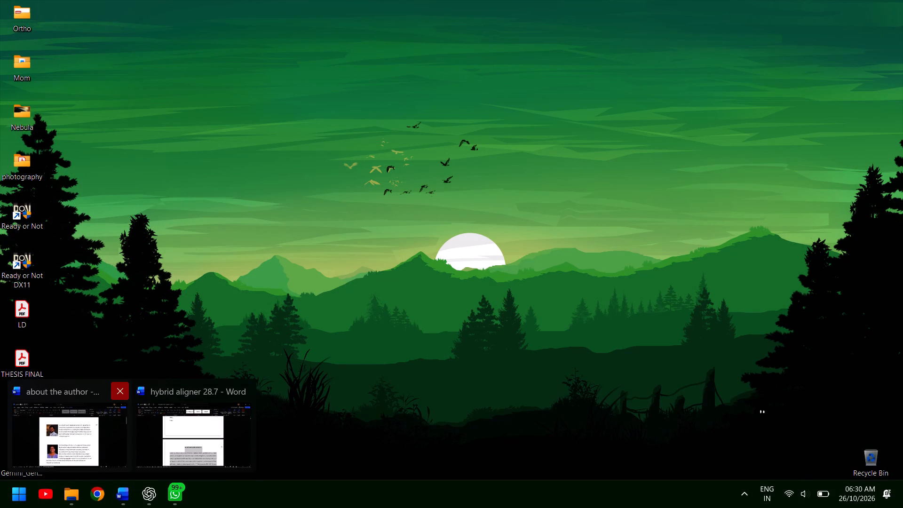
Switch to the "about the author" document in Word and delete the portrait photo beside the first author's biography.
click(84, 439)
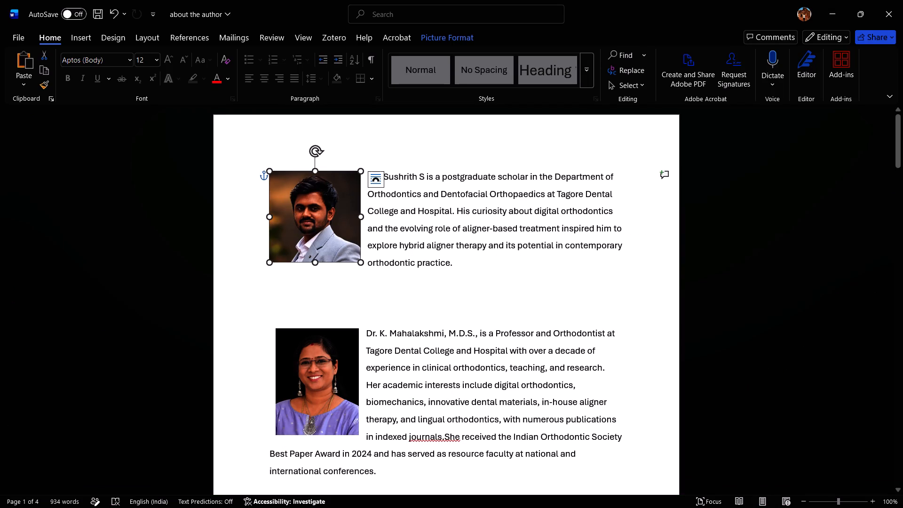
key(Delete)
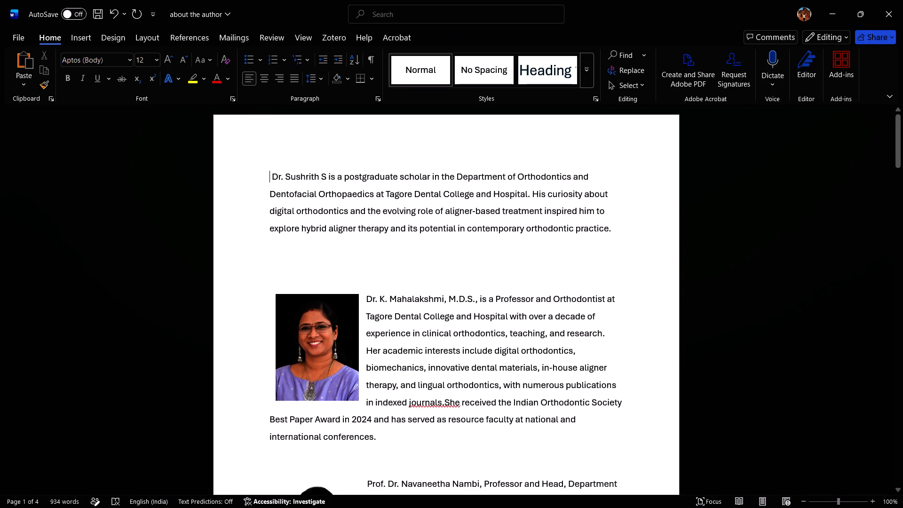
Read through the rest of the "about the author" document, checking the acknowledgement section and the text about the book's aim.
scroll(446, 381, down, 12)
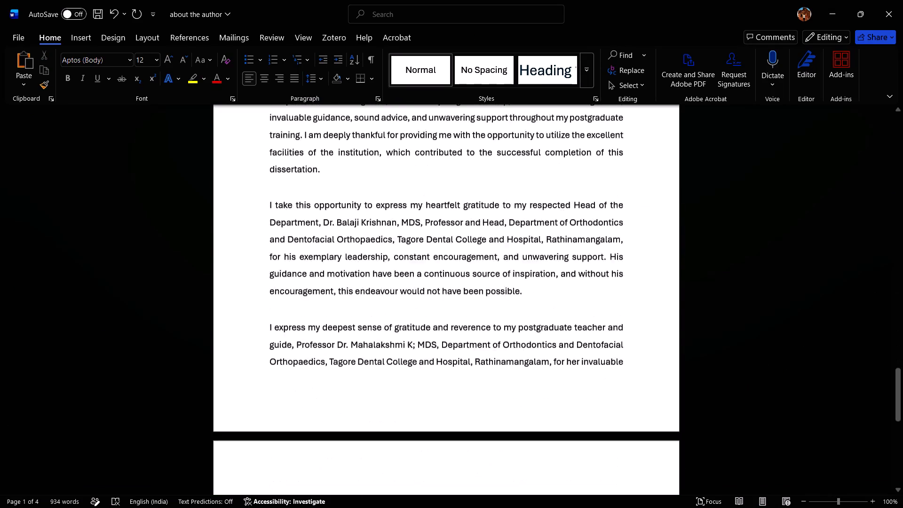
scroll(446, 381, down, 7)
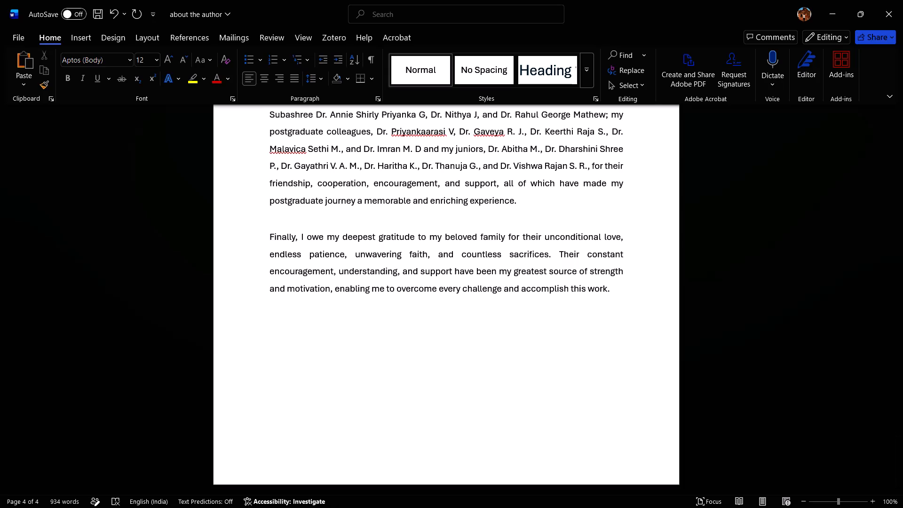
scroll(446, 381, up, 4)
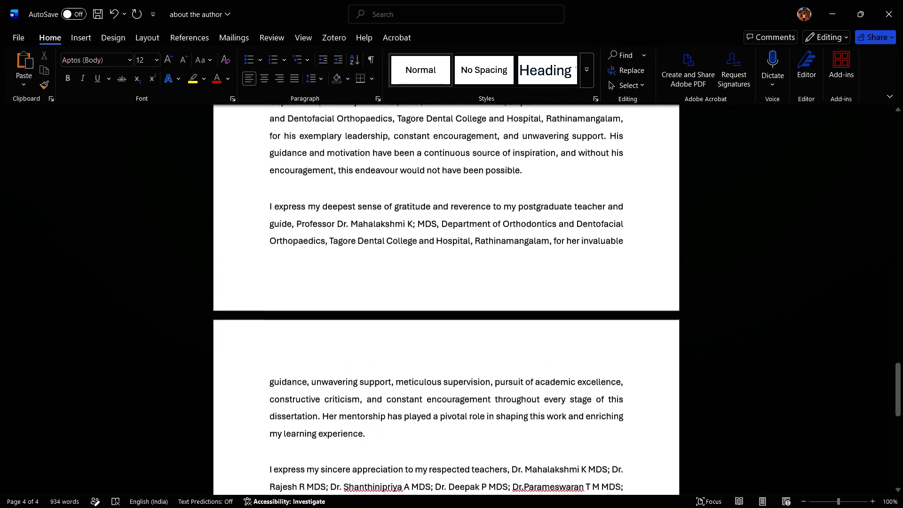
scroll(446, 381, right, 1)
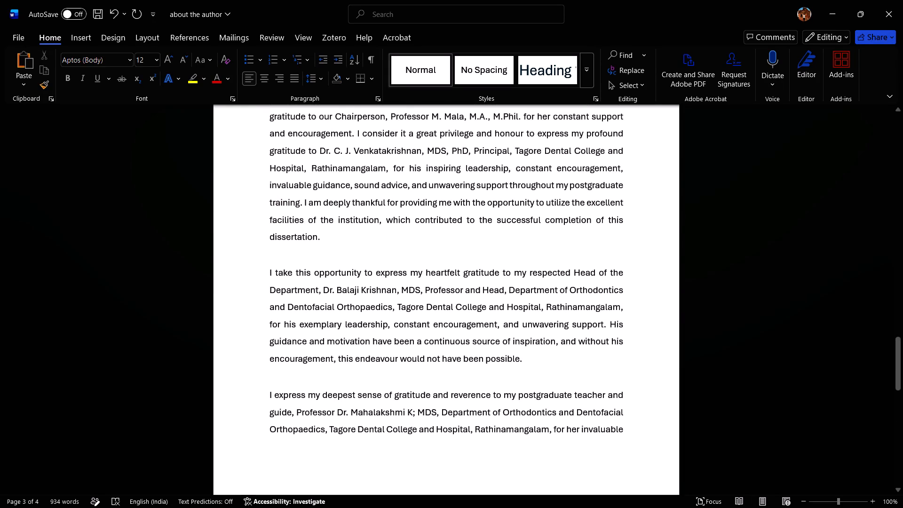
scroll(446, 381, right, 1)
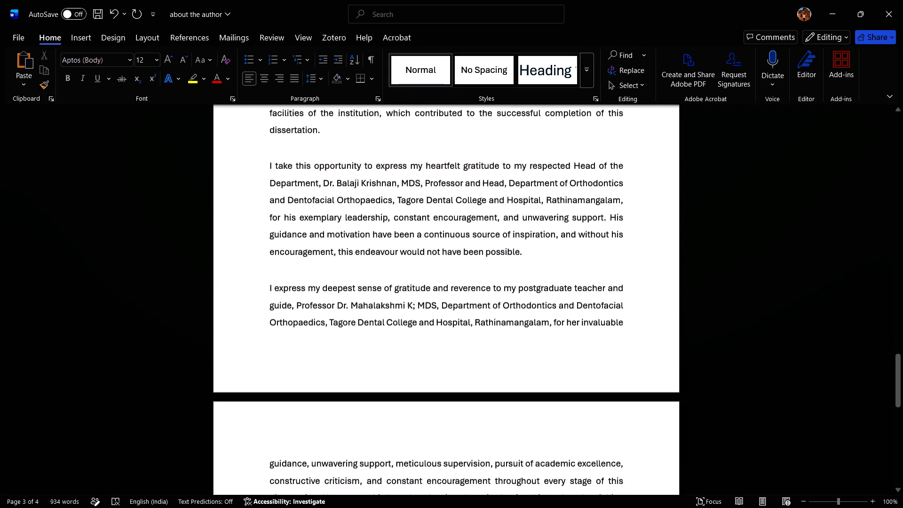
scroll(446, 381, right, 1)
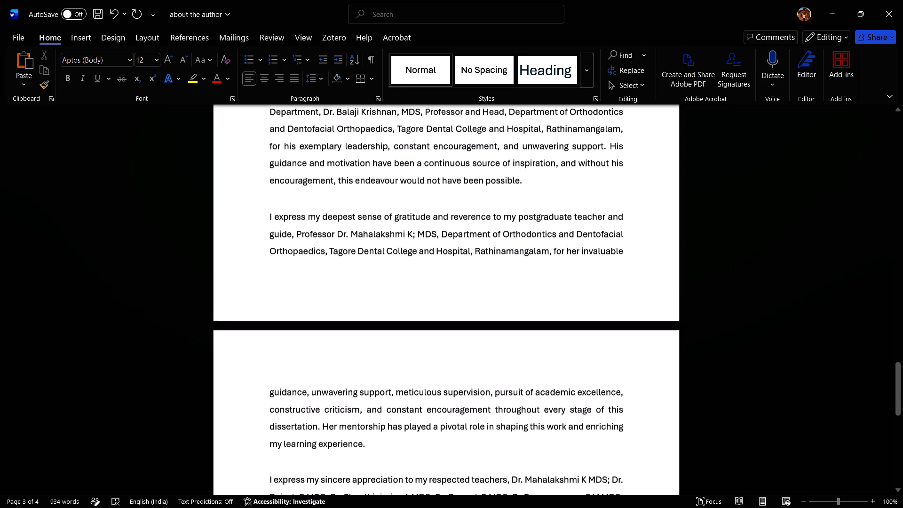
scroll(446, 381, right, 1)
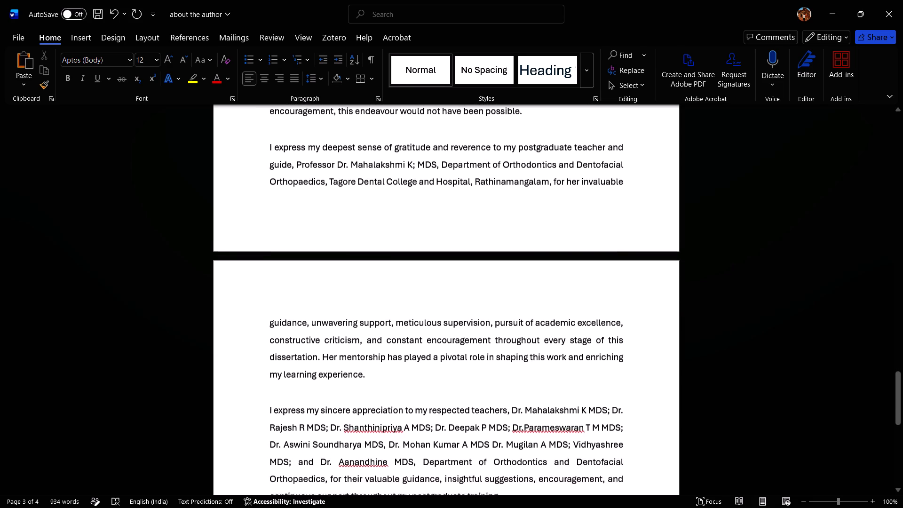
scroll(446, 381, right, 2)
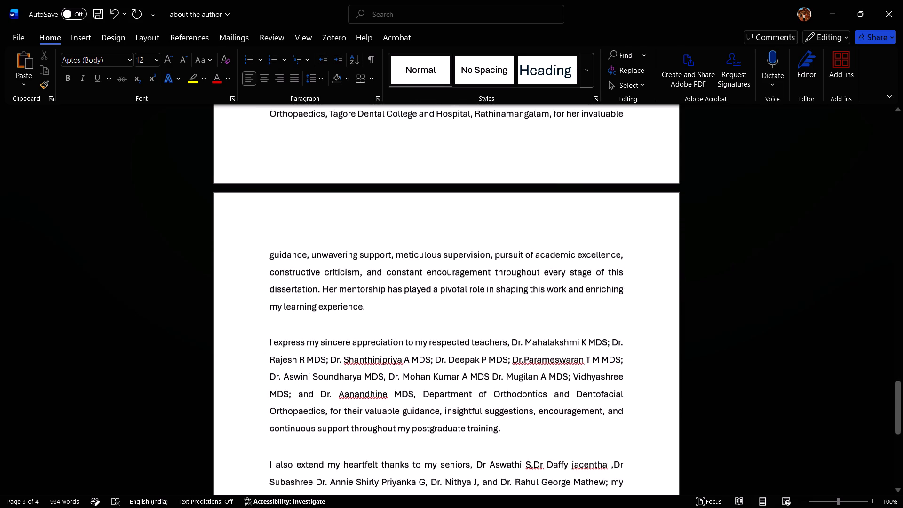
scroll(446, 381, right, 1)
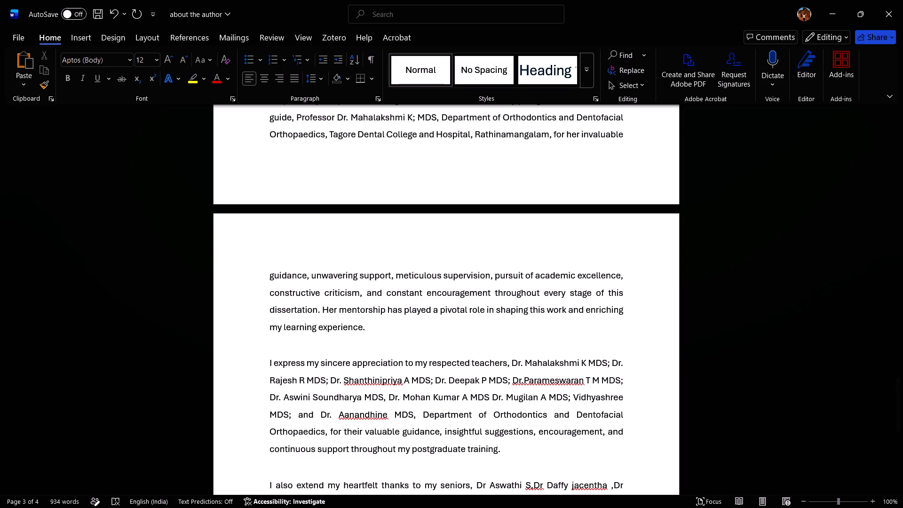
scroll(446, 381, up, 2)
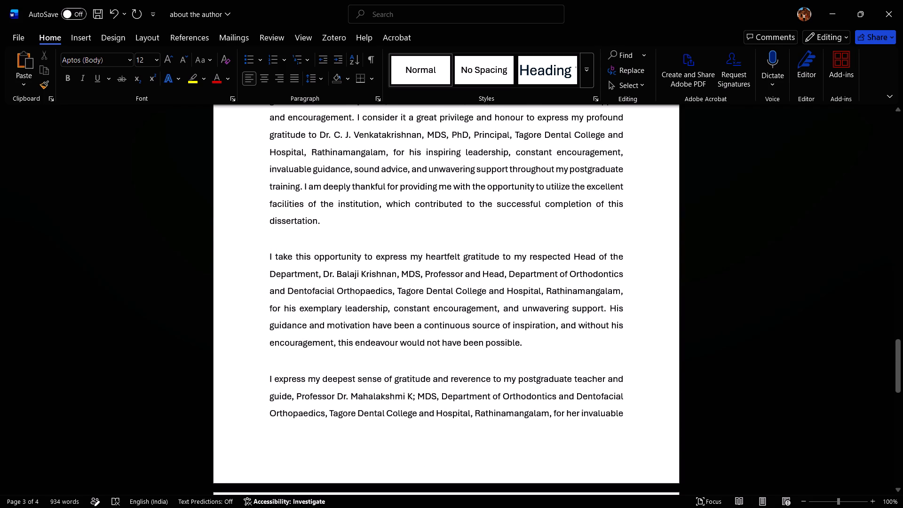
scroll(446, 381, up, 1)
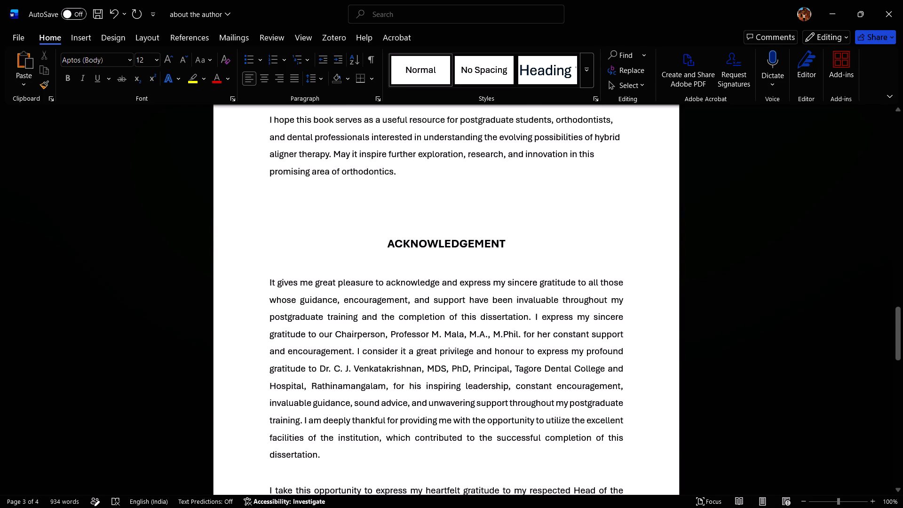
scroll(446, 381, up, 1)
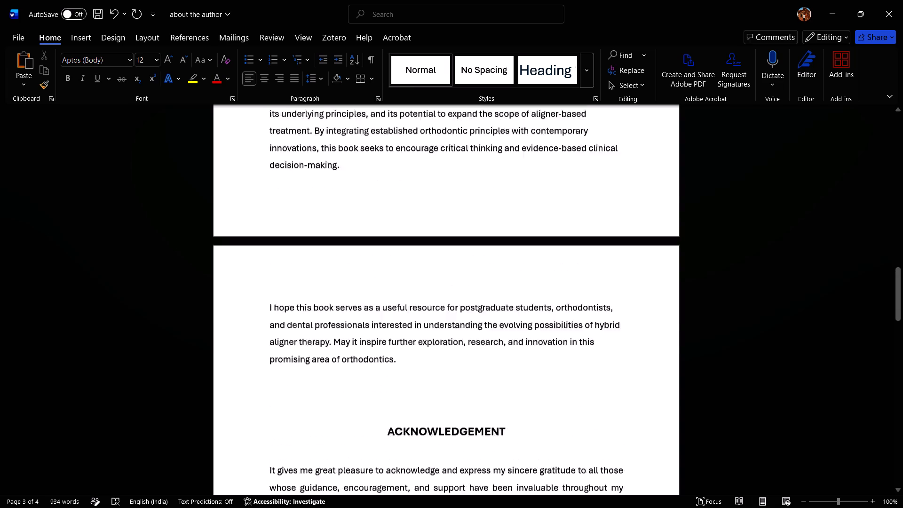
scroll(446, 381, up, 1)
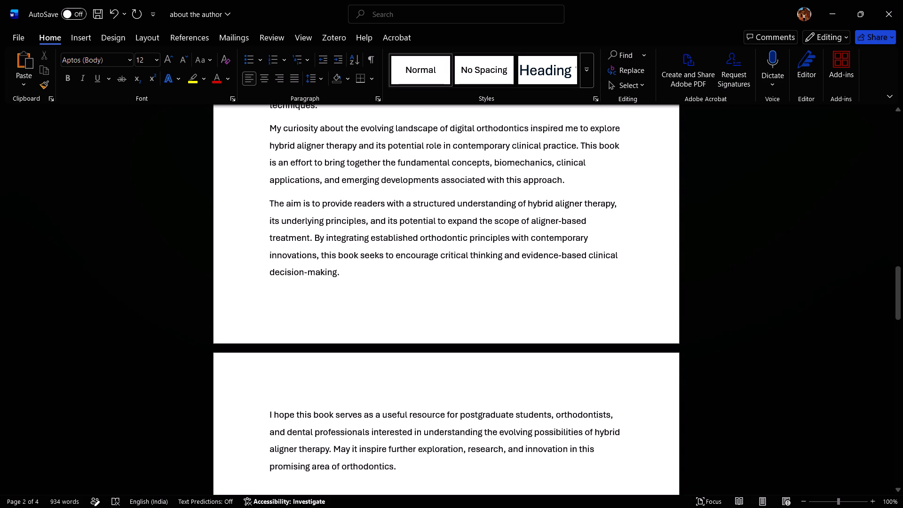
Save the "about the author" document and return to its first page.
key(ctrl+s)
scroll(735, 276, up, 5)
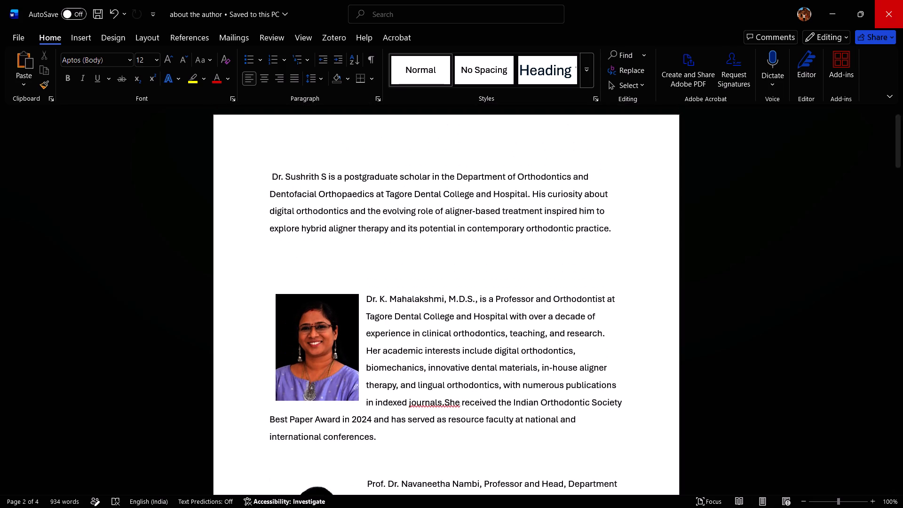
click(902, 0)
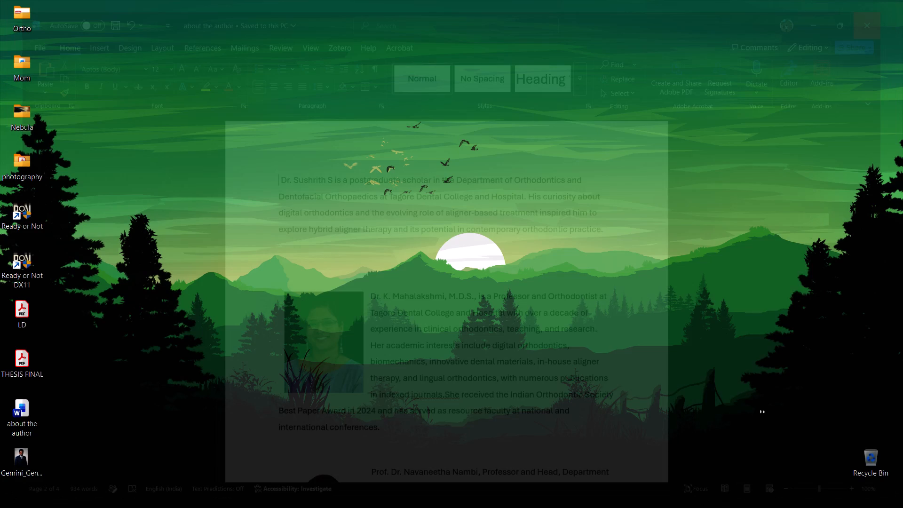
click(22, 449)
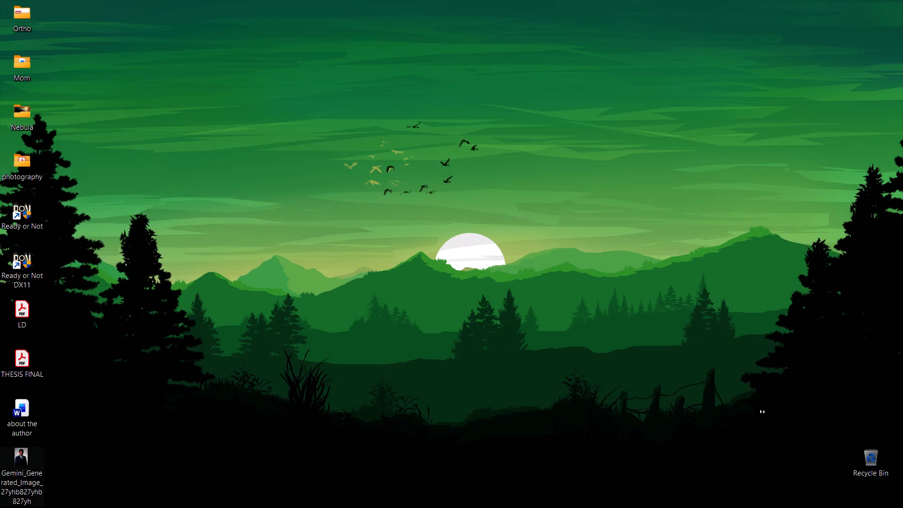
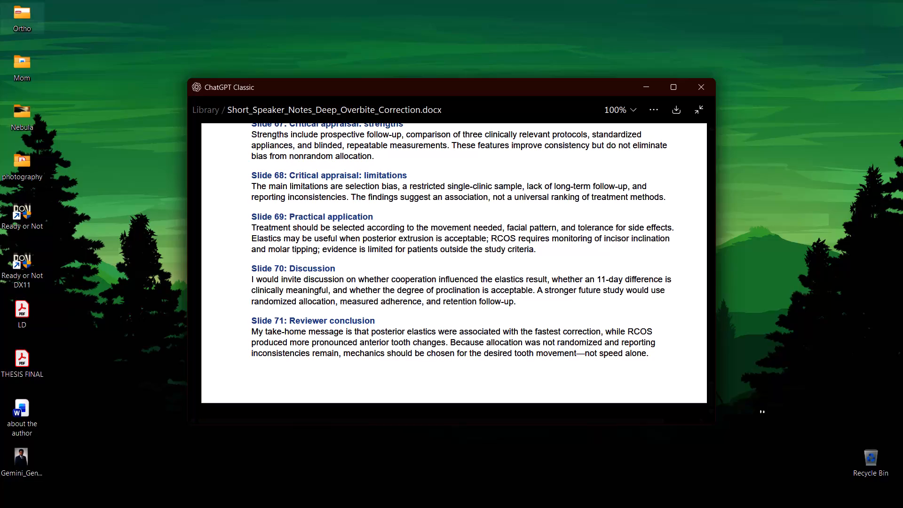
Open the Deepbite Correction presentation from the Ortho folder on the desktop.
double_click(12, 16)
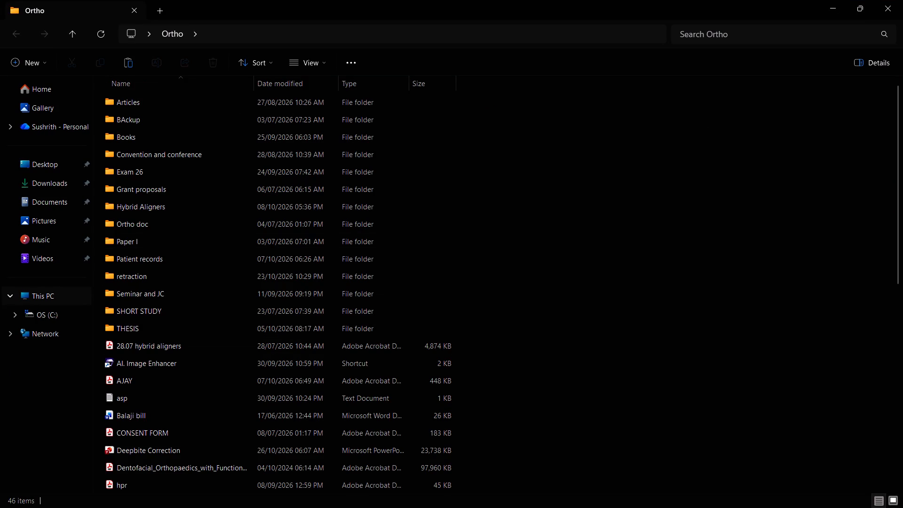
double_click(281, 448)
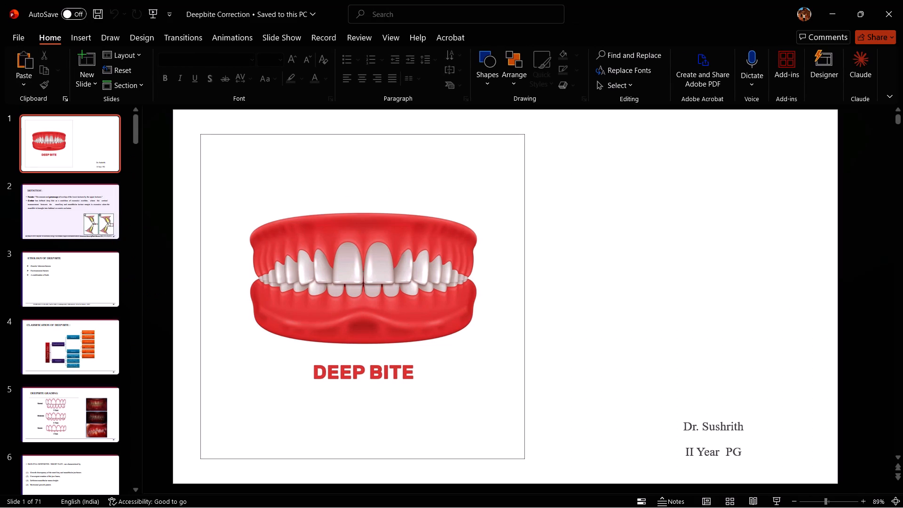
Review slides 27 to 29 of the Deepbite Correction deck, covering clear aligners, extrusion of posterior teeth and the anterior bite plane.
click(870, 246)
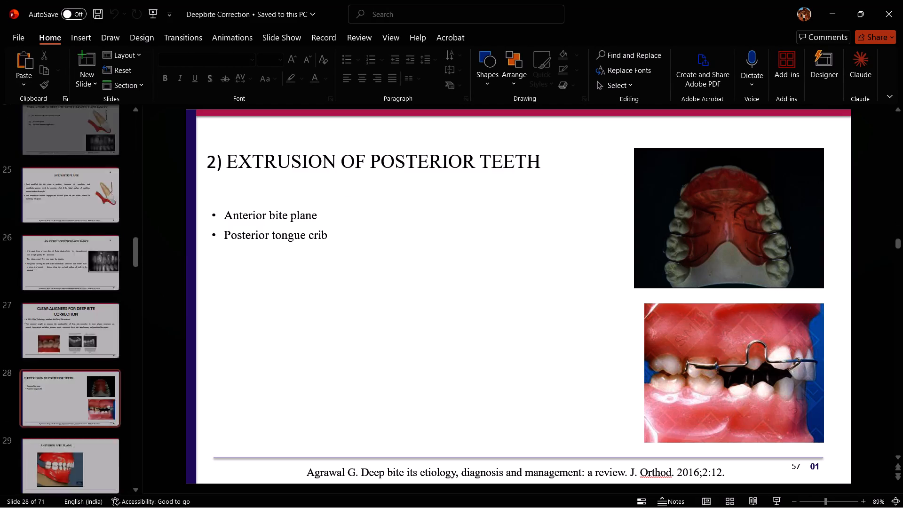
key(Up)
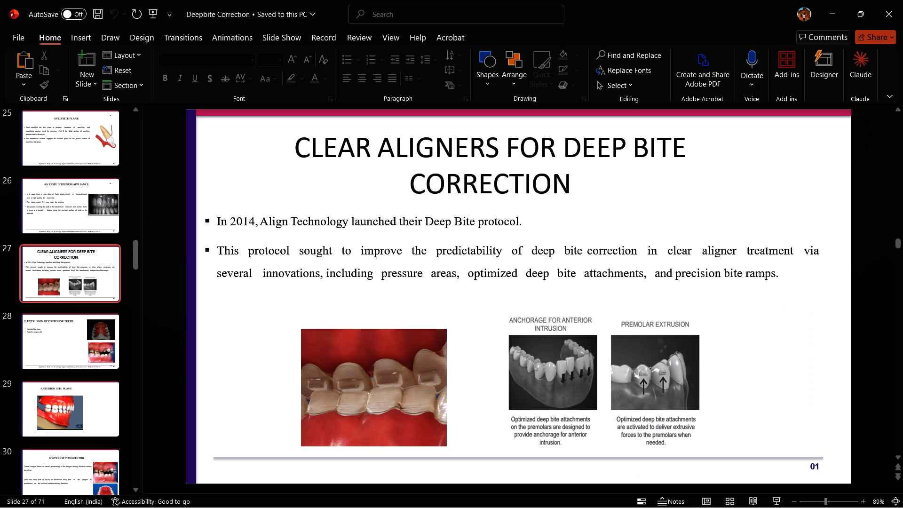
key(Down)
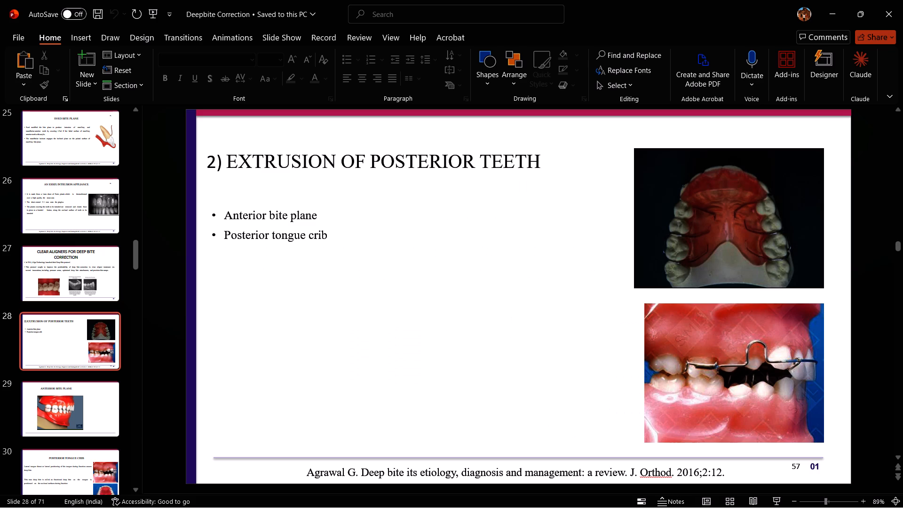
key(Down)
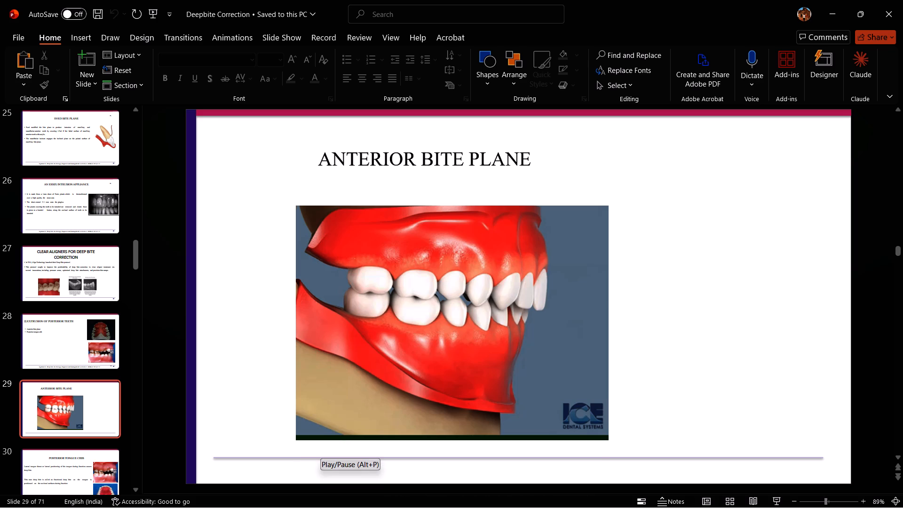
Switch to Chrome and search Google for "posterior tongue crib for deep bite".
click(92, 498)
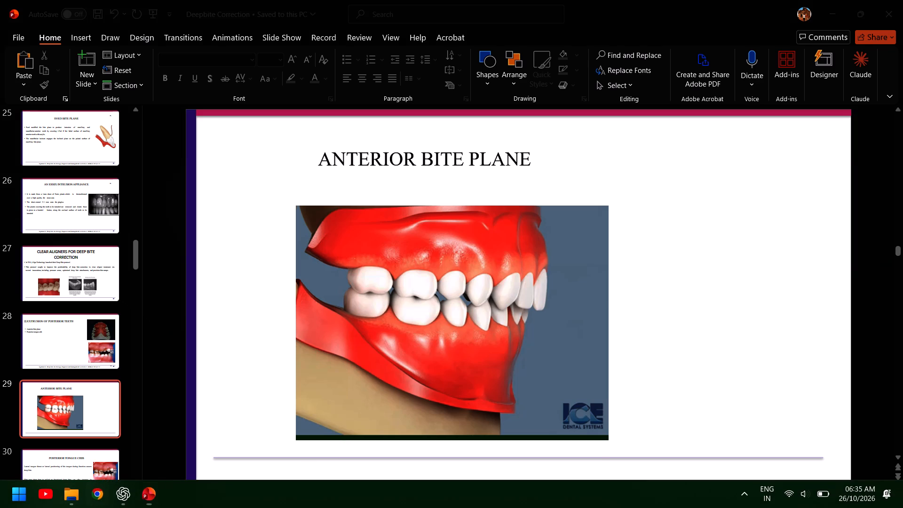
click(424, 205)
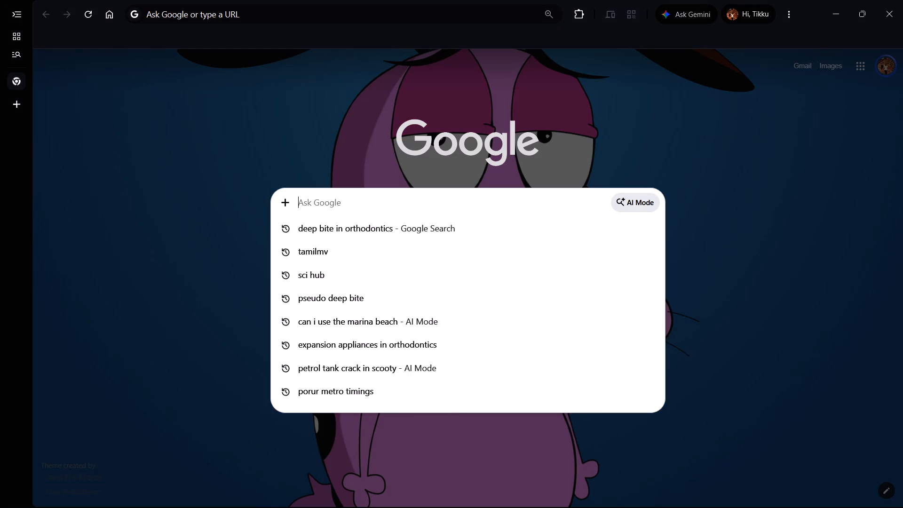
text(posterior tongue crib)
key(space)
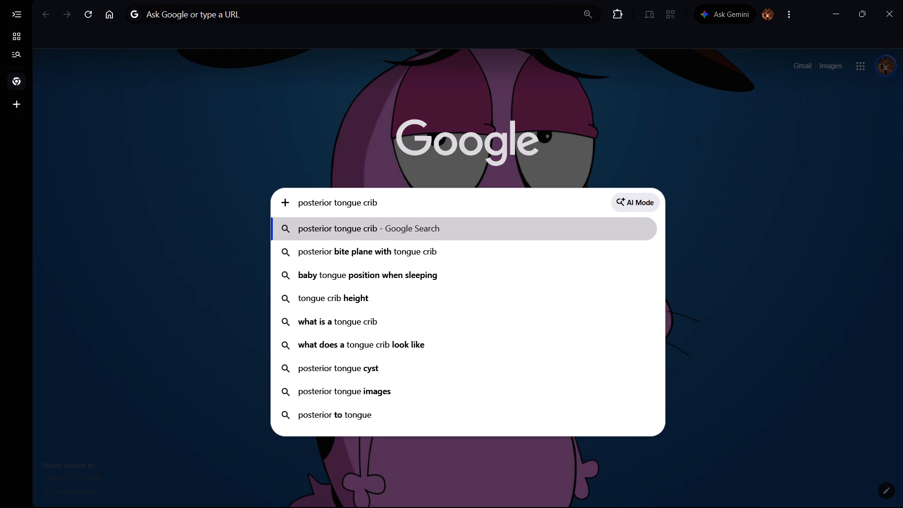
text(for deep bite)
key(Return)
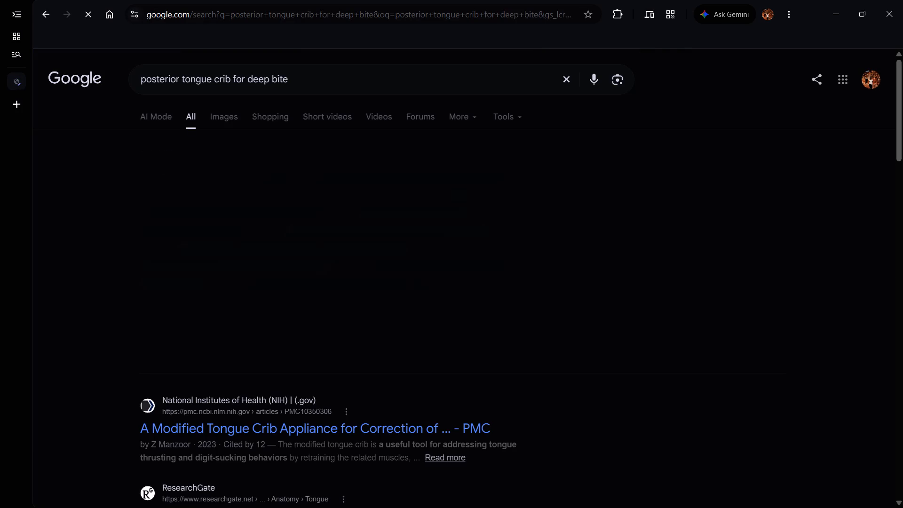
Open the PMC article "A Modified Tongue Crib Appliance for Correction of Tongue Thrusting" and skim its abstract, introduction and case presentation.
click(353, 429)
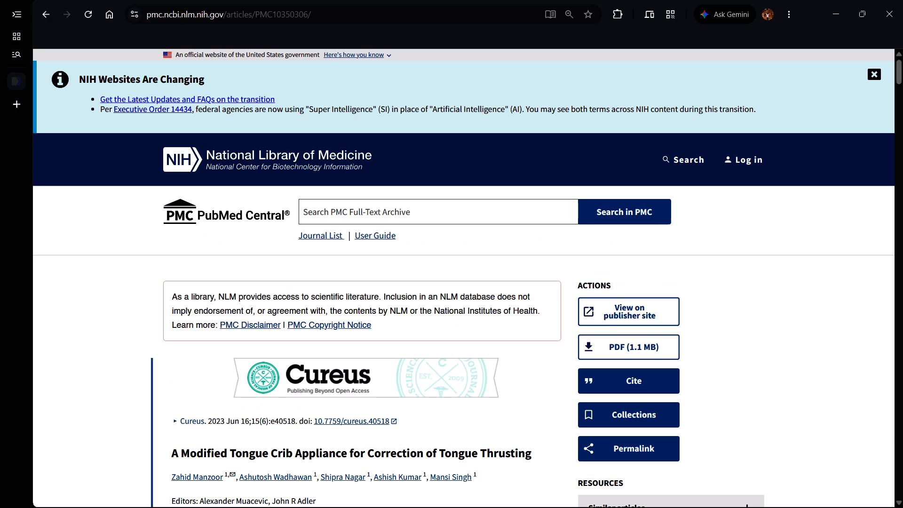
scroll(462, 347, down, 4)
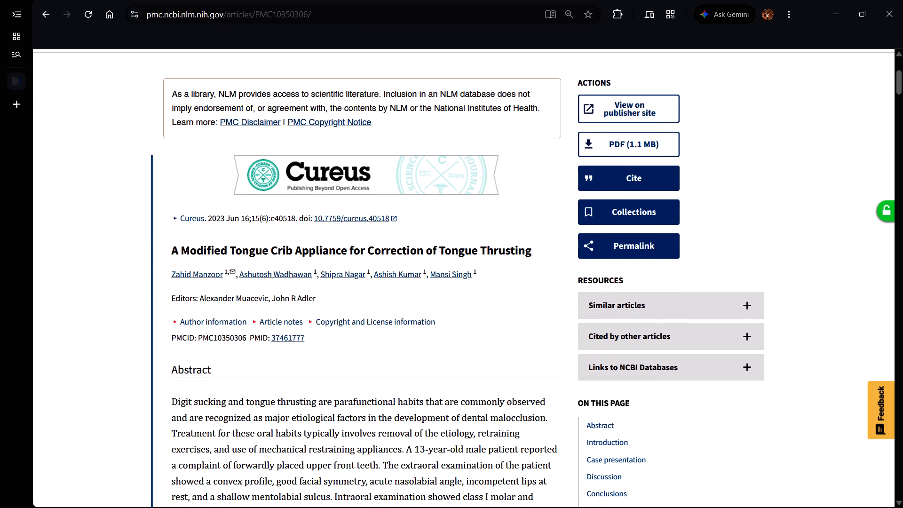
scroll(462, 347, down, 2)
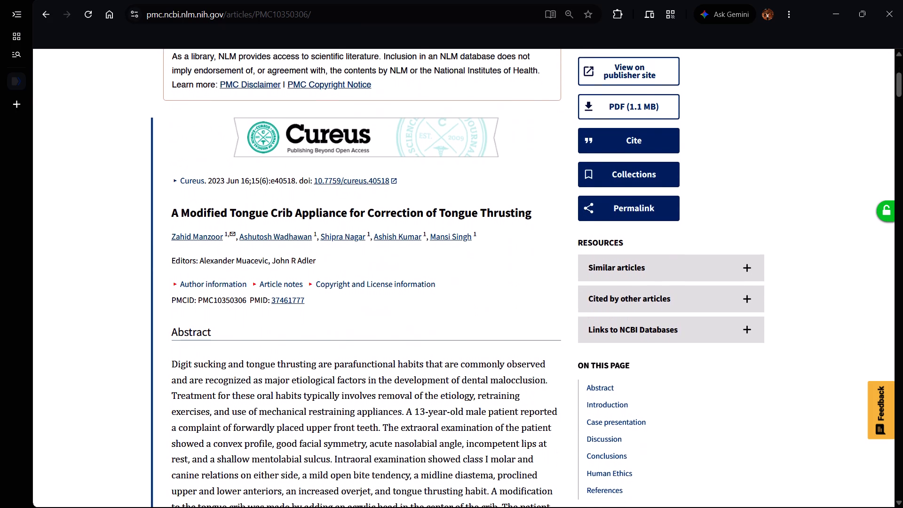
scroll(462, 347, down, 3)
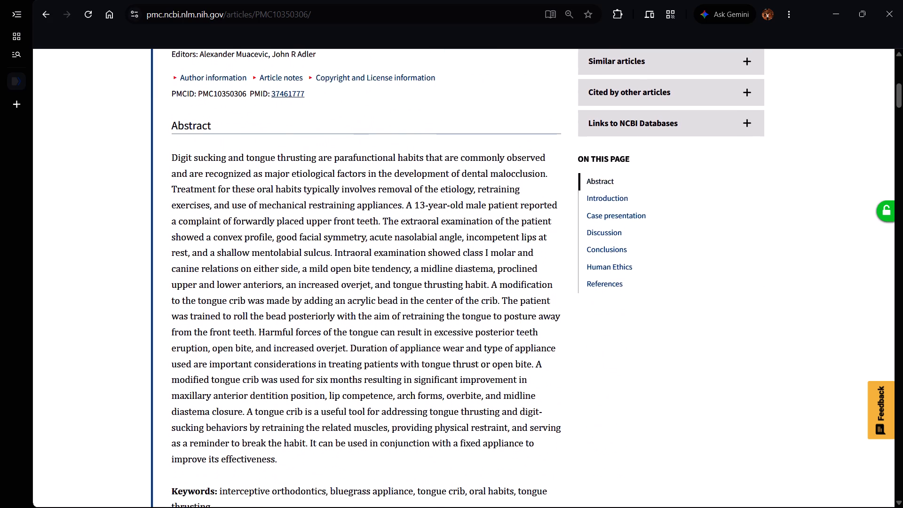
scroll(462, 347, down, 3)
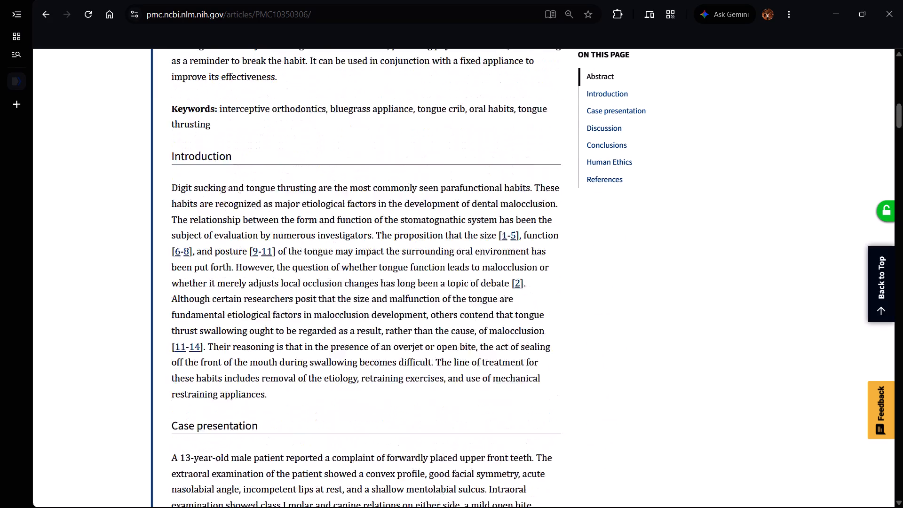
scroll(462, 347, down, 1)
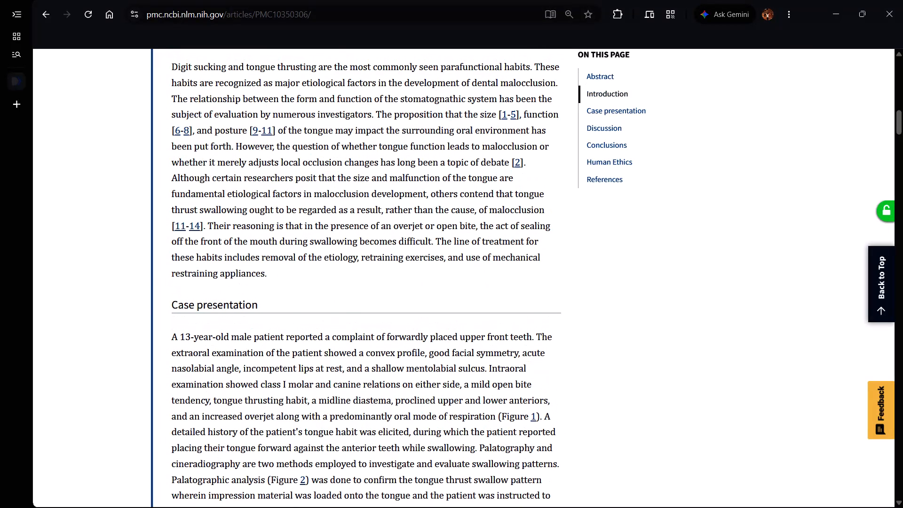
scroll(462, 347, down, 1)
Search within the PMC article for "deep bite" and close the page search.
key(ctrl+f)
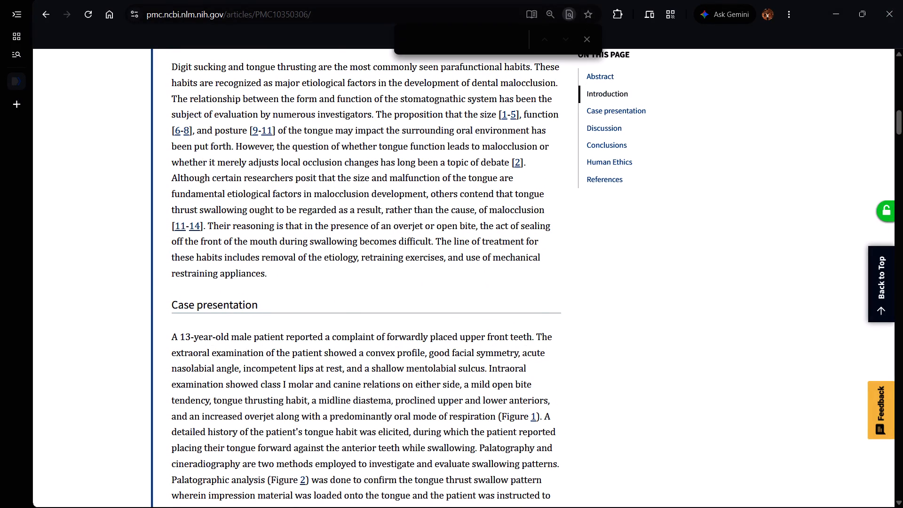
text(deep bite)
key(Return)
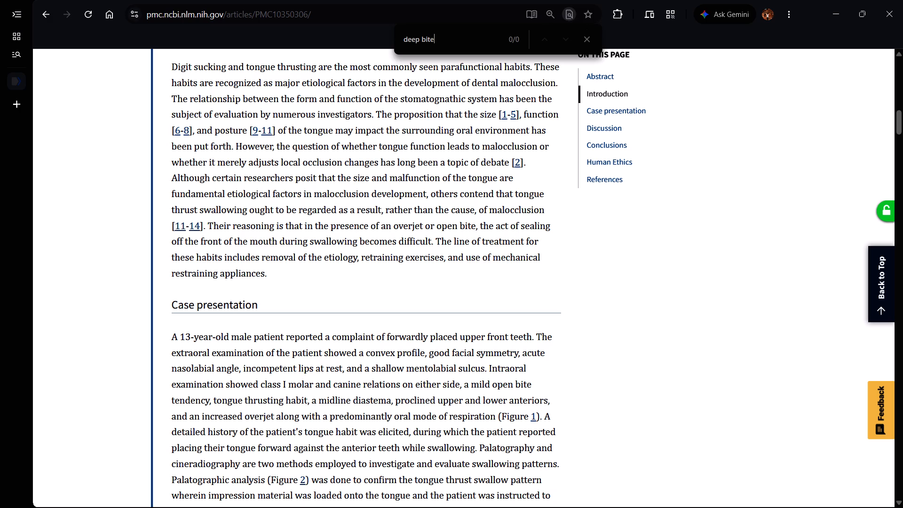
click(589, 37)
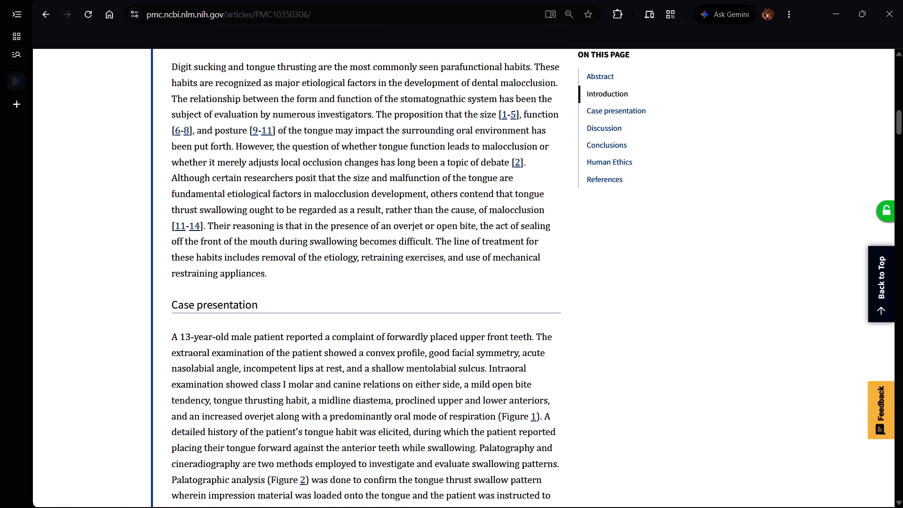
Return to the Google results and look through the listed images, videos and articles for a source on posterior tongue cribs.
click(49, 19)
scroll(364, 209, down, 2)
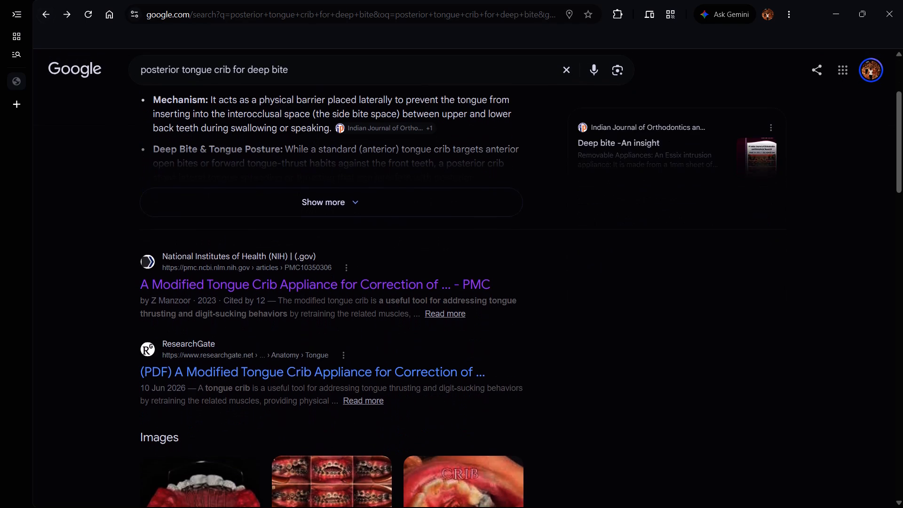
scroll(364, 209, down, 2)
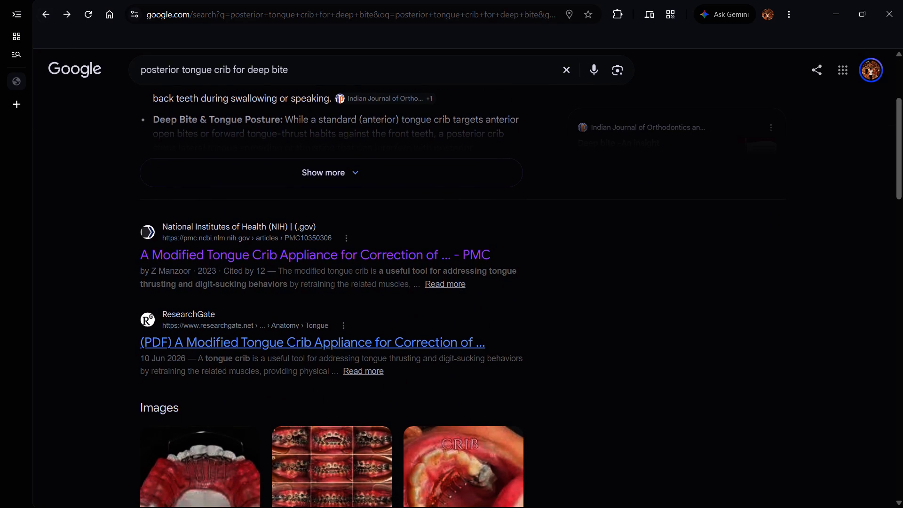
scroll(415, 384, down, 2)
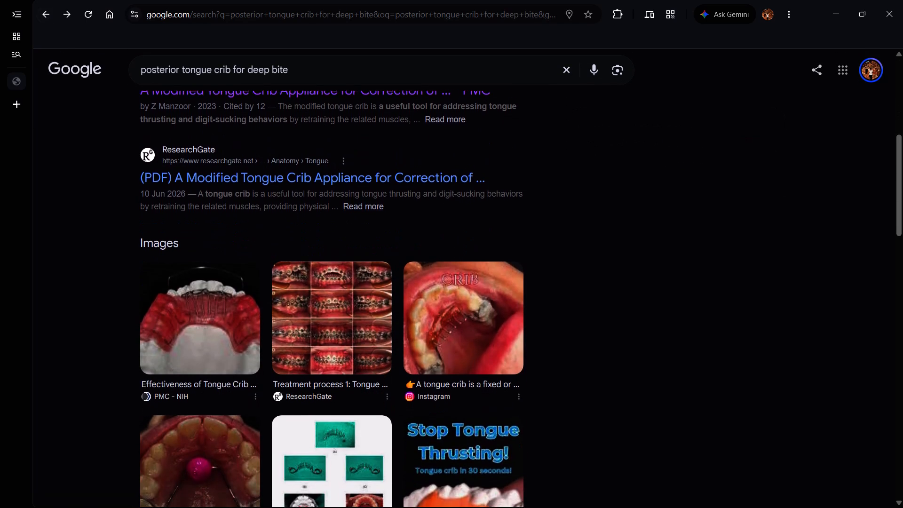
scroll(415, 384, down, 4)
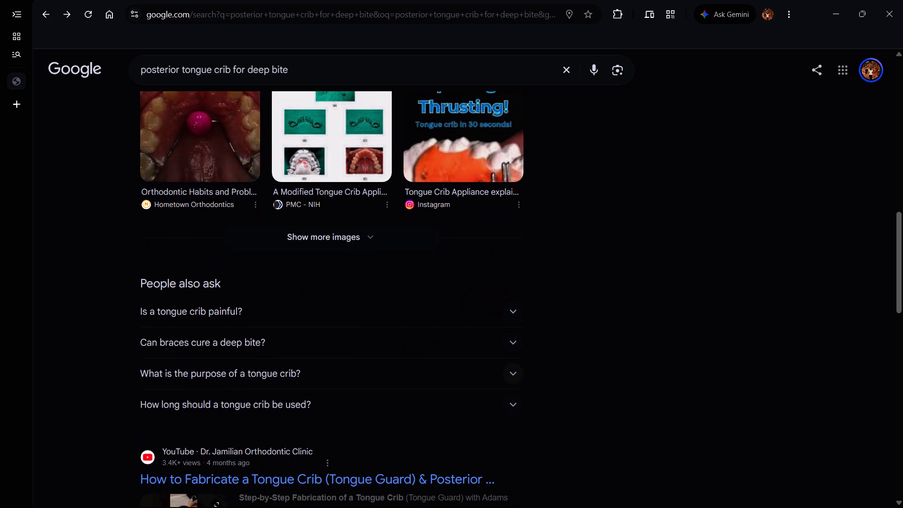
scroll(415, 384, down, 6)
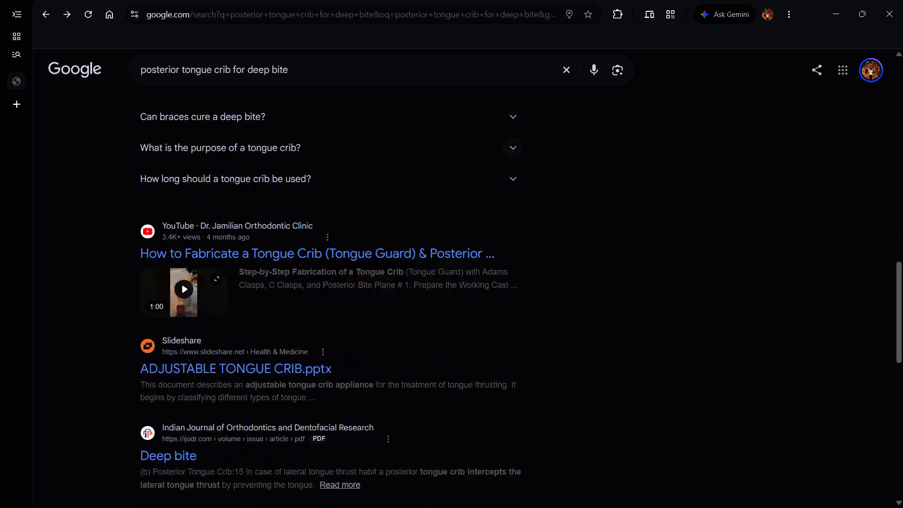
scroll(420, 366, down, 2)
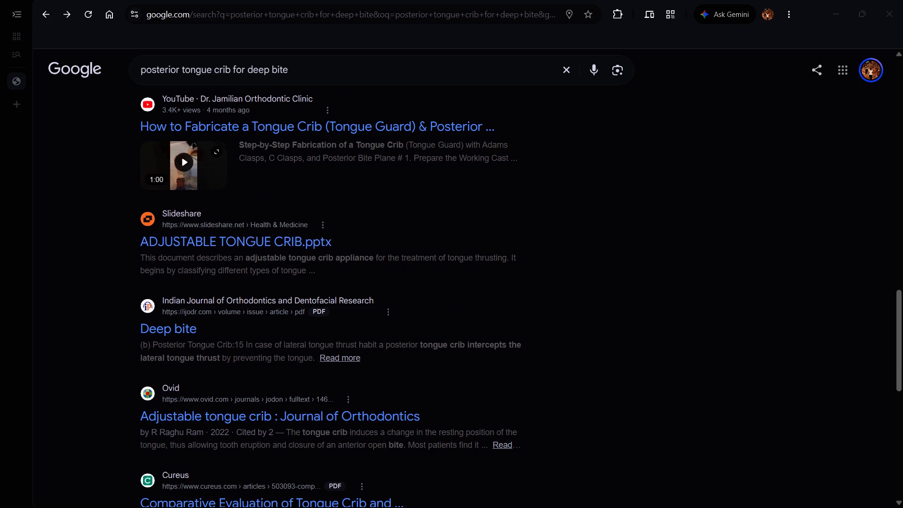
click(625, 304)
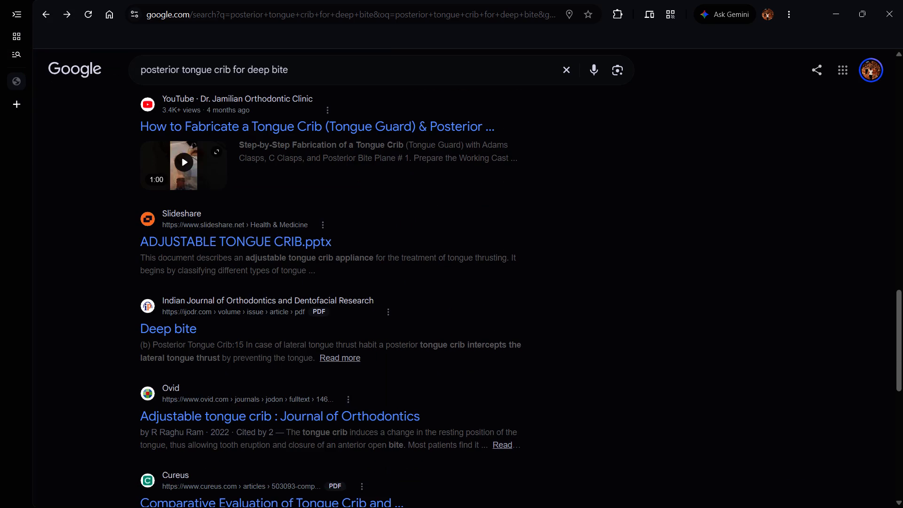
Open the "Deep bite" PDF from the Indian Journal of Orthodontics and Dentofacial Research and skim its pages.
click(184, 325)
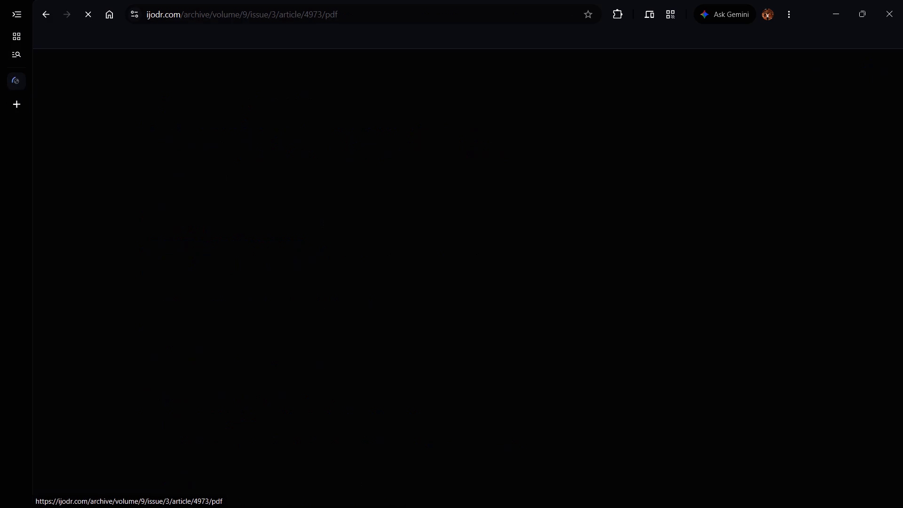
scroll(719, 244, down, 3)
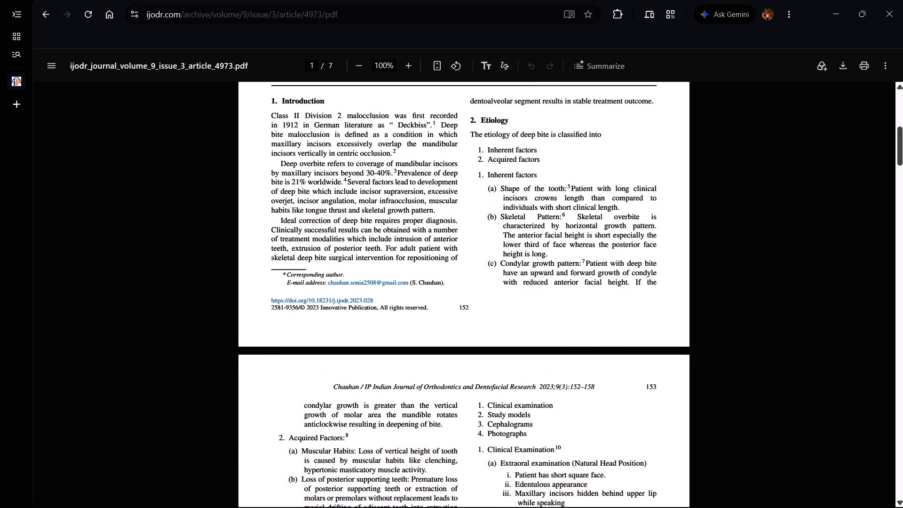
scroll(719, 244, down, 14)
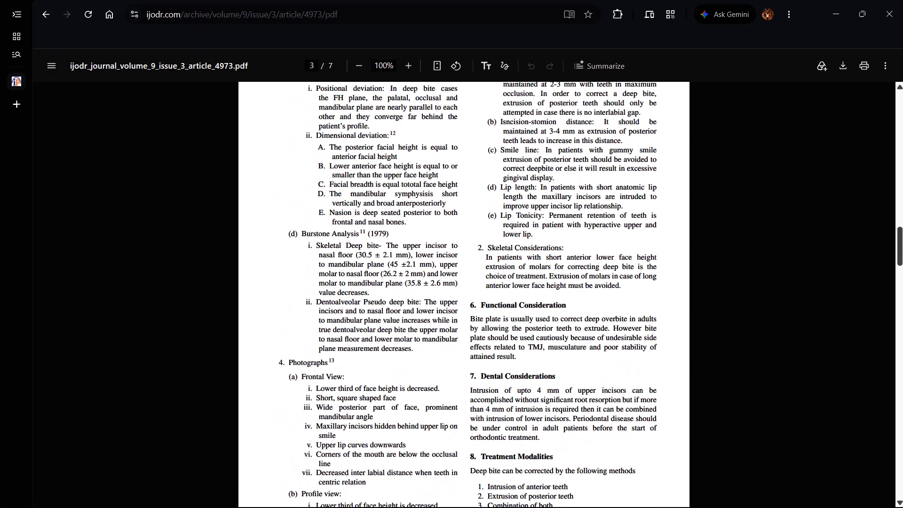
scroll(719, 244, down, 19)
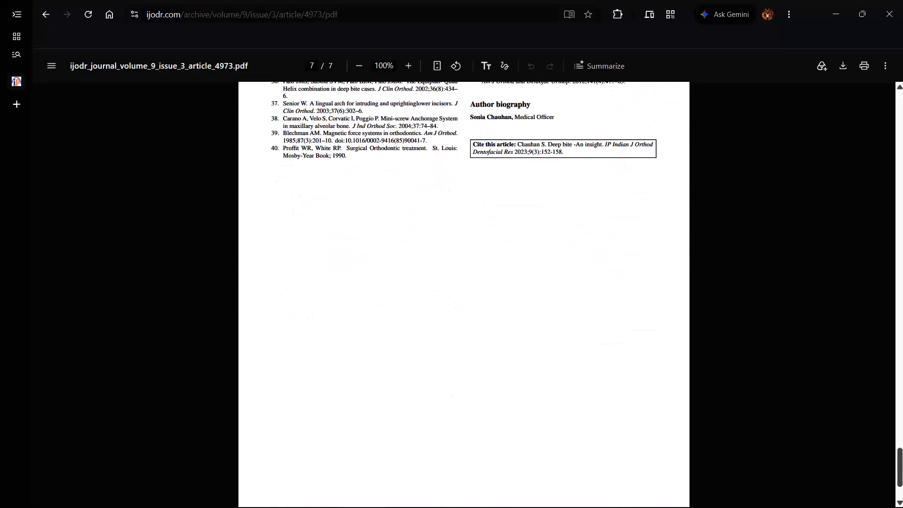
scroll(719, 244, up, 18)
Switch to PowerPoint and view slide 28, "Extrusion of Posterior Teeth".
key(alt+Tab)
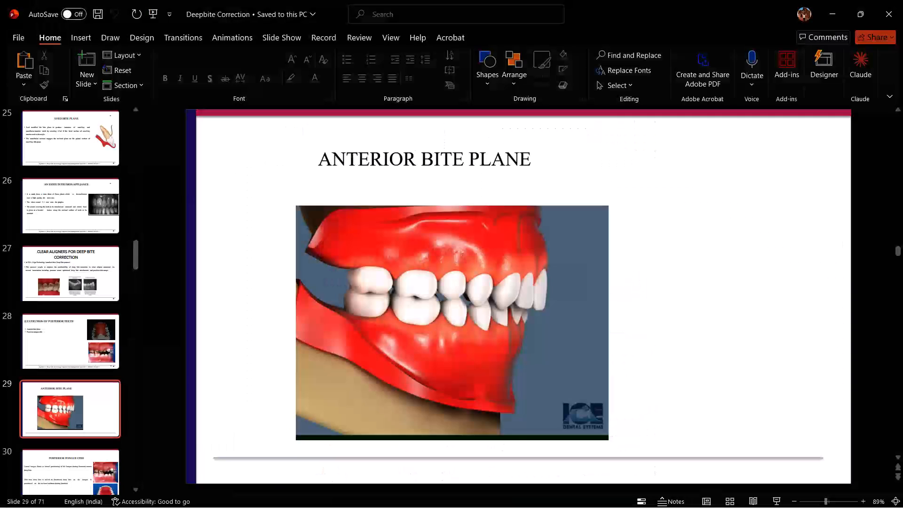
click(110, 340)
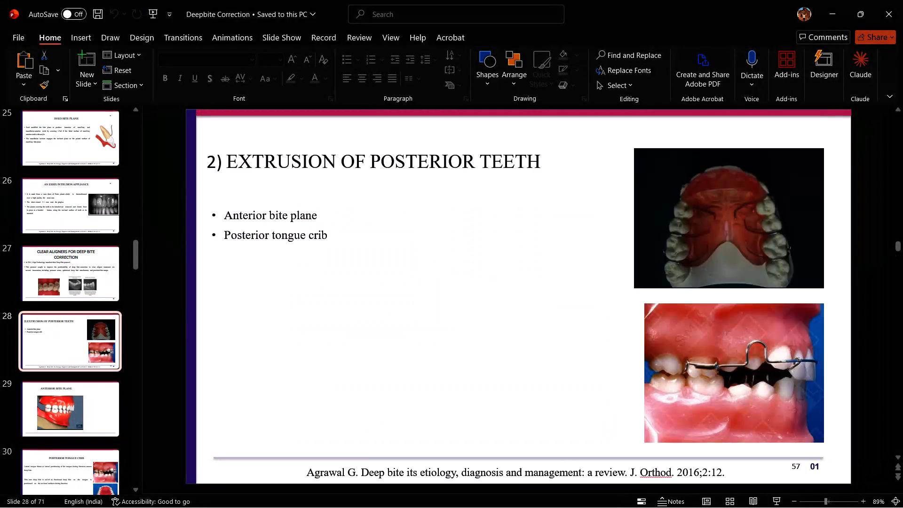
Back in Chrome, open a new tab and search Google Images for "posterior tongue crib for deep bite".
key(alt+Tab)
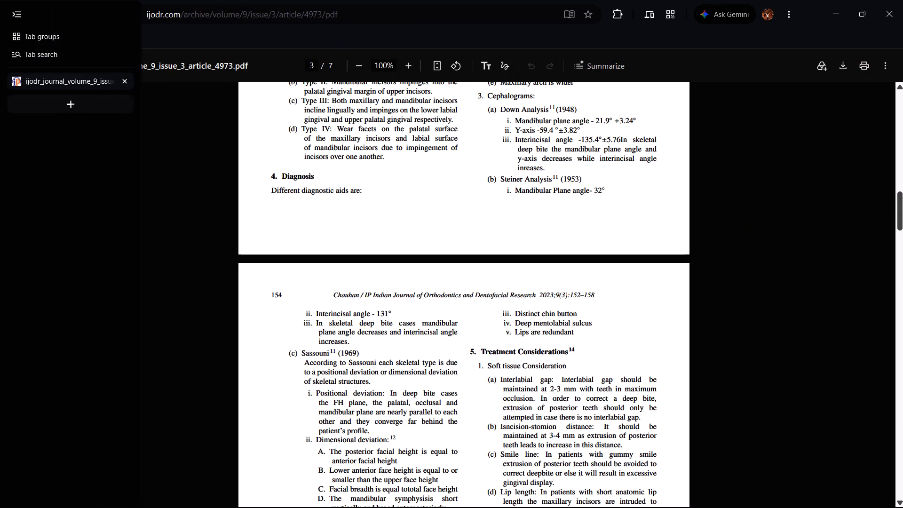
click(24, 97)
click(340, 203)
text(POSTERIOR TONGUE CRIB)
key(Return)
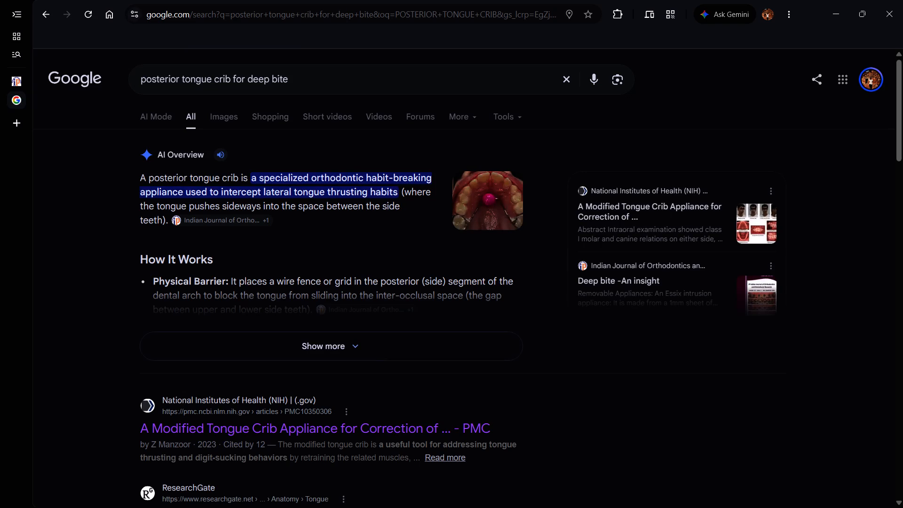
click(226, 123)
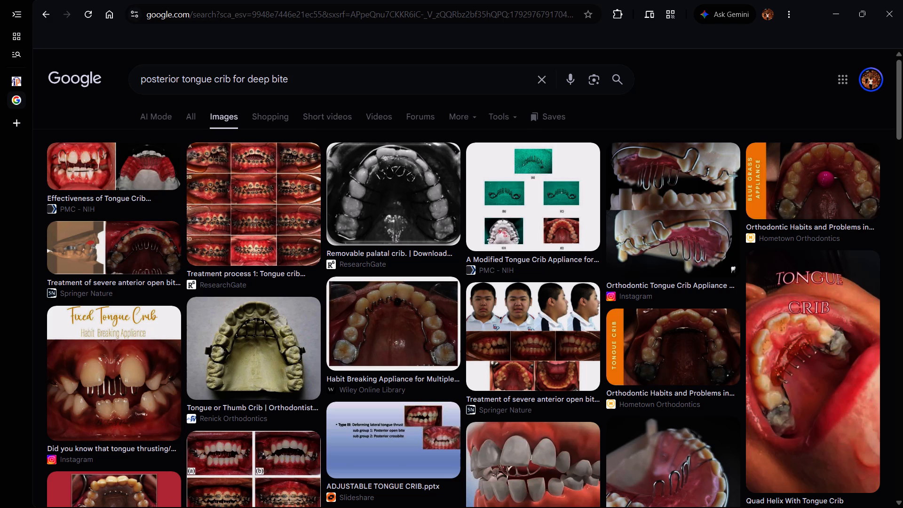
Look through the image results for "posterior tongue crib for deep bite" for a suitable appliance picture.
scroll(226, 123, right, 1)
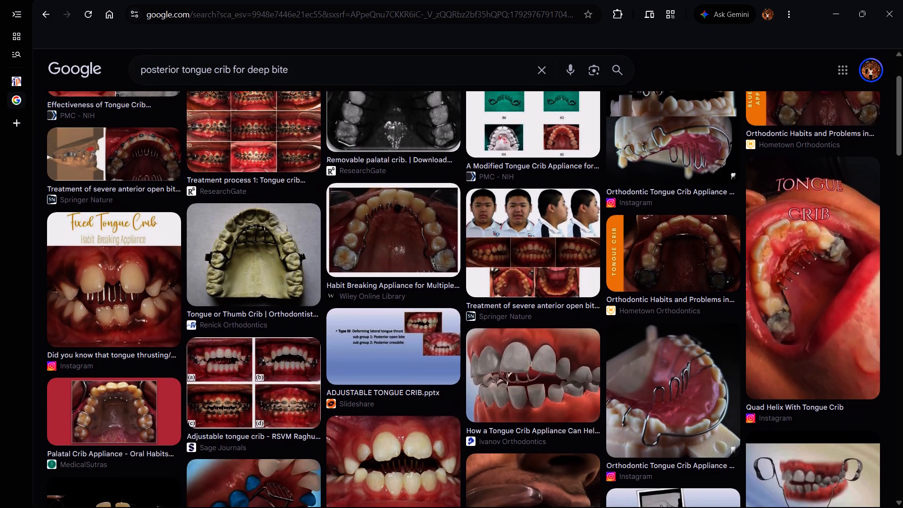
scroll(226, 123, right, 1)
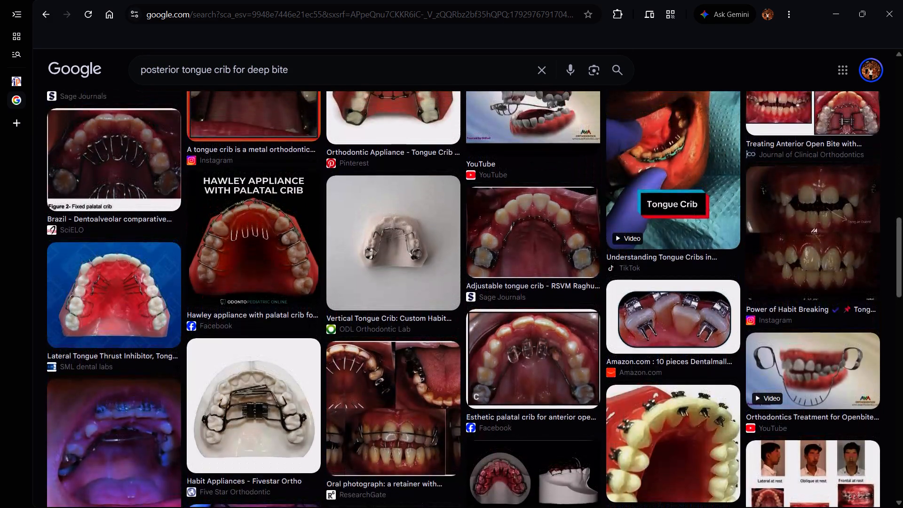
scroll(226, 123, right, 1)
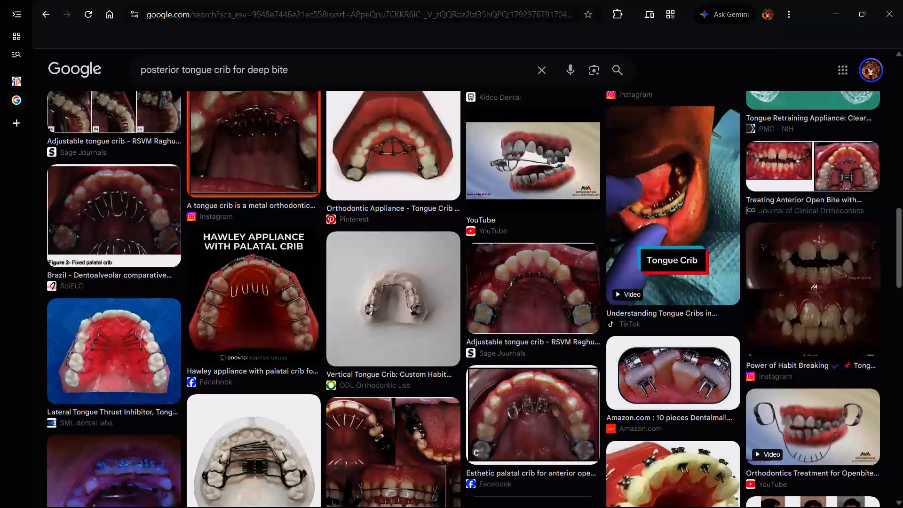
scroll(226, 123, up, 1)
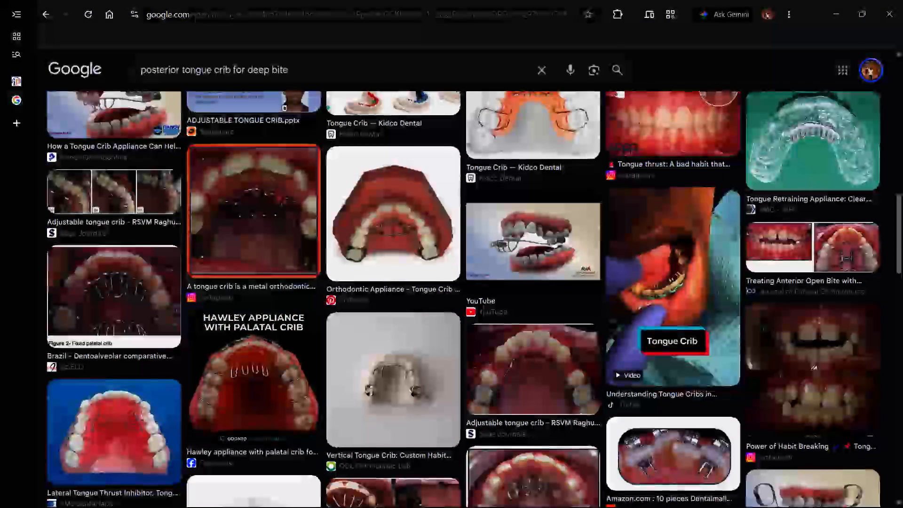
scroll(226, 123, up, 1)
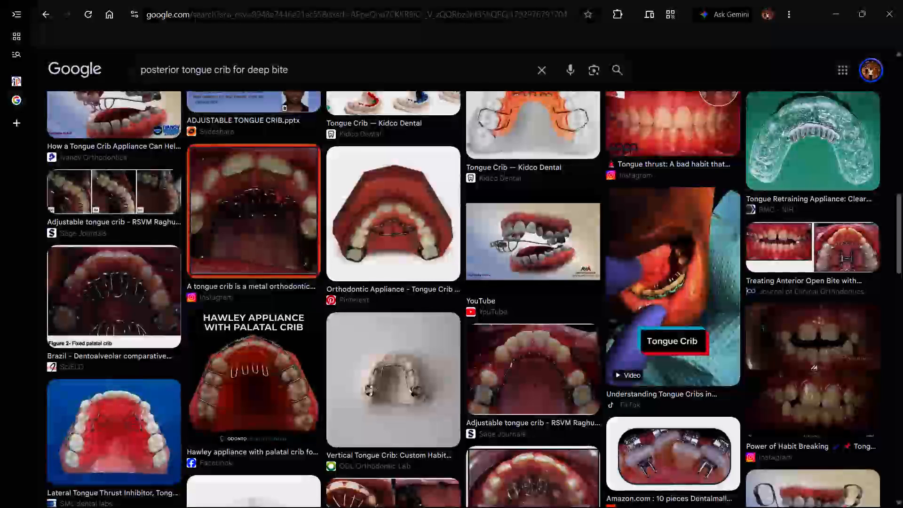
scroll(226, 123, right, 3)
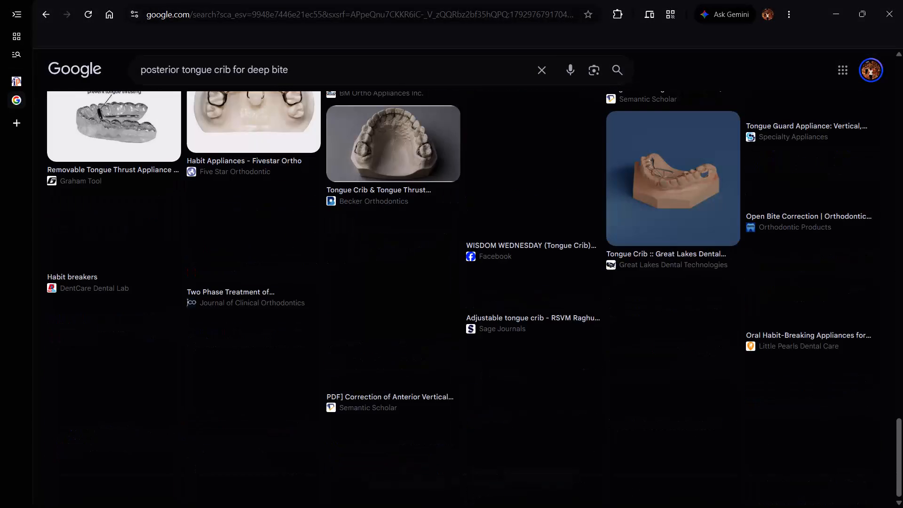
scroll(226, 123, right, 3)
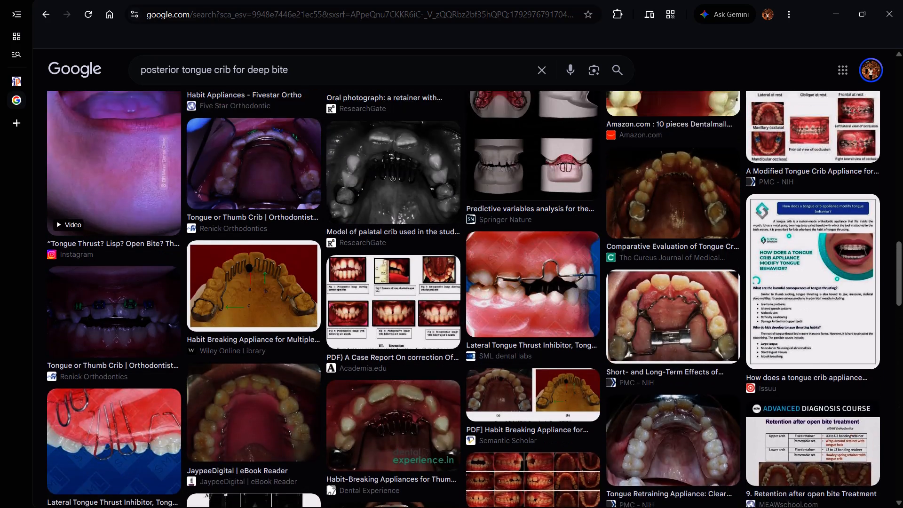
scroll(226, 123, up, 15)
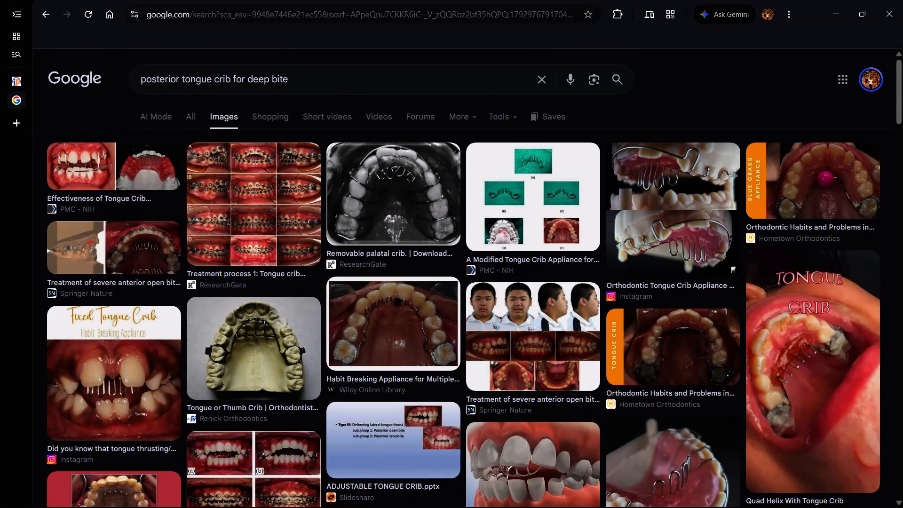
Shorten the image search to "posterior tongue crib" and run it again.
click(296, 82)
key(BackSpace)
key(BackSpace)
key(BackSpace)
key(BackSpace)
key(BackSpace)
key(BackSpace)
key(BackSpace)
key(BackSpace)
key(BackSpace)
key(BackSpace)
key(BackSpace)
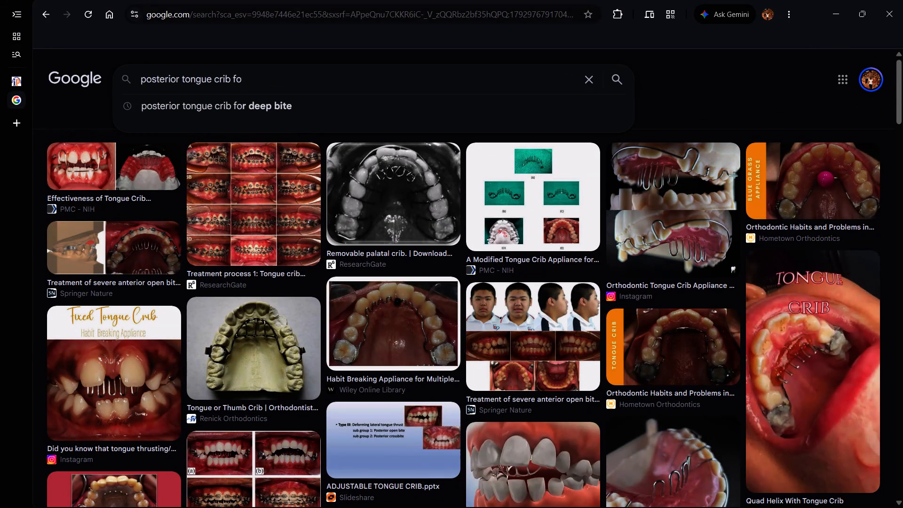
key(BackSpace)
key(BackSpace)
key(Return)
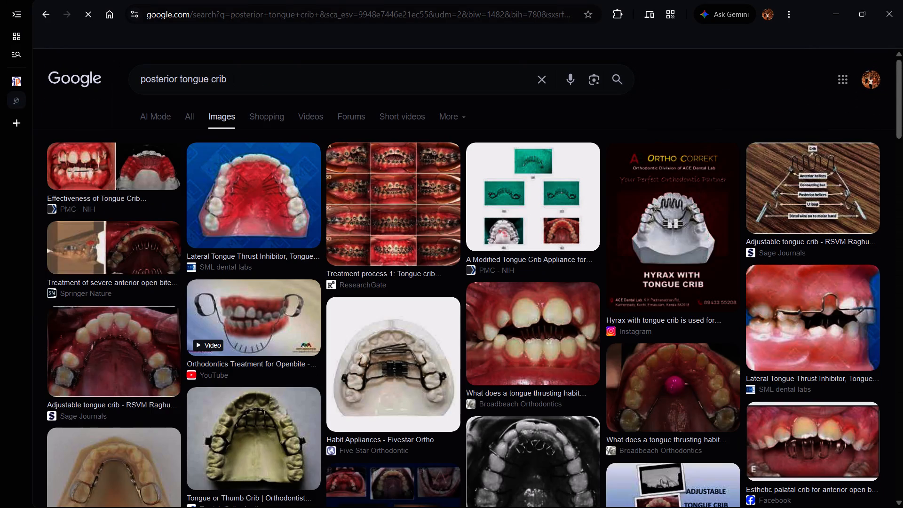
Preview the SML dental labs Lateral Tongue Thrust Inhibitor image and open its related side close-up of the long wire loops.
click(247, 206)
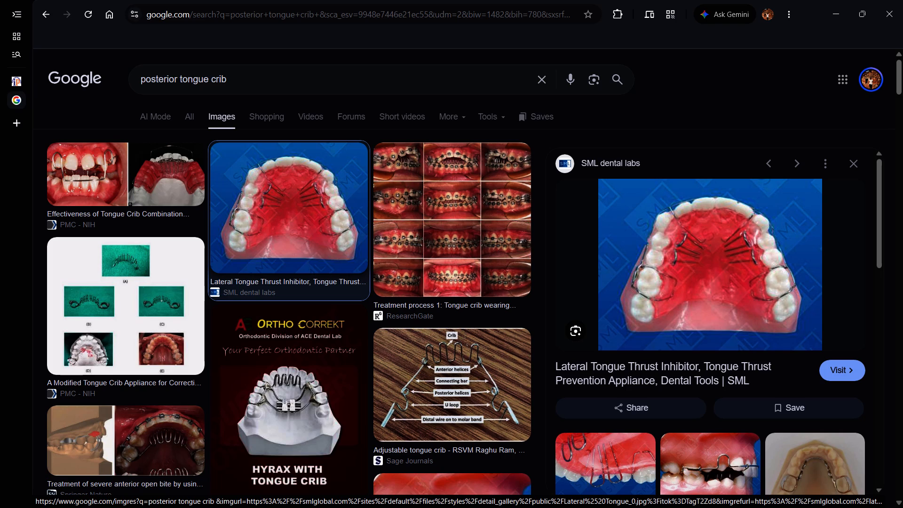
scroll(247, 206, down, 1)
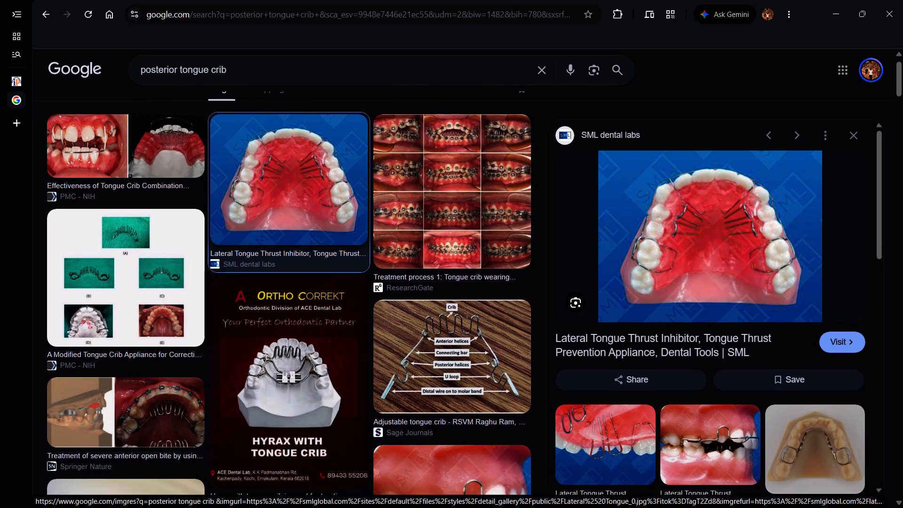
scroll(247, 206, down, 1)
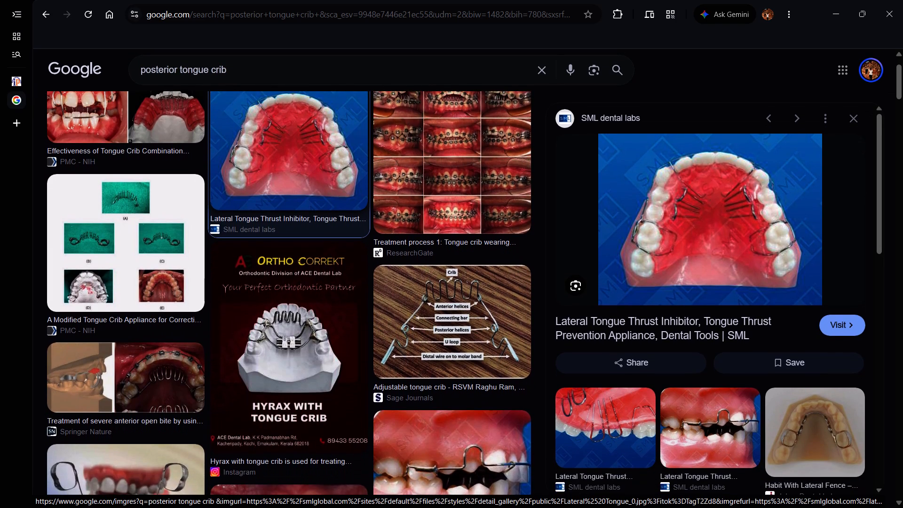
scroll(247, 206, down, 1)
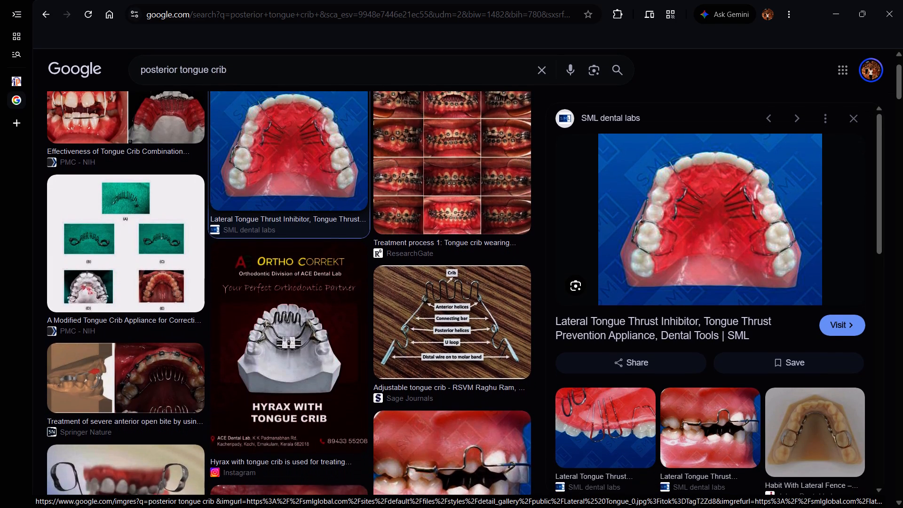
scroll(247, 206, down, 1)
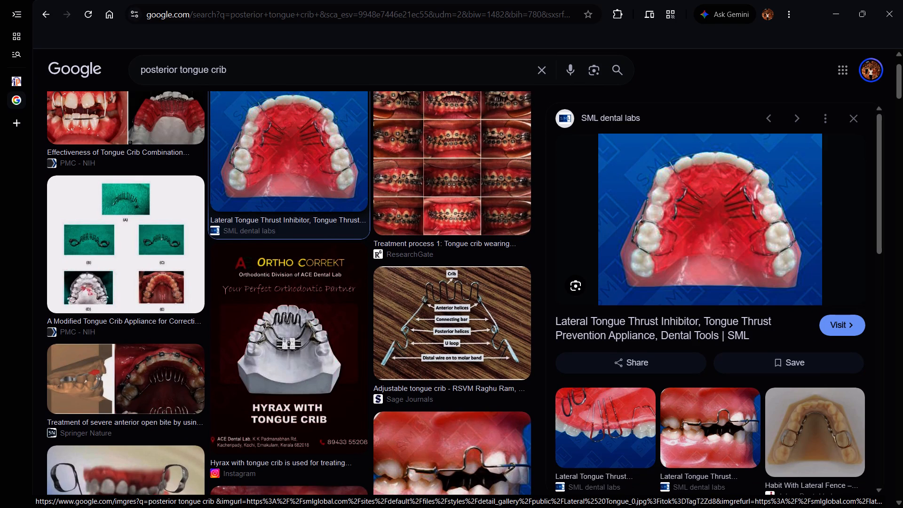
click(571, 414)
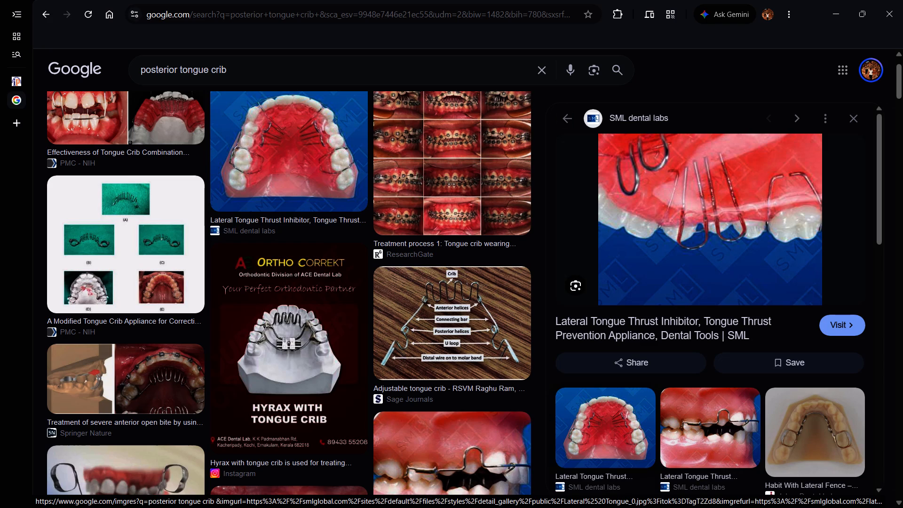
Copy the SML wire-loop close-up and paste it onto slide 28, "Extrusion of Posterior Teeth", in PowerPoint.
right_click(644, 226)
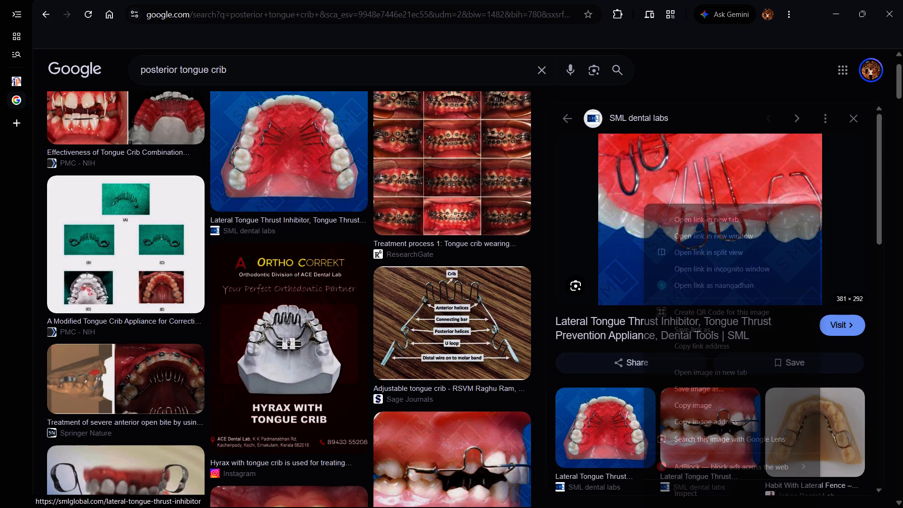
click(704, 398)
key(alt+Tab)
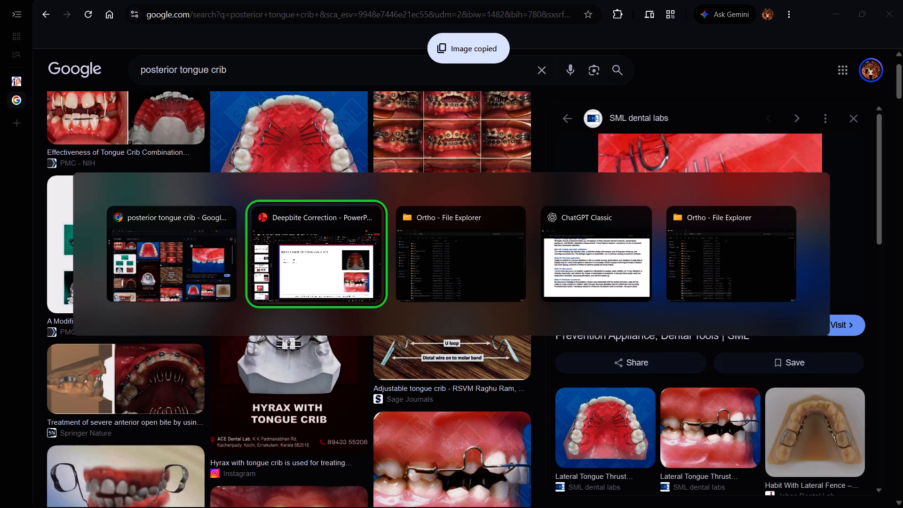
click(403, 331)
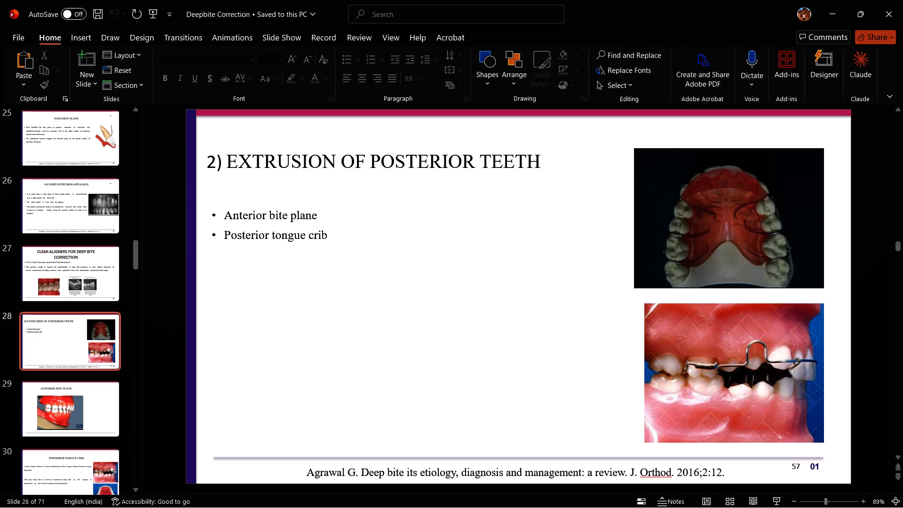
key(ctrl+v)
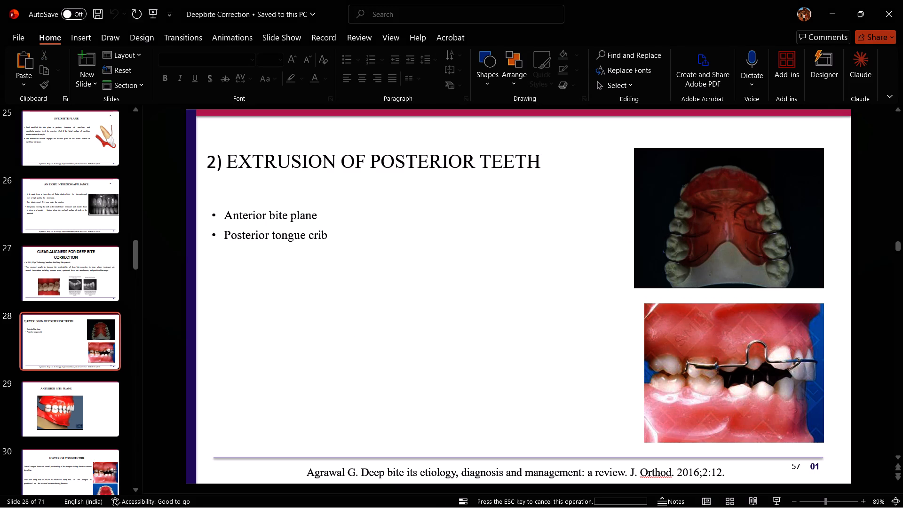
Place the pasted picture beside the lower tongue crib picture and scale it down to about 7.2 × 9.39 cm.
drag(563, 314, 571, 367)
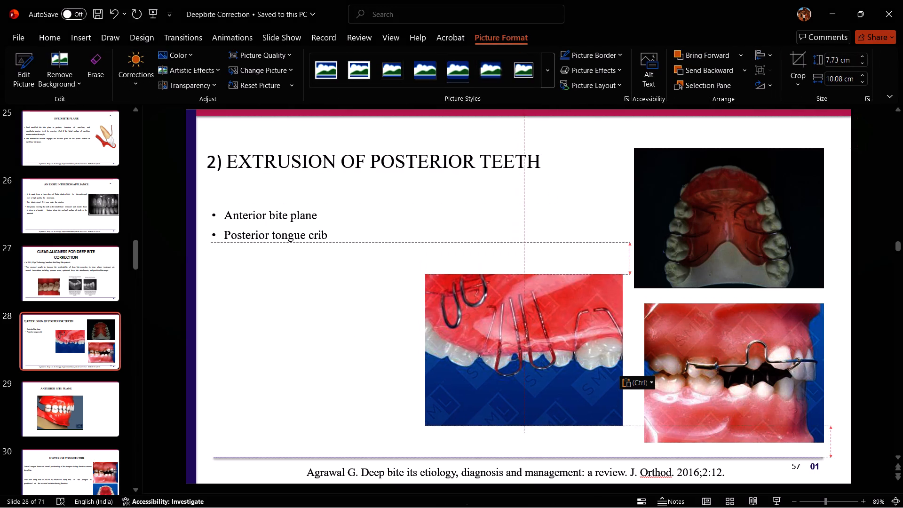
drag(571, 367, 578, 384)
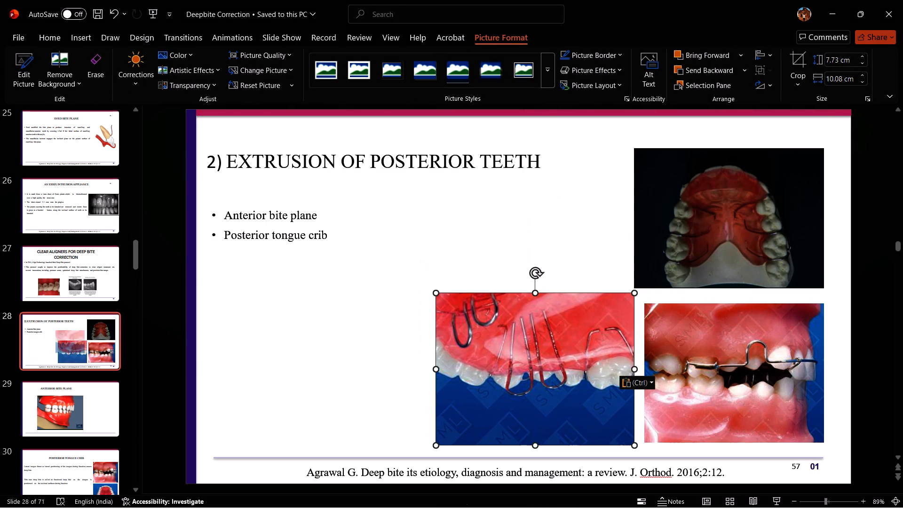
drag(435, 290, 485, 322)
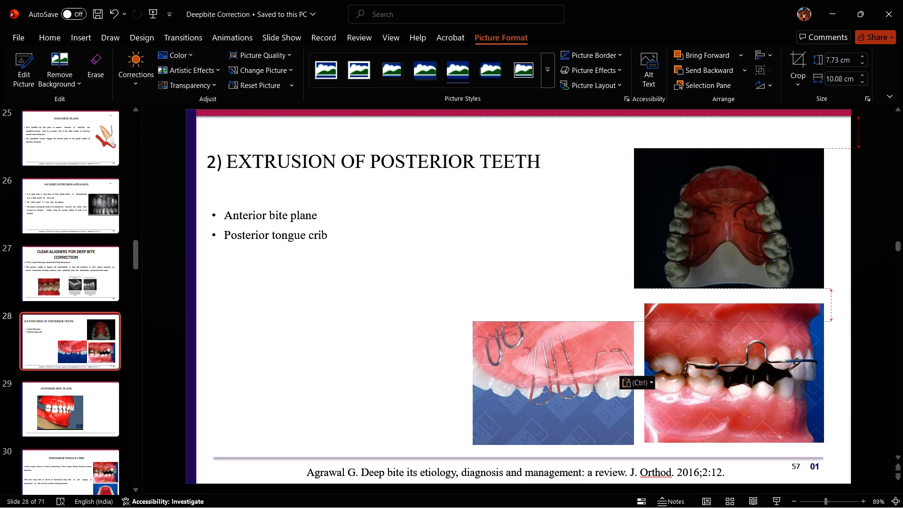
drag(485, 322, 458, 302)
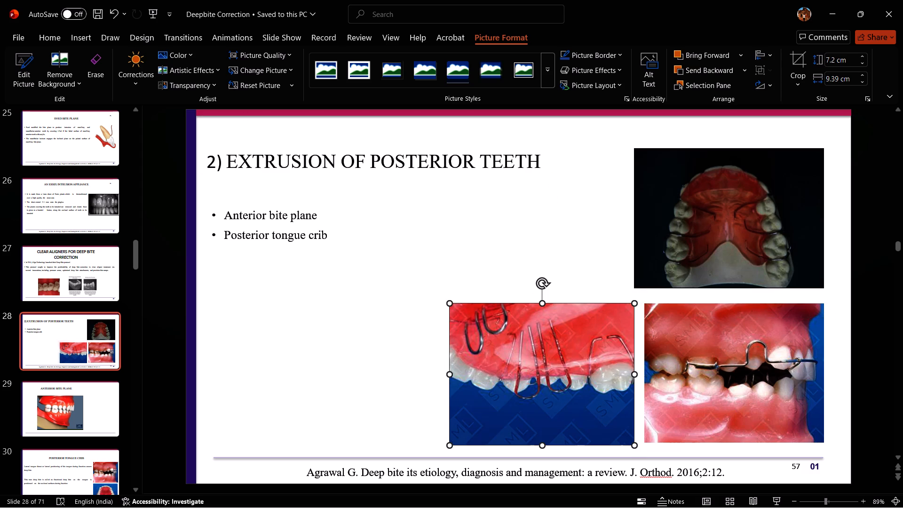
Nudge the dark-background appliance picture on slide 28 slightly down, shrink it a little from its lower corner, and save the presentation.
drag(697, 253, 699, 262)
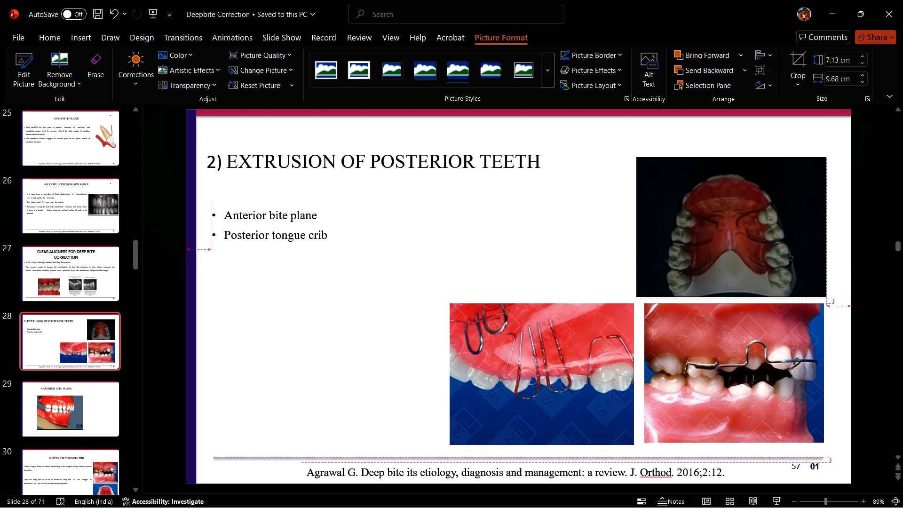
drag(699, 262, 697, 258)
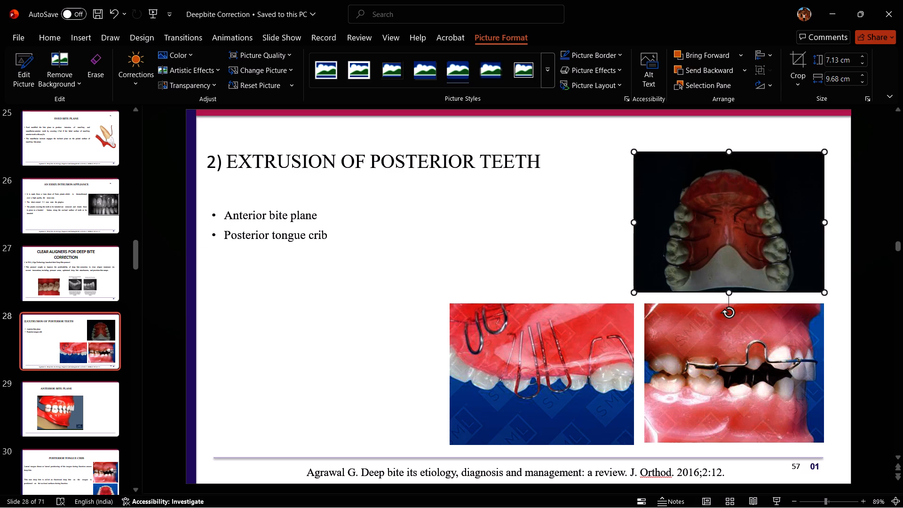
drag(633, 291, 640, 287)
click(561, 256)
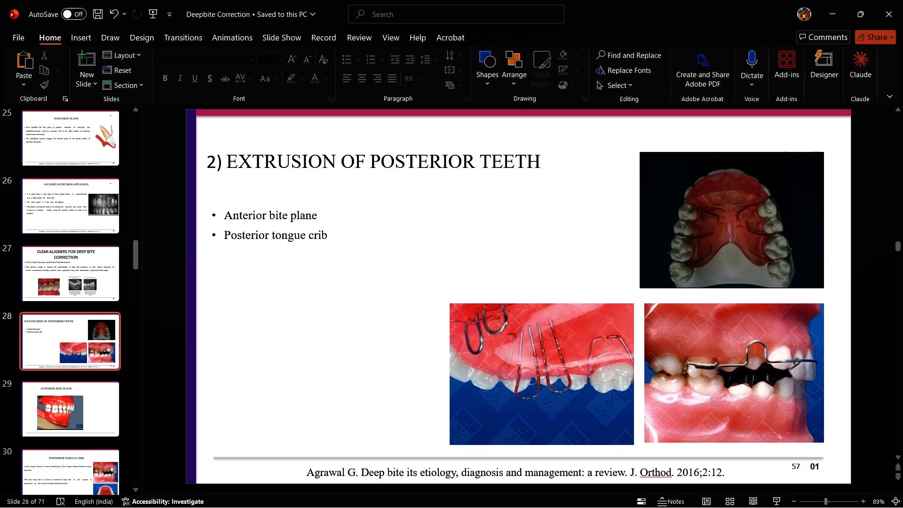
key(ctrl+s)
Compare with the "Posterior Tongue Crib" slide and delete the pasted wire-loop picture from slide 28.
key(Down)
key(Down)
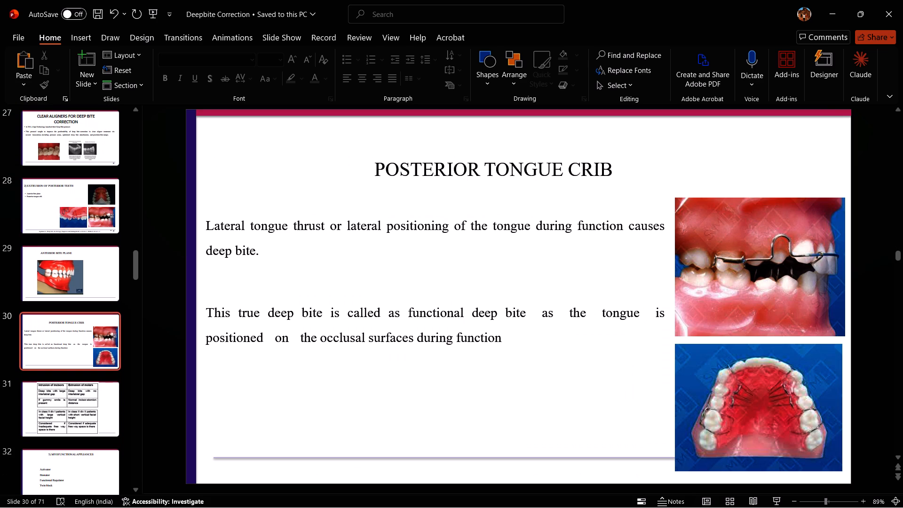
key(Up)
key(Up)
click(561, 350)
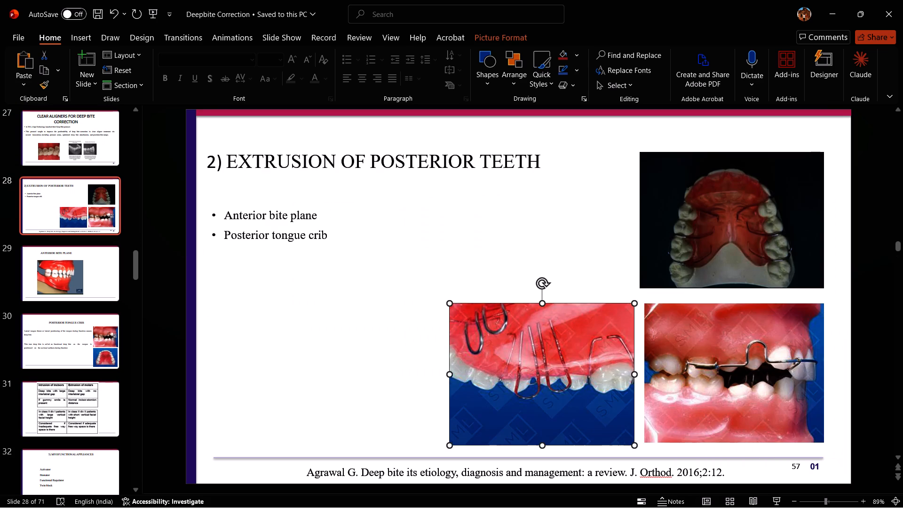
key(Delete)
Review the slides from "Posterior Tongue Crib" through the intrusion/extrusion table, "Myofunctional Appliances" and "Activator" to "Bionator".
key(Down)
key(Down)
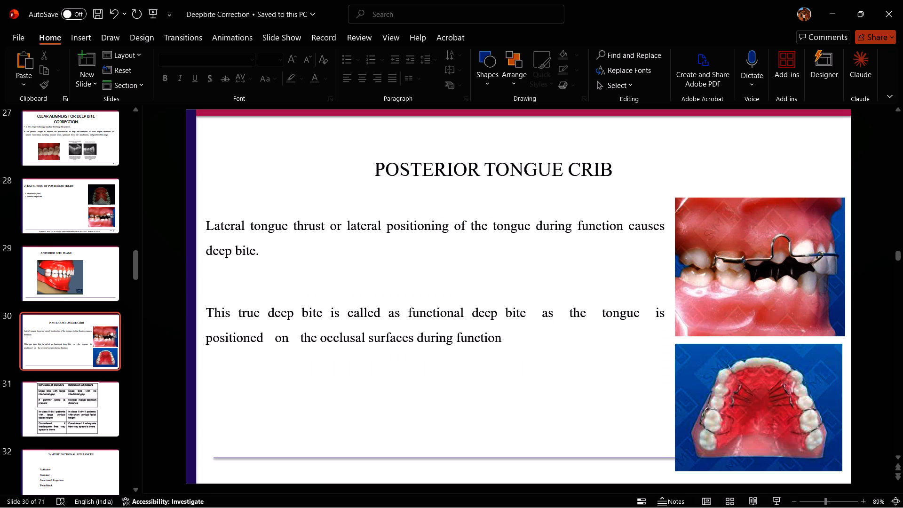
key(Down)
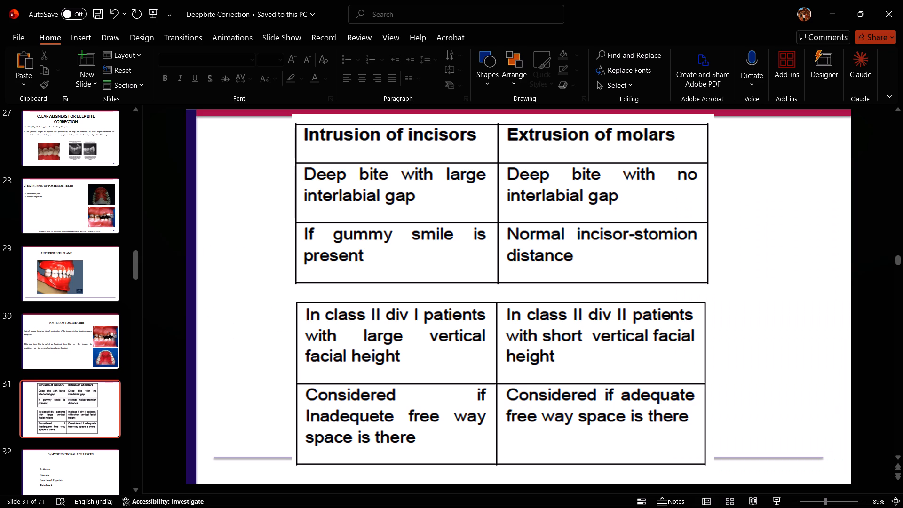
key(Down)
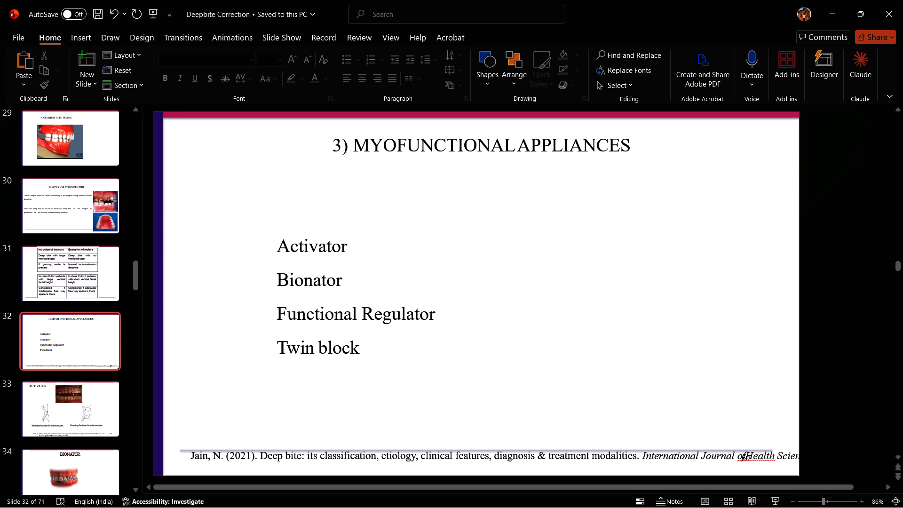
key(Down)
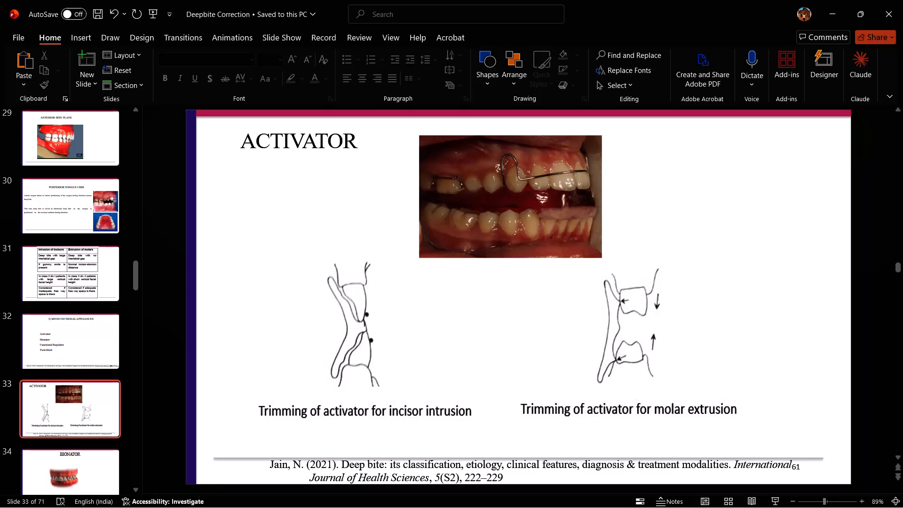
key(Down)
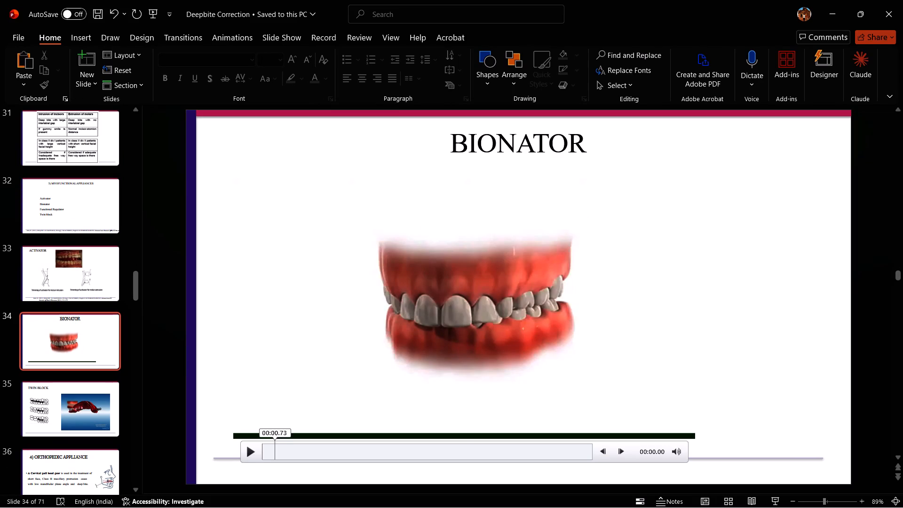
Play the embedded video on the "Bionator" slide.
click(248, 452)
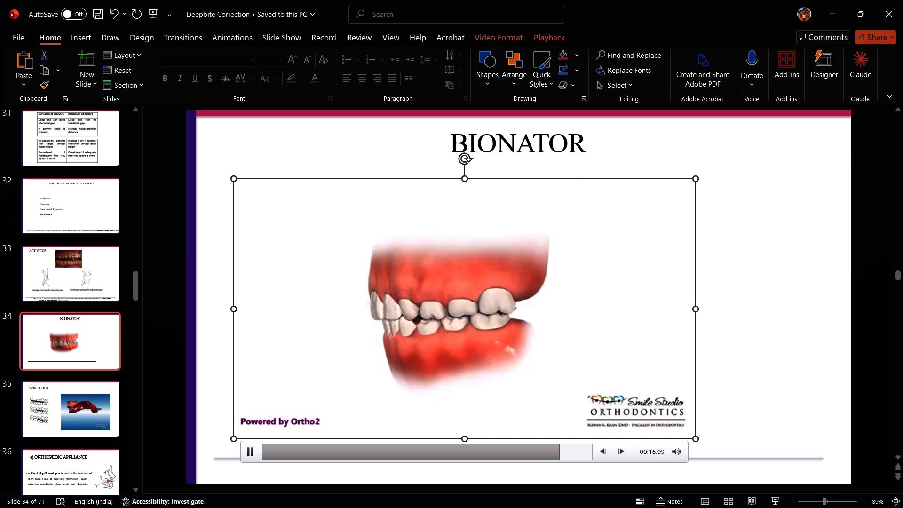
Leave the "Bionator" video and play the embedded video on the "Twin Block" slide.
key(Down)
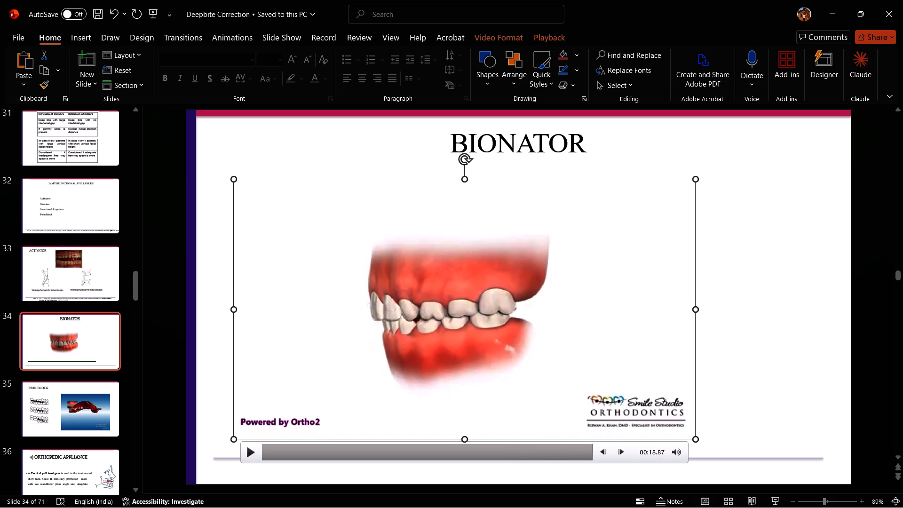
key(Right)
click(709, 367)
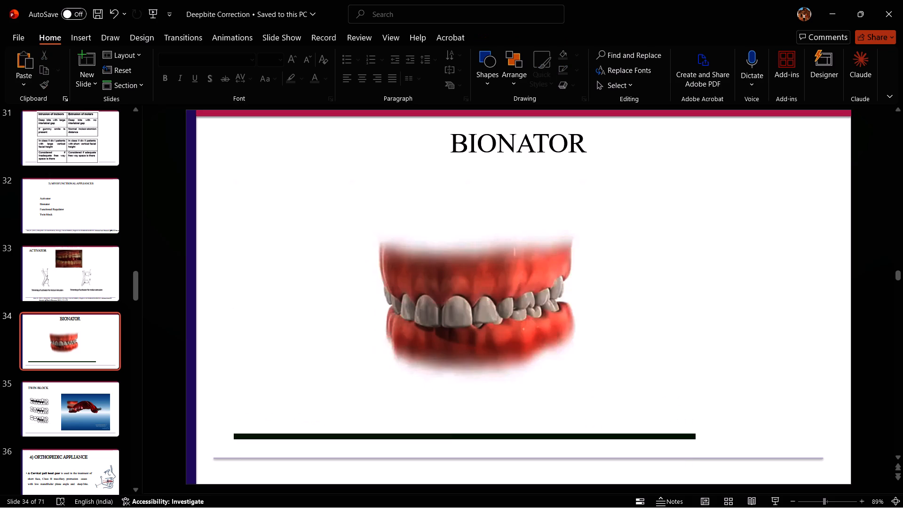
key(Right)
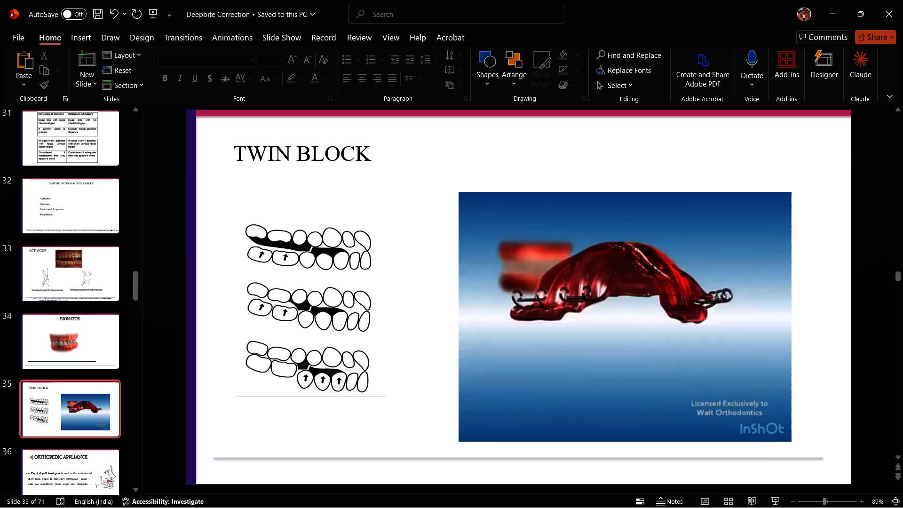
click(470, 452)
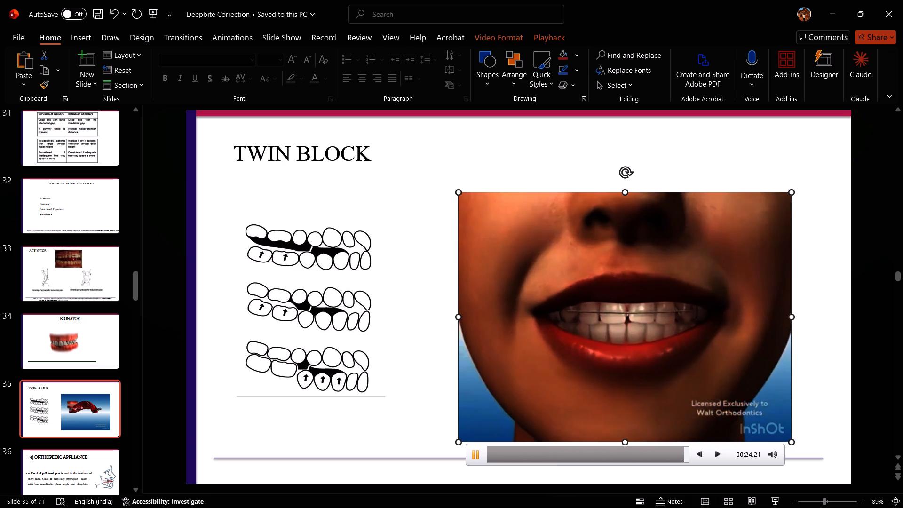
key(Right)
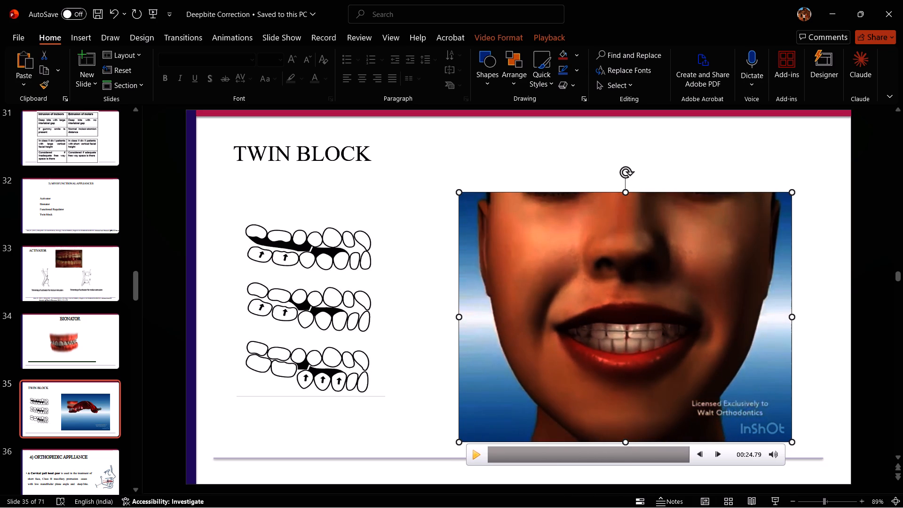
click(824, 355)
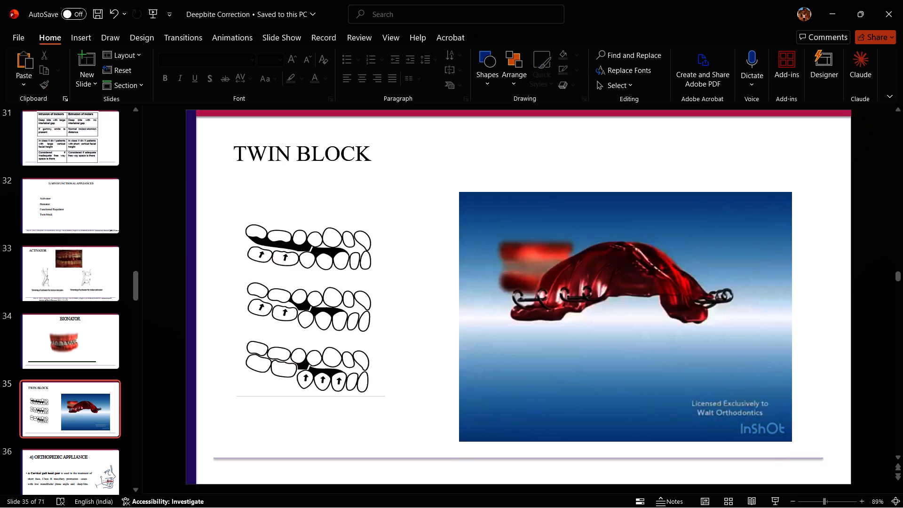
Reduce the cervical pull head gear text on the "Orthopedic Appliance" slide to 18 pt and save the presentation.
key(Down)
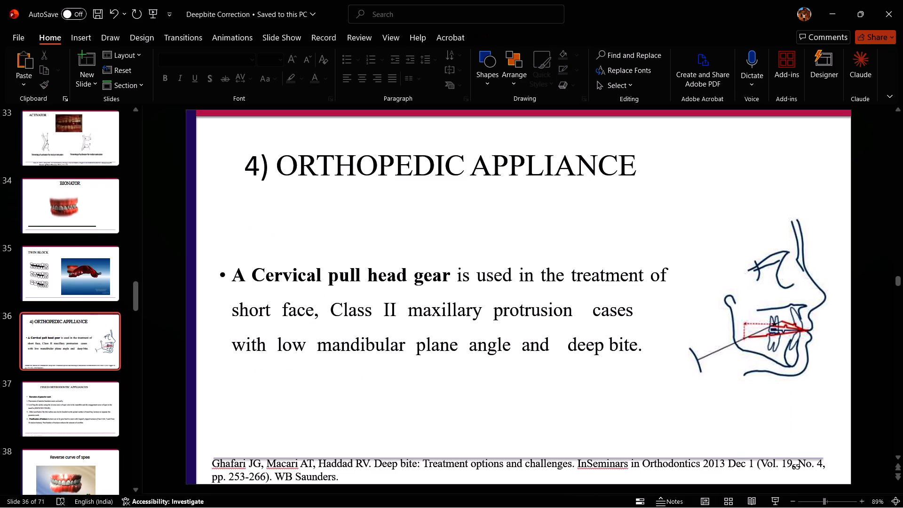
click(401, 297)
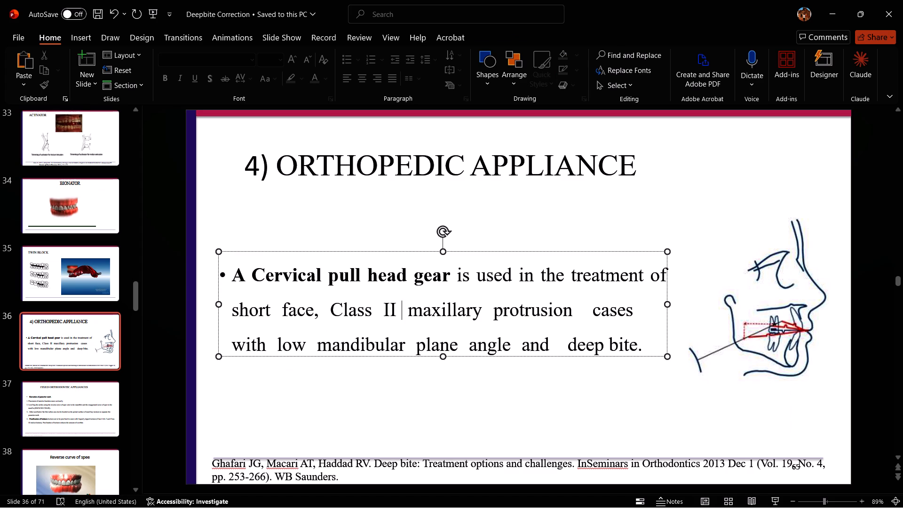
key(ctrl+a)
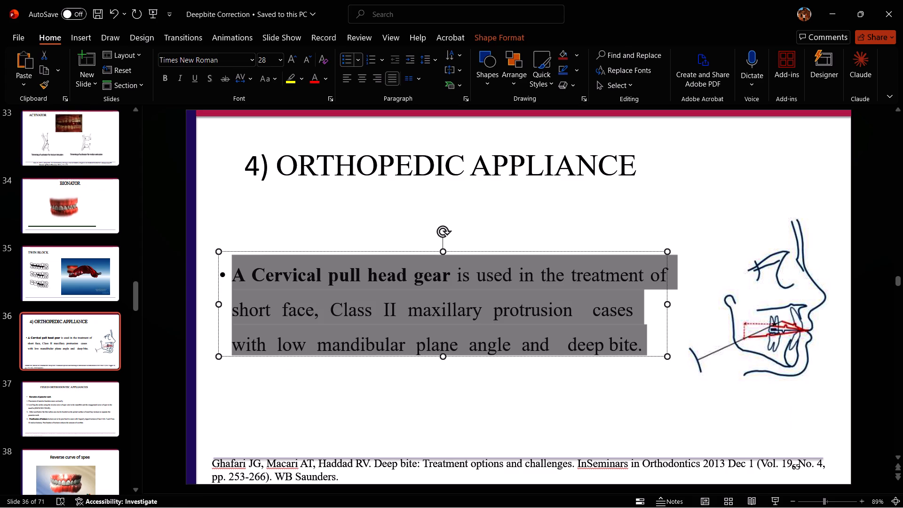
double_click(308, 56)
click(308, 56)
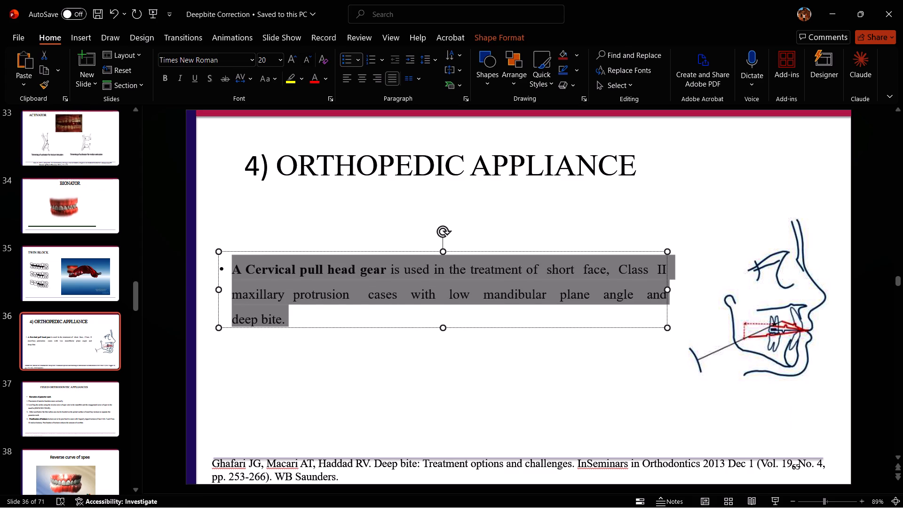
click(461, 393)
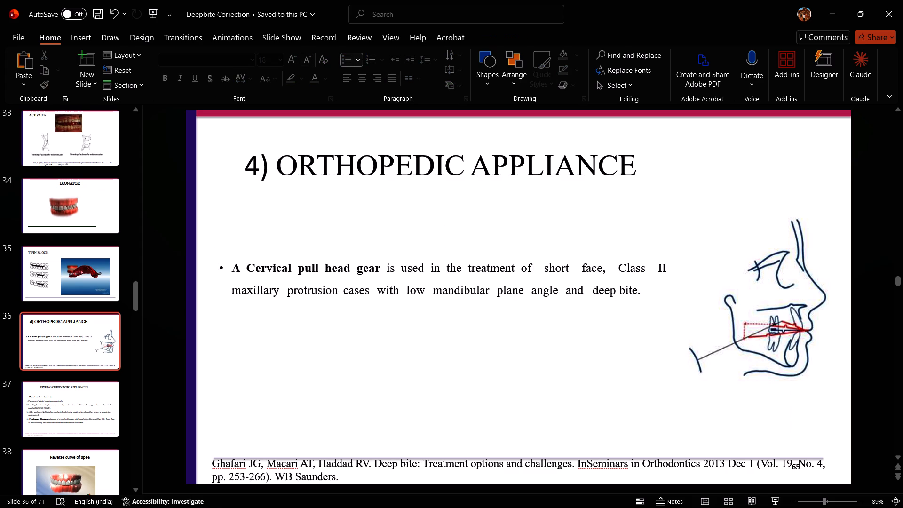
key(ctrl+s)
Compare with the "Fixed Orthodontic Appliances" slide, reduce the "4) Orthopedic Appliance" title to 32 pt, and save the presentation.
key(Down)
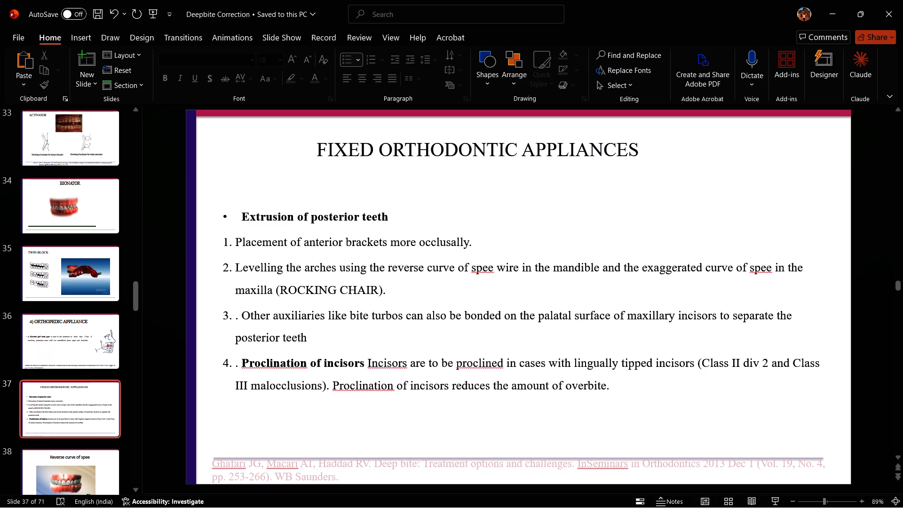
key(Up)
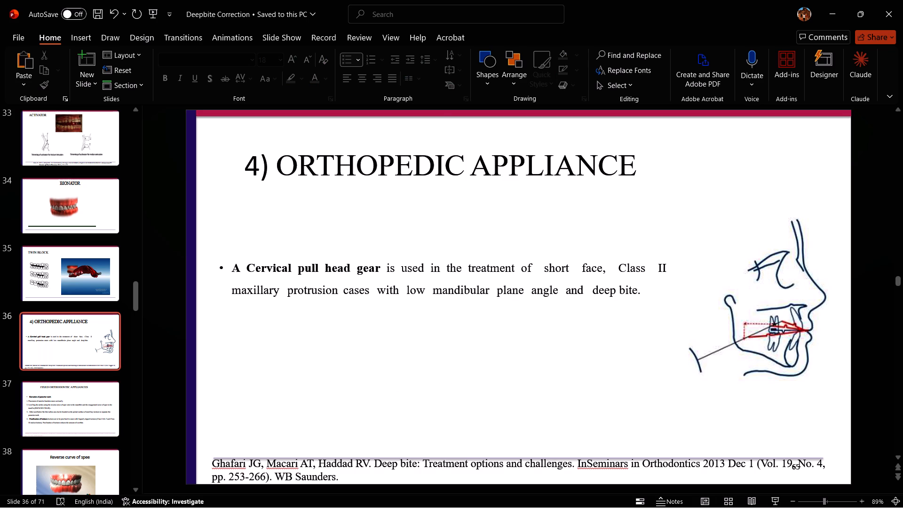
click(417, 172)
key(ctrl+a)
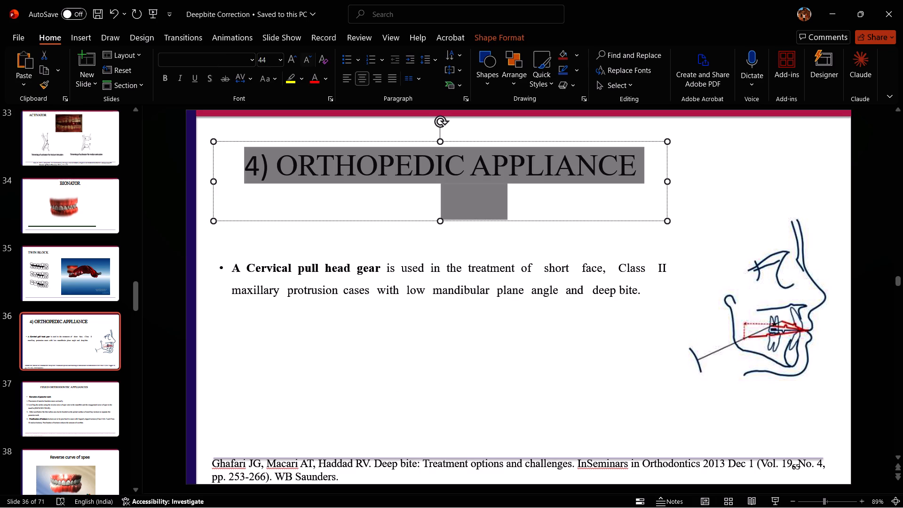
double_click(309, 64)
click(309, 64)
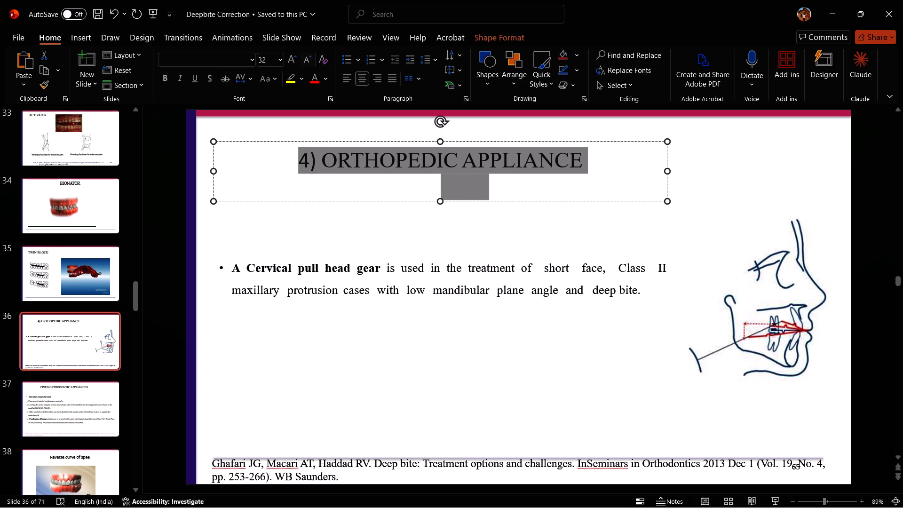
click(372, 354)
key(ctrl+s)
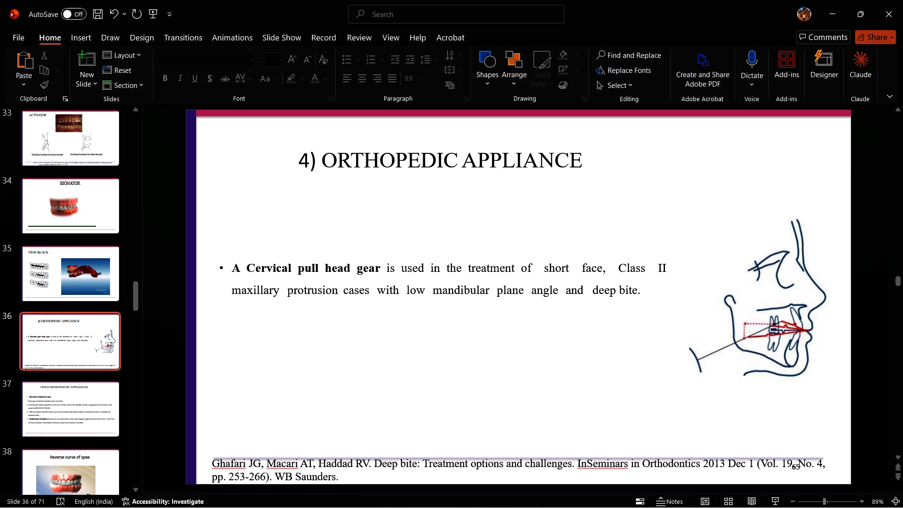
From the "Fixed Orthodontic Appliances" slide, switch to Chrome and search Google Images for "ROCKING CHAIR IN ORTHODONTICS".
key(Down)
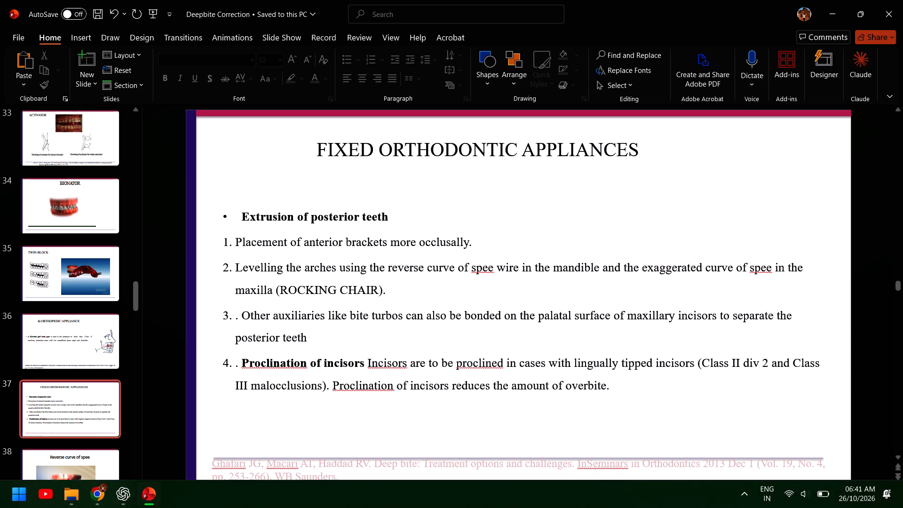
click(88, 504)
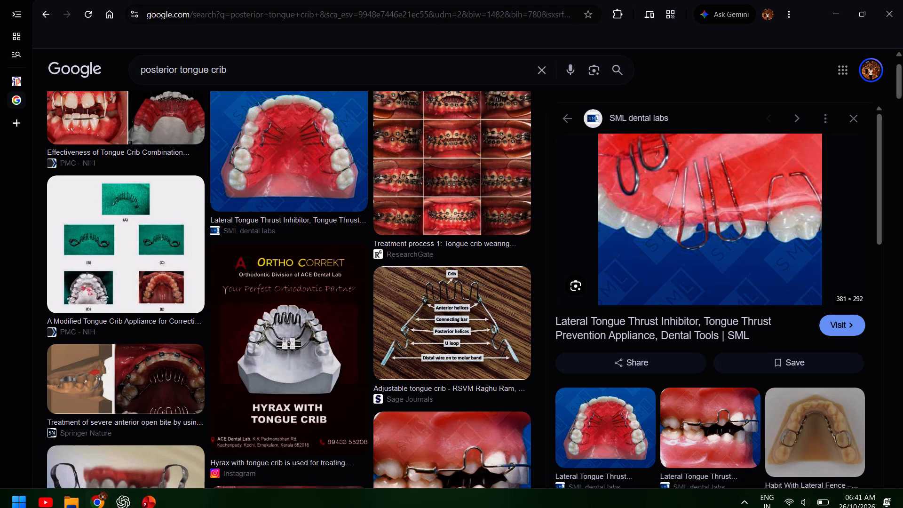
drag(286, 70, 133, 72)
text(ROCKING CHAIR)
key(space)
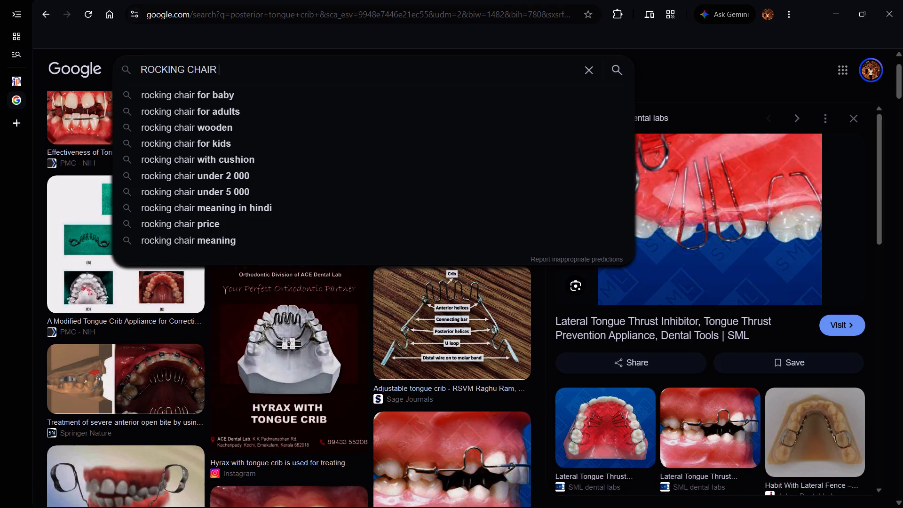
text(IN ORTHODONTICS)
key(Return)
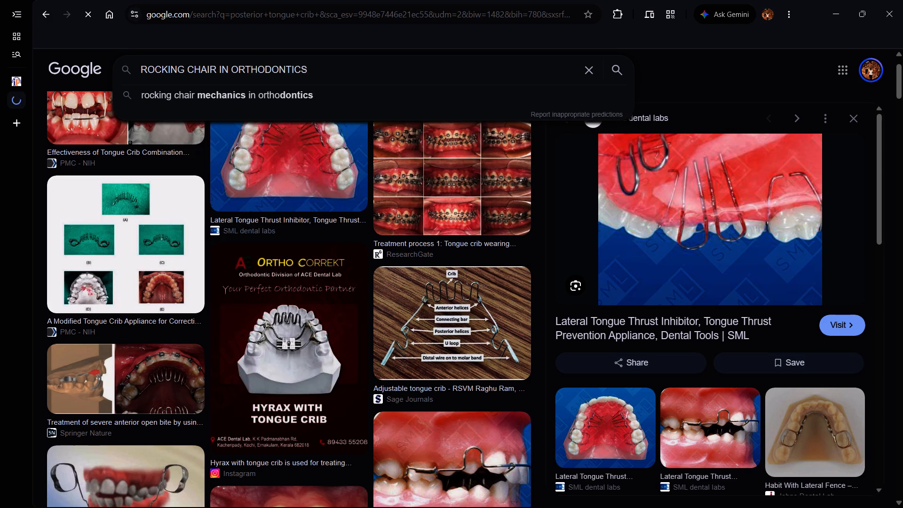
key(Return)
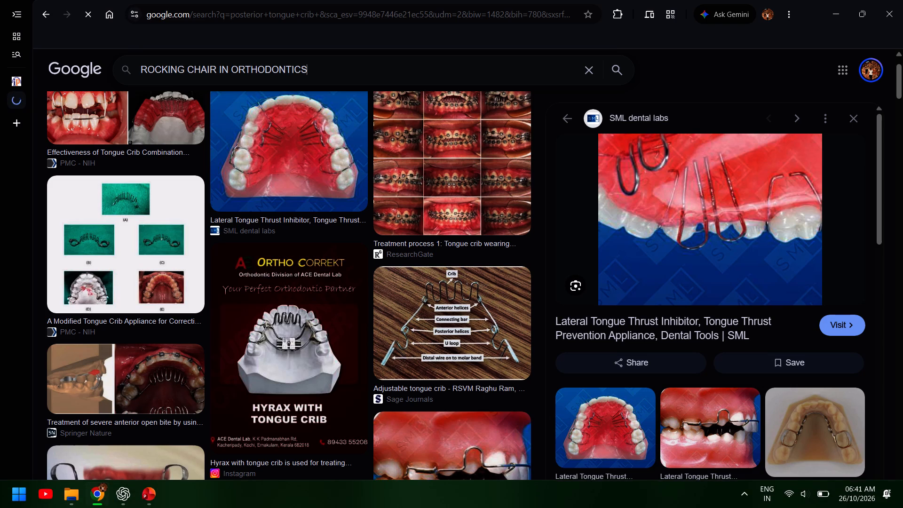
drag(676, 507, 143, 164)
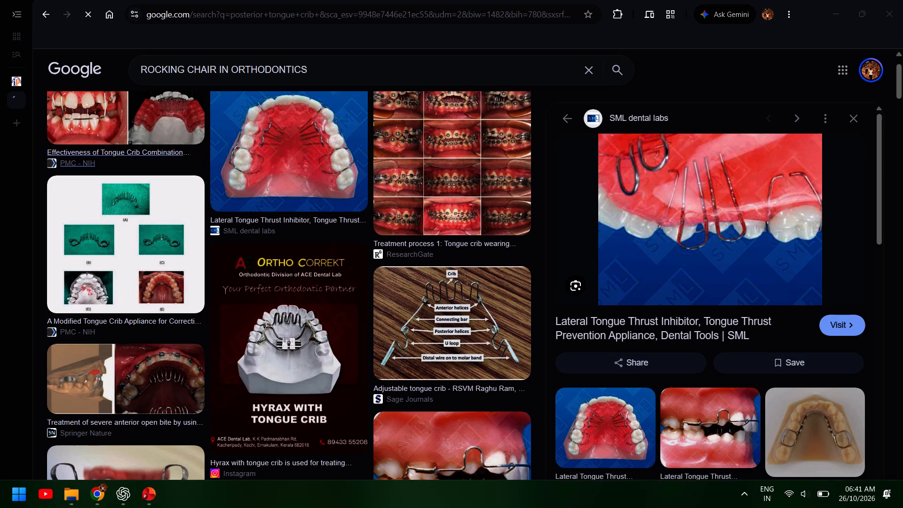
click(323, 284)
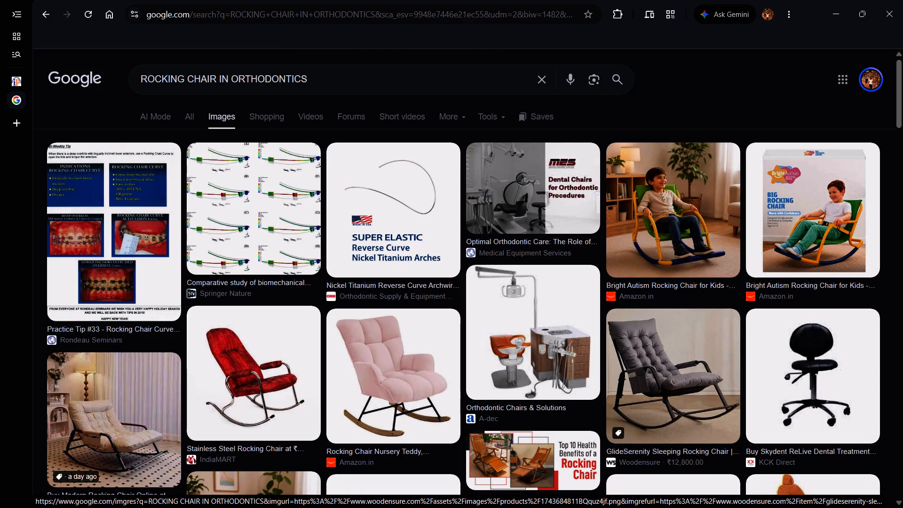
Examine the Rondeau Seminars "Practice Tip #33 - Rocking Chair Curve" image result and open its source page.
click(97, 221)
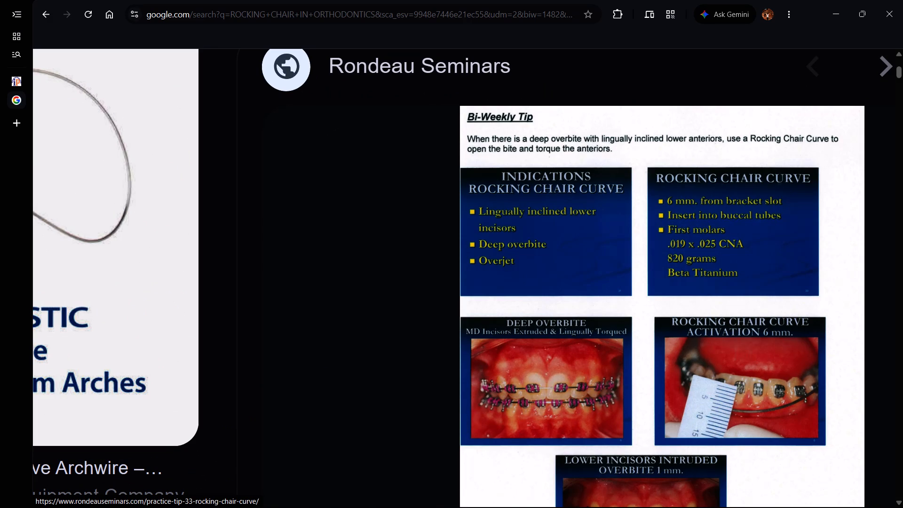
scroll(741, 224, down, 2)
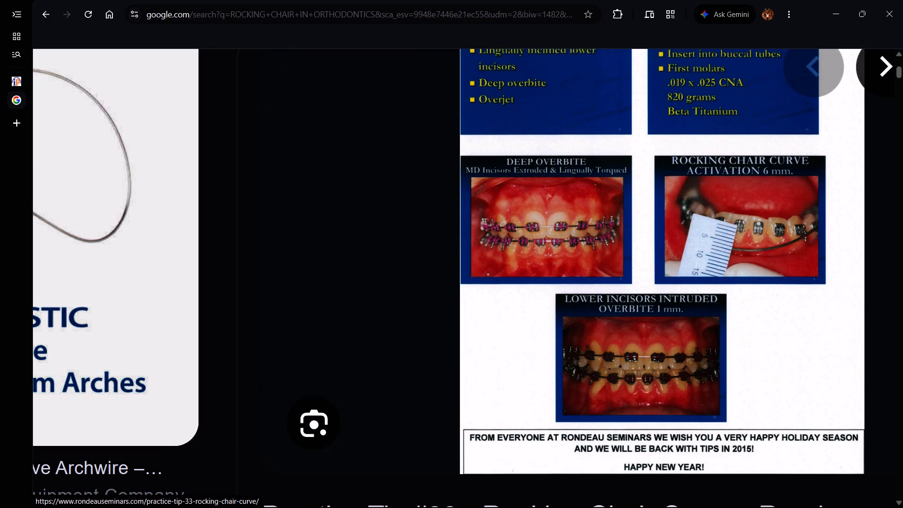
scroll(741, 224, down, 2)
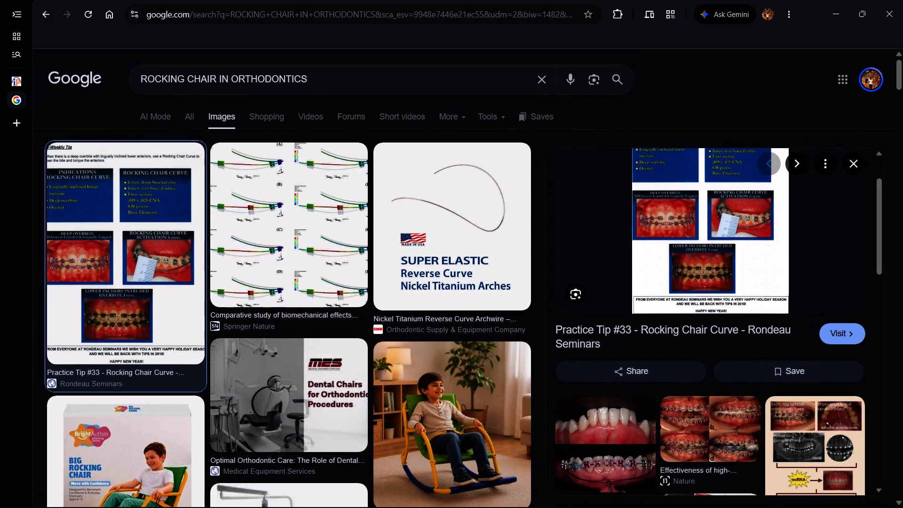
click(838, 336)
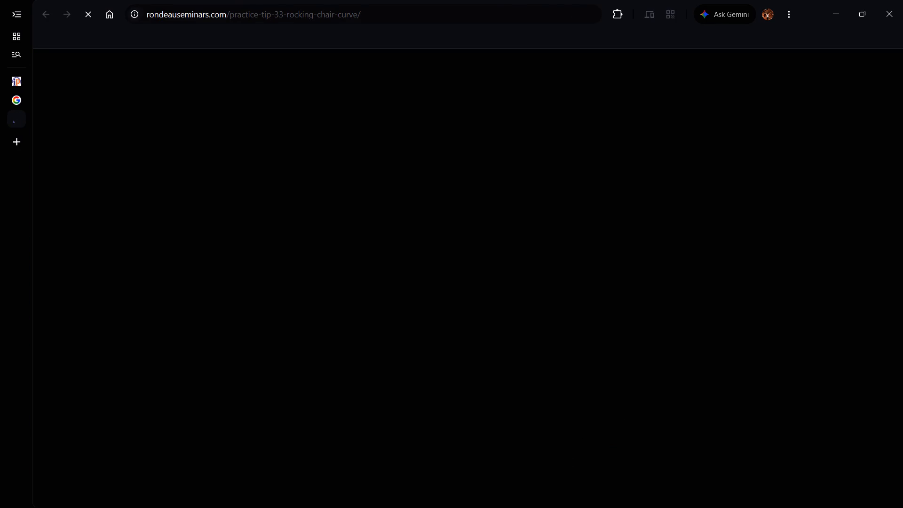
Switch back to PowerPoint and play the embedded video on the "Reverse curve of spee" slide.
key(alt+Tab)
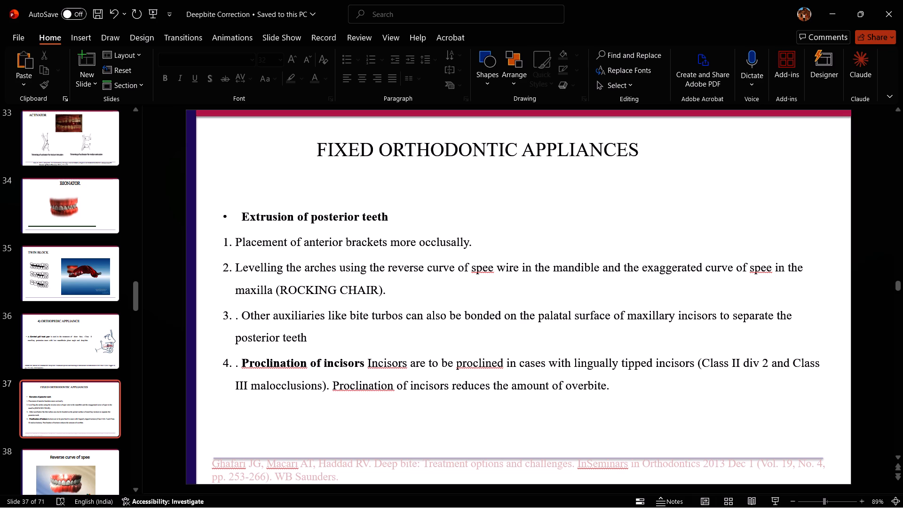
key(Down)
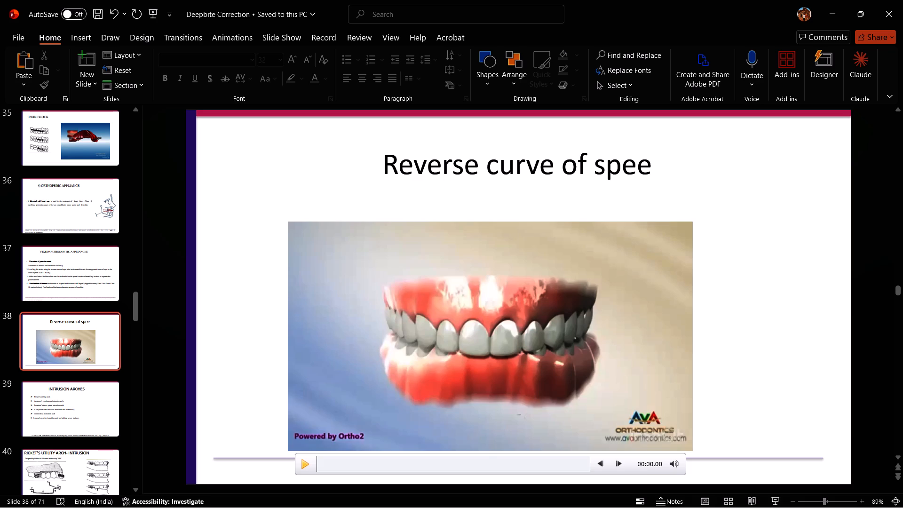
click(301, 461)
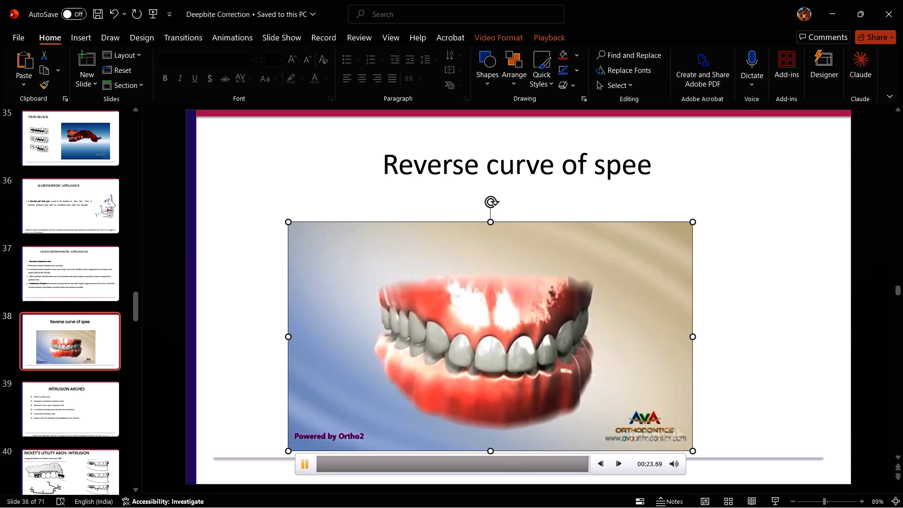
click(816, 340)
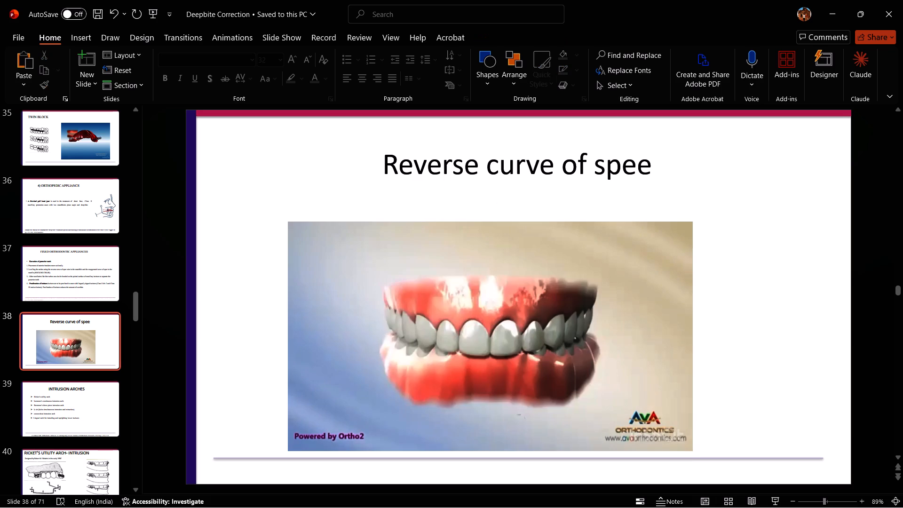
Review the "Intrusion Arches" and "Ricket's Utility Arch" slides, and play the video on the "Burstone's Continuous Intrusion Arch" slide.
key(Down)
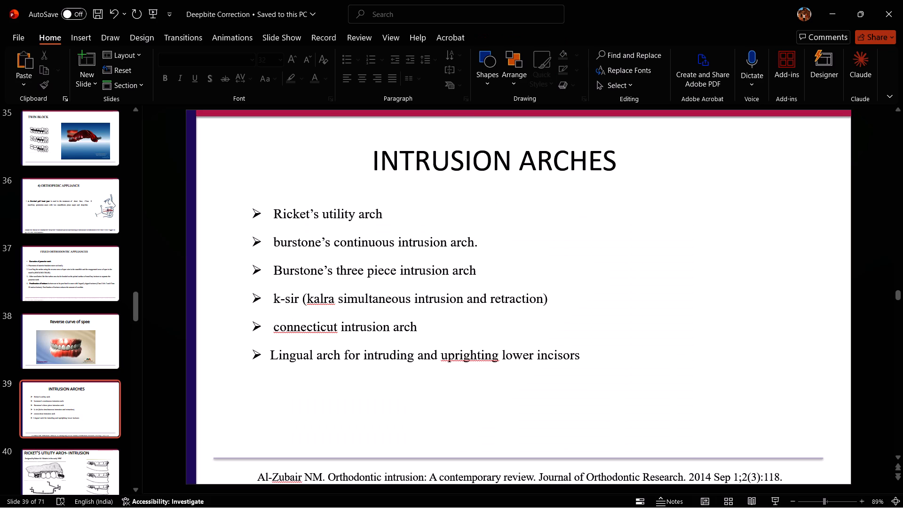
key(Down)
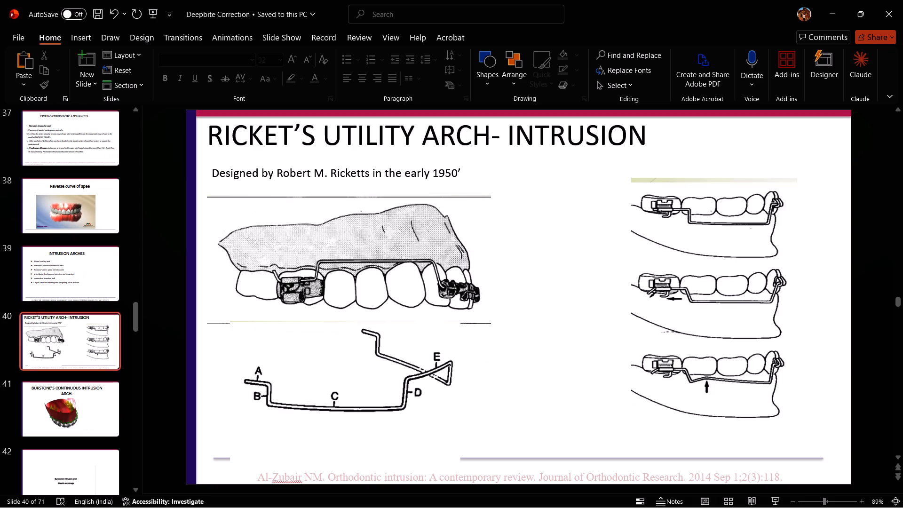
key(Down)
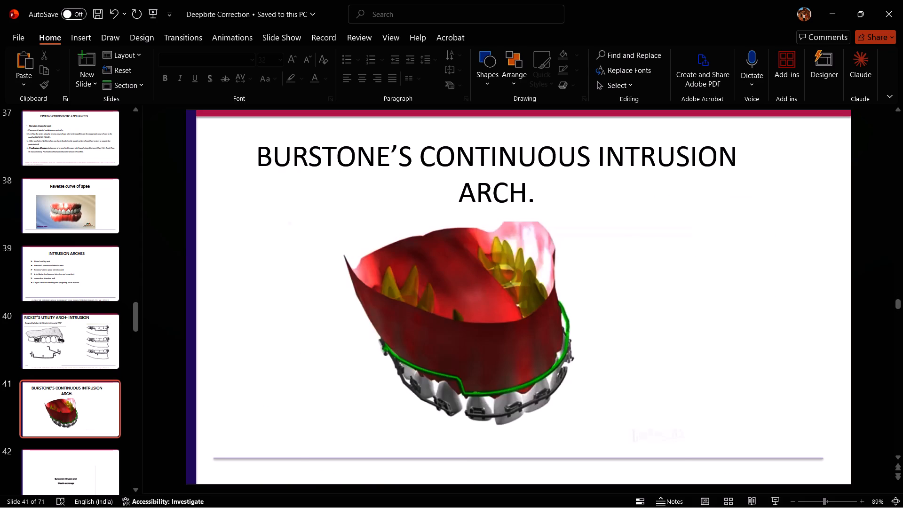
click(304, 460)
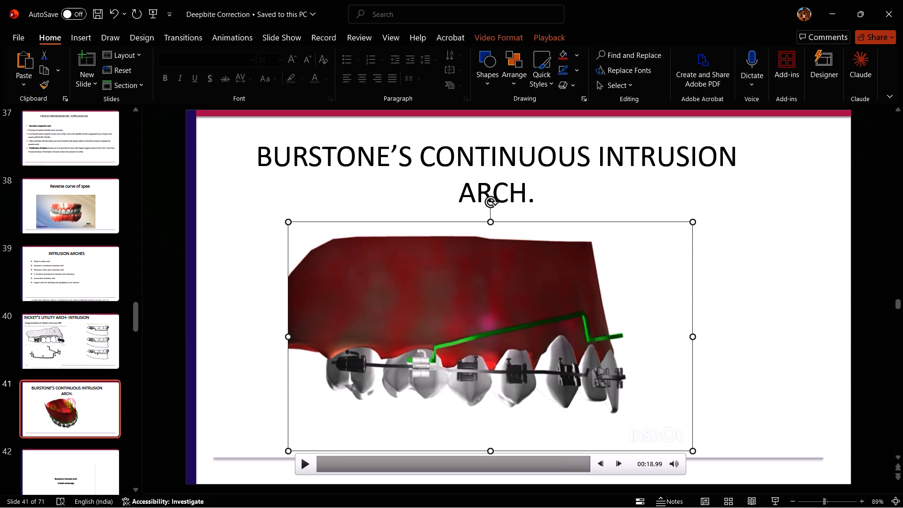
Move past the "Burstone's intrusion arch 3 teeth anchorage" slide and play the embedded video on the "TADs for Intrusion" slide.
key(Down)
click(818, 303)
key(Down)
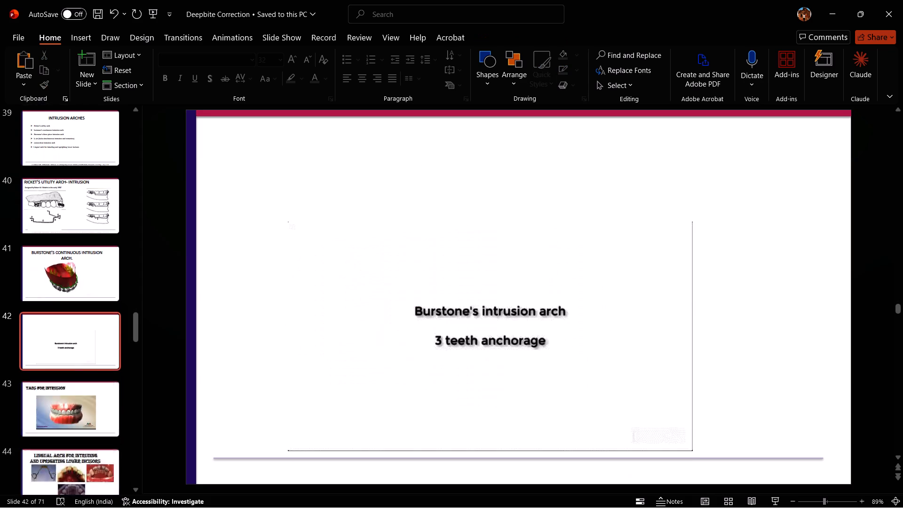
key(Down)
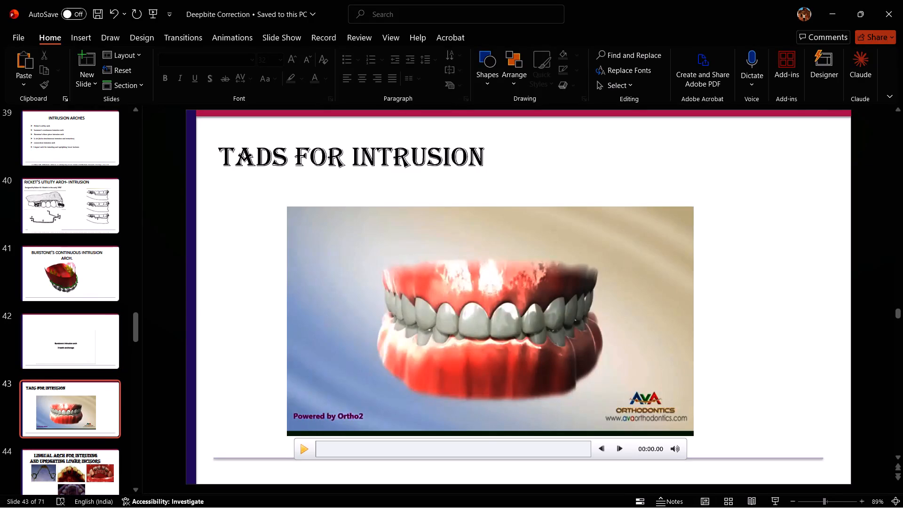
click(302, 450)
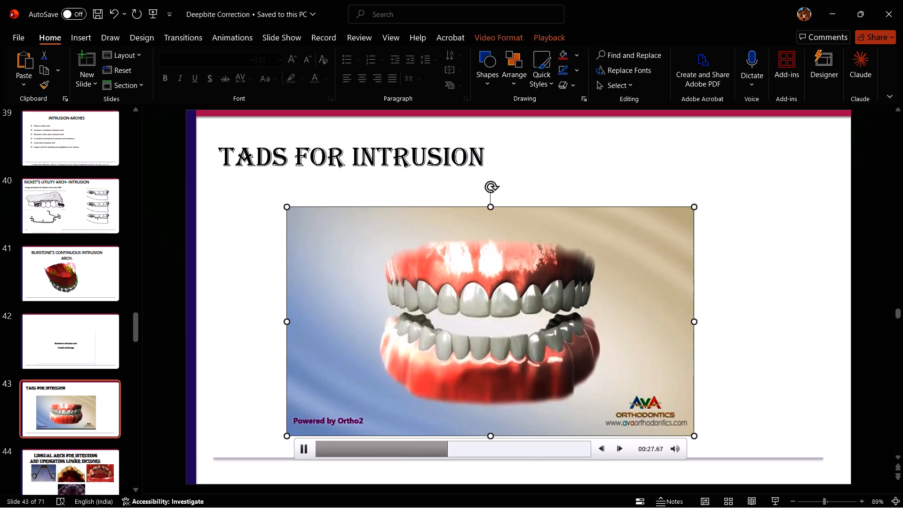
click(803, 290)
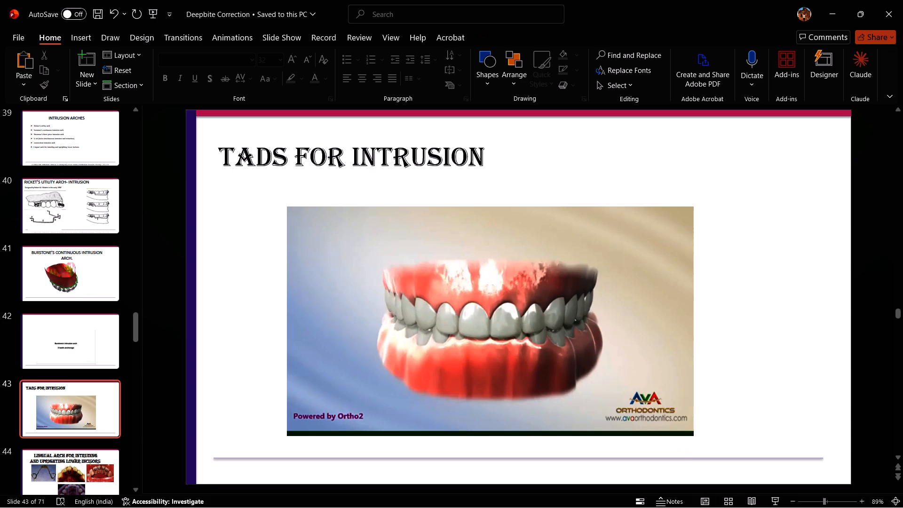
Review the lingual arch and "Surgical Correction of Deepbite" slides, play the jaw surgery video on slide 46, and return to the surgical correction slide.
key(Right)
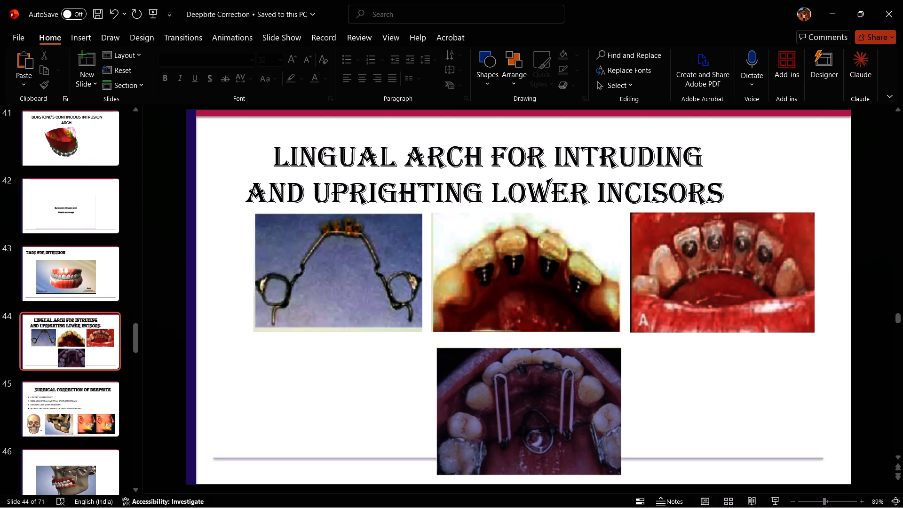
key(Right)
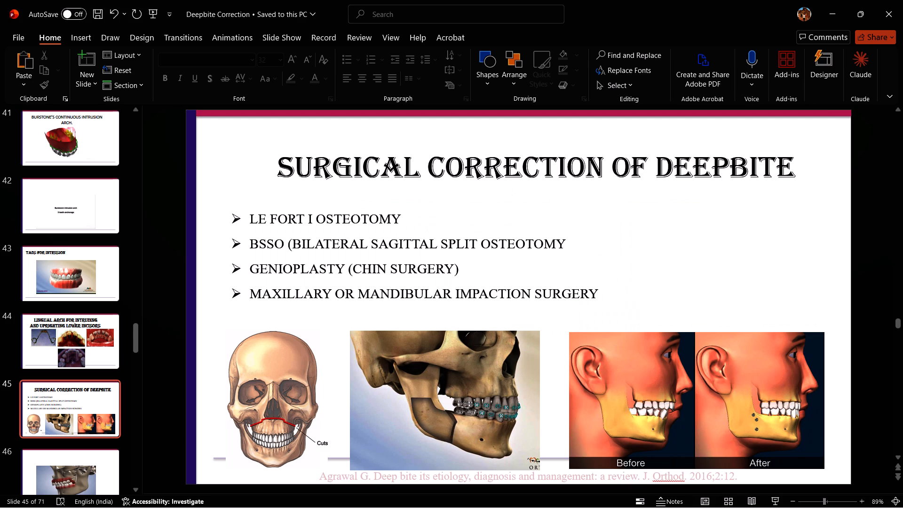
key(Right)
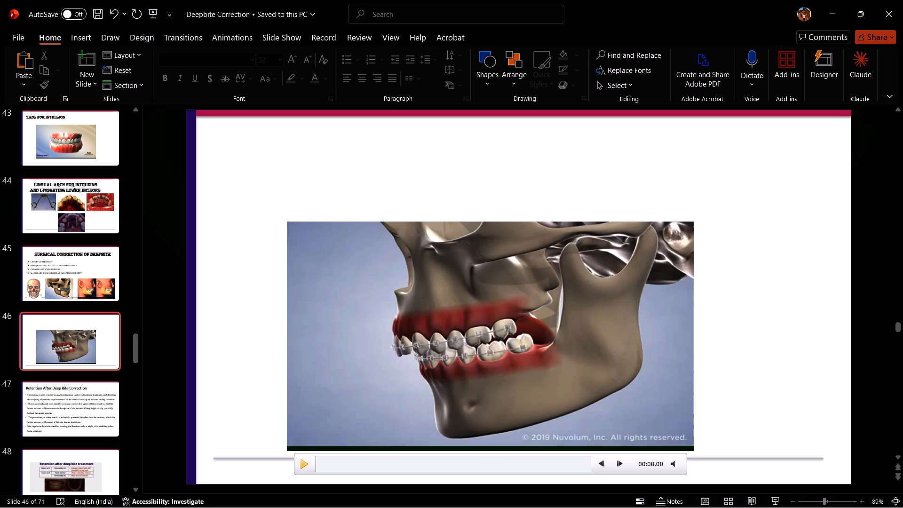
click(309, 462)
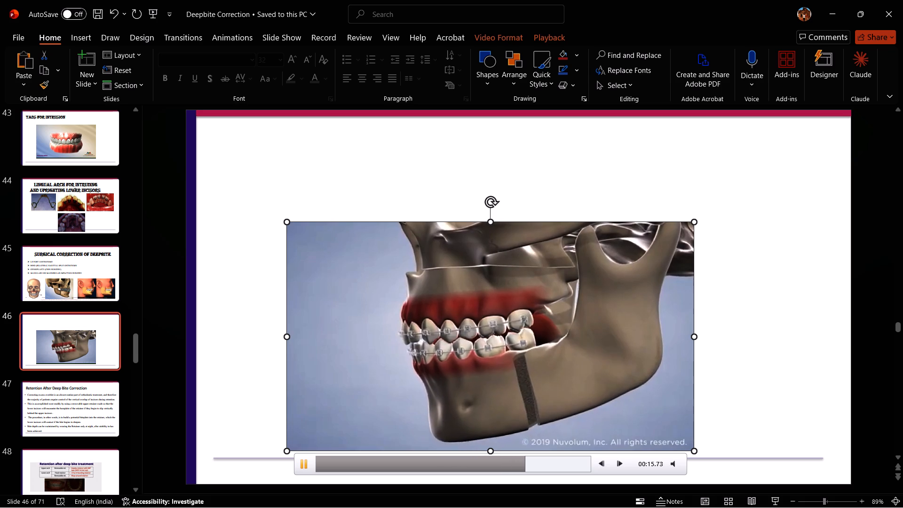
click(57, 286)
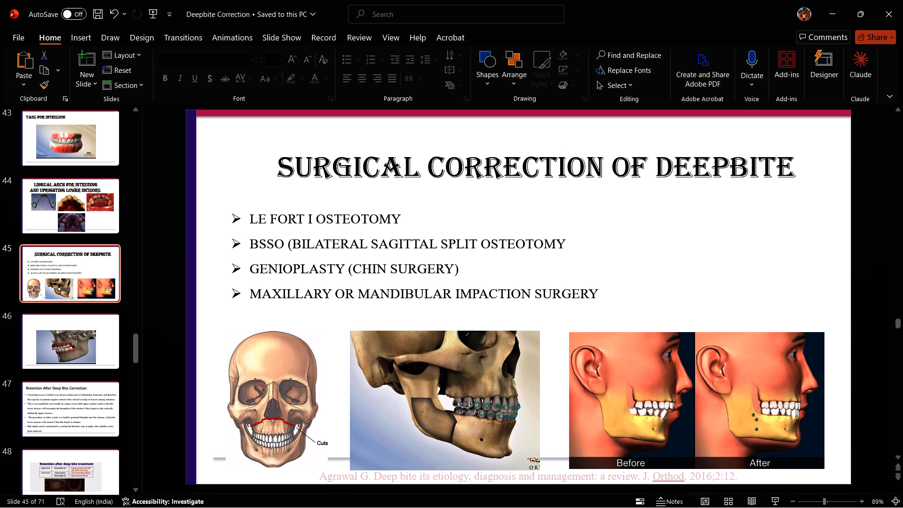
Advance past the surgery video and review the two slides on retention after deep bite treatment.
key(Down)
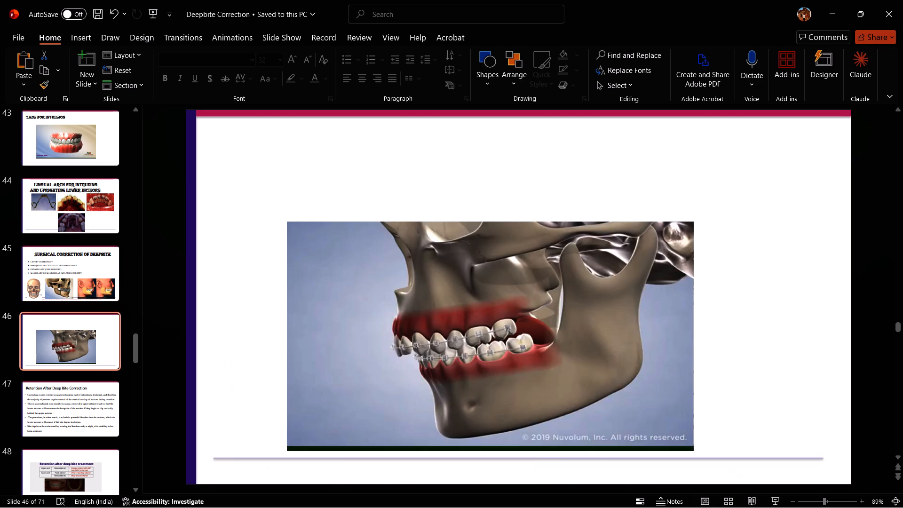
key(Down)
key(Down)
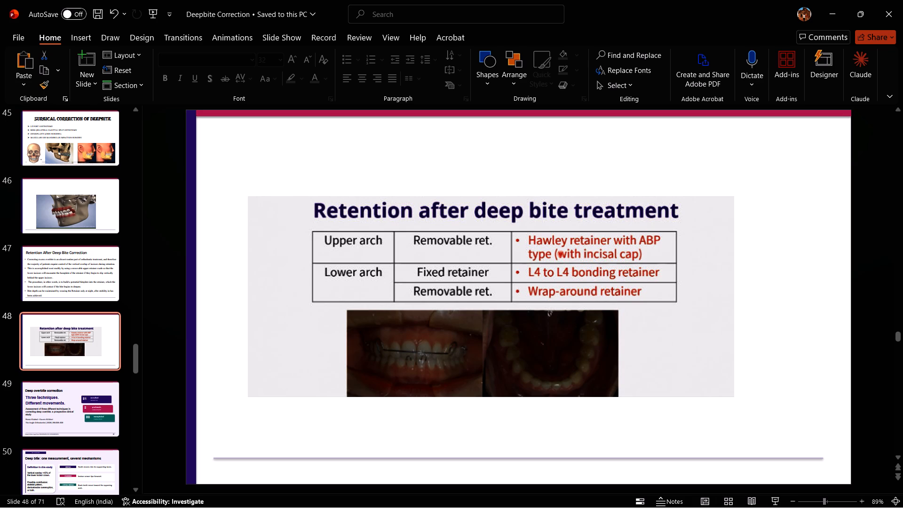
Review the deep overbite study's opening slides 49 to 52, covering its title, background, rationale for combining mechanics, and PICO clinical question.
key(Down)
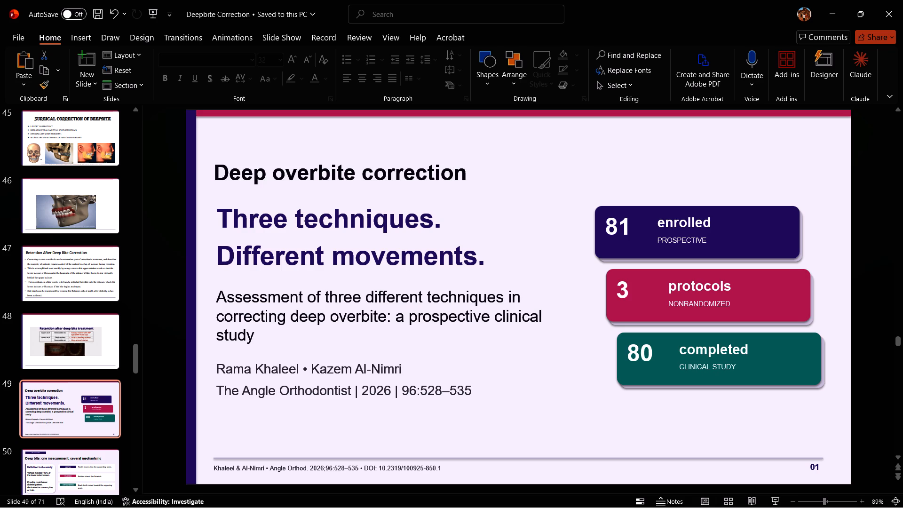
key(Down)
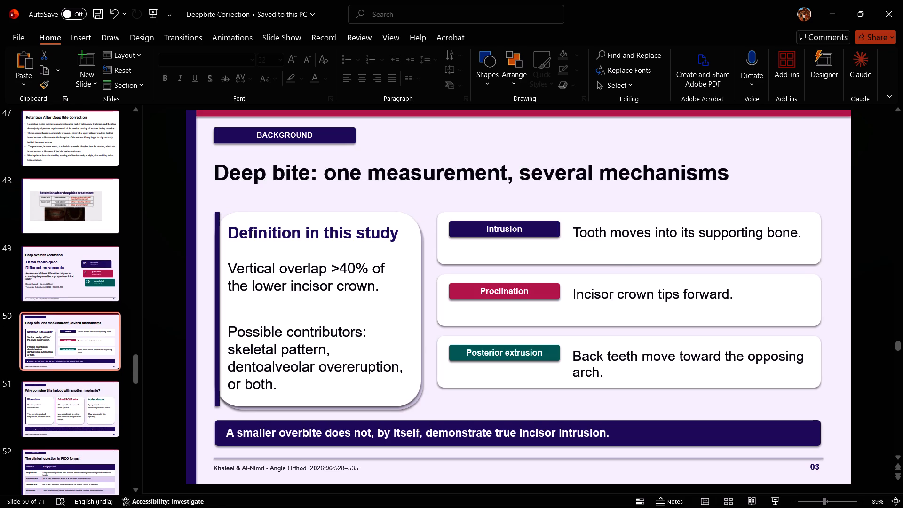
click(756, 262)
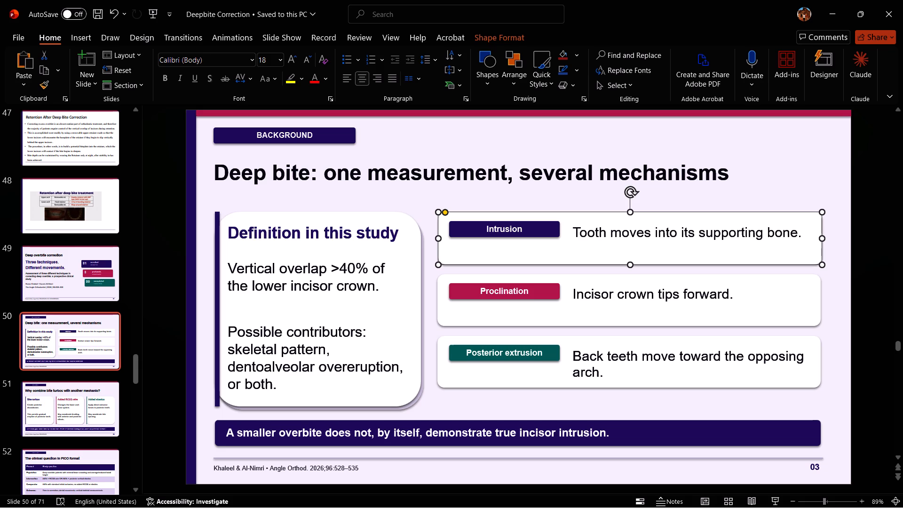
click(839, 366)
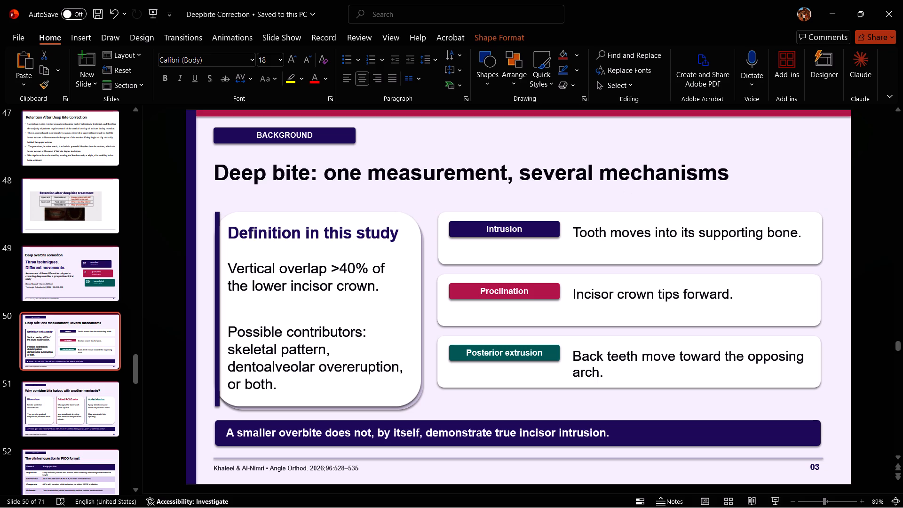
key(Down)
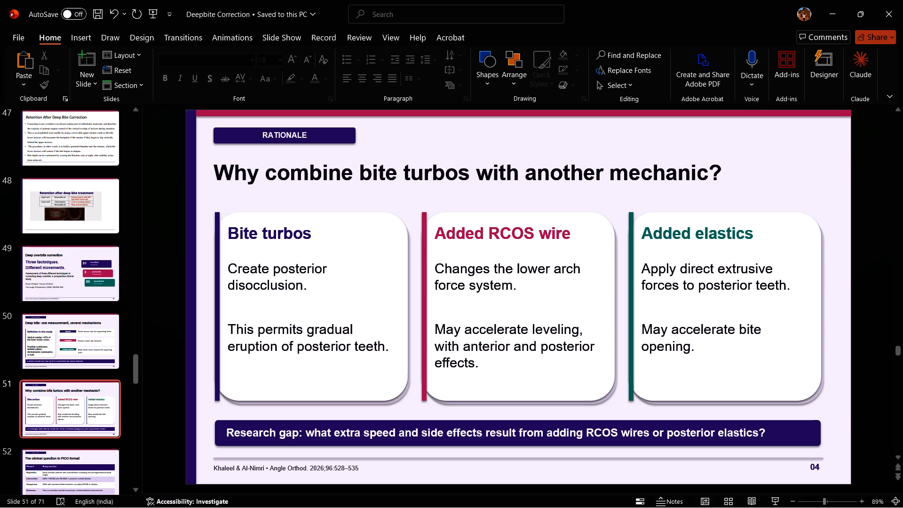
key(Down)
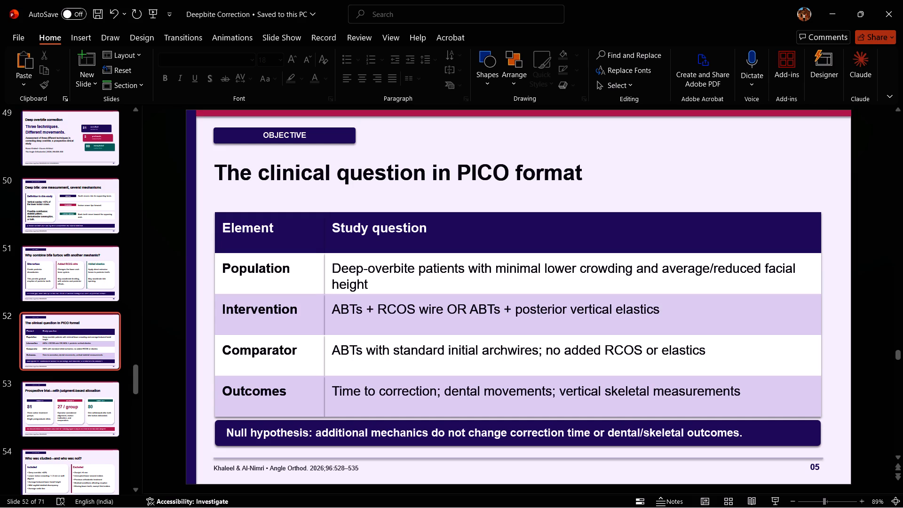
Review the study's methods slides 53 to 57, covering trial design, population, the three protocols, their biomechanics, and the definition of successful correction.
key(Down)
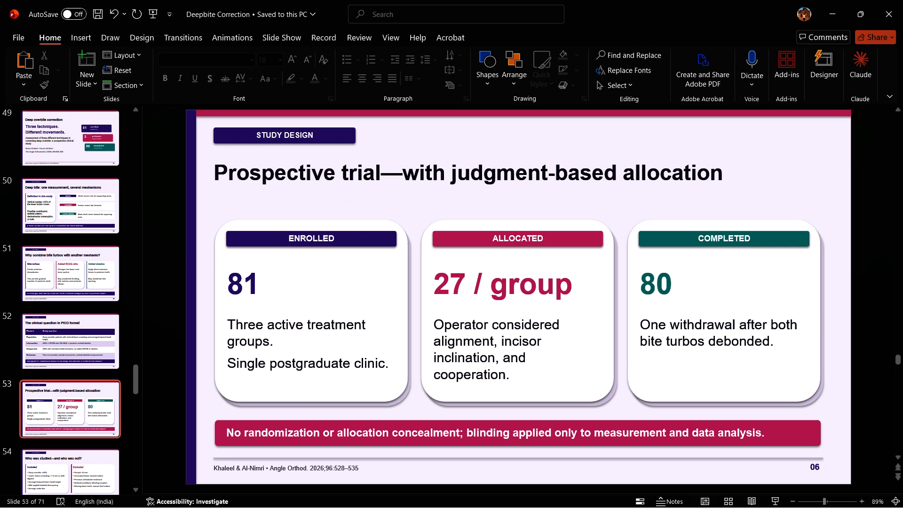
key(Down)
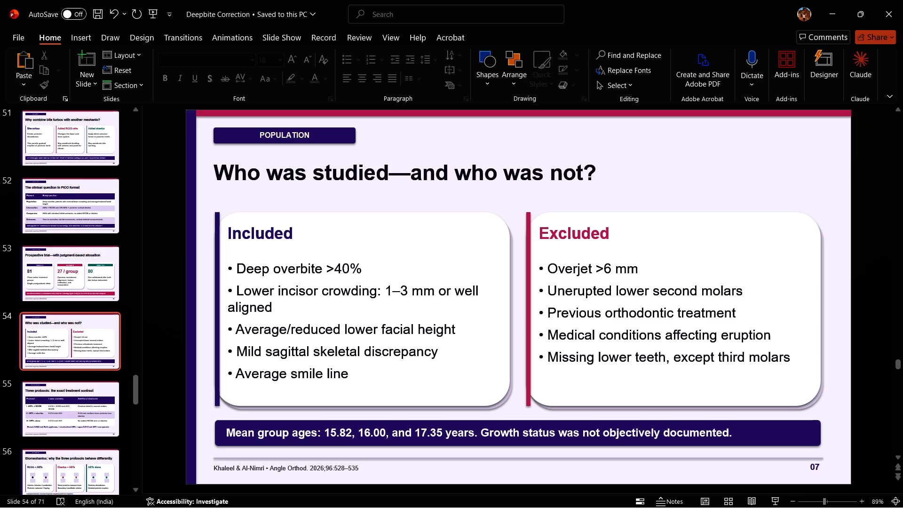
key(Down)
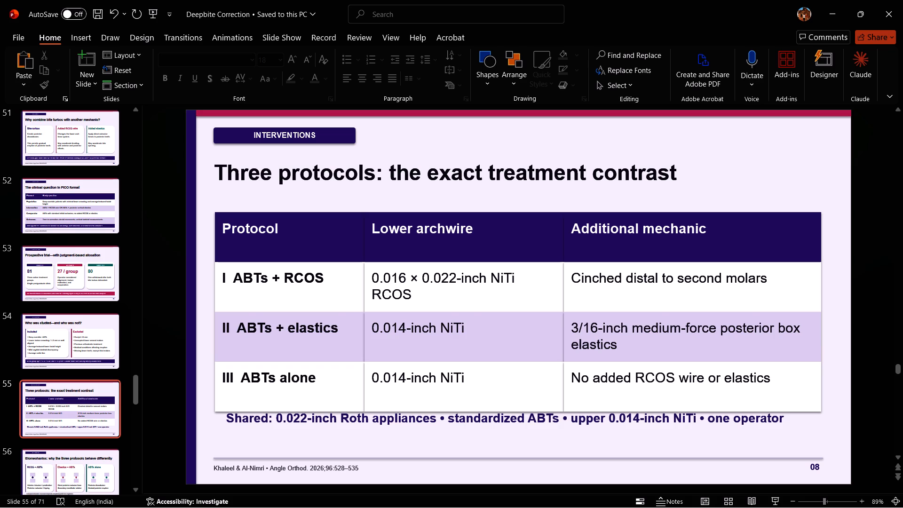
key(Down)
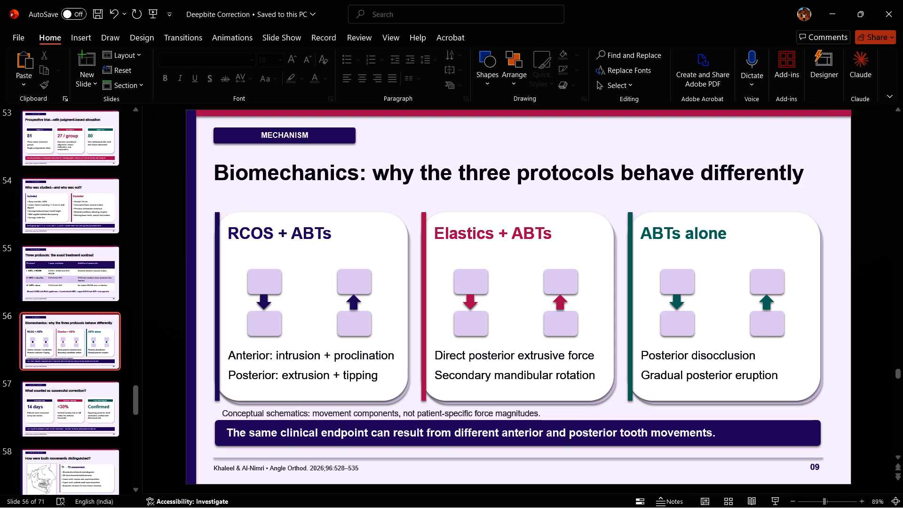
key(Down)
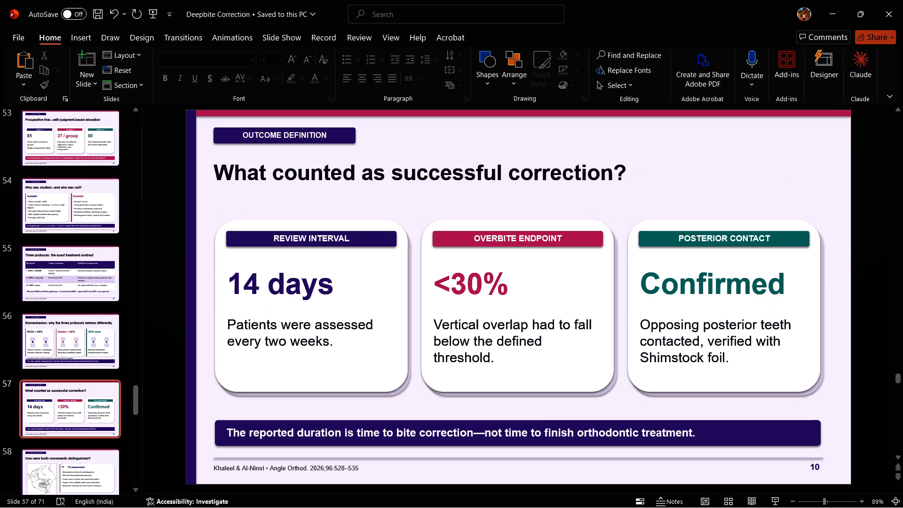
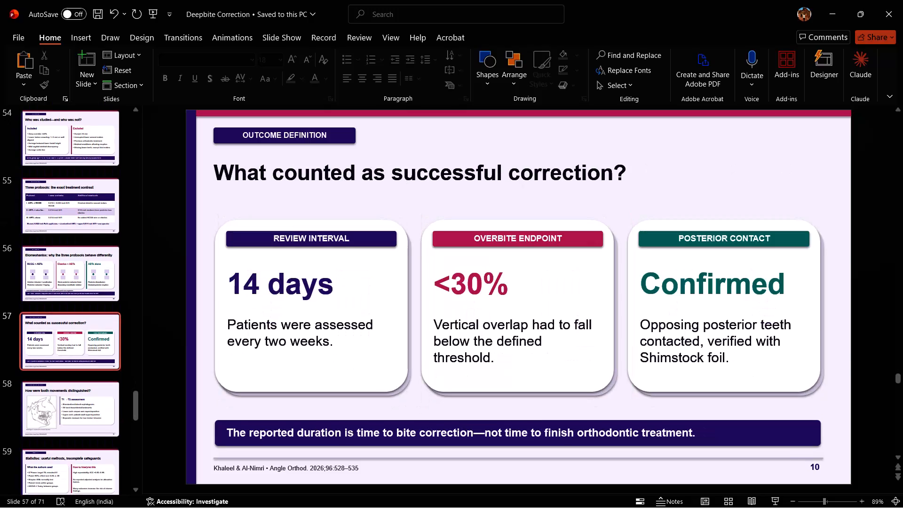
Read through the study's analysis, baseline and results slides, from "How were tooth movements distinguished?" to "Posterior changes: extrusion and tipping both matter".
key(Down)
key(Down)
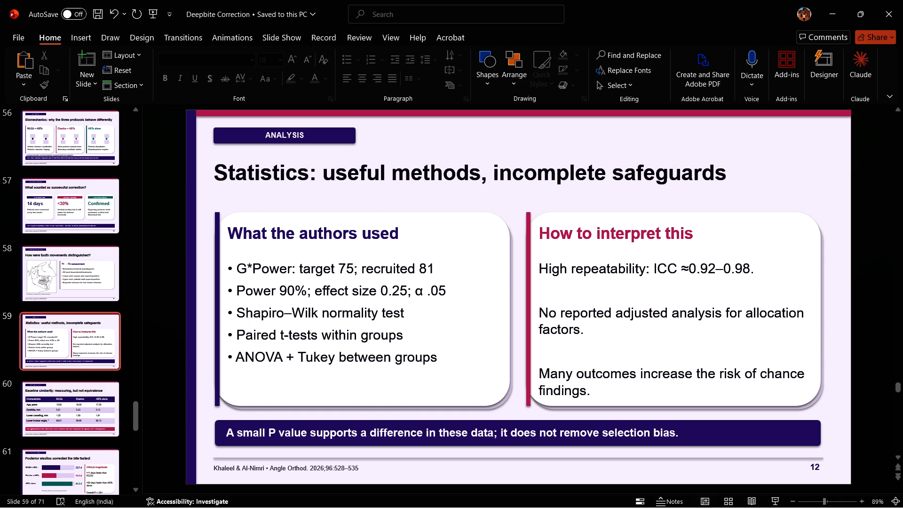
key(Down)
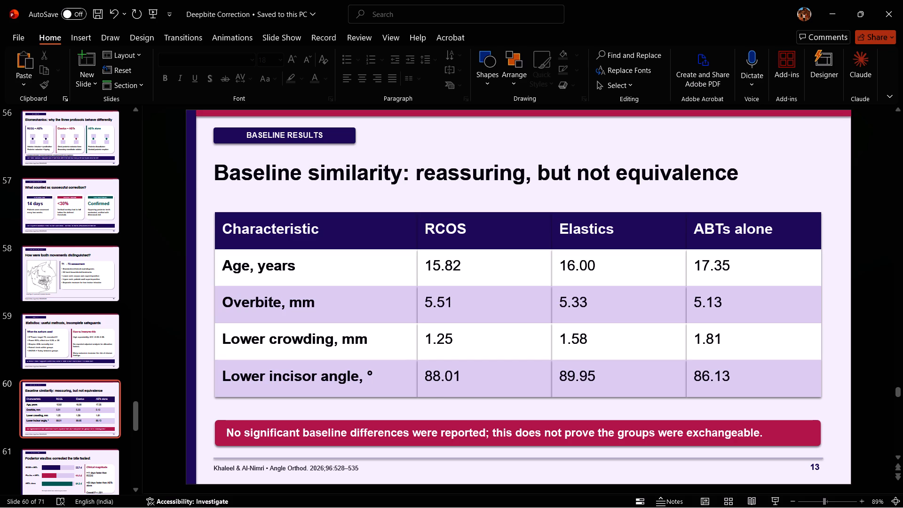
key(Down)
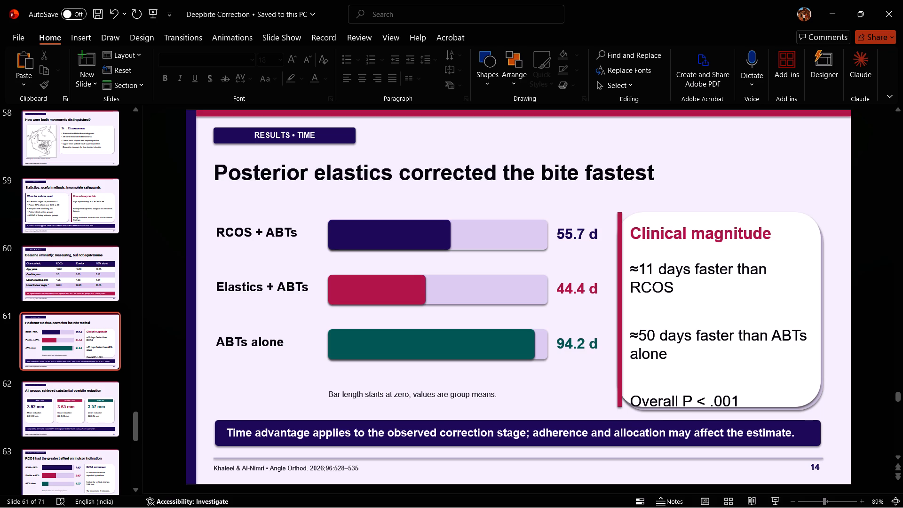
key(Down)
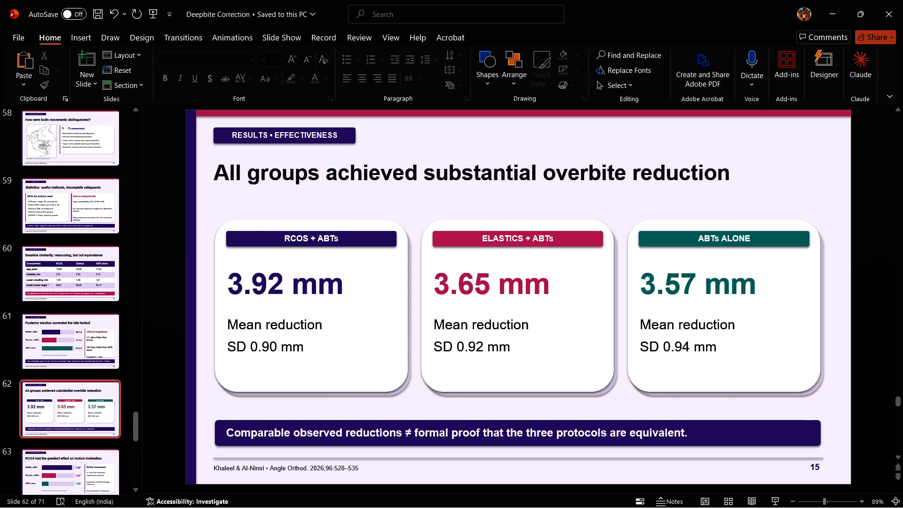
key(Up)
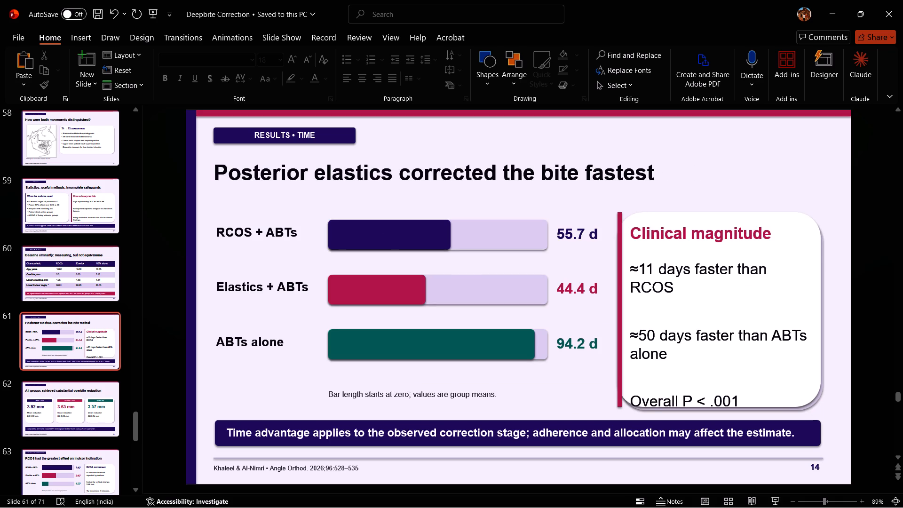
key(Down)
key(Down)
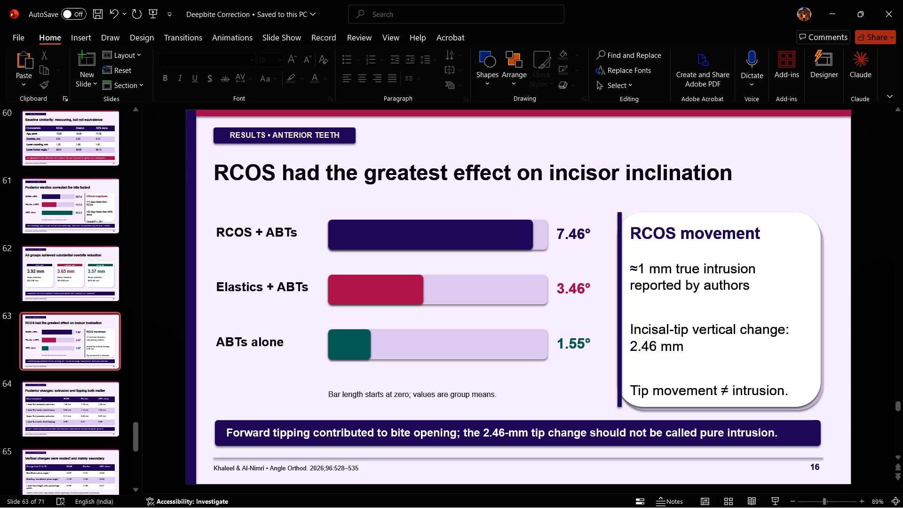
key(Down)
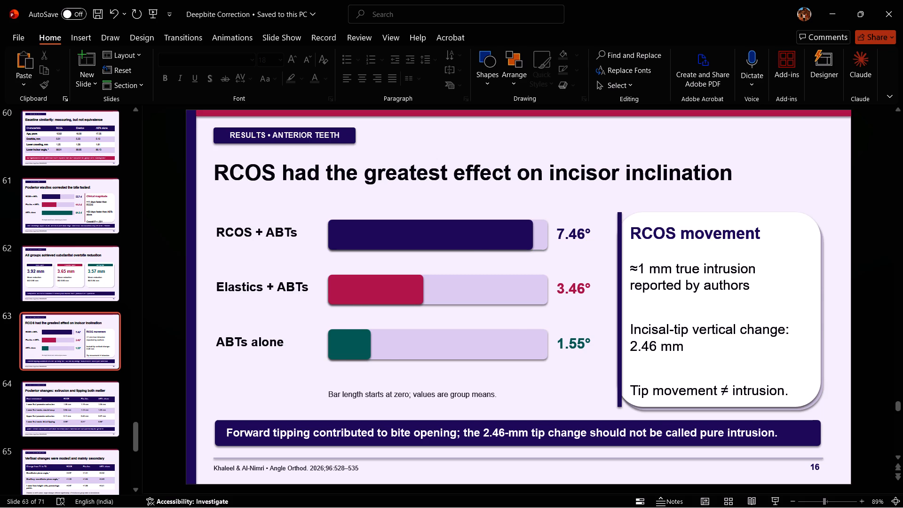
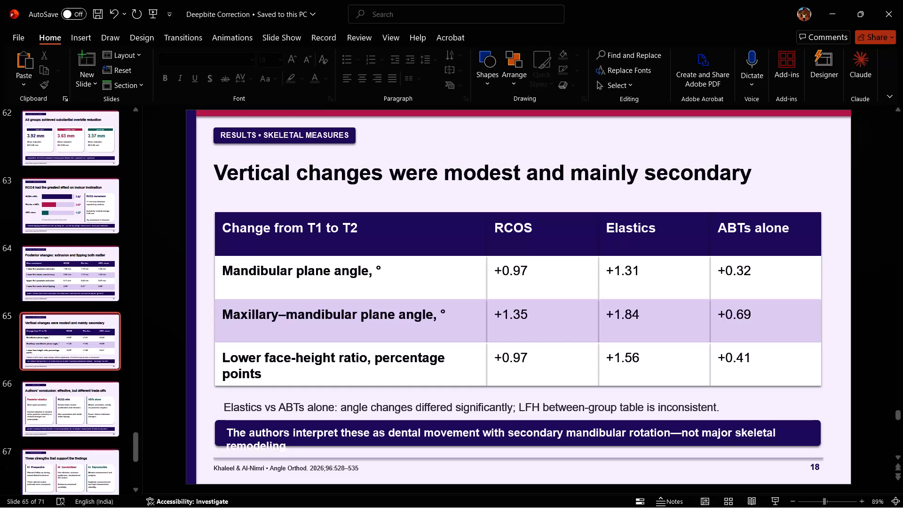
Read through the authors' conclusion, strengths and limitations slides, continuing to "Clinical application: select the movement you need".
key(Down)
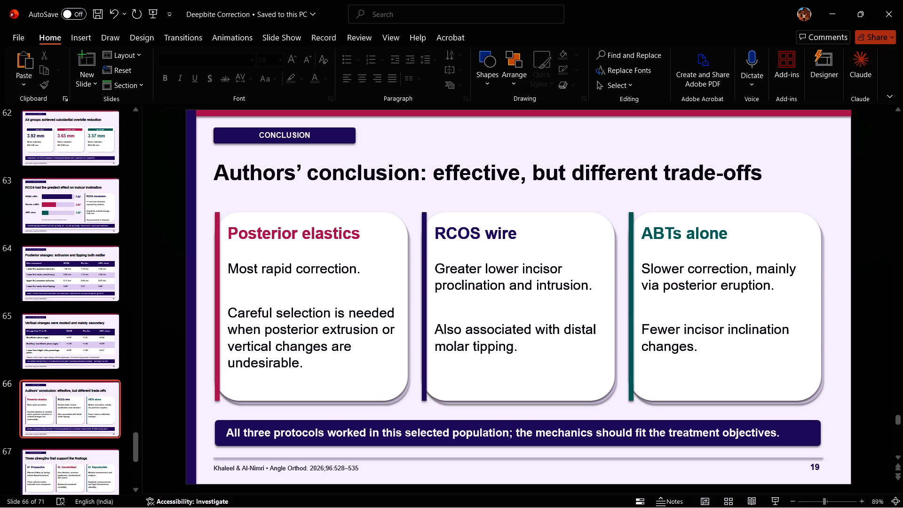
key(Down)
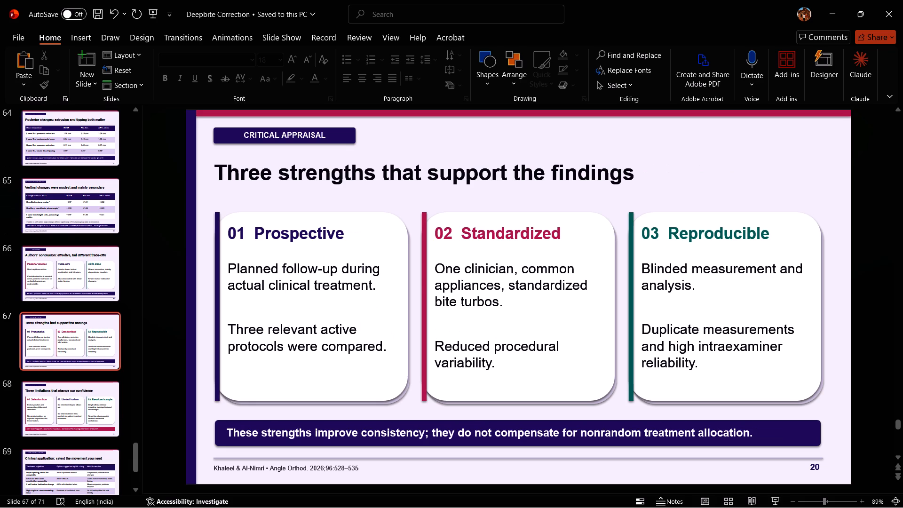
key(Down)
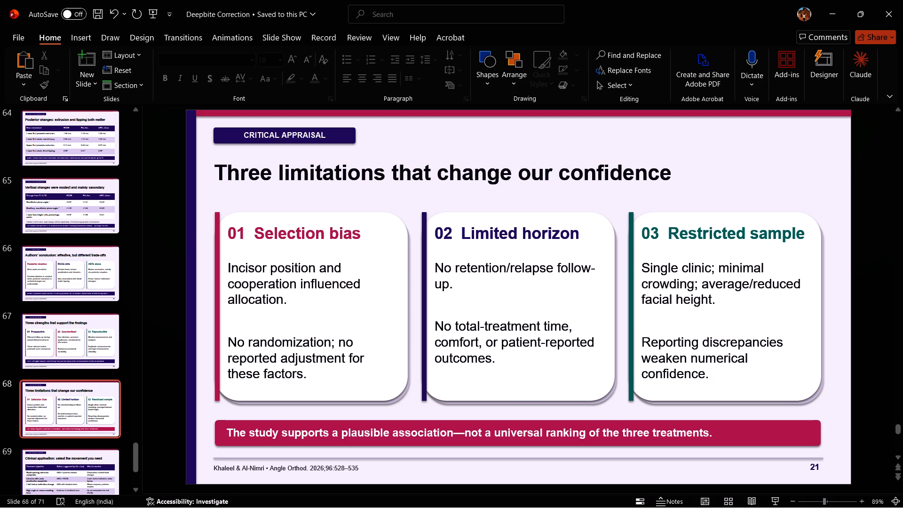
key(Down)
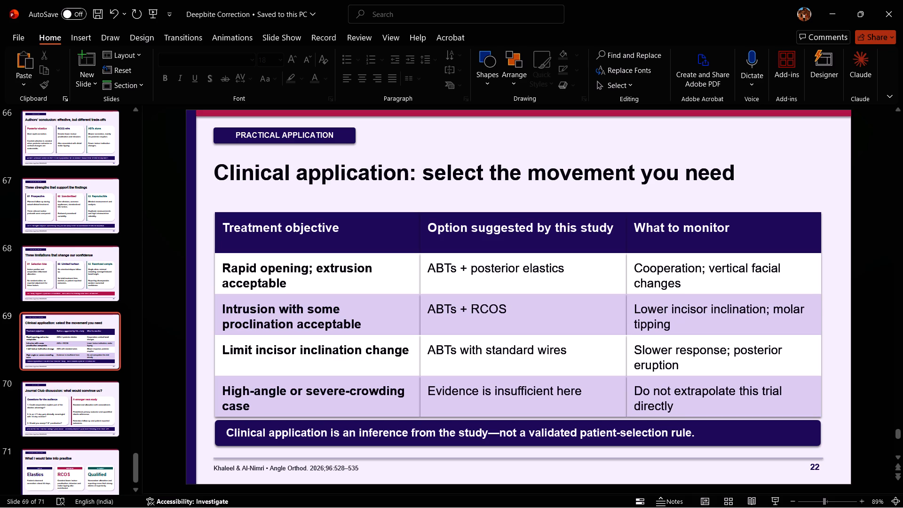
Delete the whole "High-angle or severe-crowding case" row from the clinical application table, including each cell's text and background box.
click(238, 386)
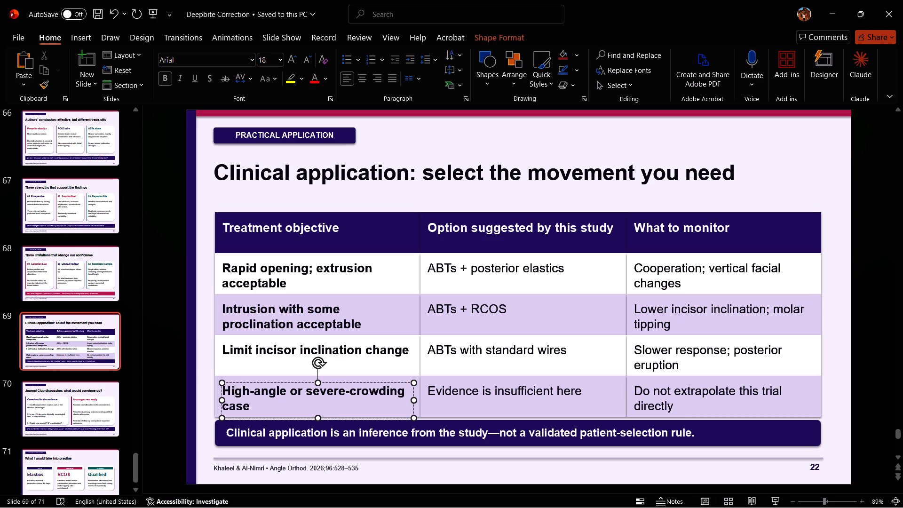
click(213, 382)
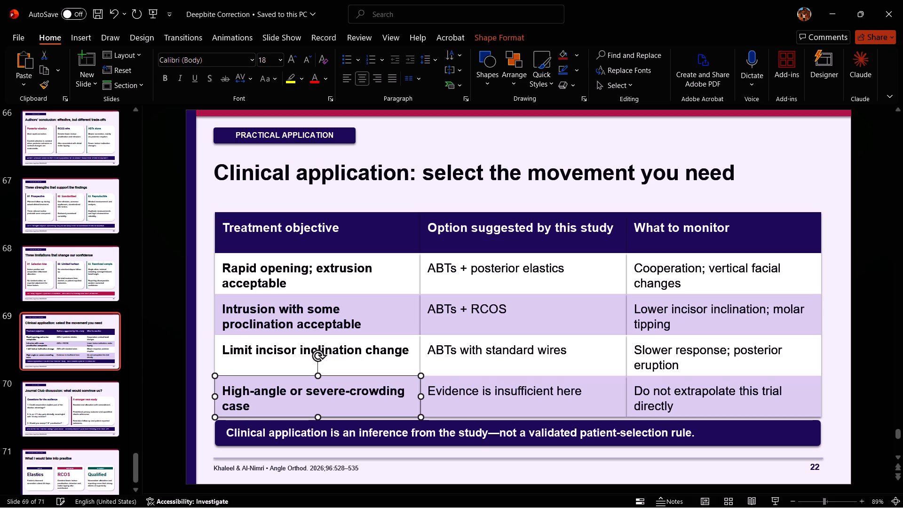
key(Delete)
click(246, 393)
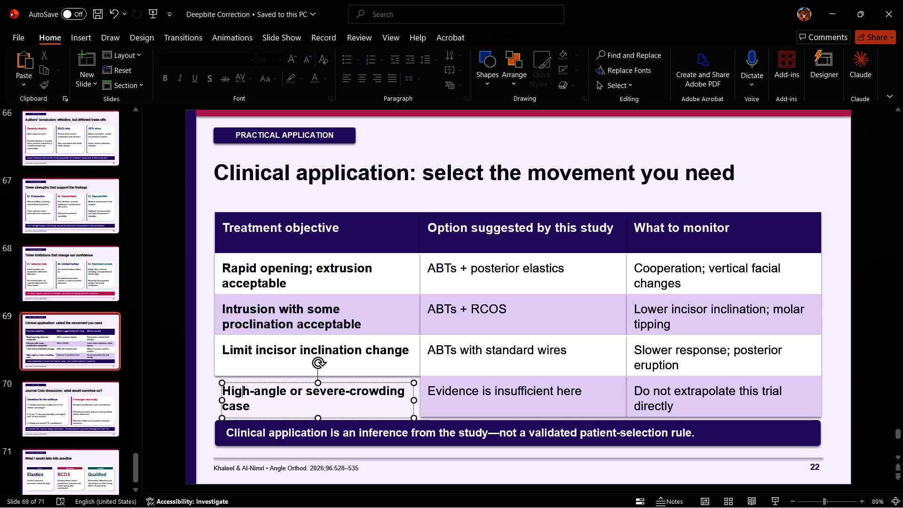
click(246, 382)
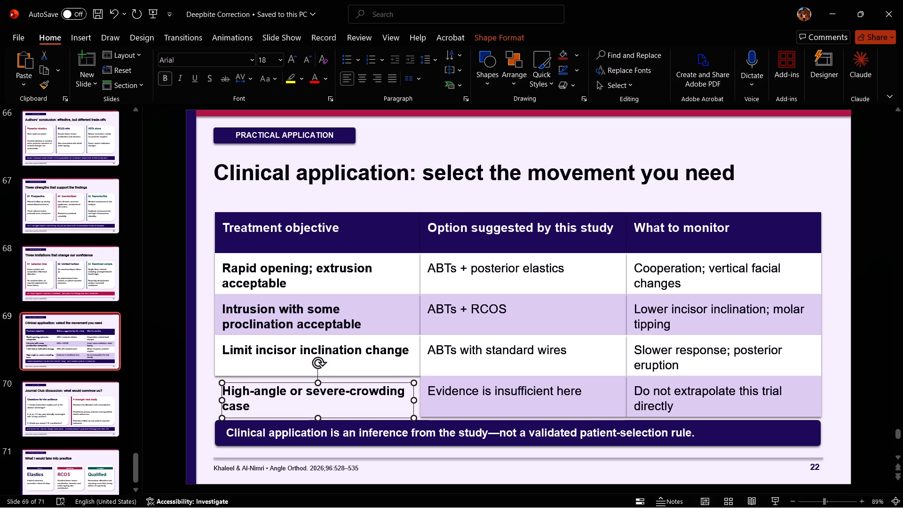
key(Delete)
click(458, 397)
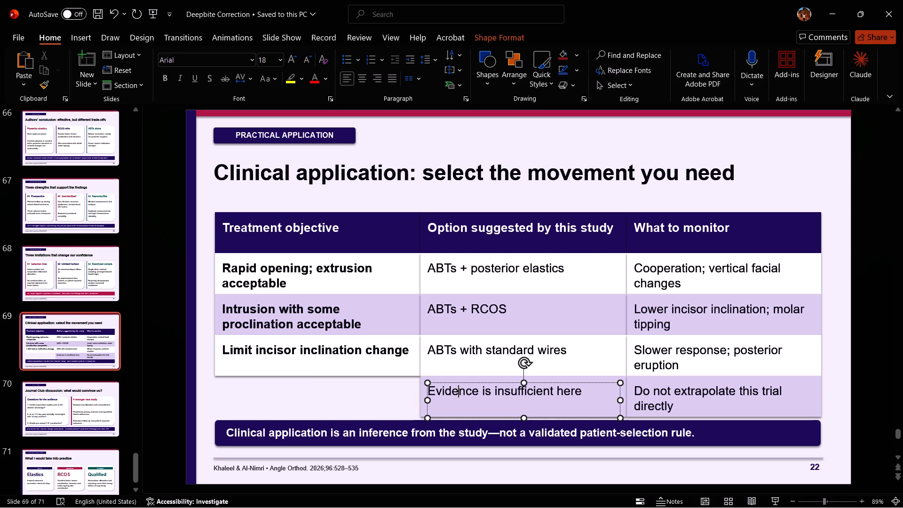
ctrl+click(420, 397)
key(Delete)
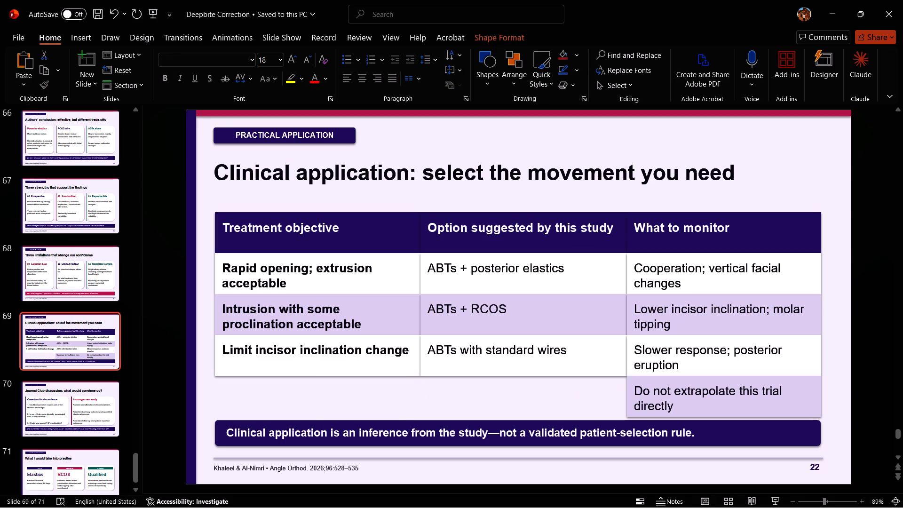
click(679, 404)
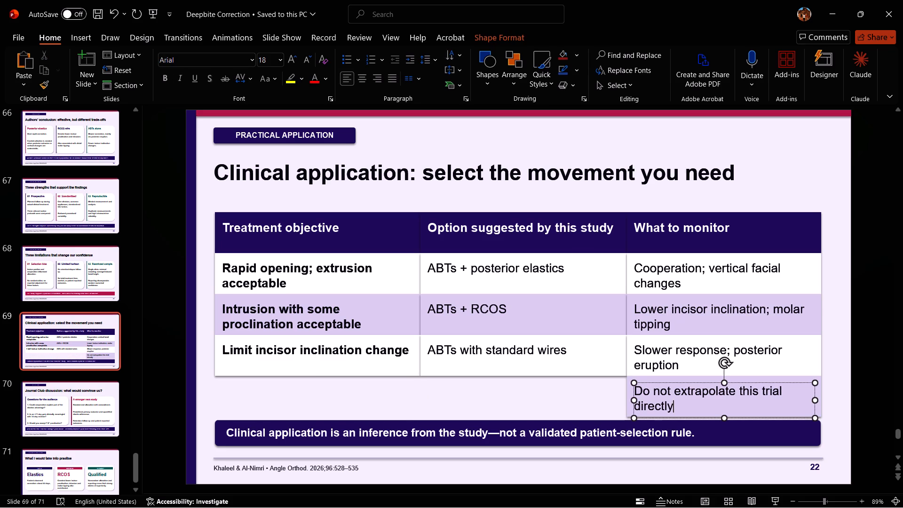
click(645, 381)
key(Delete)
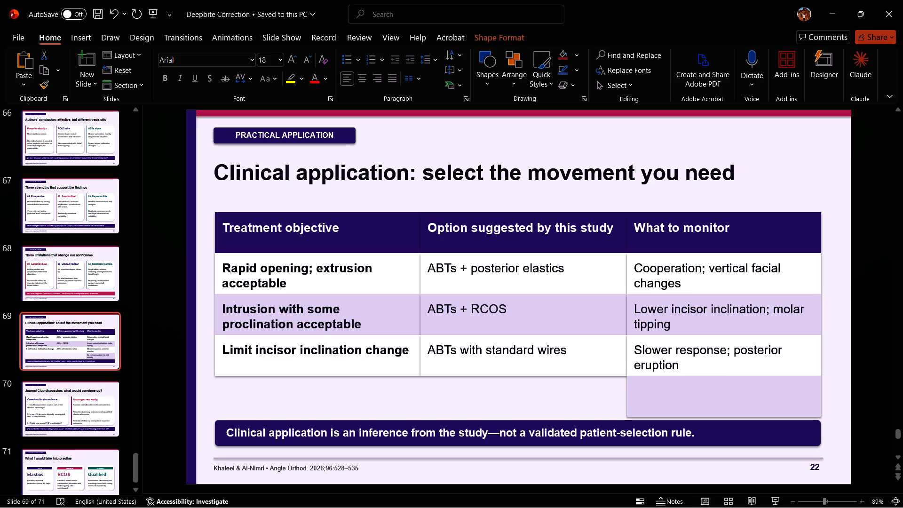
click(645, 381)
key(Delete)
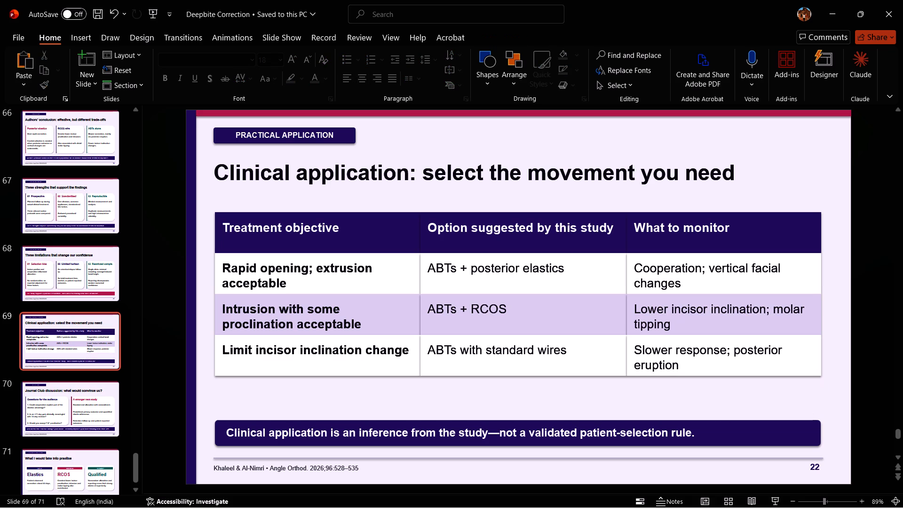
Save the presentation.
key(ctrl+s)
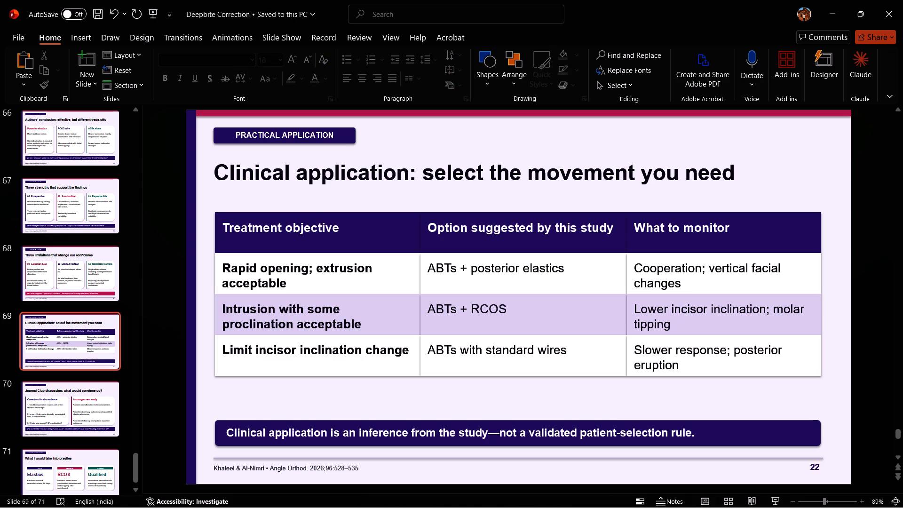
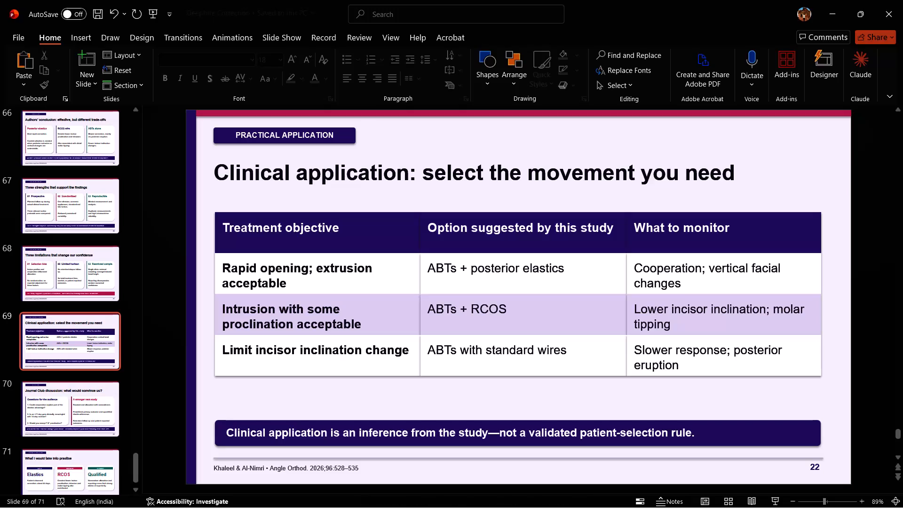
On the Definition slide, remove the extra gap before "maxillary" in Graber's definition and save the presentation.
scroll(98, 261, up, 20)
scroll(98, 261, up, 19)
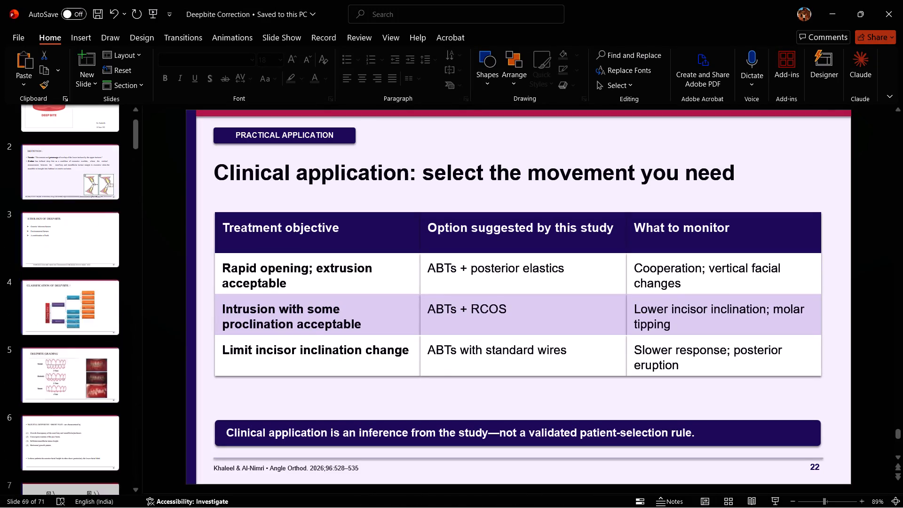
click(87, 201)
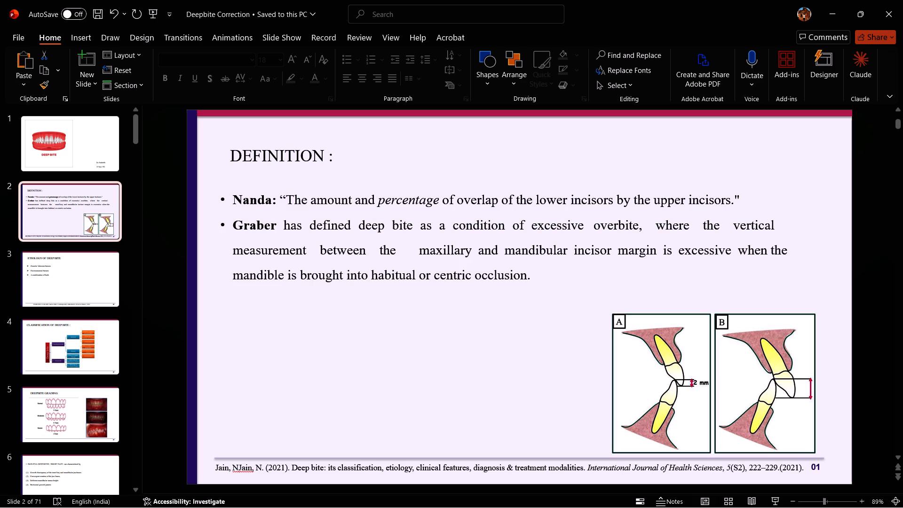
key(ctrl+s)
click(418, 252)
key(BackSpace)
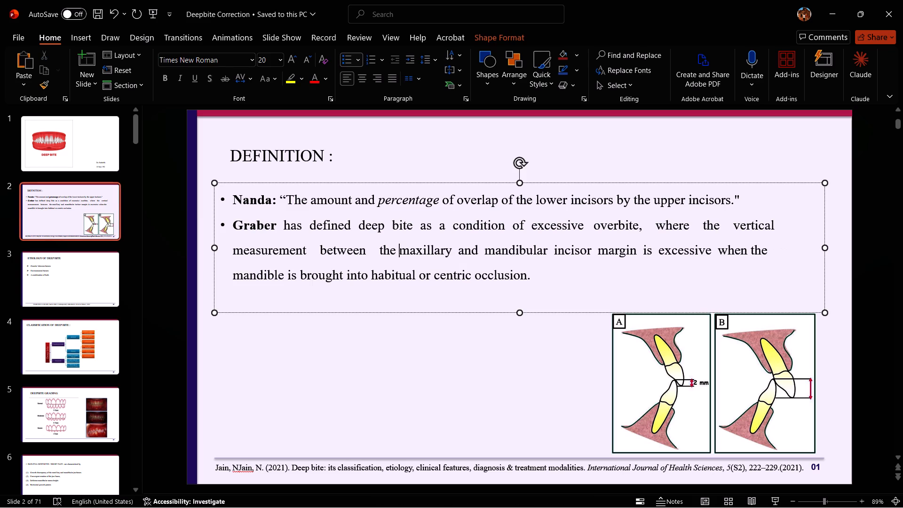
click(468, 383)
key(ctrl+s)
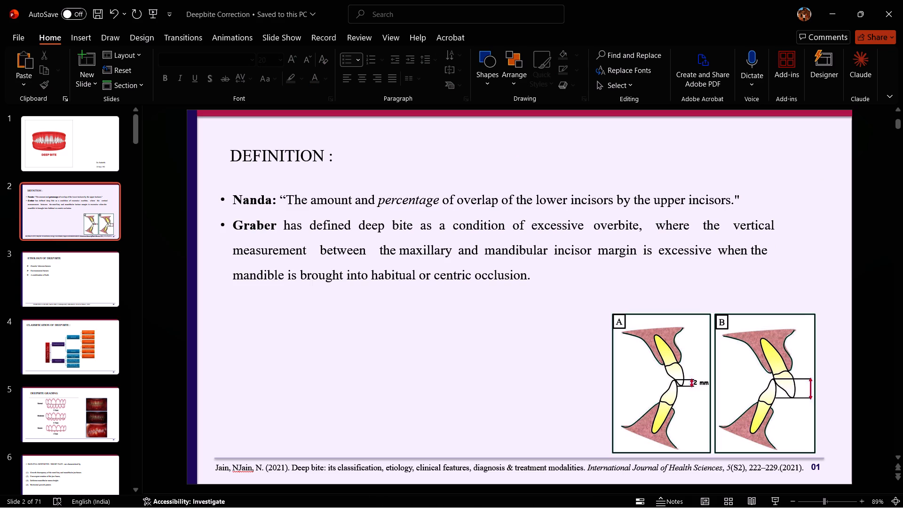
key(ctrl+s)
On the "Classification of Deep Bite" slide, enlarge the classification diagram to fill more of the space under the title, and save.
key(Down)
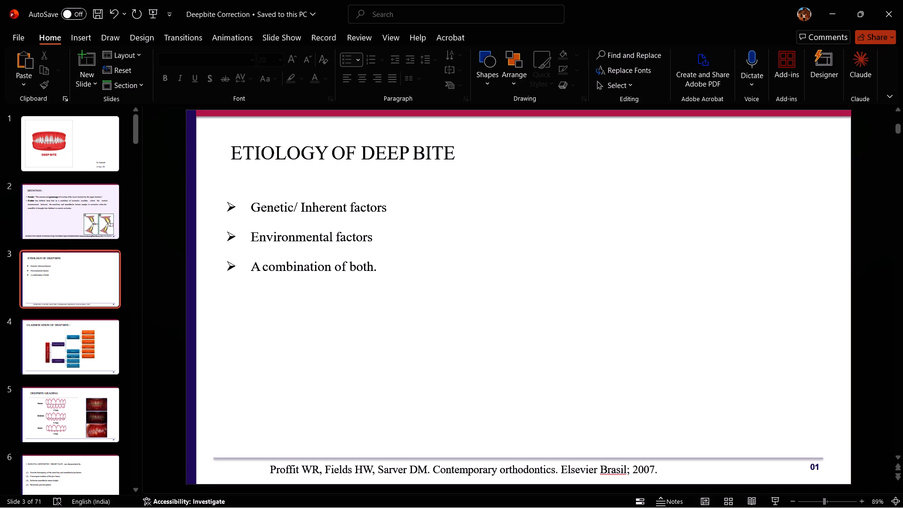
key(ctrl+s)
key(Down)
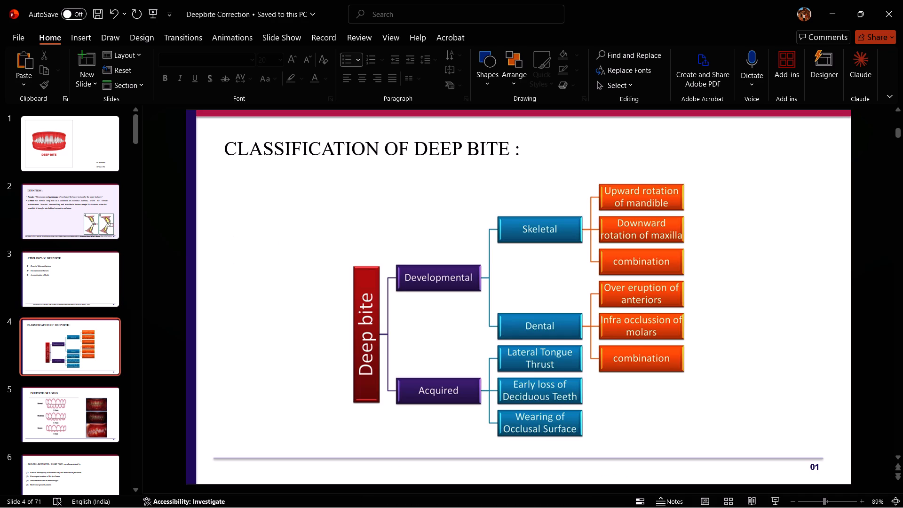
click(365, 280)
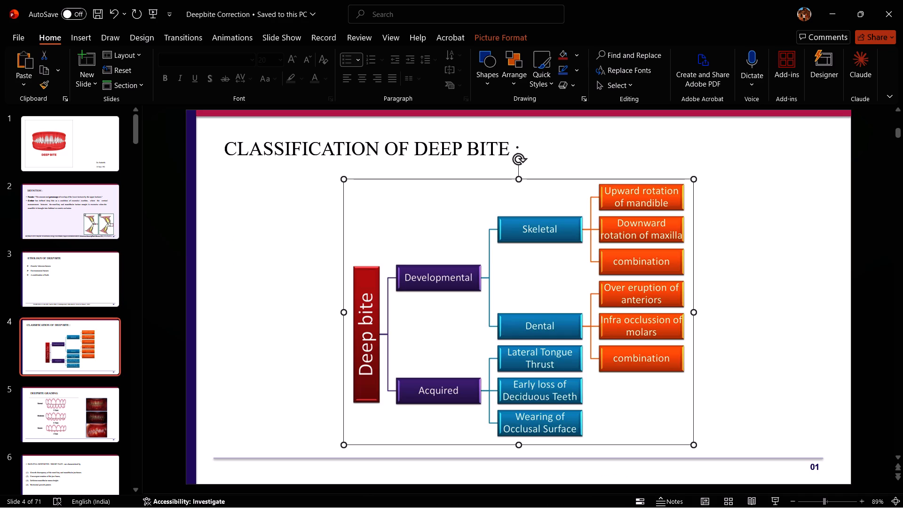
drag(343, 178, 321, 176)
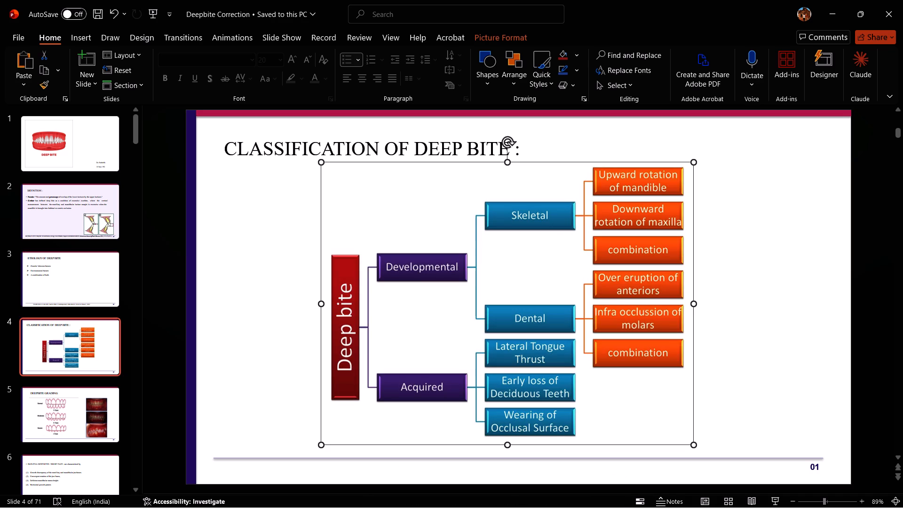
drag(319, 444, 307, 452)
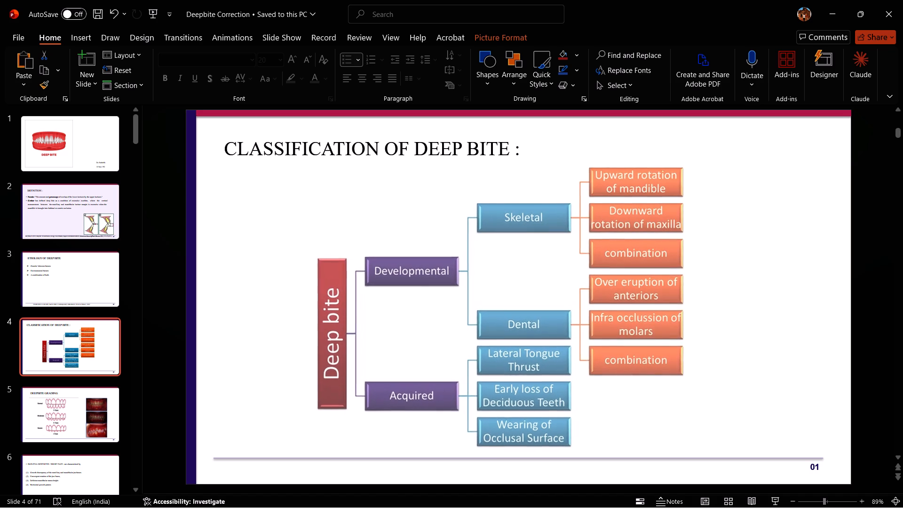
drag(307, 452, 301, 455)
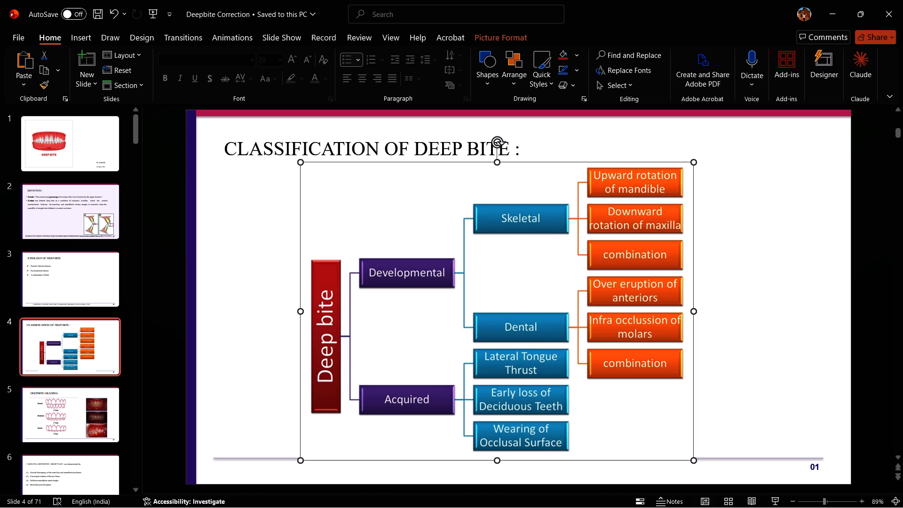
click(657, 435)
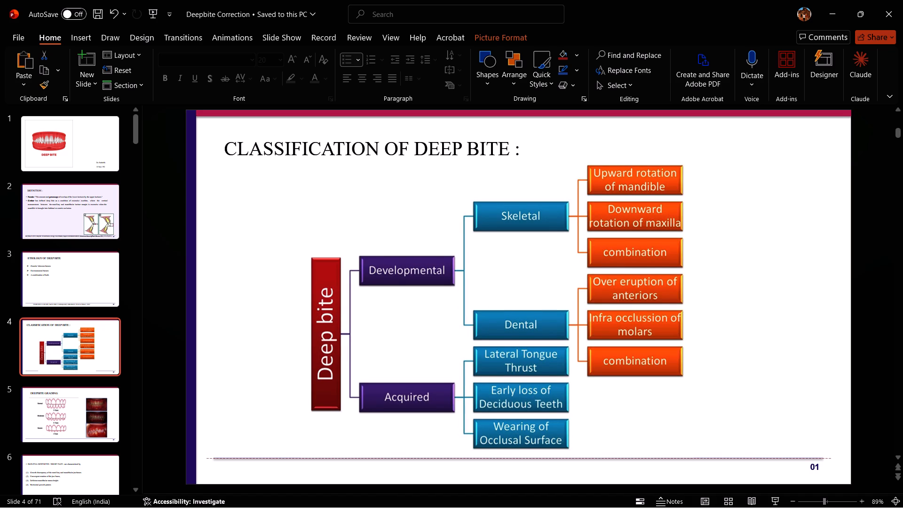
click(767, 412)
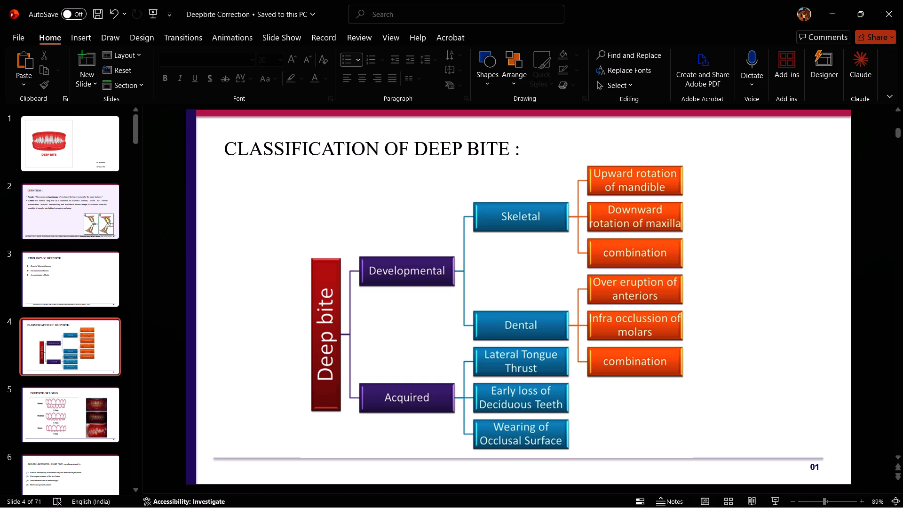
key(ctrl+s)
On the Deepbite Grading slide, slightly enlarge the grading diagram and the group of three clinical photos, and save.
key(Down)
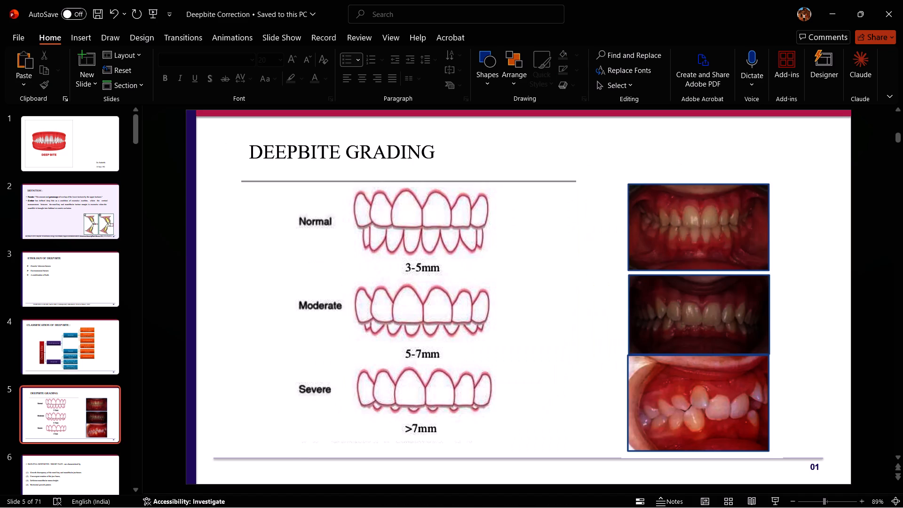
click(486, 339)
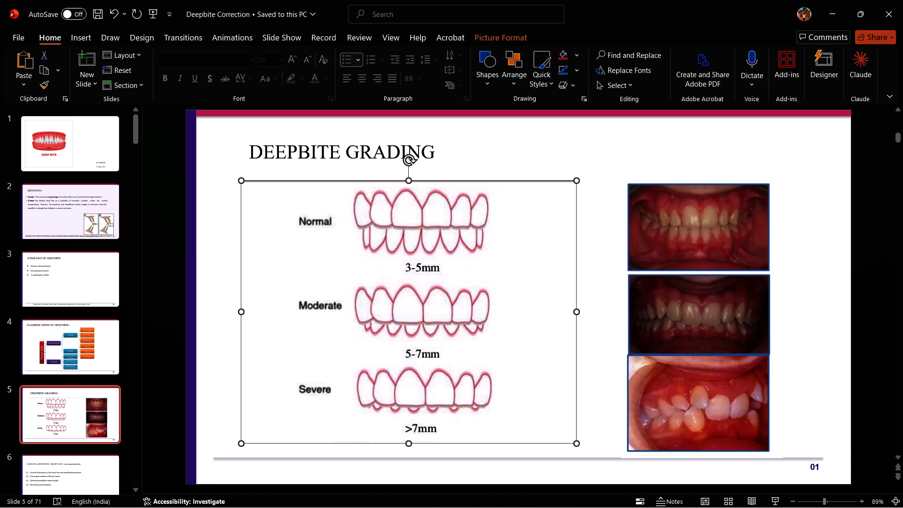
drag(240, 180, 229, 174)
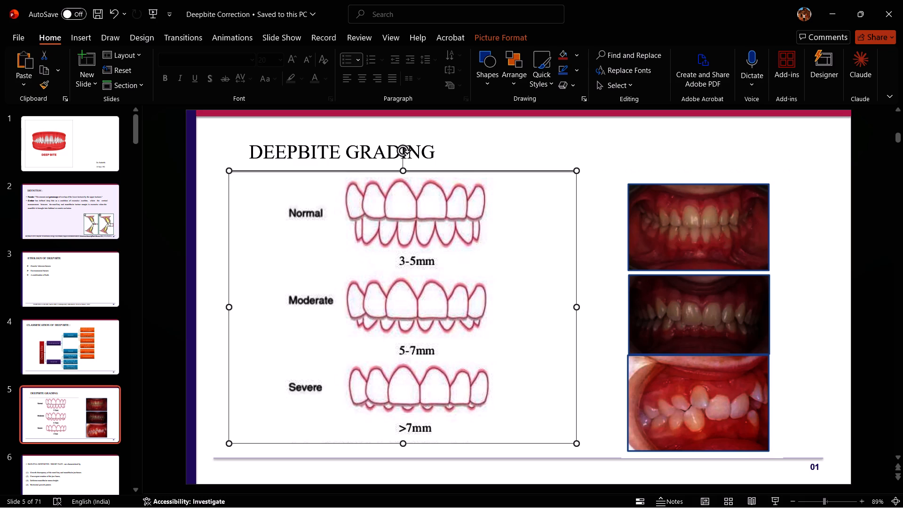
click(720, 213)
drag(785, 171, 791, 169)
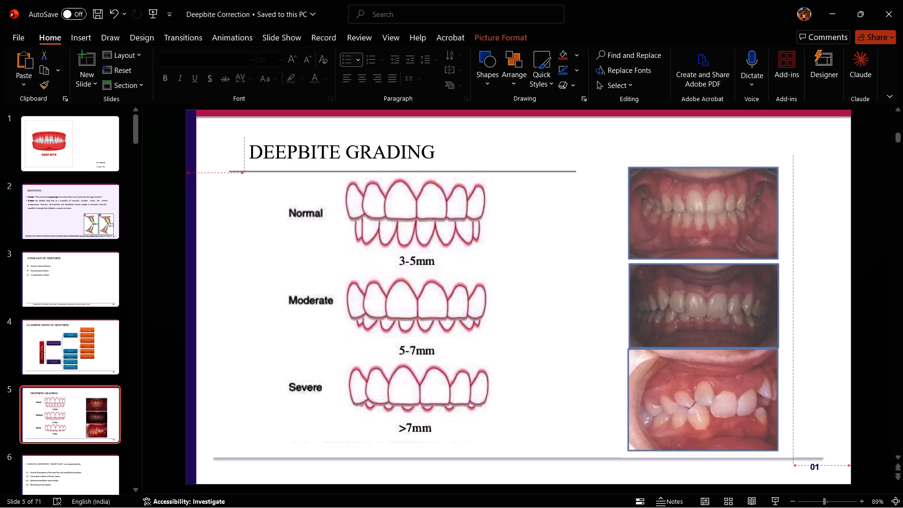
drag(791, 169, 790, 169)
click(836, 224)
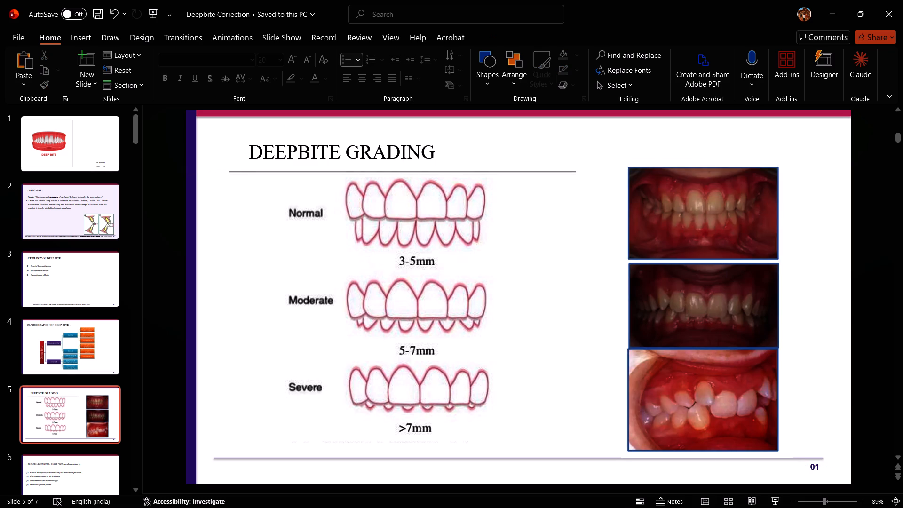
key(ctrl+s)
Read through the skeletal and dental deep bite slides and their schematic figures, continuing to the Traumatic Deep Bite slide.
key(Down)
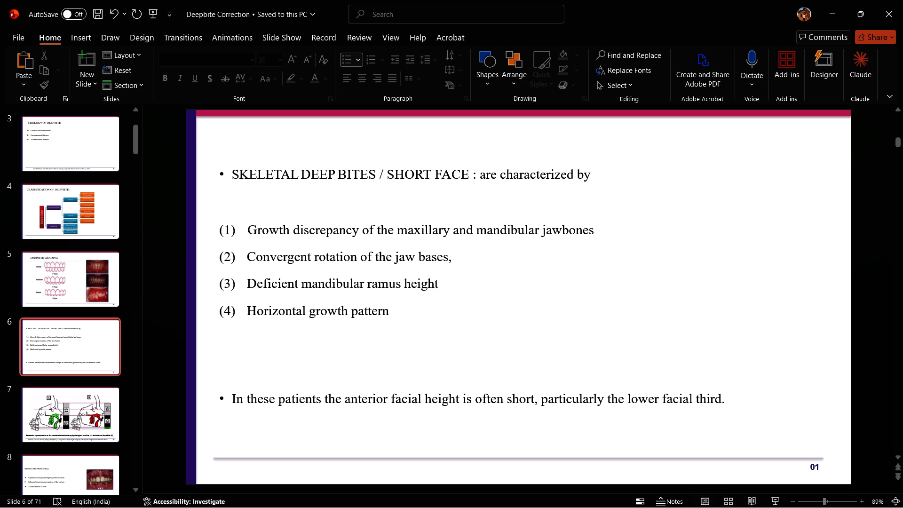
key(ctrl+s)
key(Down)
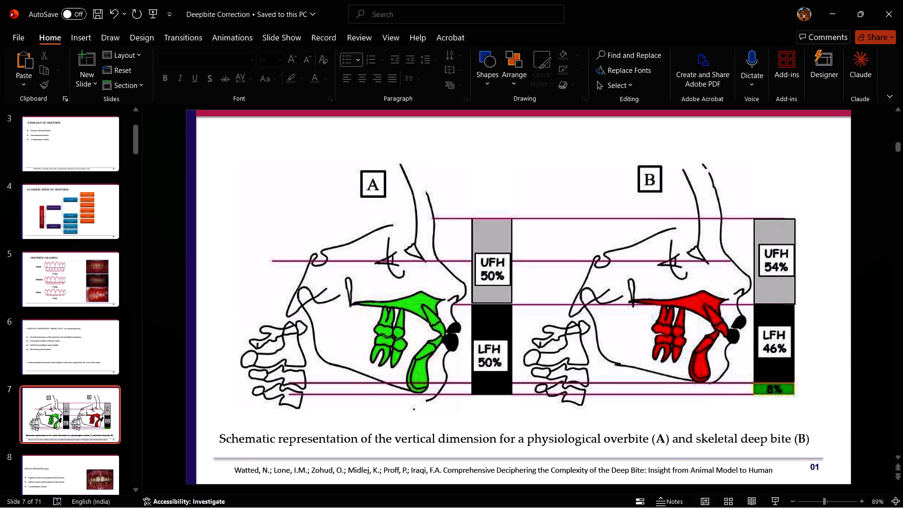
key(Down)
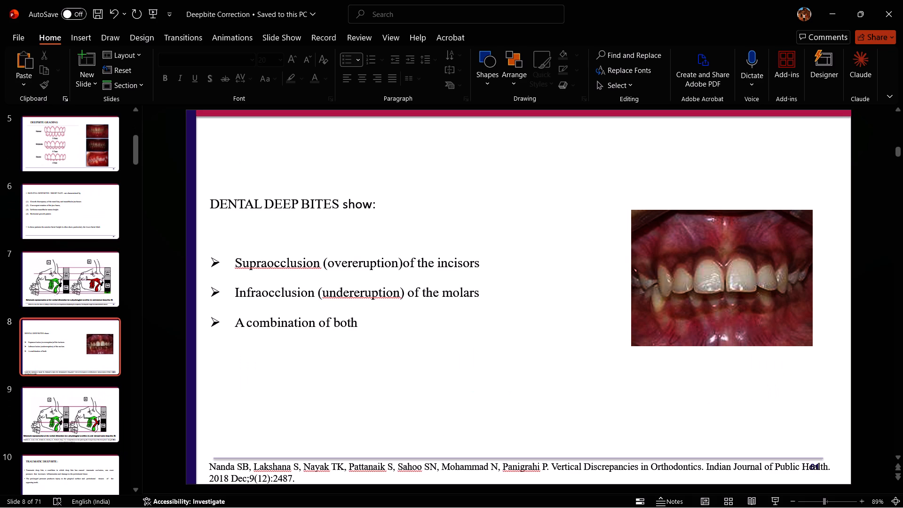
key(Down)
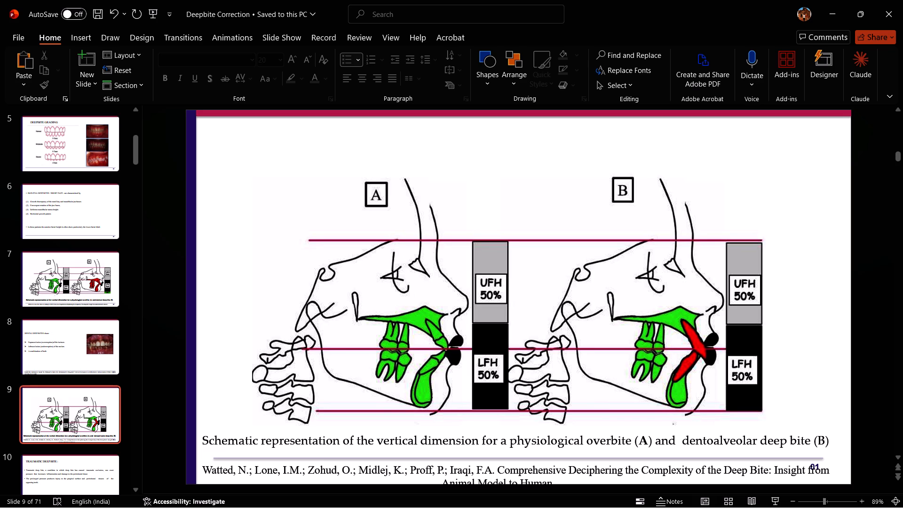
key(Down)
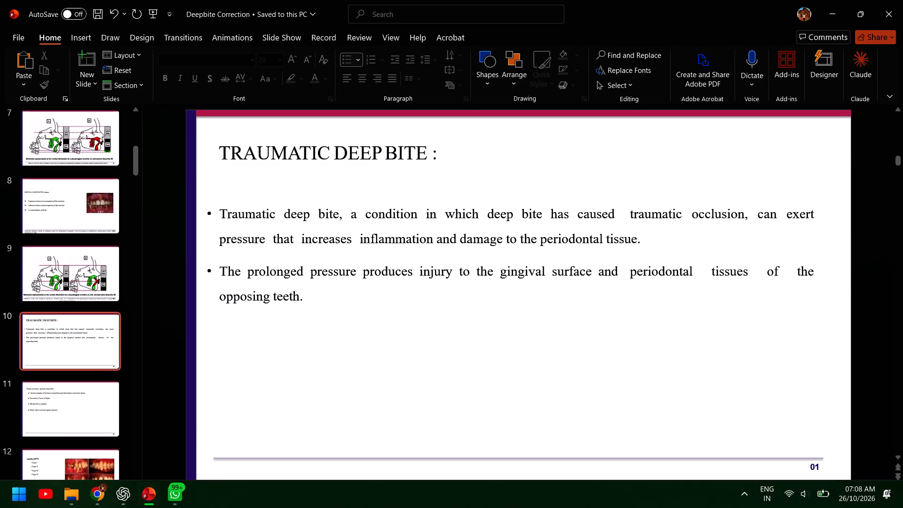
Switch to Chrome, dismiss the page's advert, and run a Google image search for "traumatic deep bite" in a new tab.
click(91, 498)
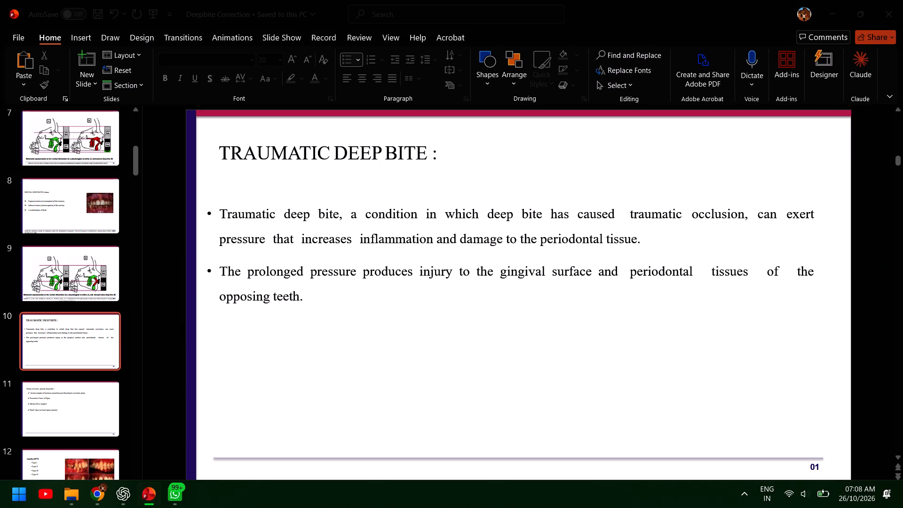
click(103, 493)
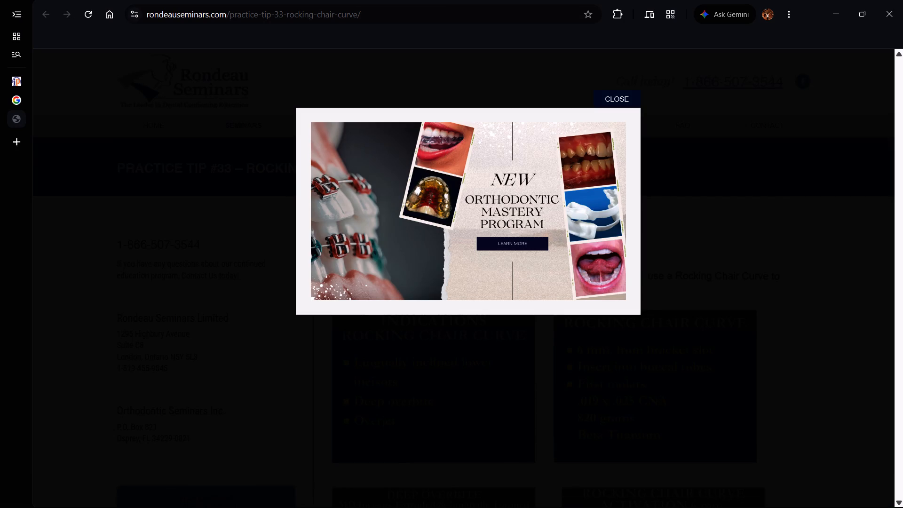
click(617, 103)
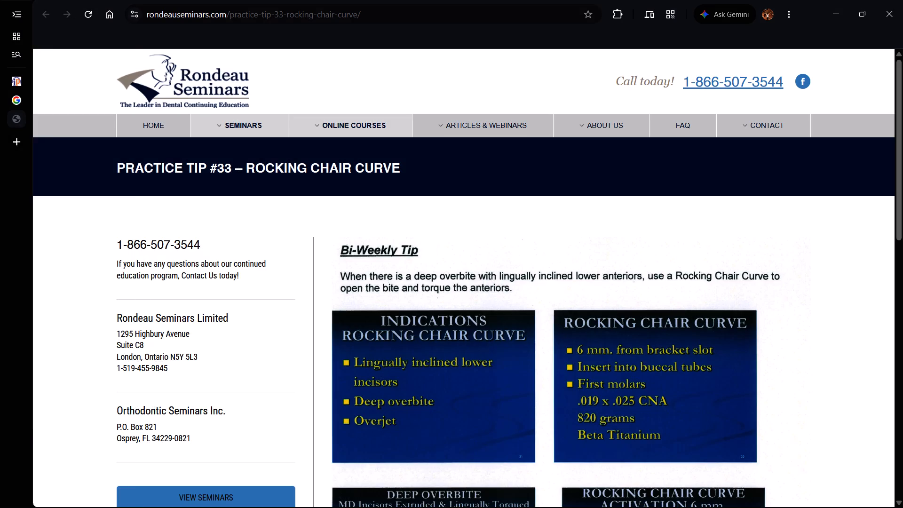
click(19, 143)
click(387, 198)
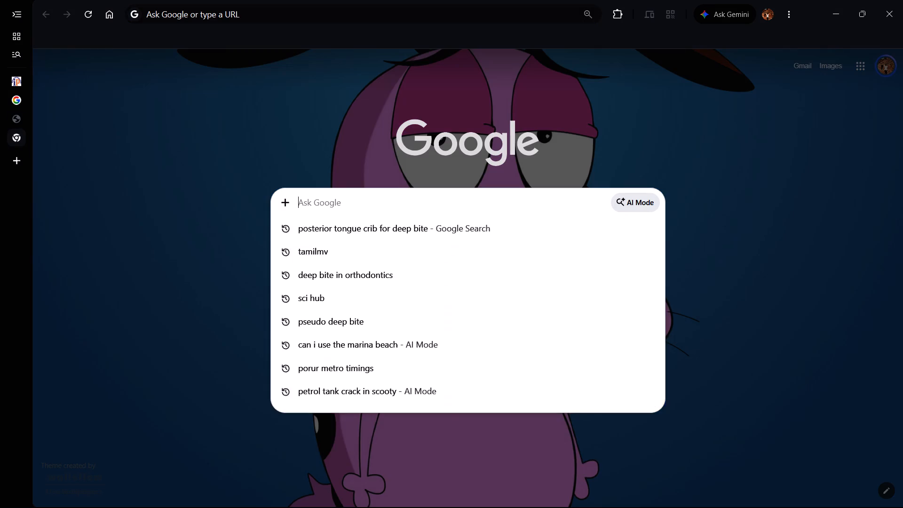
text(TRAUMA)
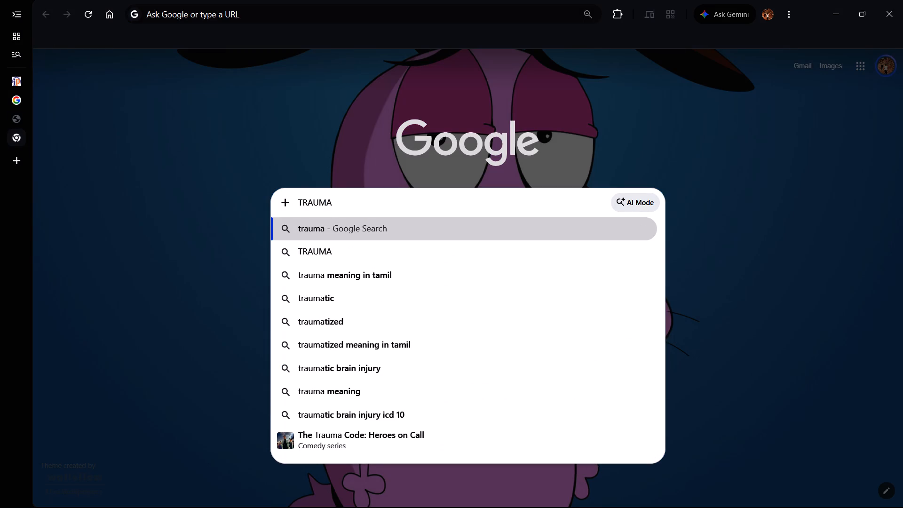
key(BackSpace)
text(traumatic deep bite)
key(Return)
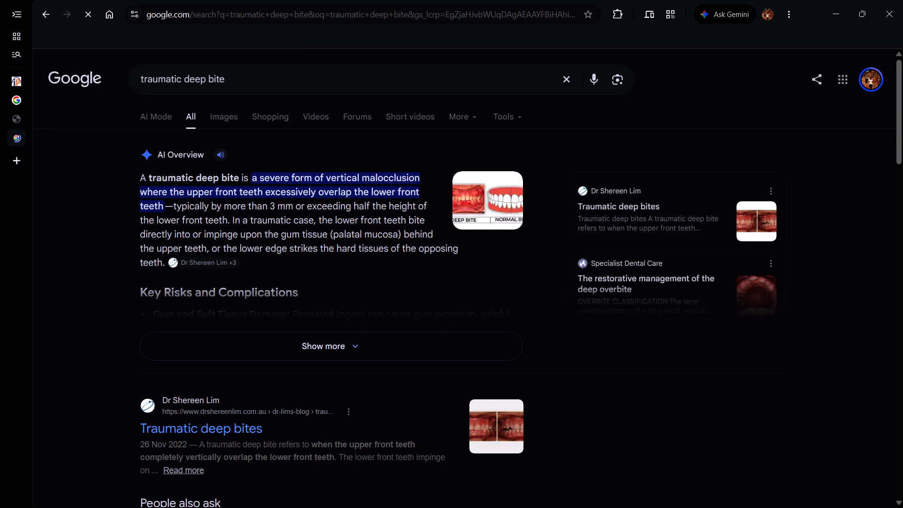
click(213, 116)
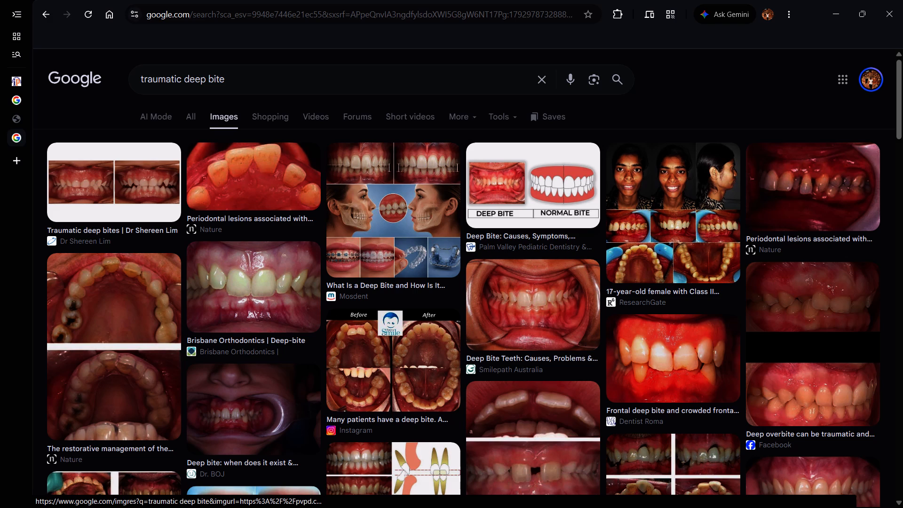
Look through the "traumatic deep bite" image results for a clinical photo that suits the Traumatic Deep Bite slide.
scroll(522, 185, down, 3)
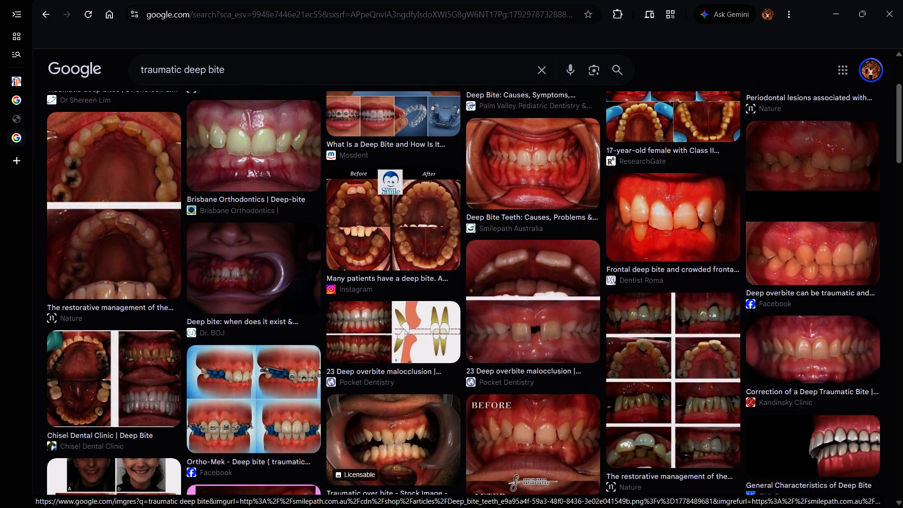
scroll(522, 185, down, 3)
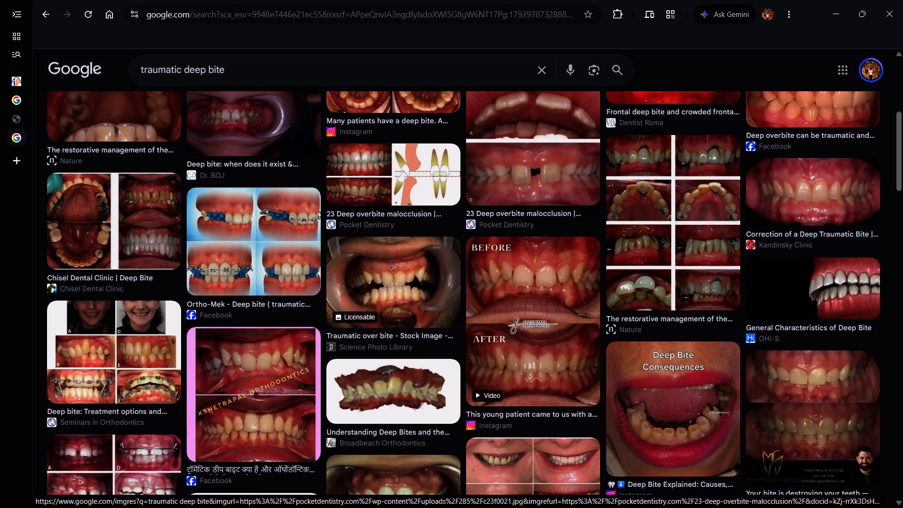
scroll(522, 185, down, 2)
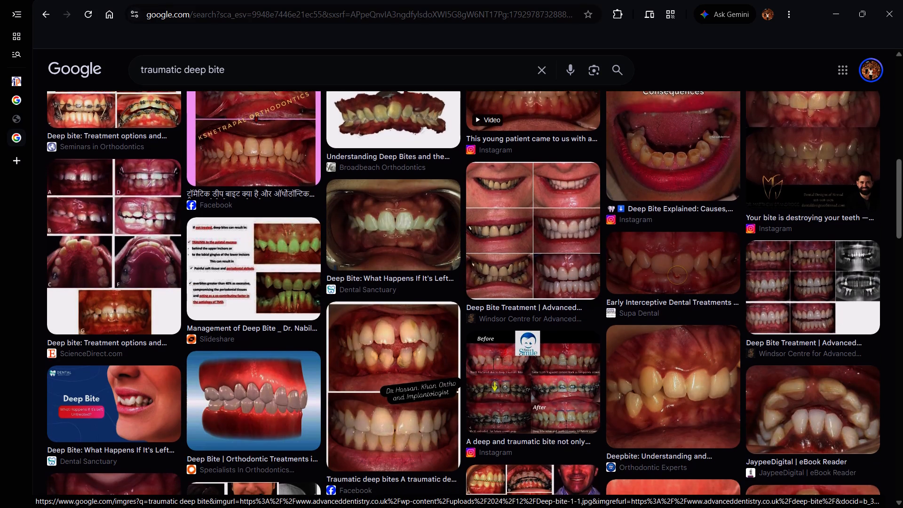
scroll(522, 185, down, 2)
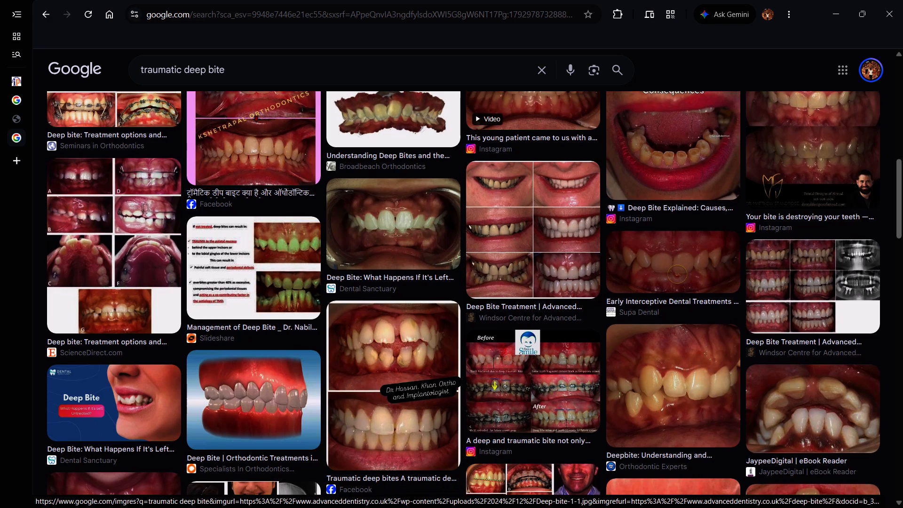
scroll(522, 185, down, 2)
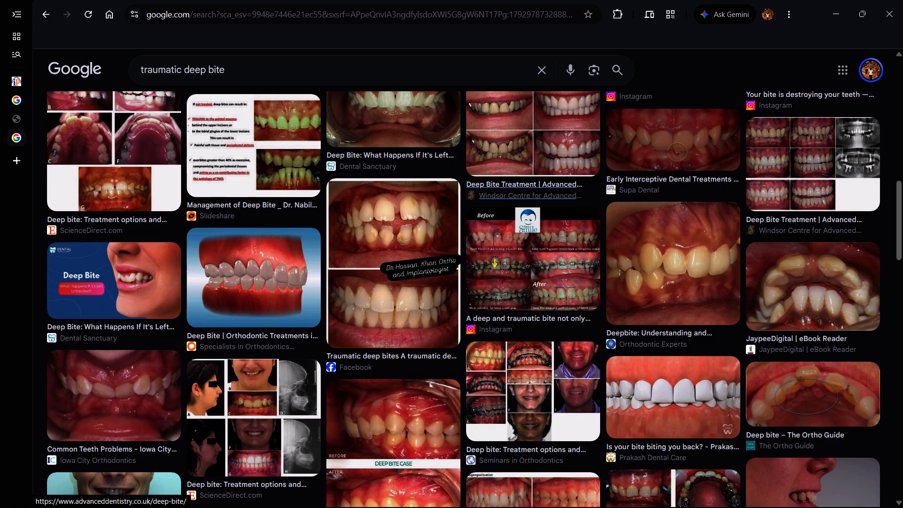
scroll(522, 185, down, 1)
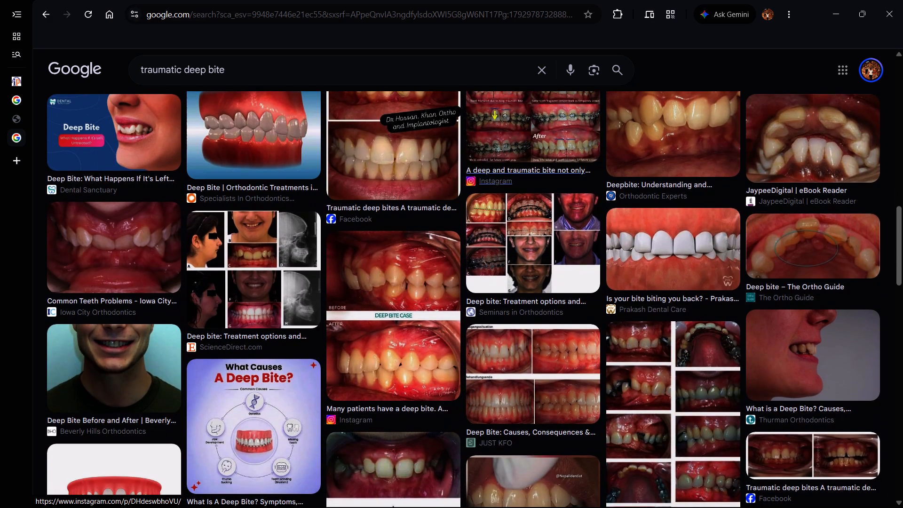
scroll(522, 185, down, 2)
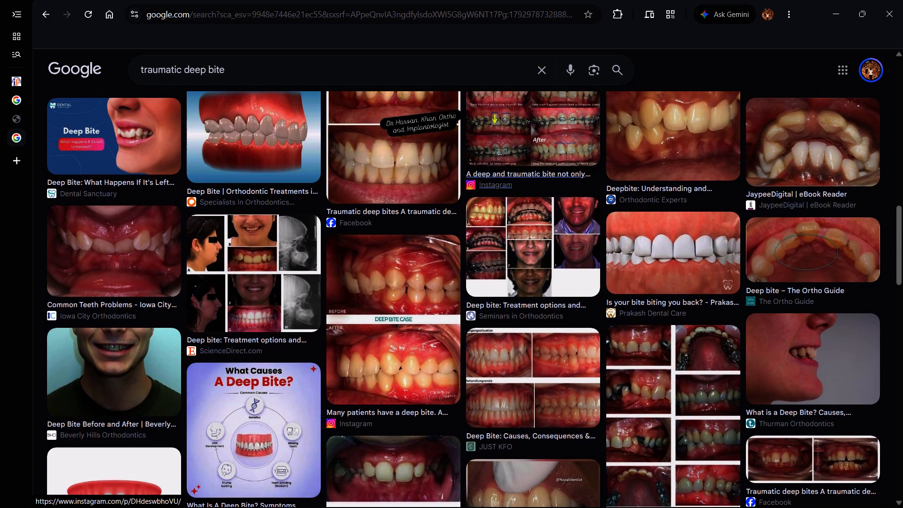
scroll(522, 185, down, 1)
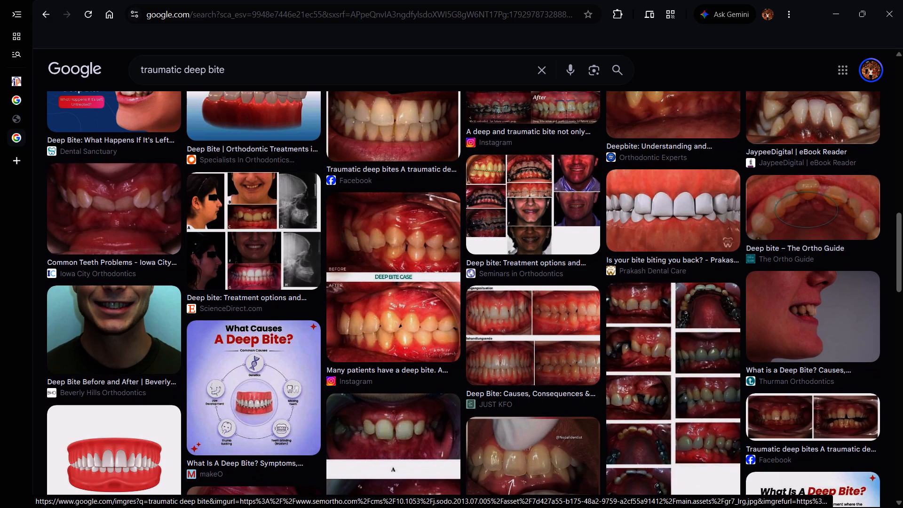
scroll(522, 185, down, 2)
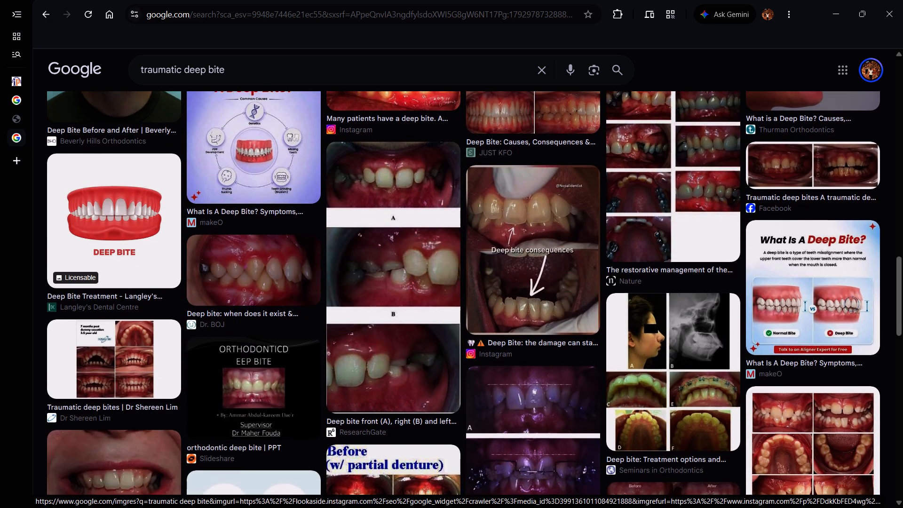
scroll(522, 185, down, 1)
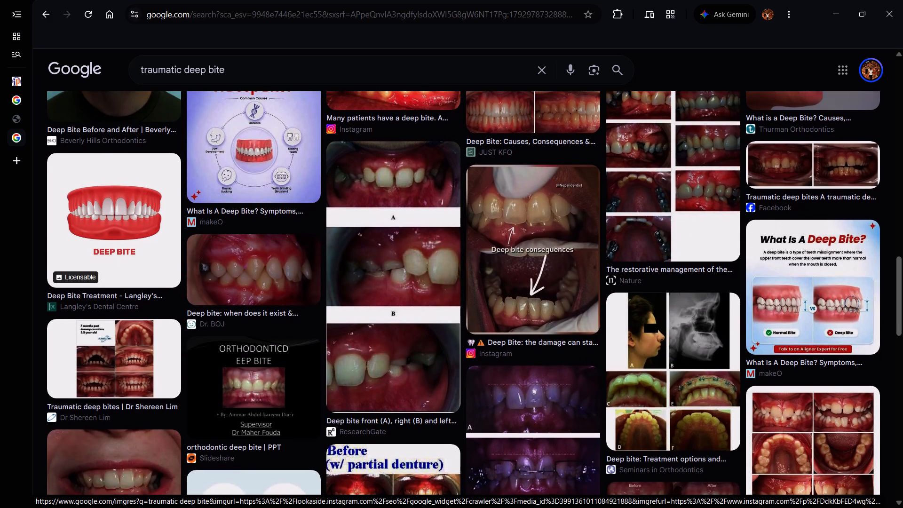
scroll(522, 185, down, 1)
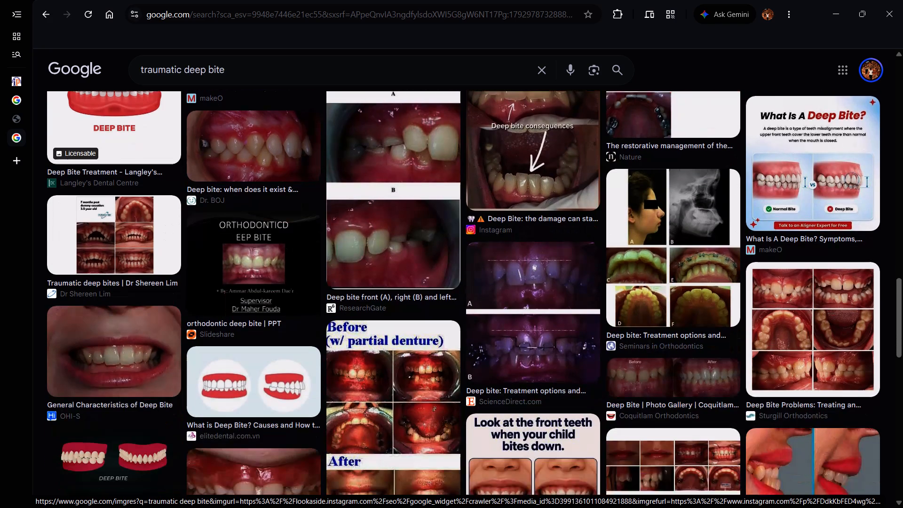
scroll(522, 185, down, 2)
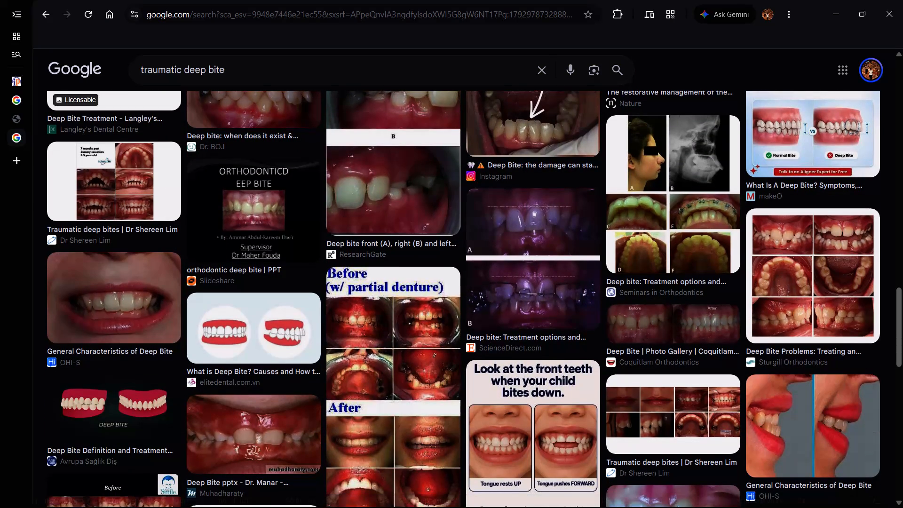
scroll(522, 185, down, 5)
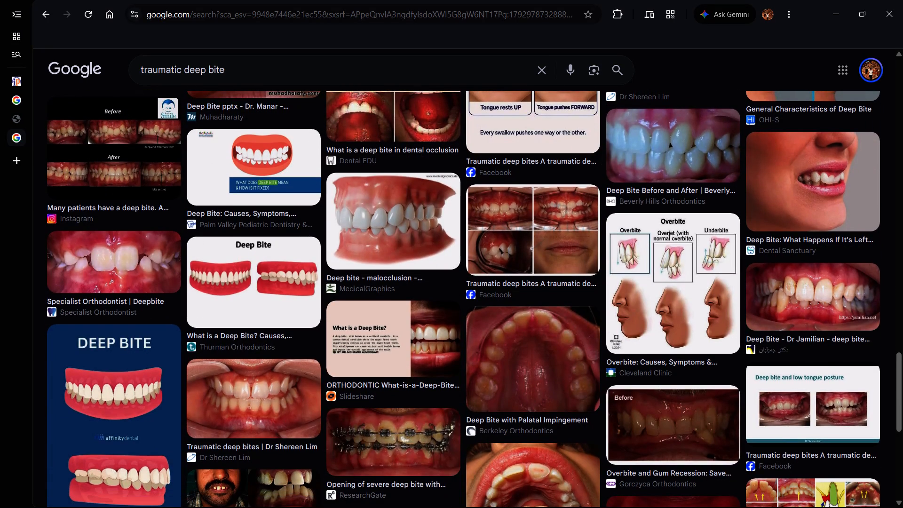
scroll(522, 185, down, 4)
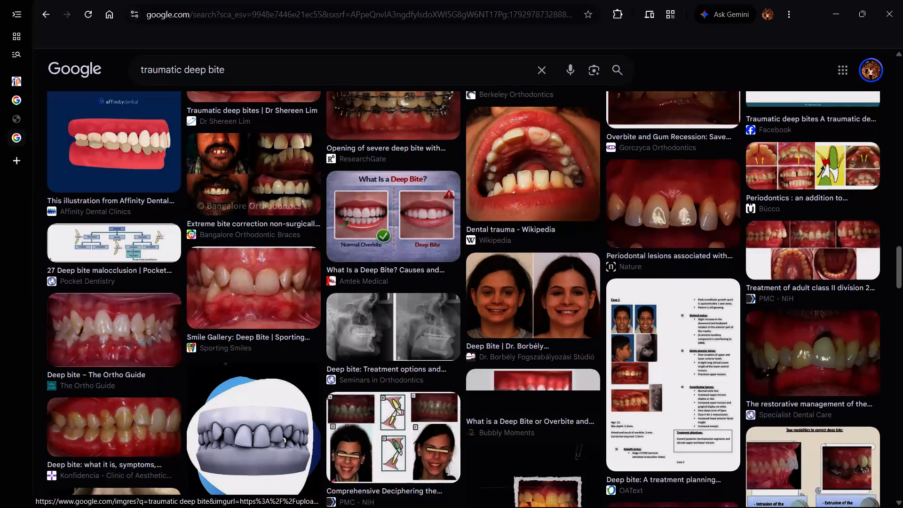
scroll(522, 185, down, 4)
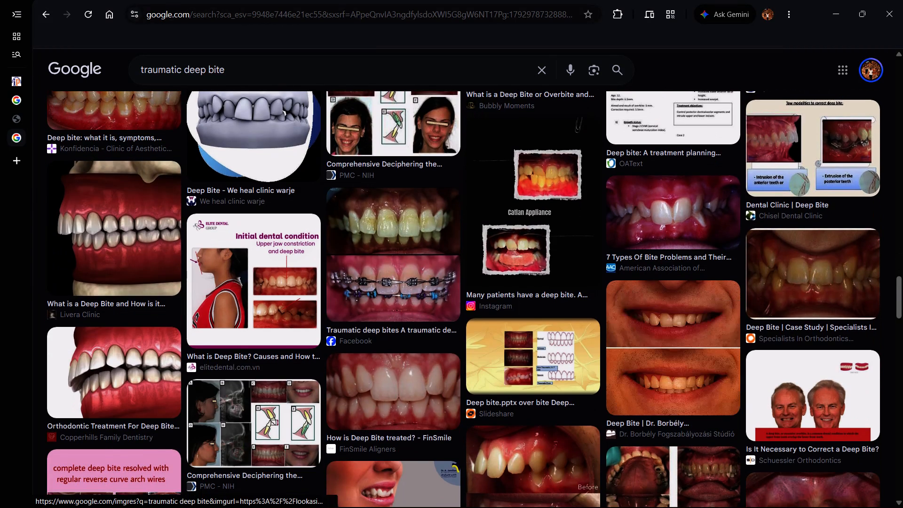
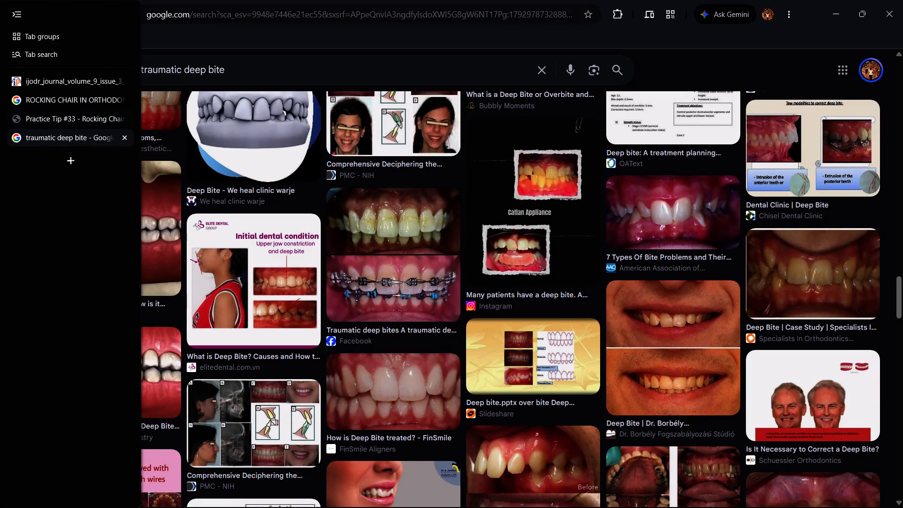
Close the two browser tabs about the rocking chair in orthodontics.
click(124, 118)
click(127, 102)
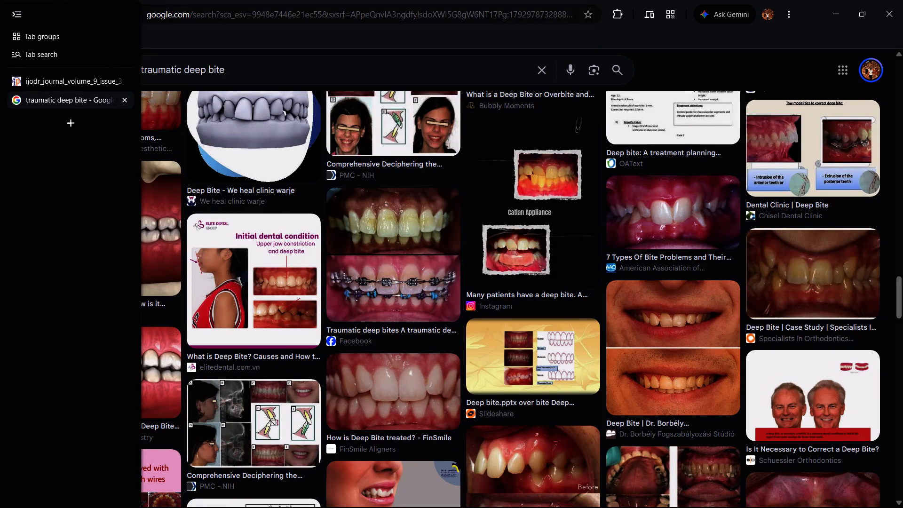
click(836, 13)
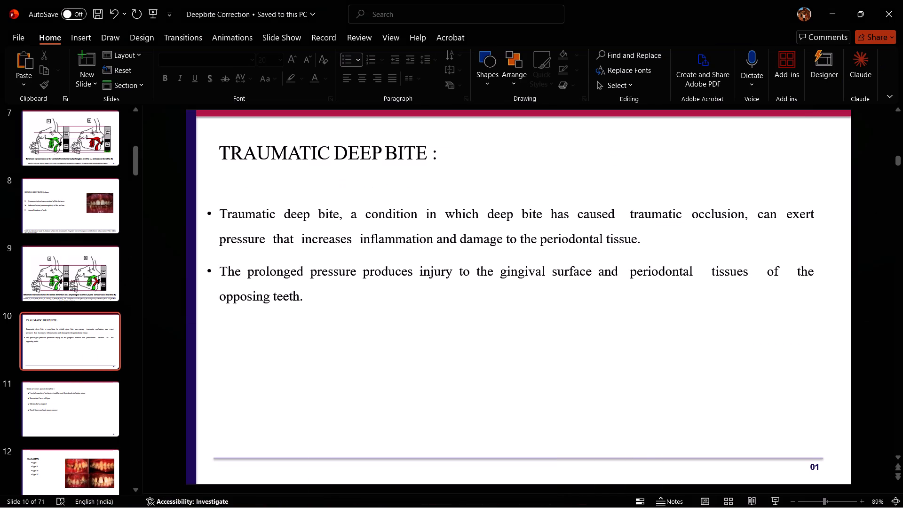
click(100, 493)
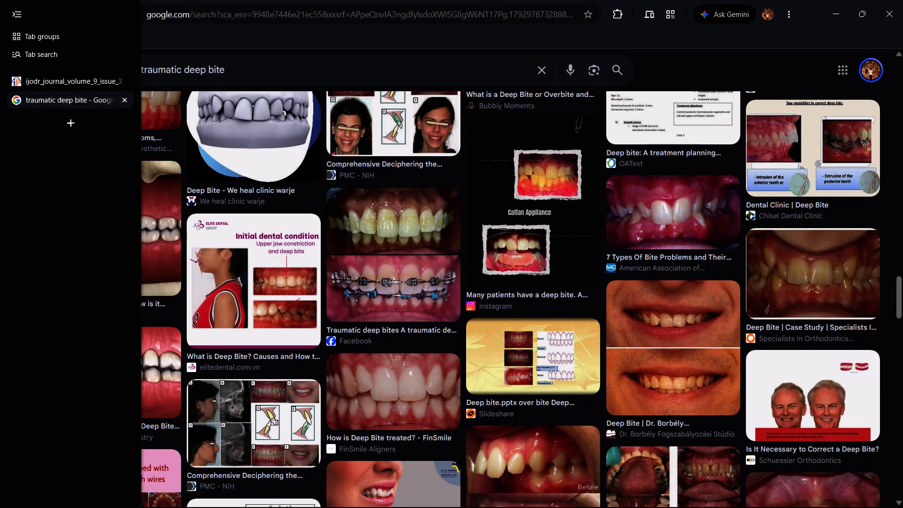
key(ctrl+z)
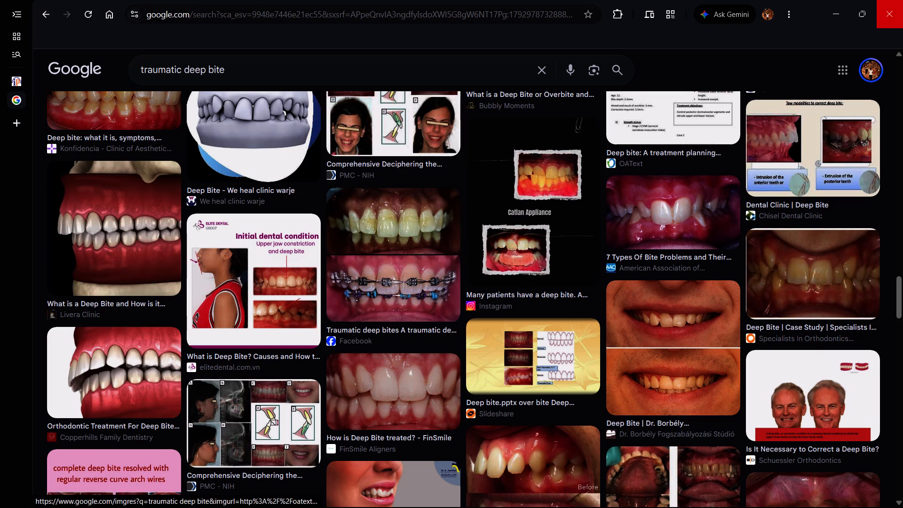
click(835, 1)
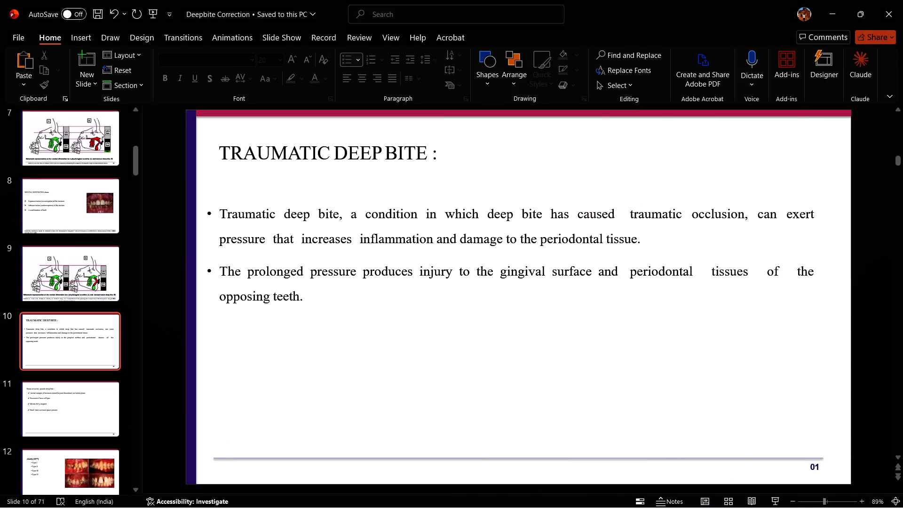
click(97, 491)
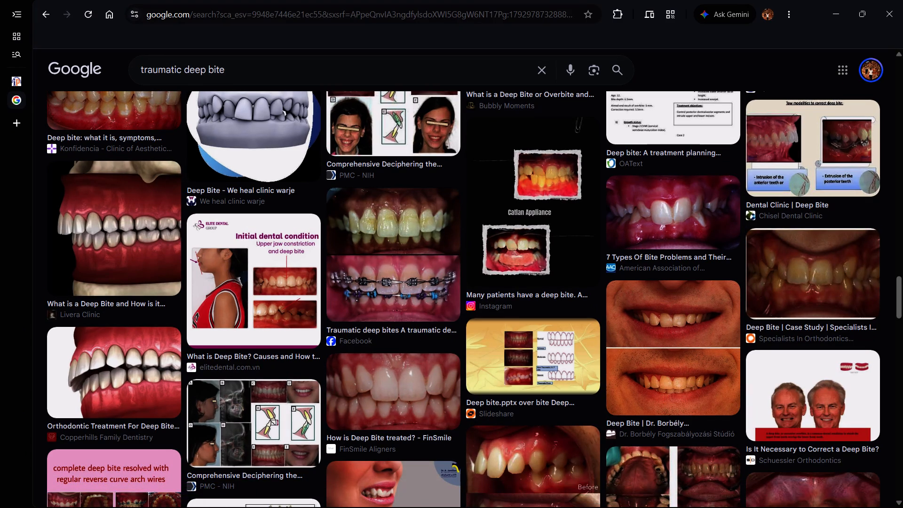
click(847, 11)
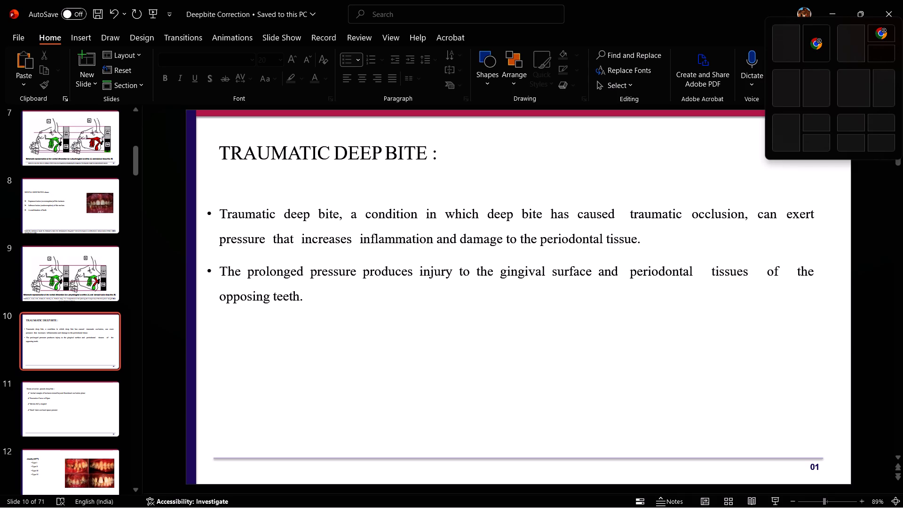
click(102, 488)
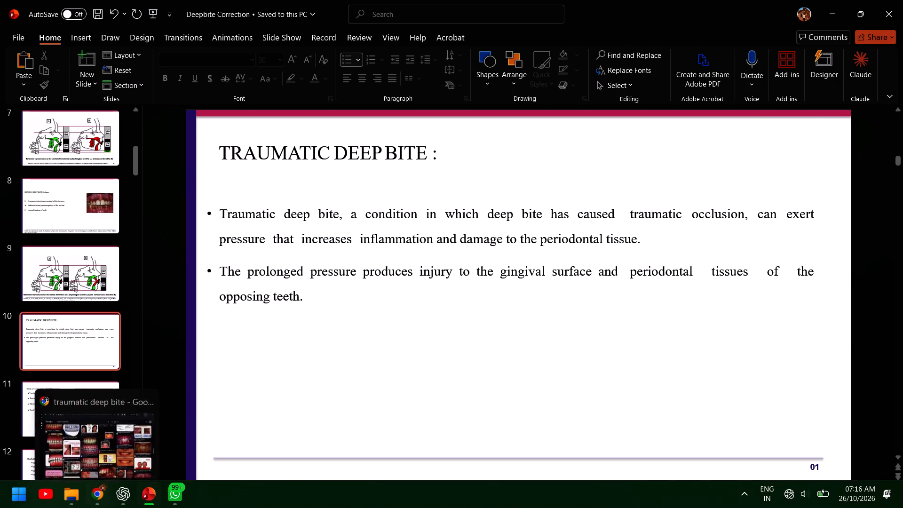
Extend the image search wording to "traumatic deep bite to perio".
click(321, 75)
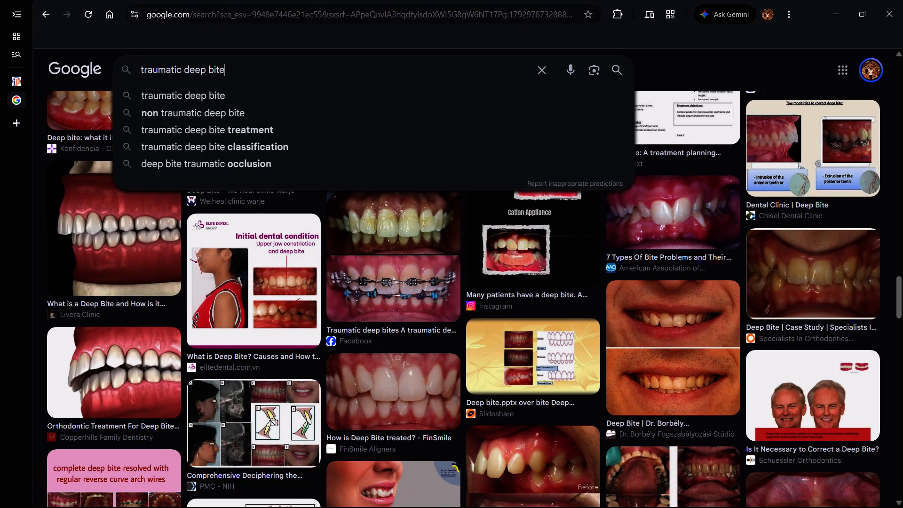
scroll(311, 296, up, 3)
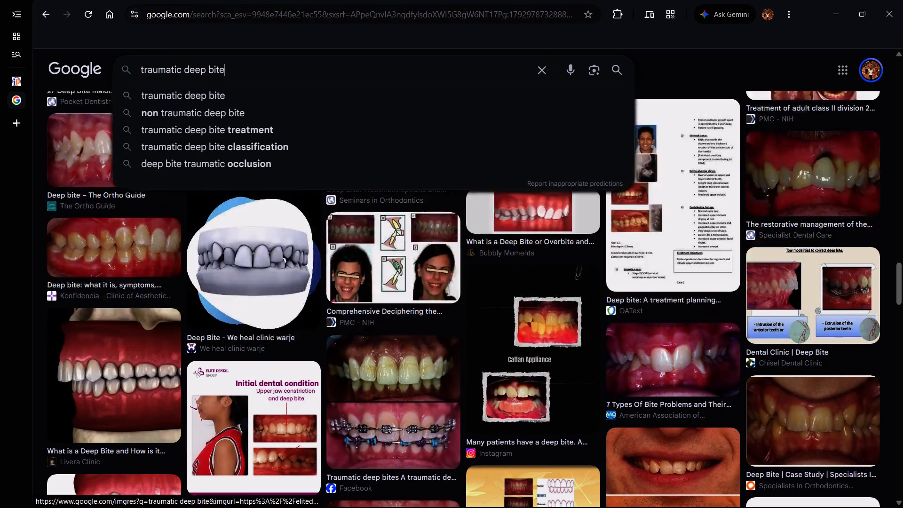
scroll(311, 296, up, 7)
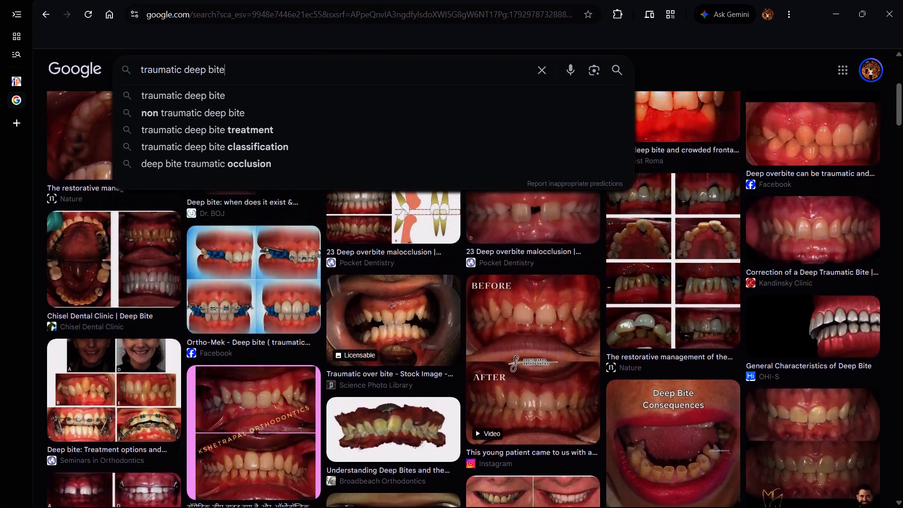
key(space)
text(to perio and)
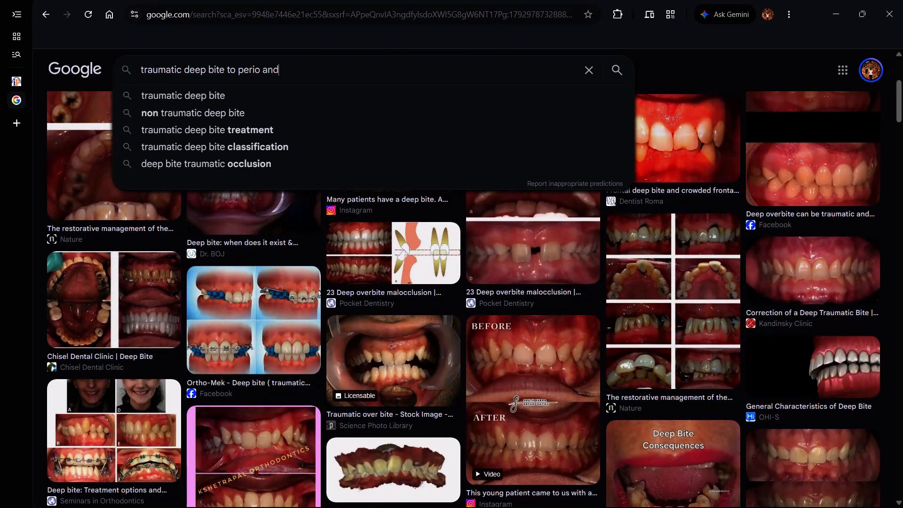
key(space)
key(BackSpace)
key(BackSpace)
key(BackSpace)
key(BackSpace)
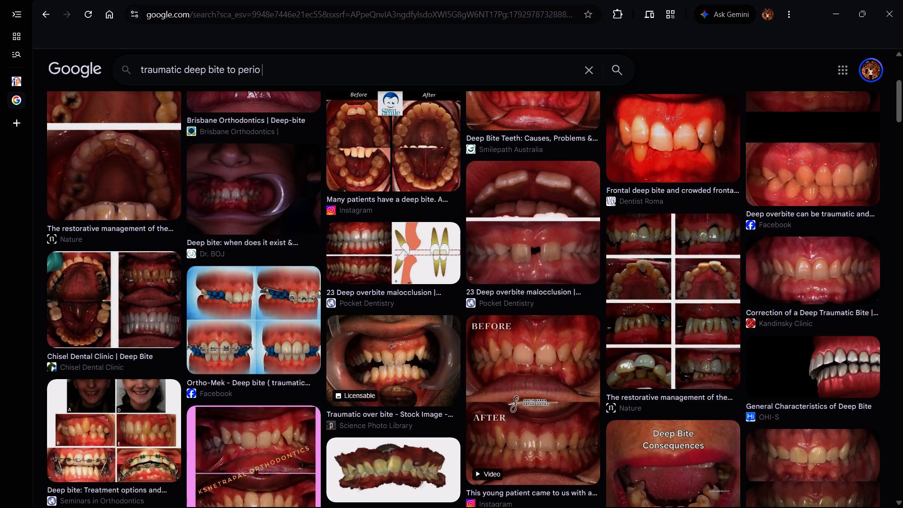
Open the two-part "23 Deep overbite malocclusion" photo from Pocket Dentistry with views a and b, and copy it.
scroll(553, 250, up, 1)
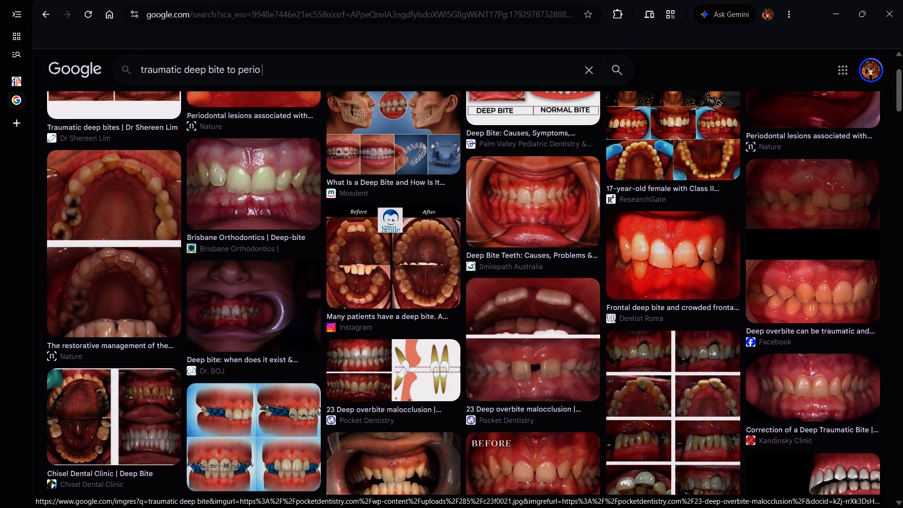
scroll(553, 250, up, 1)
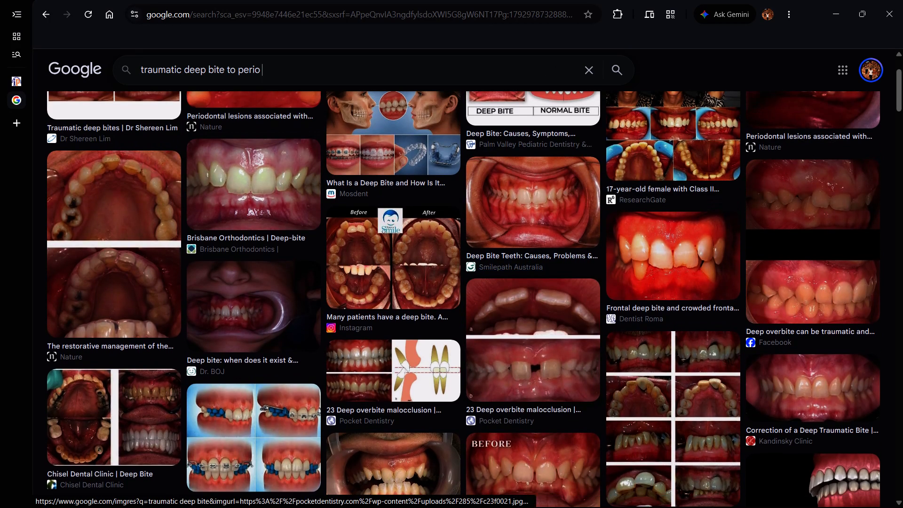
click(528, 342)
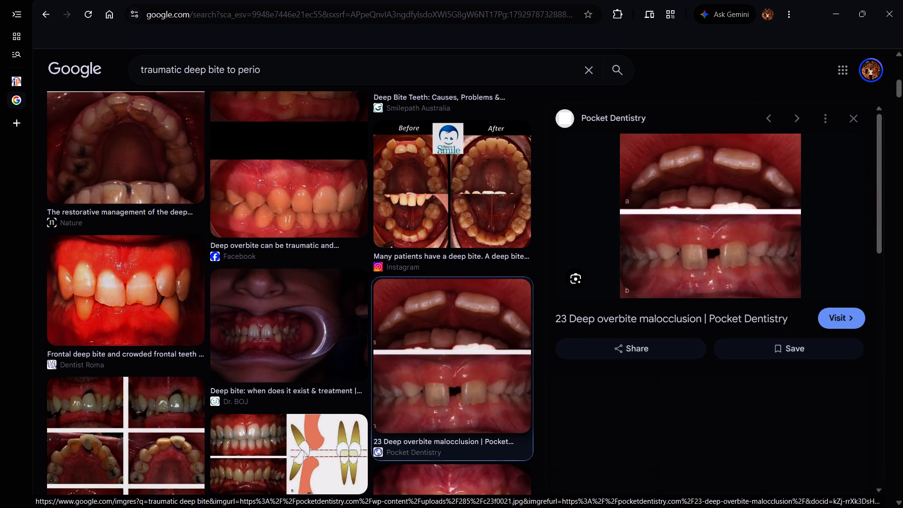
right_click(719, 257)
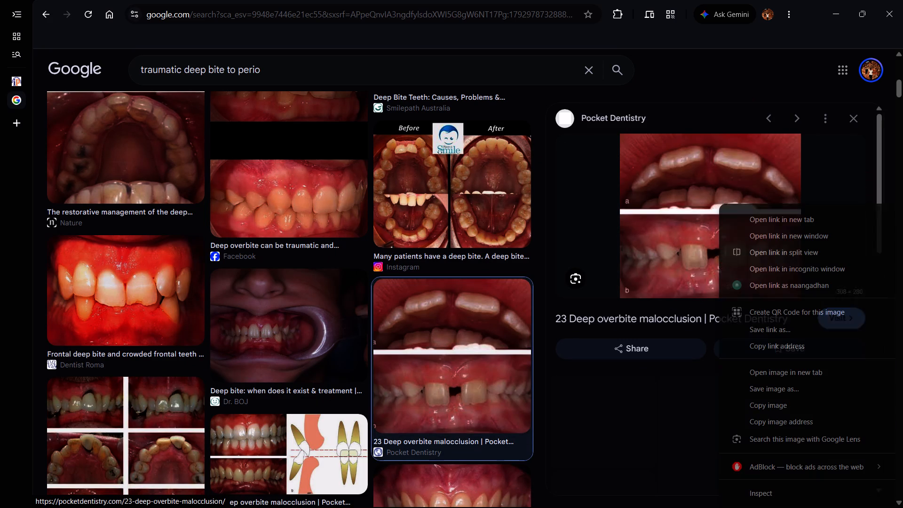
click(794, 404)
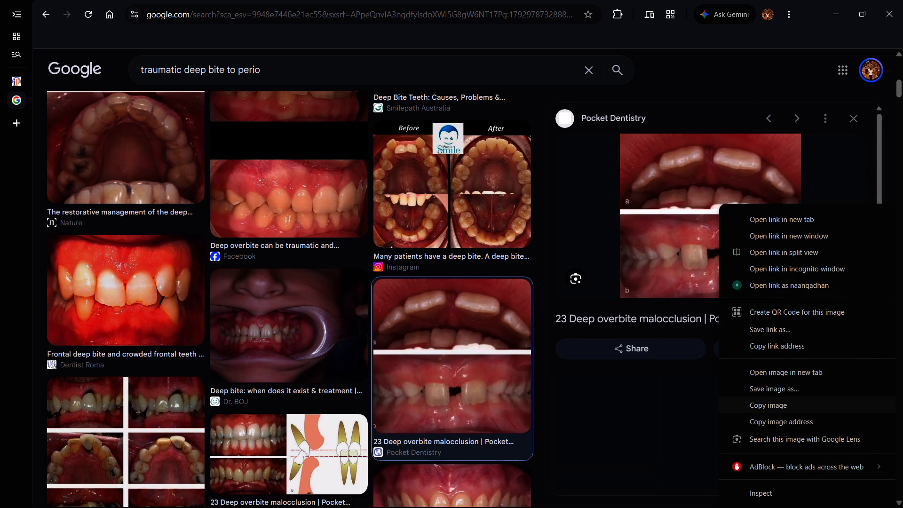
Switch to PowerPoint, paste the photo on the Traumatic Deep Bite slide, place it below the text in the lower-right corner, and save.
key(alt+Tab)
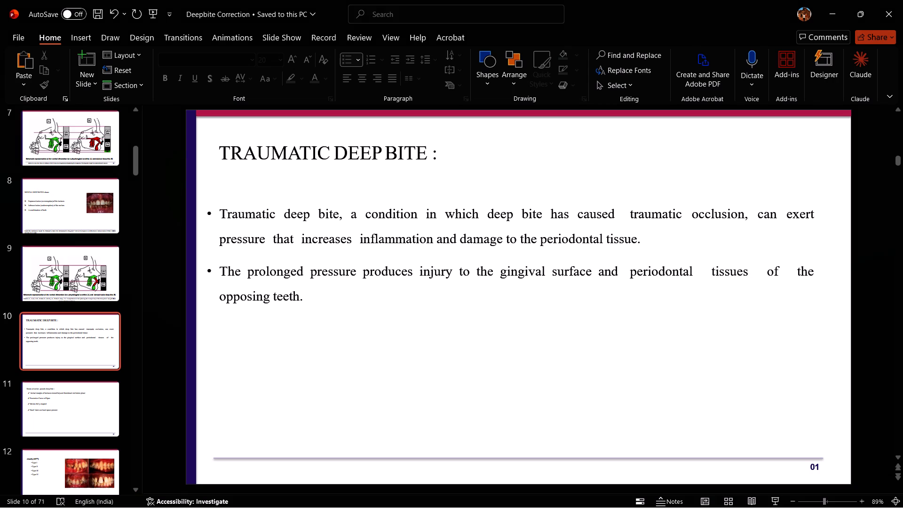
key(ctrl+v)
drag(529, 324, 717, 396)
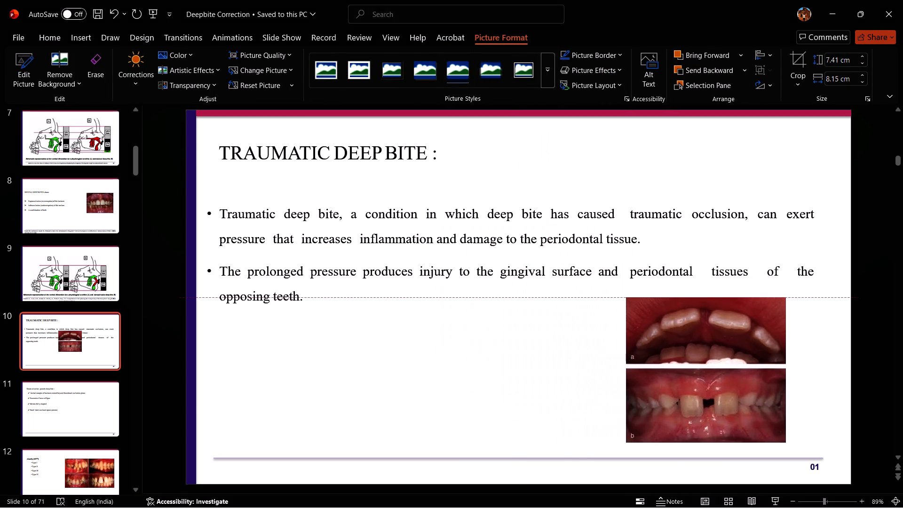
drag(717, 396, 736, 397)
click(453, 344)
key(ctrl+s)
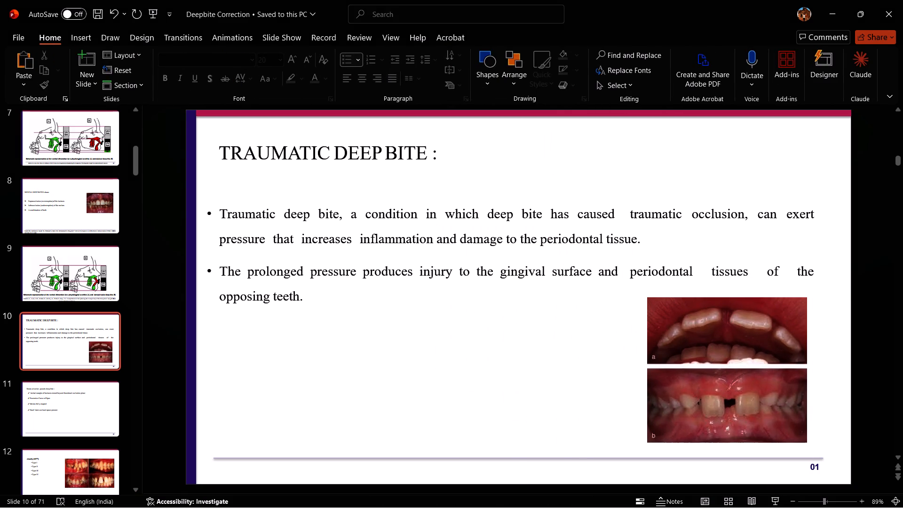
click(838, 294)
Copy the next slide's heading "Dento-alveolar -pseudo deep bite" and run a Google image search for it in Chrome.
key(Down)
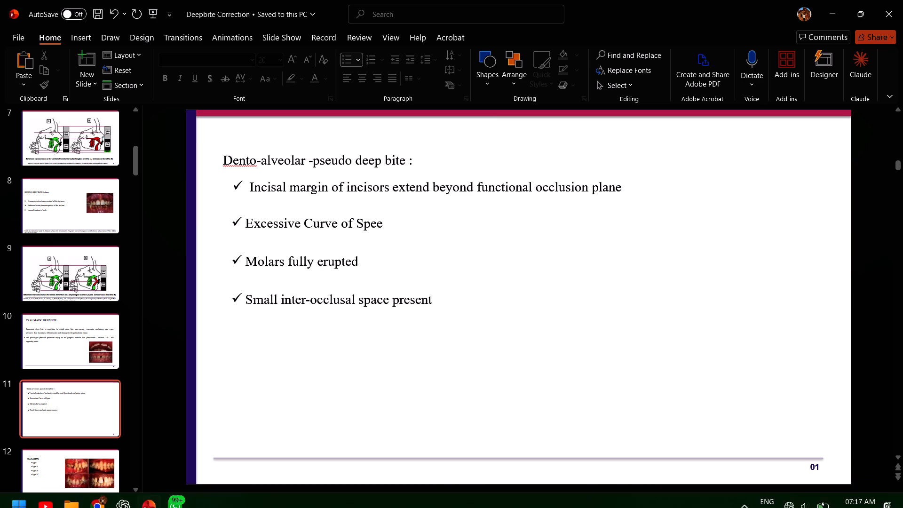
drag(407, 164, 248, 163)
key(ctrl+c)
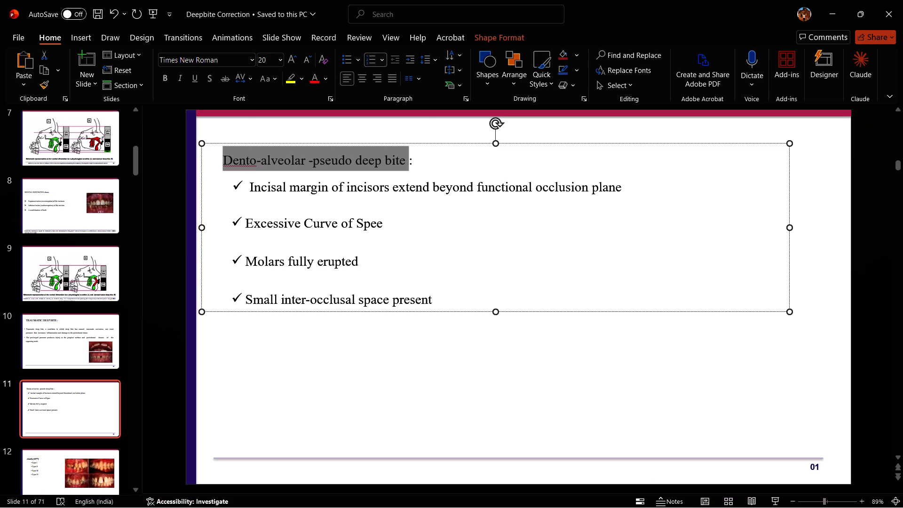
click(96, 497)
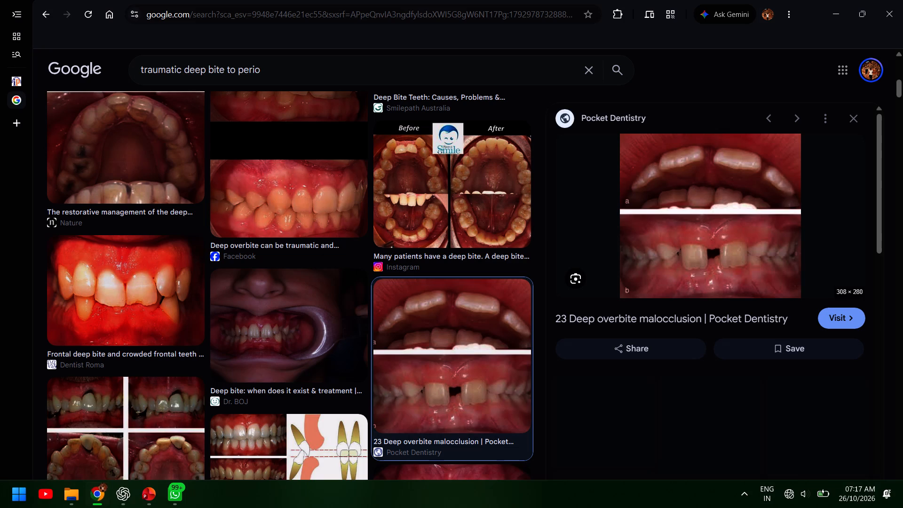
drag(288, 66, 146, 72)
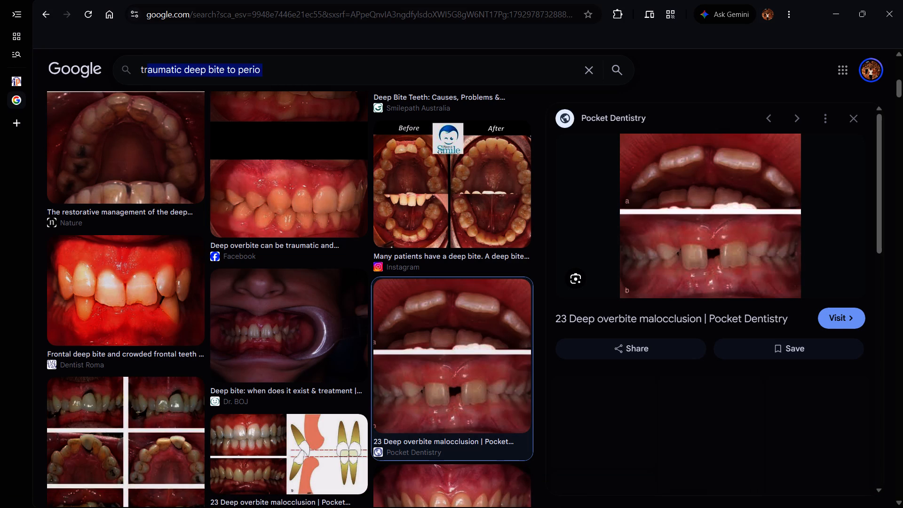
key(BackSpace)
key(BackSpace)
key(BackSpace)
key(BackSpace)
key(ctrl+v)
key(Return)
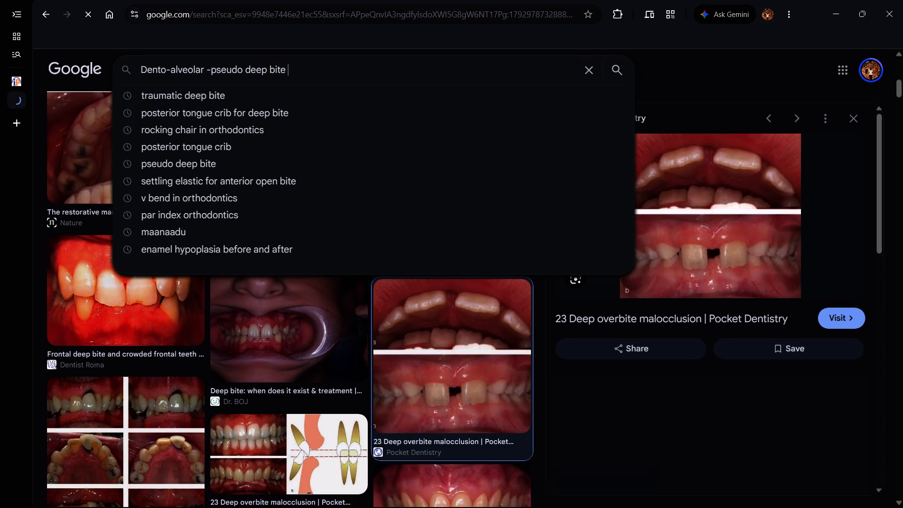
click(413, 70)
key(Return)
Refresh the available Wi-Fi networks, select the Thunderbolt network, and reload the "Dento-alveolar -pseudo deep bite" image search.
scroll(456, 282, up, 11)
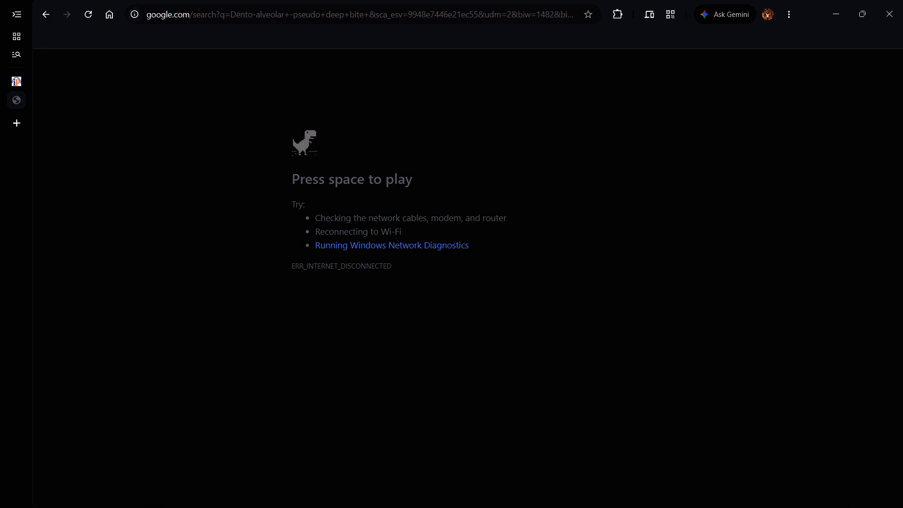
click(87, 15)
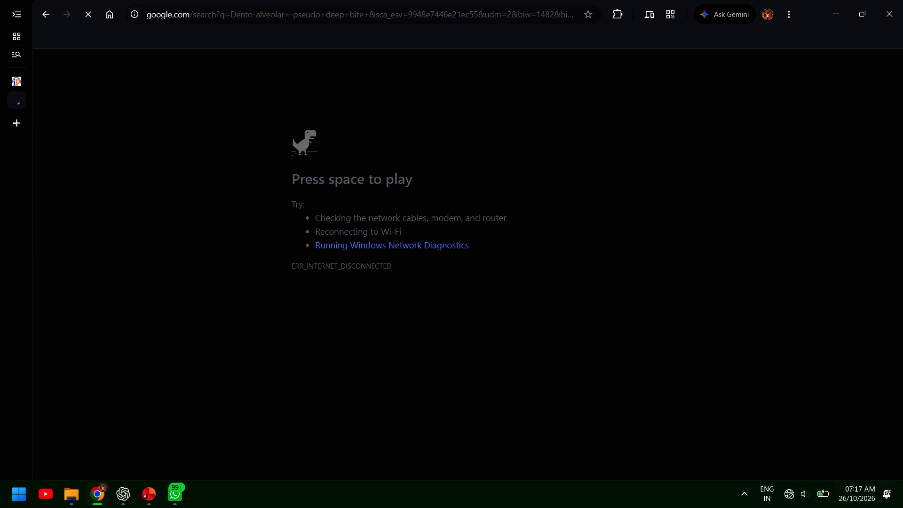
click(788, 497)
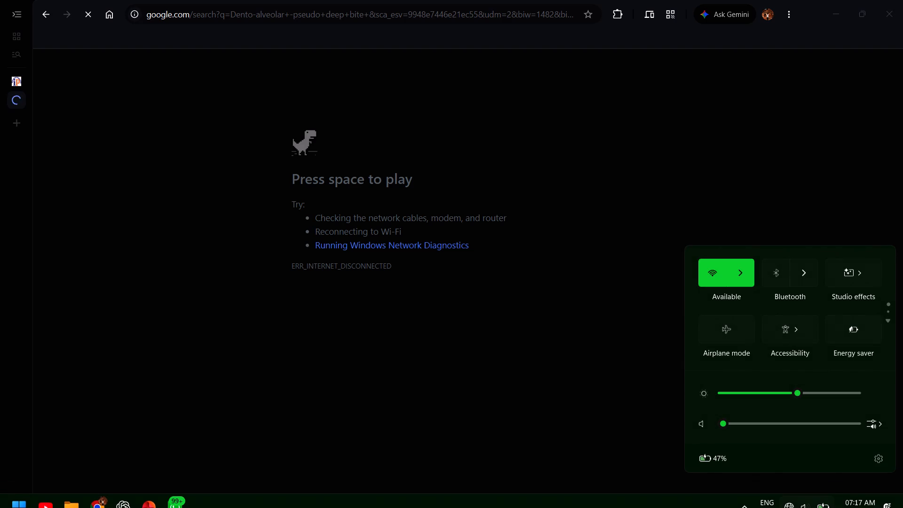
click(737, 276)
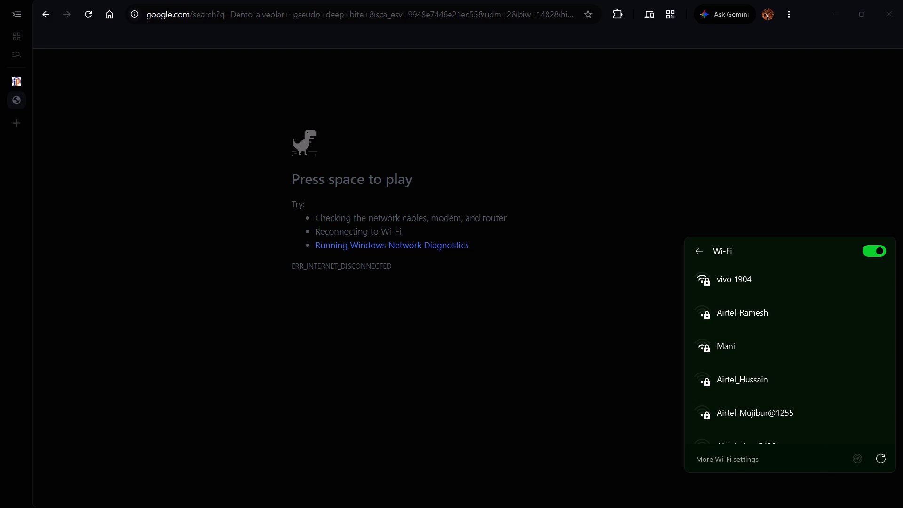
click(875, 457)
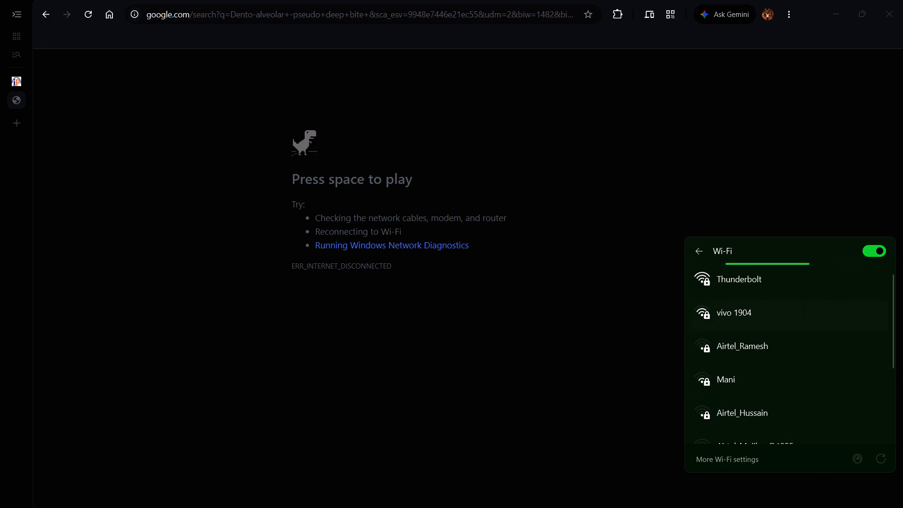
click(841, 279)
click(457, 388)
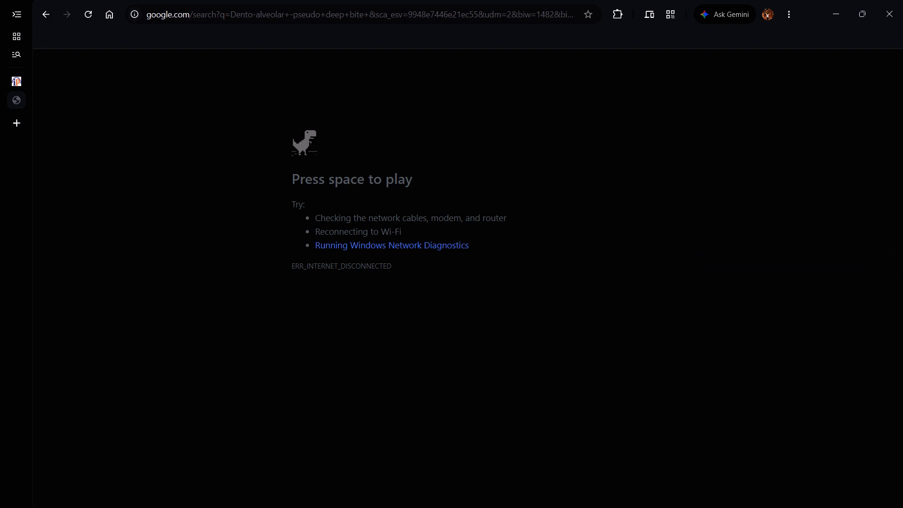
click(91, 19)
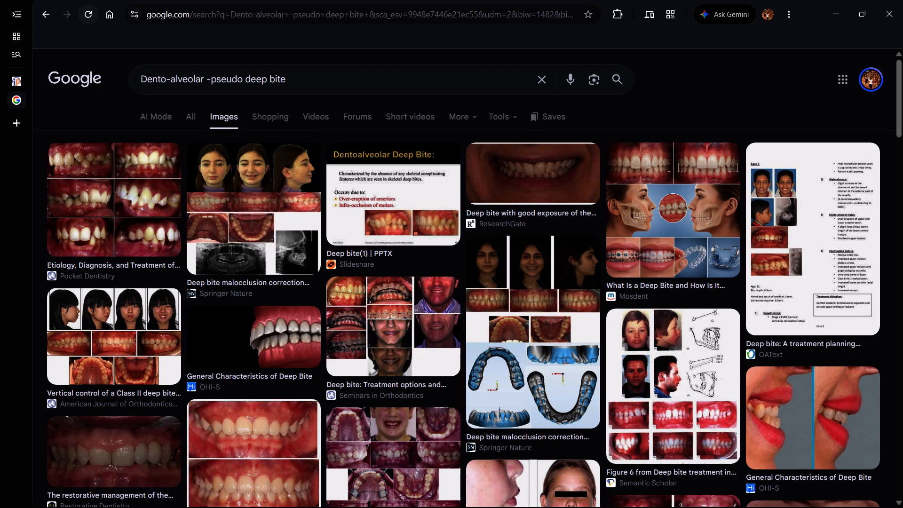
Open the OAText image "Deep bite: A treatment planning decision support scheme" and examine Case 1's photos, dento-alveolar status, contributing factors and treatment objectives.
scroll(91, 19, down, 2)
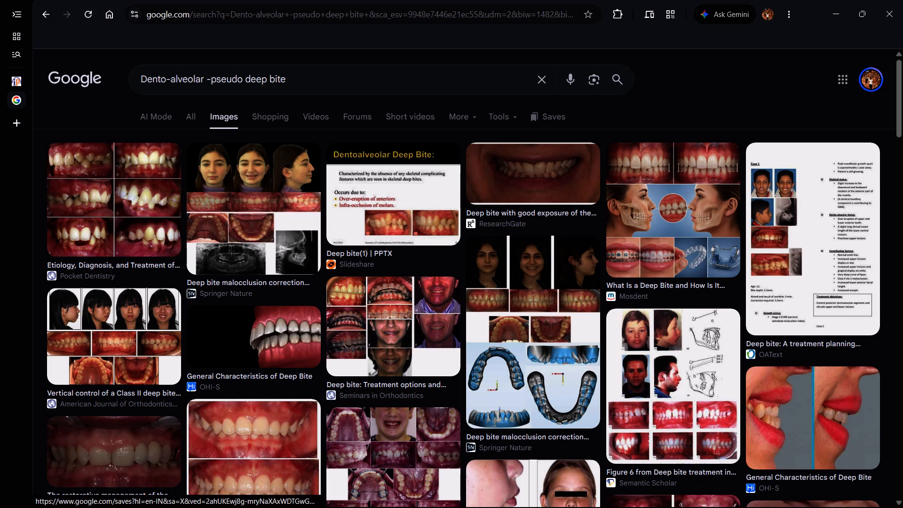
click(802, 221)
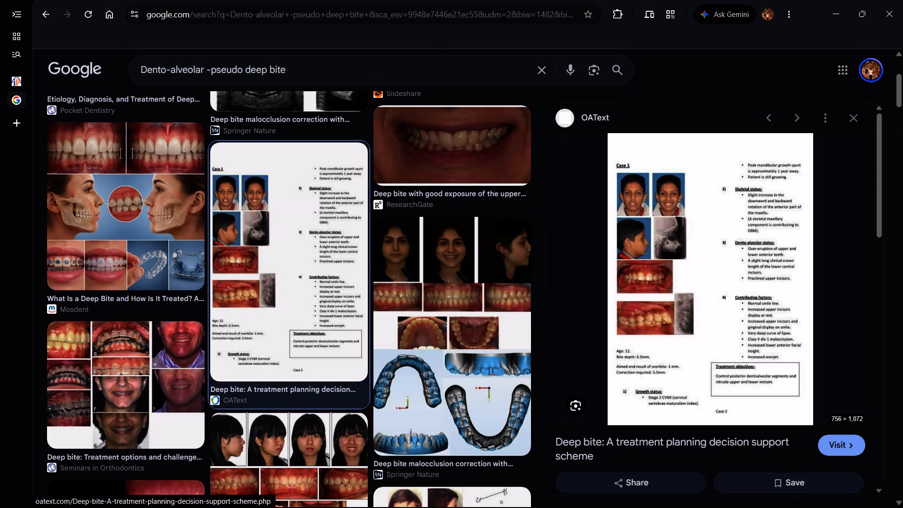
scroll(802, 221, right, 1)
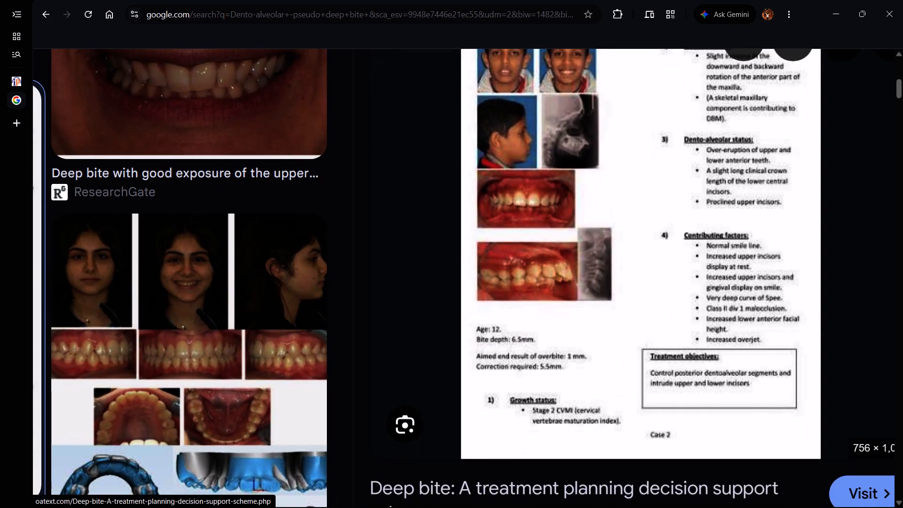
scroll(802, 221, right, 1)
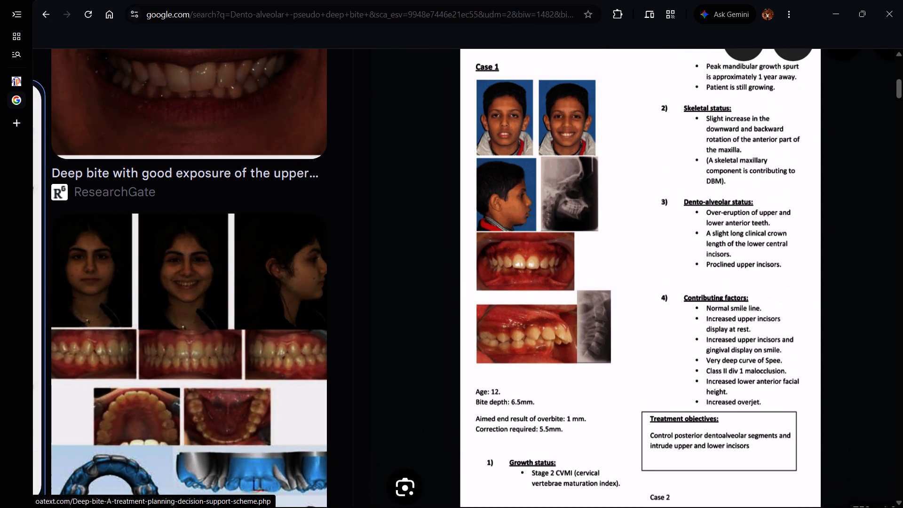
scroll(802, 221, up, 1)
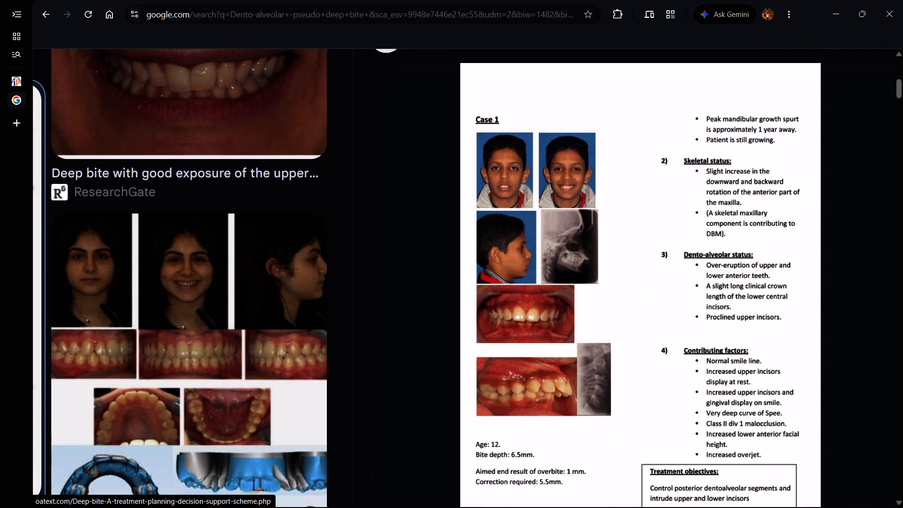
scroll(802, 221, up, 1)
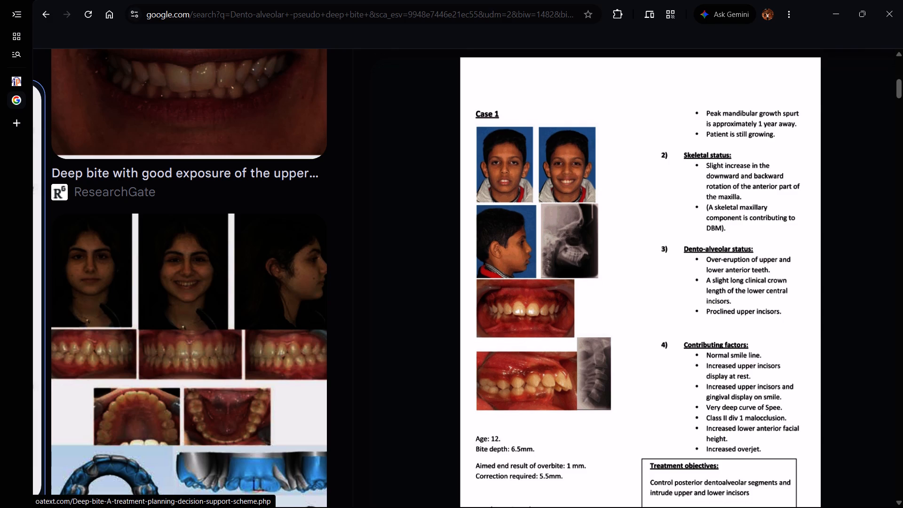
scroll(802, 221, up, 1)
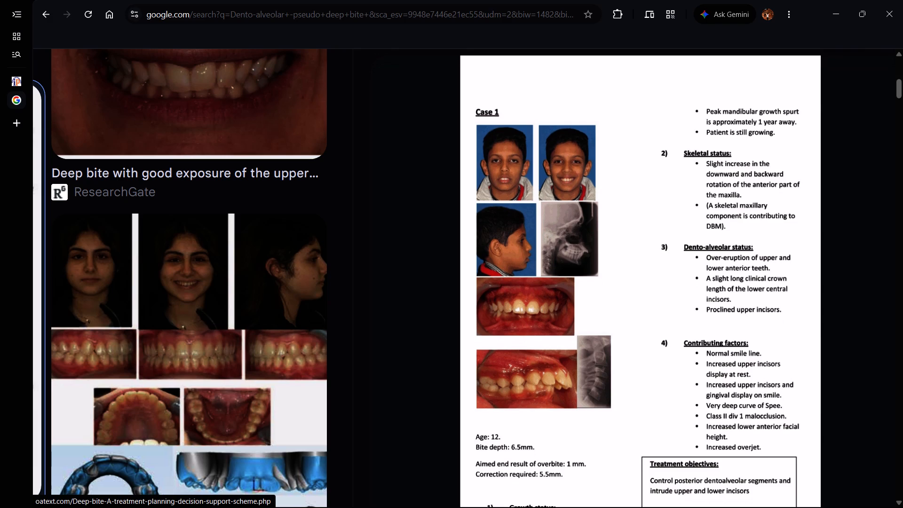
scroll(802, 221, up, 3)
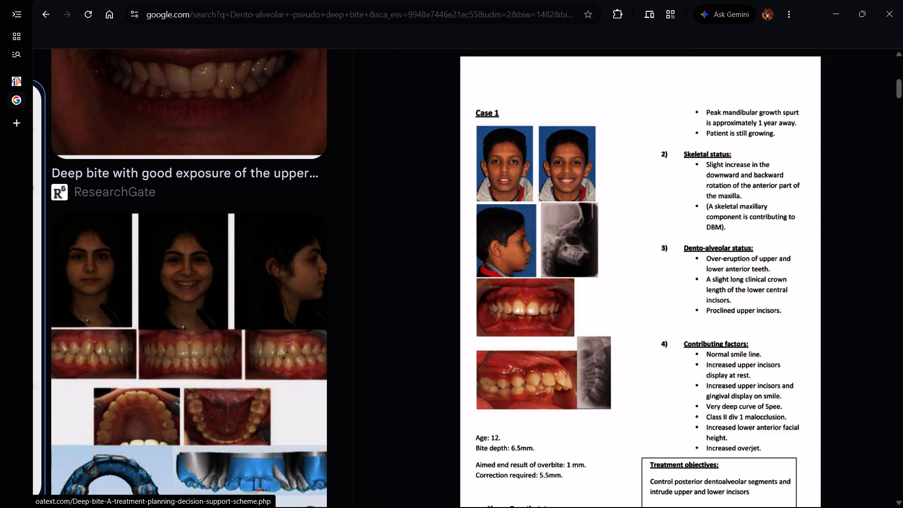
scroll(802, 221, down, 1)
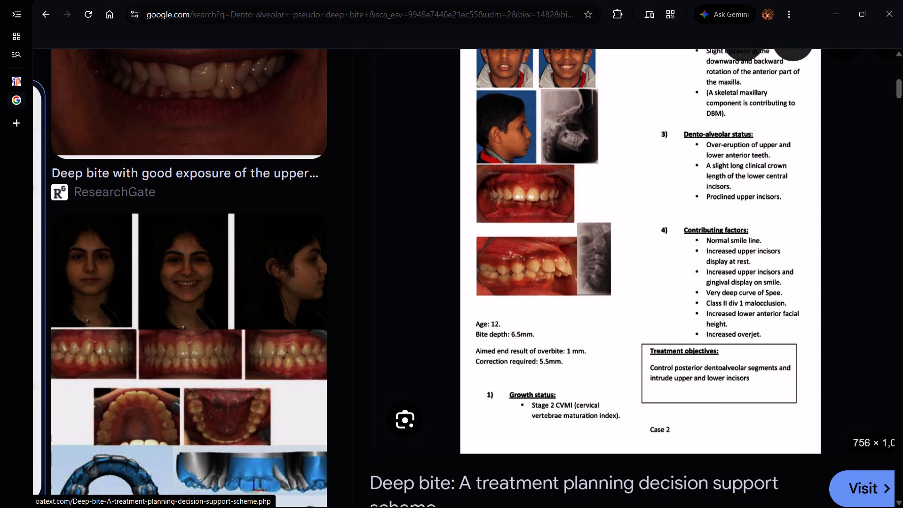
scroll(802, 221, down, 1)
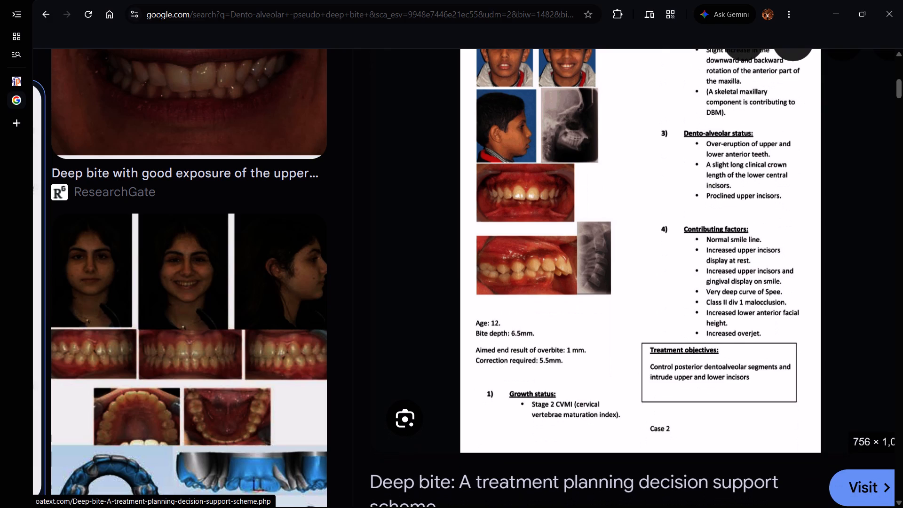
scroll(802, 221, down, 1)
Switch to PowerPoint, show the speaker notes, and delete all the notes text on the Dento-alveolar -pseudo deep bite slide.
key(alt+Tab)
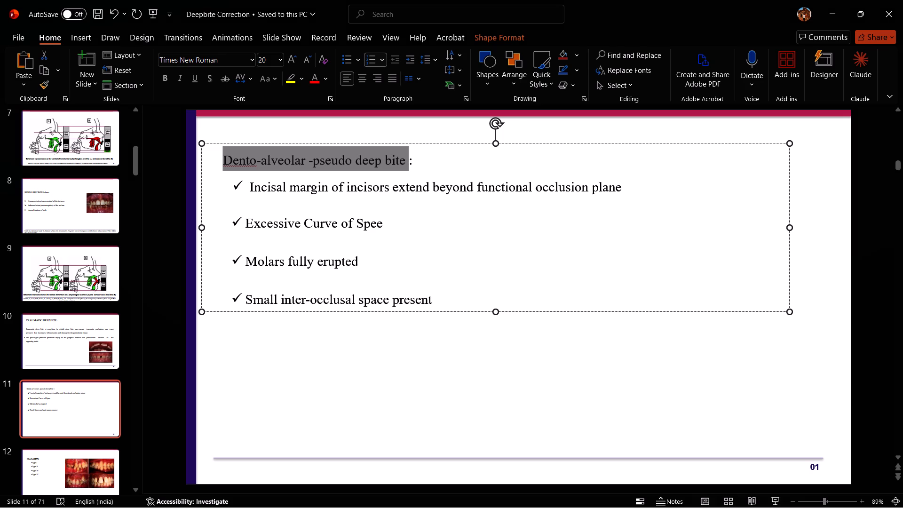
drag(280, 494, 297, 429)
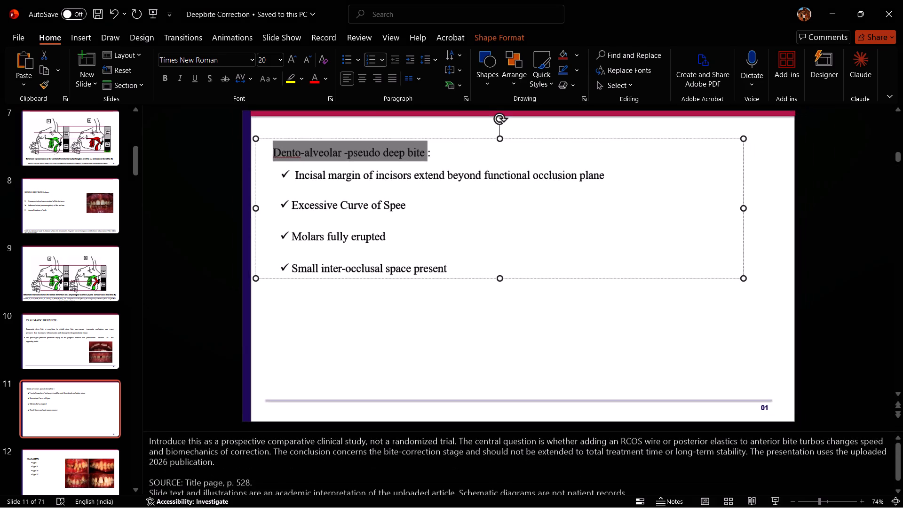
drag(297, 429, 298, 428)
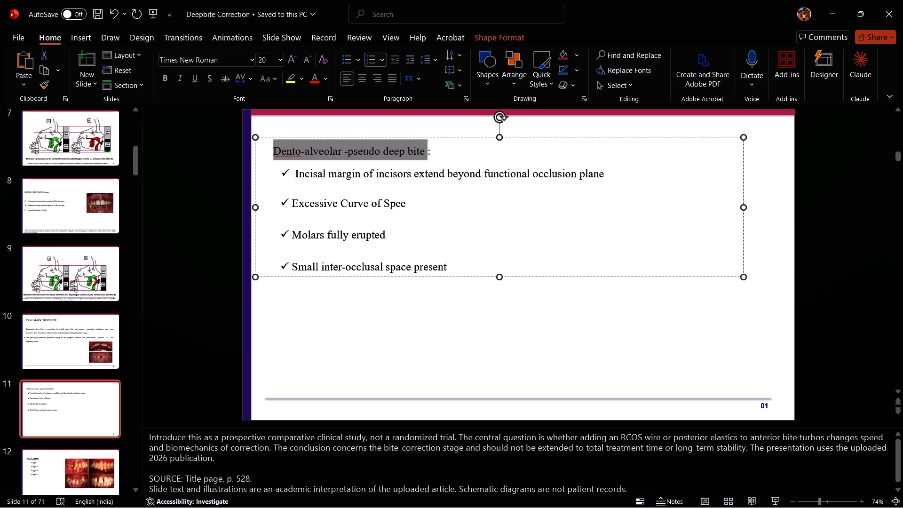
click(847, 310)
key(ctrl+s)
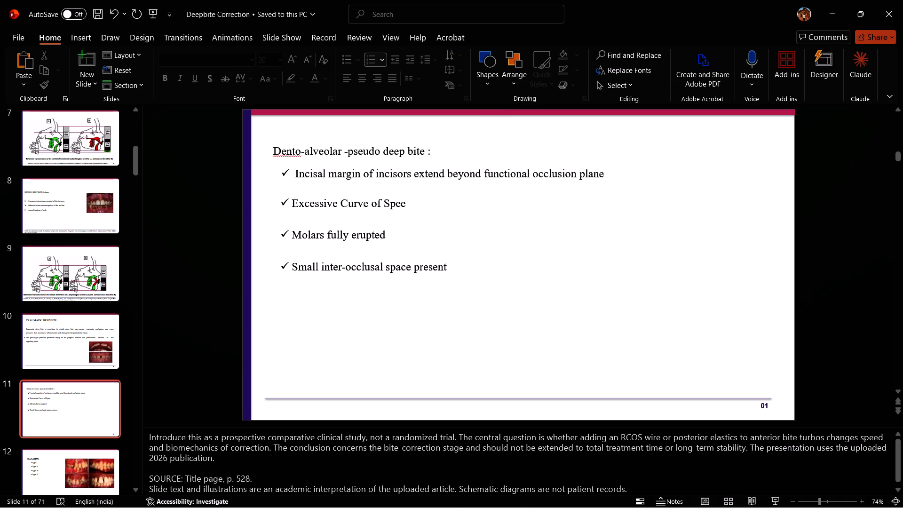
click(665, 501)
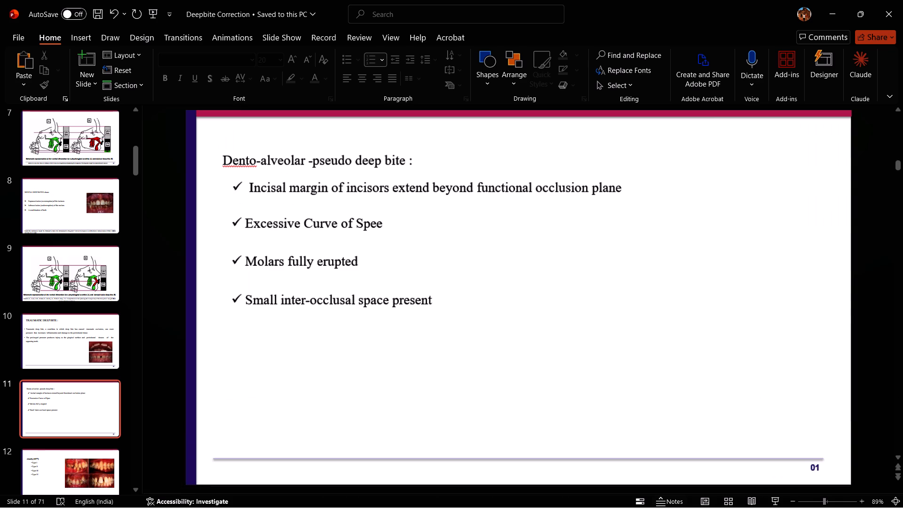
click(665, 501)
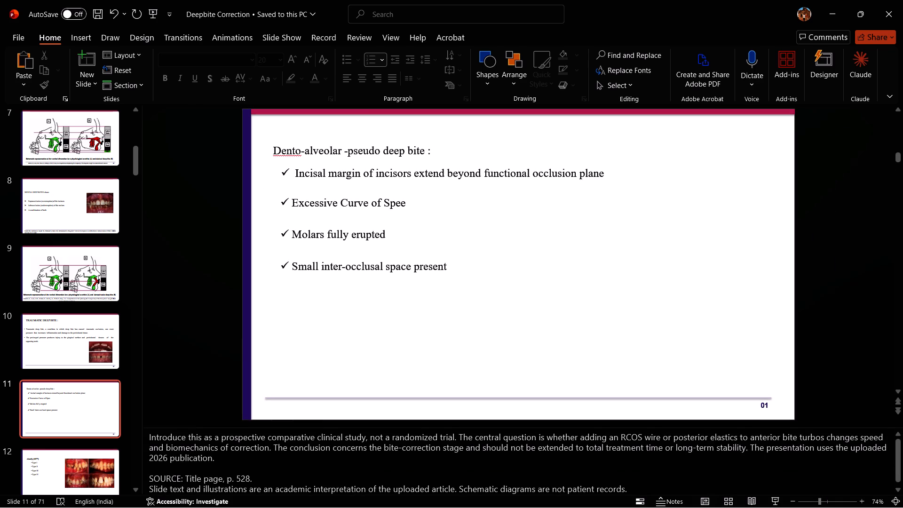
scroll(660, 486, down, 3)
drag(660, 486, 488, 405)
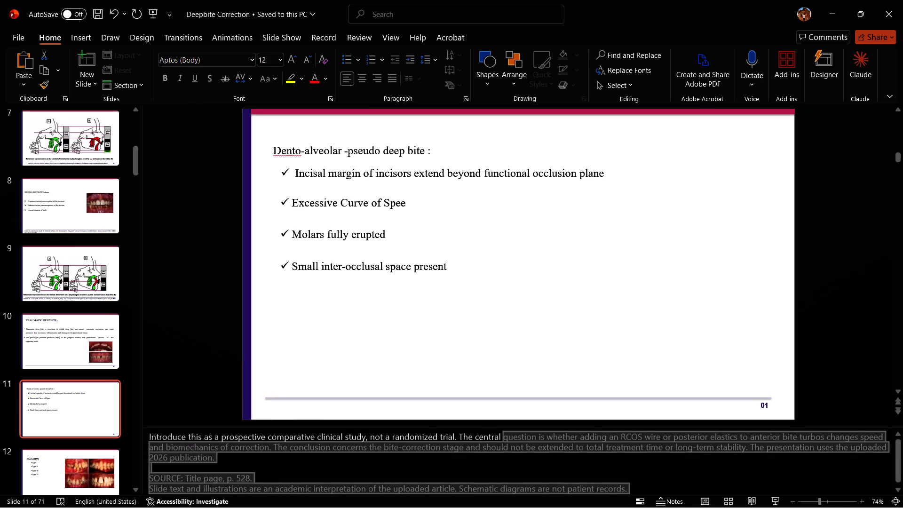
drag(488, 405, 196, 355)
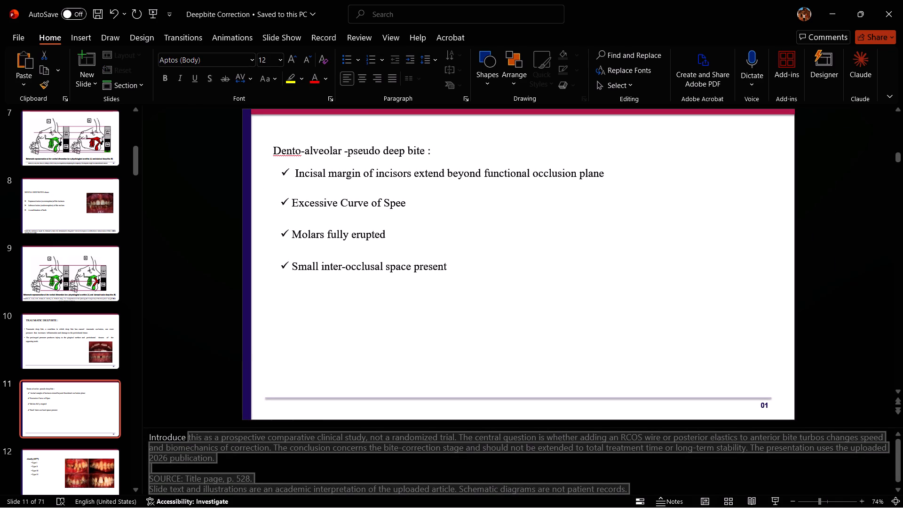
drag(196, 355, 140, 357)
key(BackSpace)
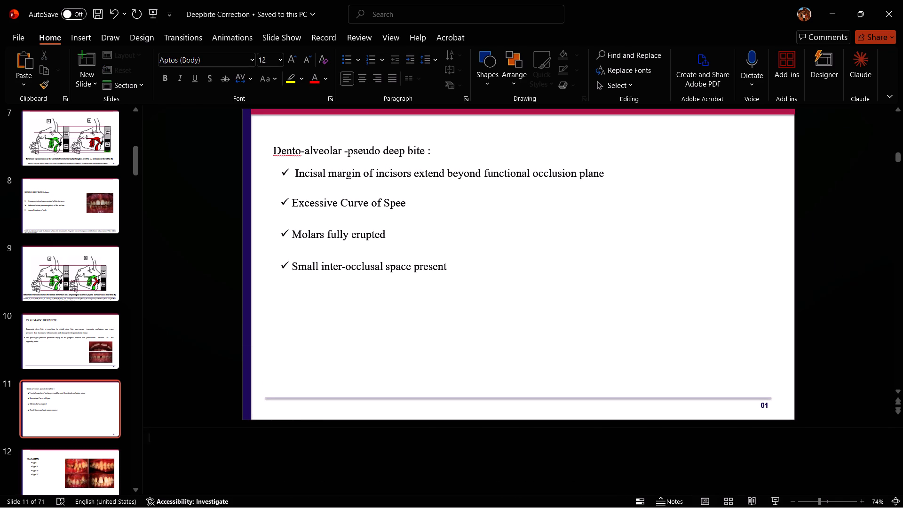
Delete all the speaker notes on the Akerly (1977) slide and save the presentation.
click(63, 477)
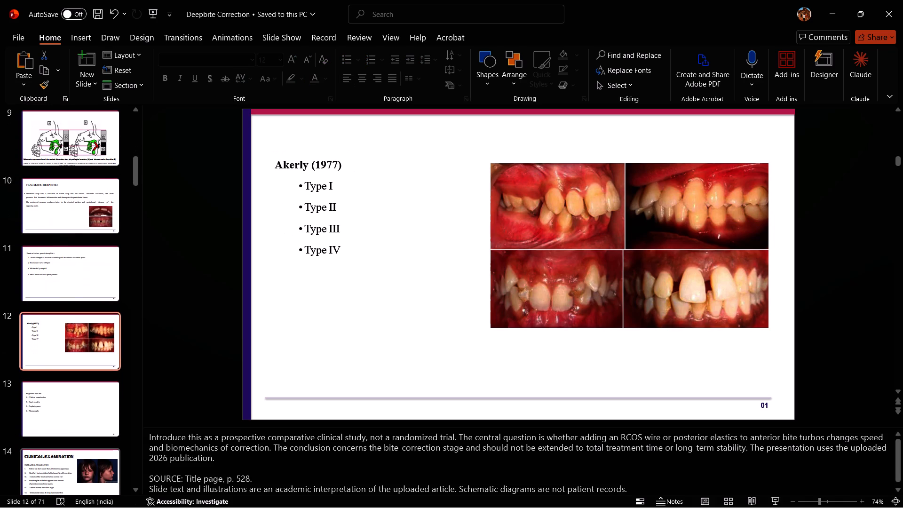
click(386, 467)
key(ctrl+a)
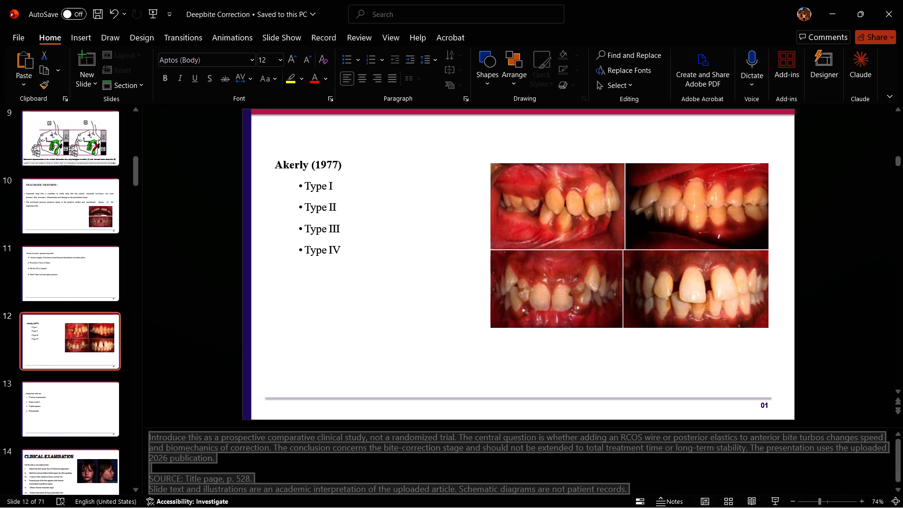
key(BackSpace)
key(ctrl+s)
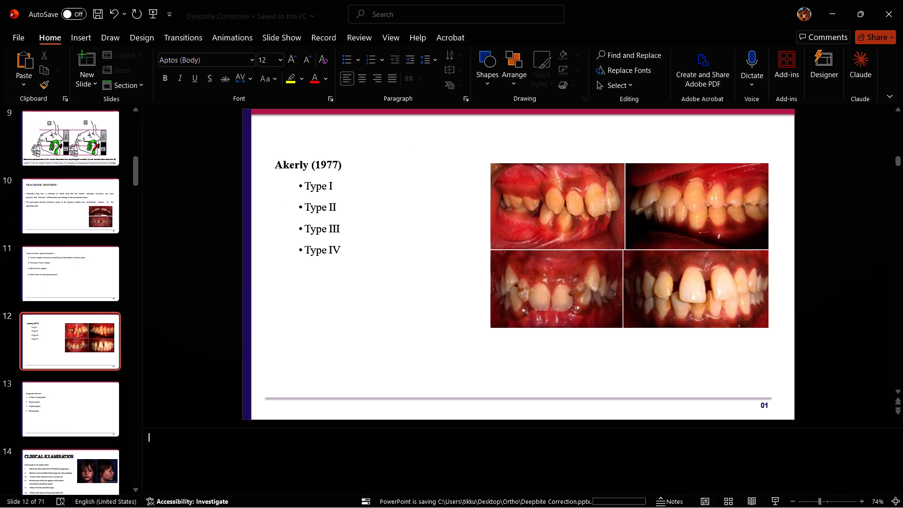
Switch to Chrome and run a Google image search for "akerly classification of deep bite".
click(97, 497)
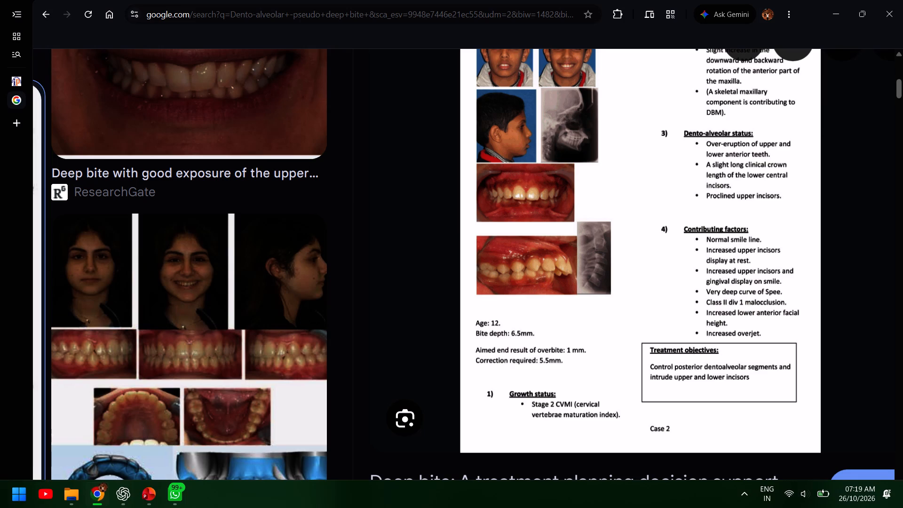
scroll(303, 173, up, 8)
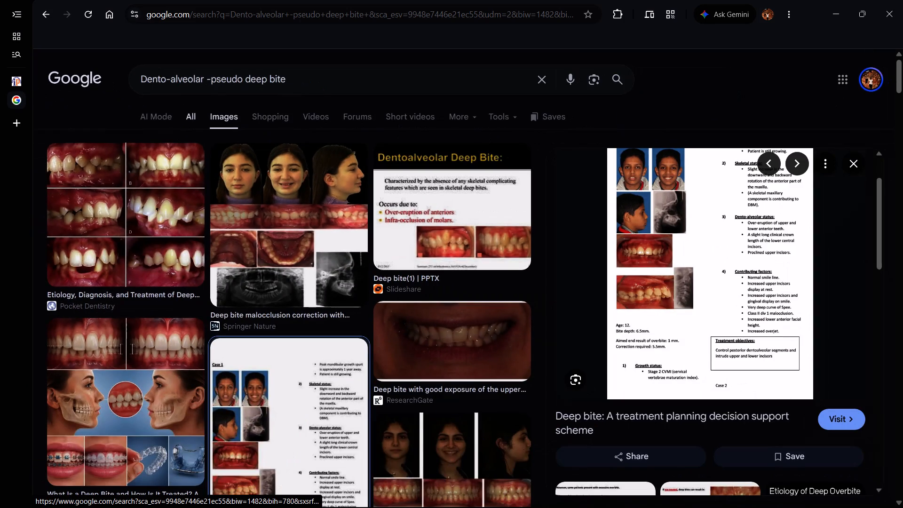
click(539, 84)
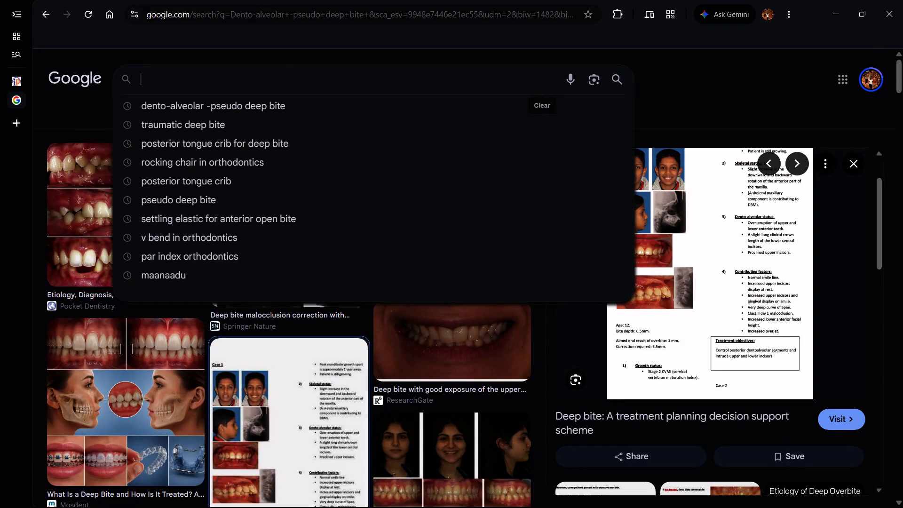
text(akerly classification)
key(space)
text(of deep bite)
key(Return)
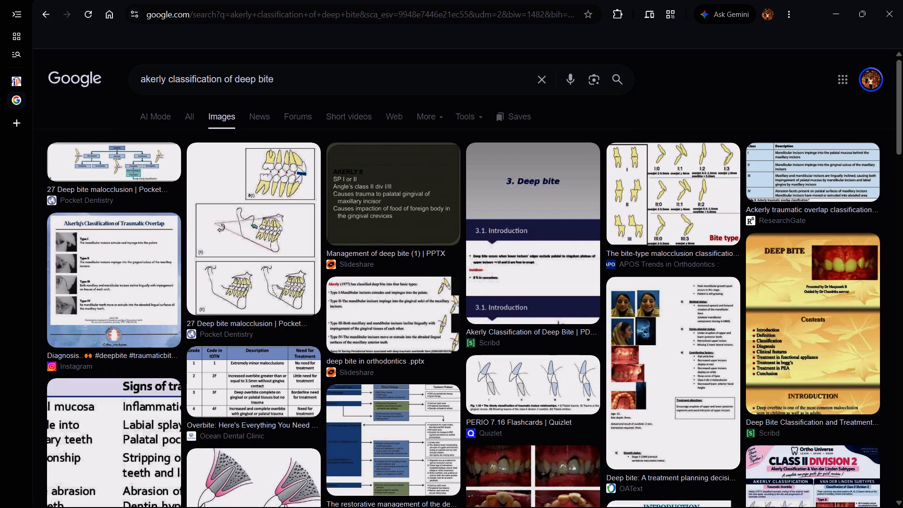
Open the Slideshare presentation "deep bite in orthodontics .pptx" from its image result listing Akerly's four deep bite types.
click(415, 297)
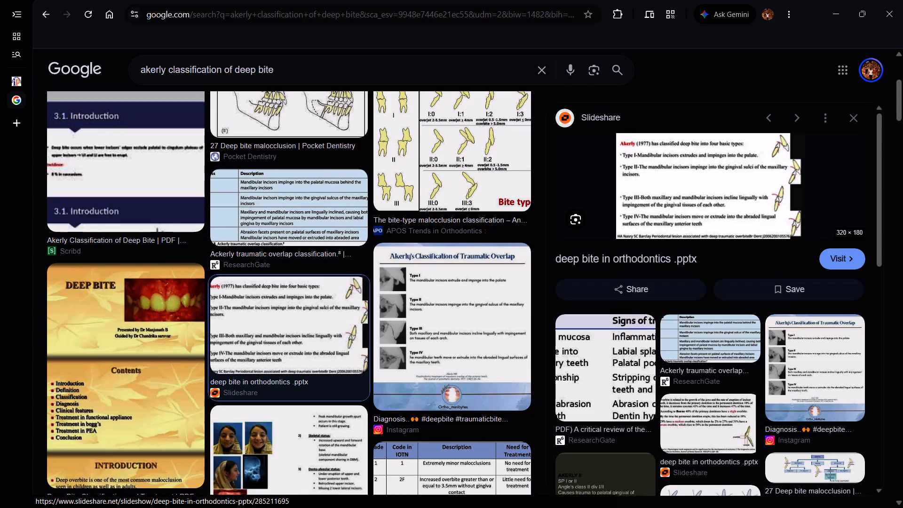
click(842, 253)
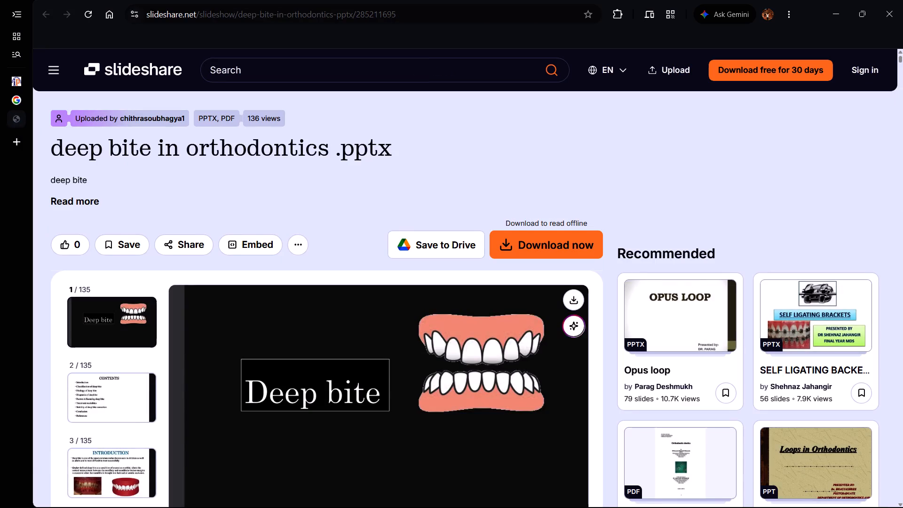
Read through the Slideshare deck's opening slides and deep bite classifications up to Pseudo-deep overbite, checking for usable clinical pictures.
scroll(380, 441, down, 7)
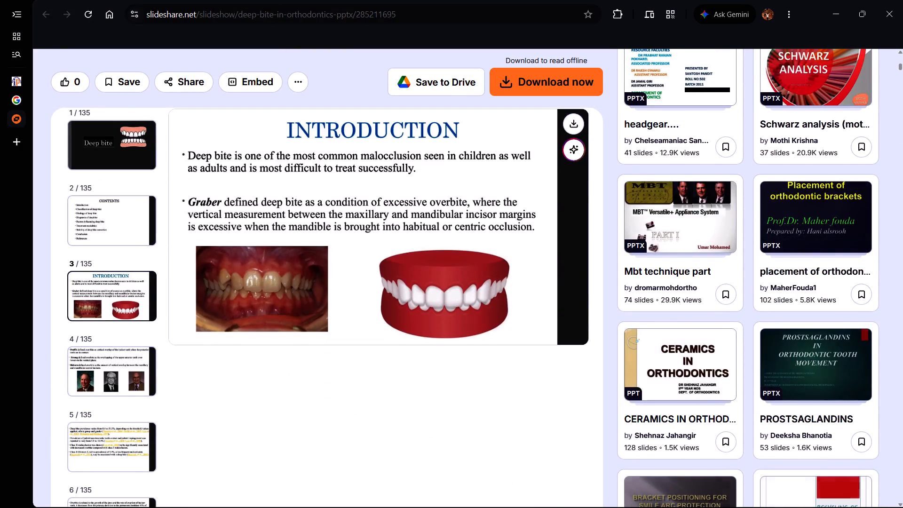
scroll(380, 441, down, 5)
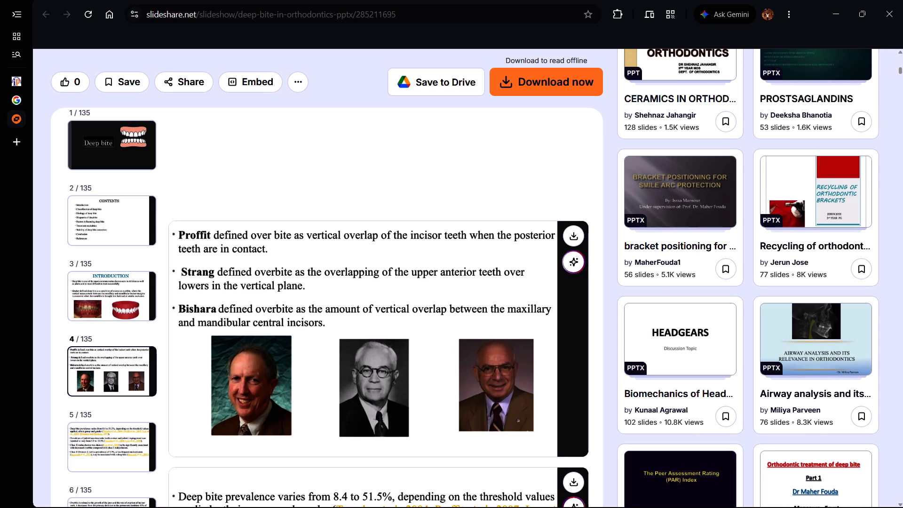
scroll(273, 301, down, 2)
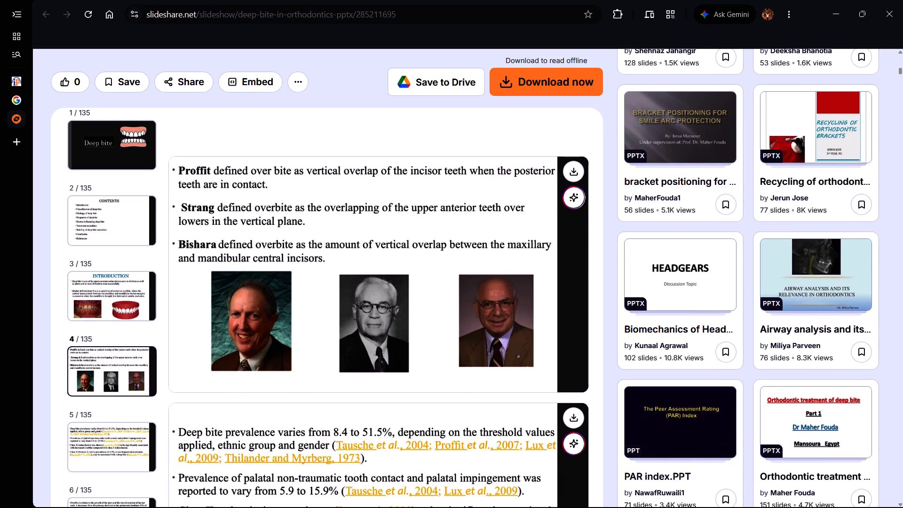
scroll(273, 301, down, 1)
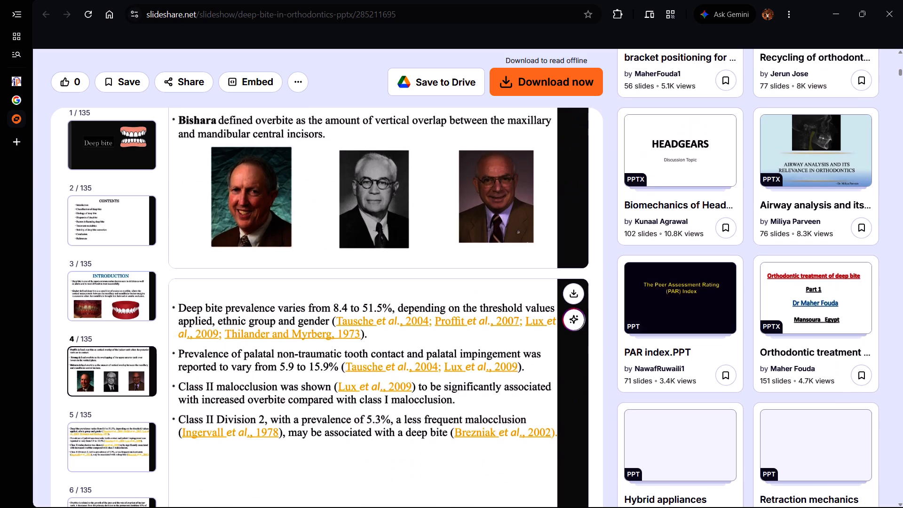
scroll(273, 301, down, 1)
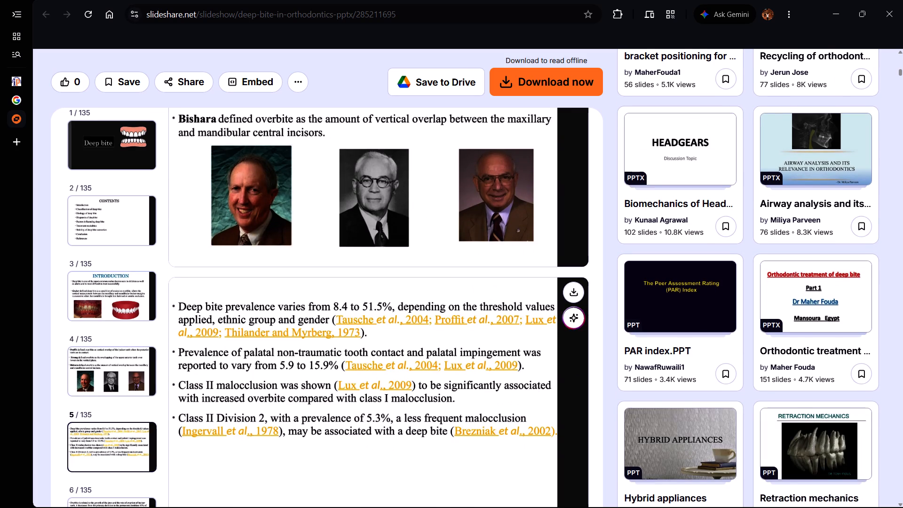
scroll(273, 301, down, 7)
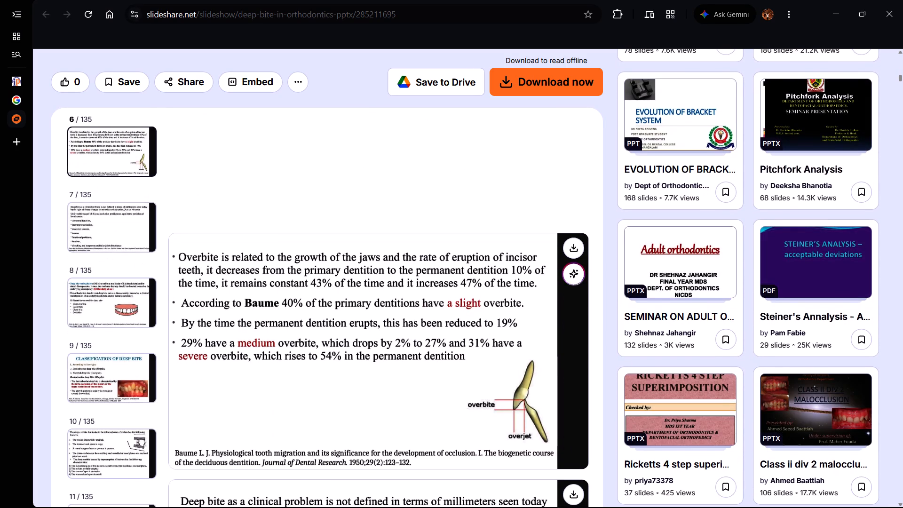
scroll(273, 301, down, 1)
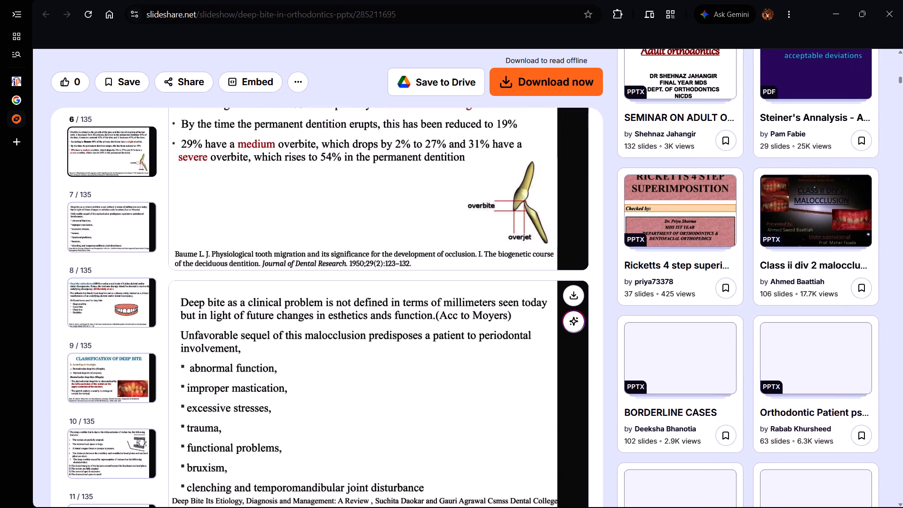
scroll(273, 301, down, 1)
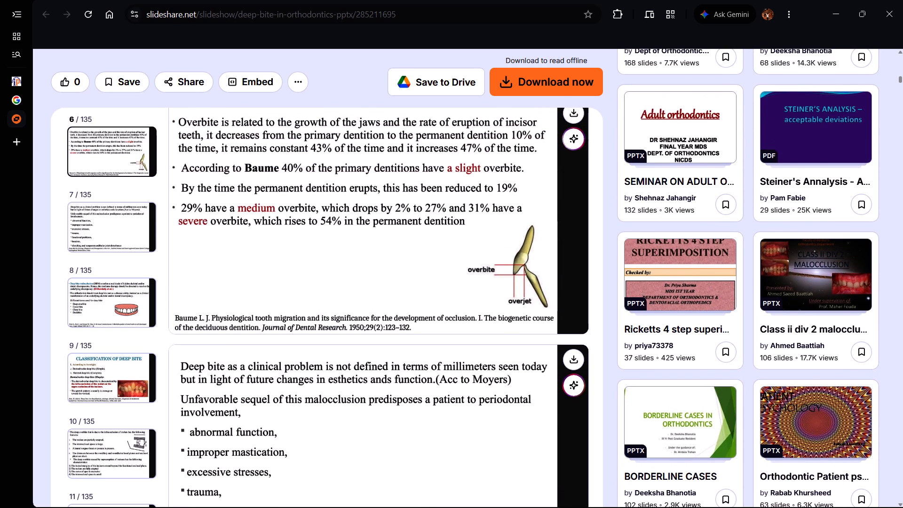
scroll(273, 301, down, 1)
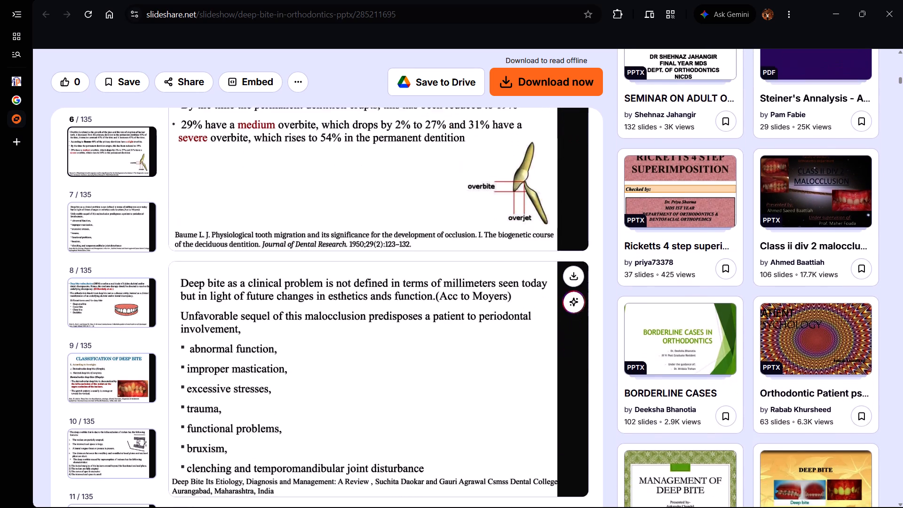
scroll(273, 301, down, 1)
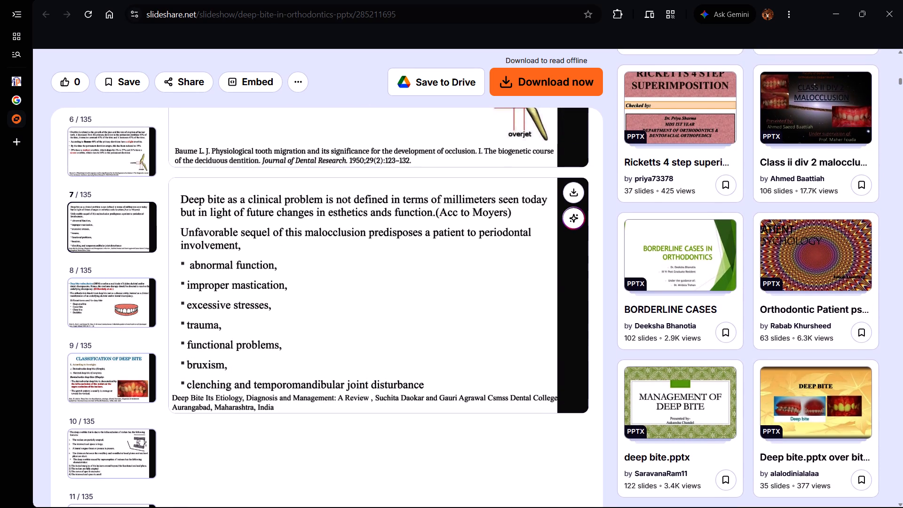
scroll(273, 301, down, 3)
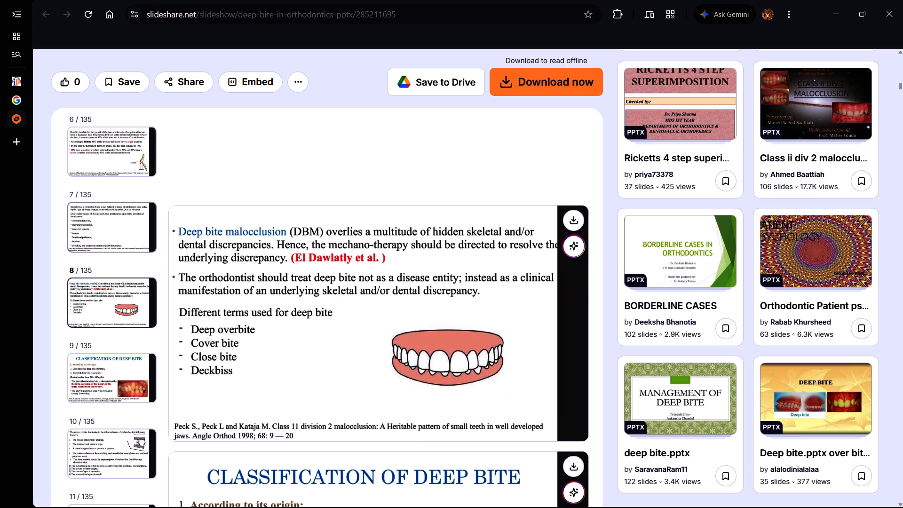
scroll(273, 301, down, 2)
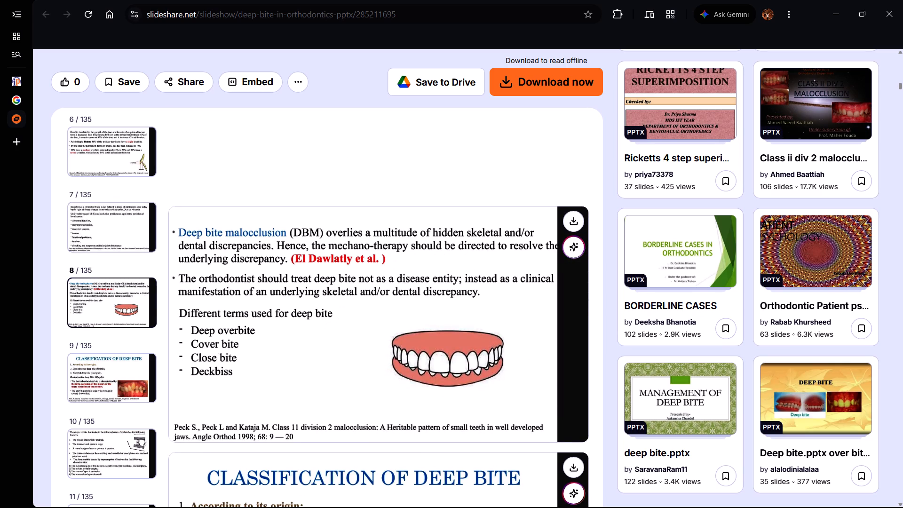
scroll(273, 301, down, 1)
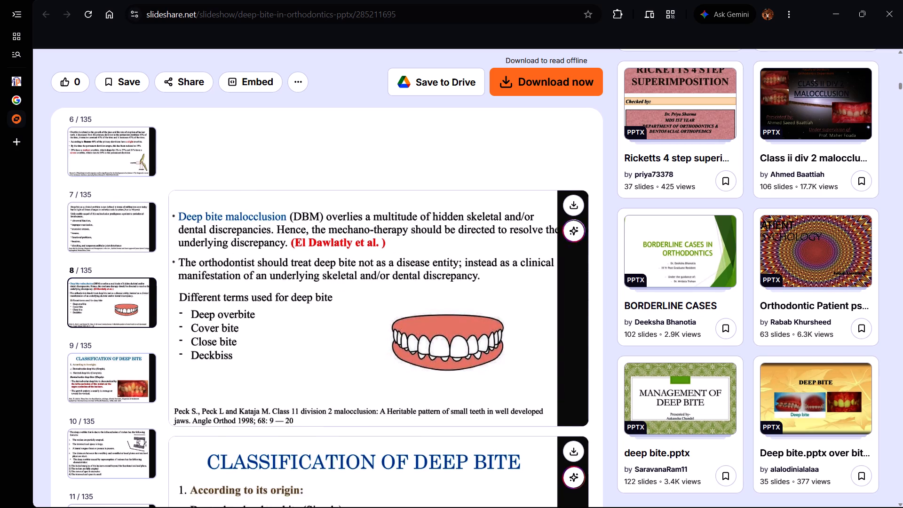
scroll(273, 301, down, 3)
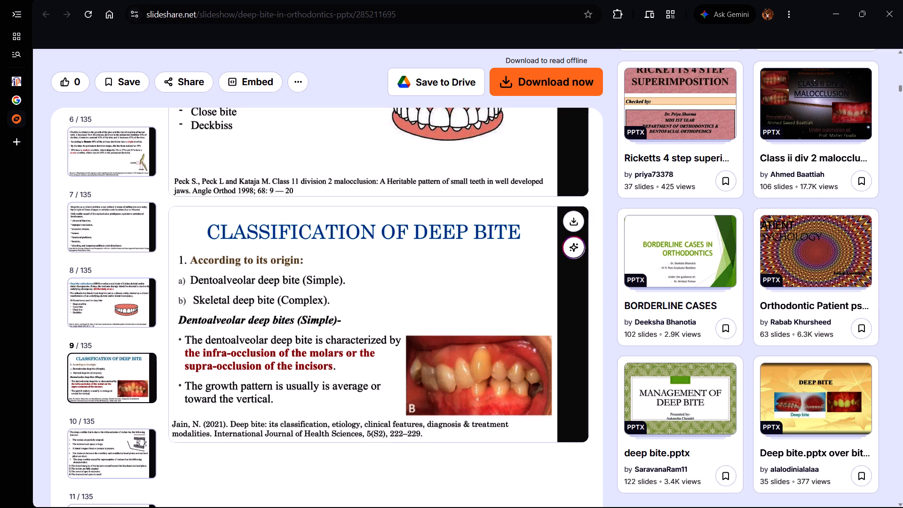
scroll(273, 301, down, 3)
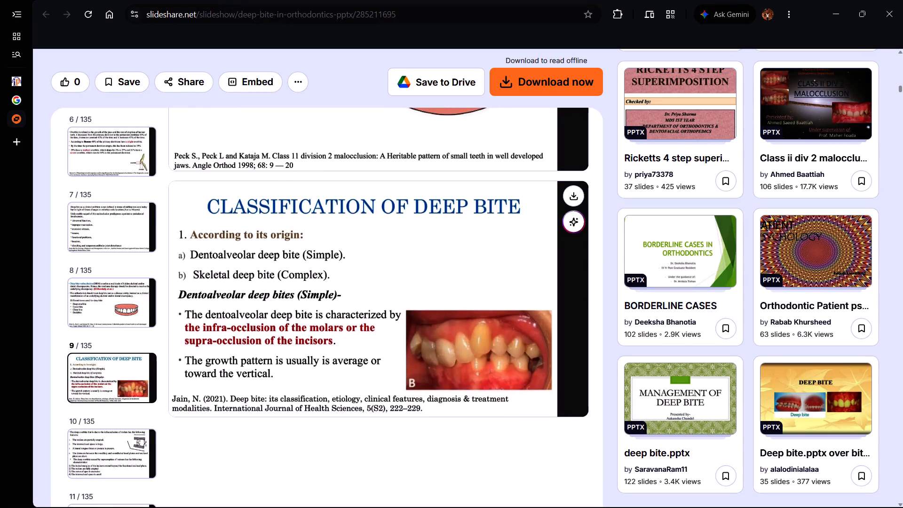
scroll(273, 301, down, 3)
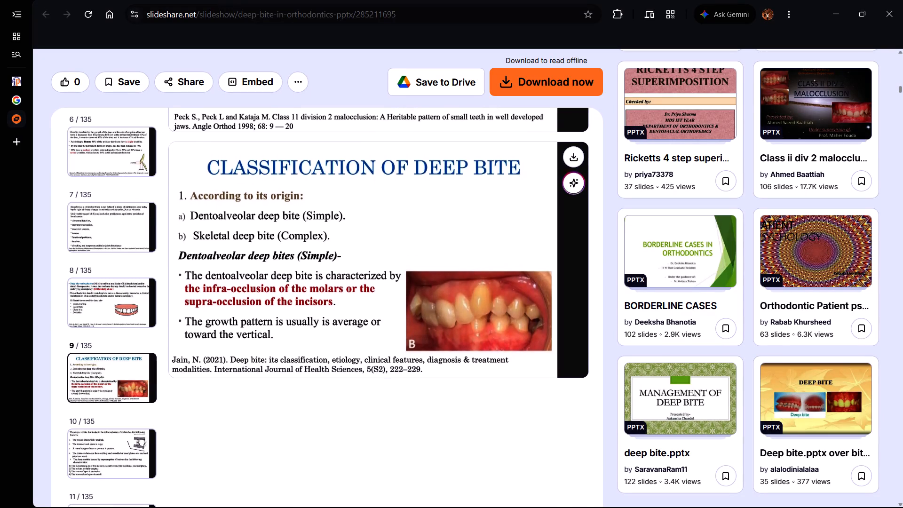
scroll(273, 301, down, 2)
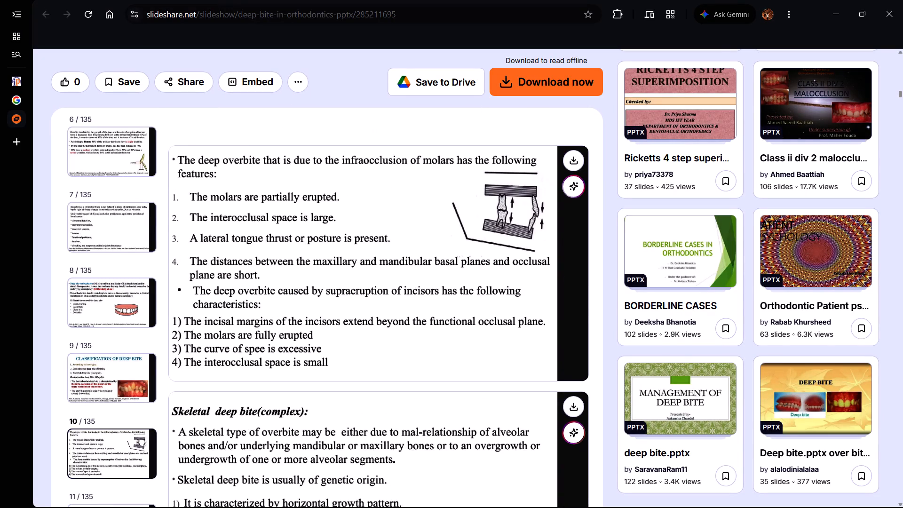
scroll(273, 301, down, 1)
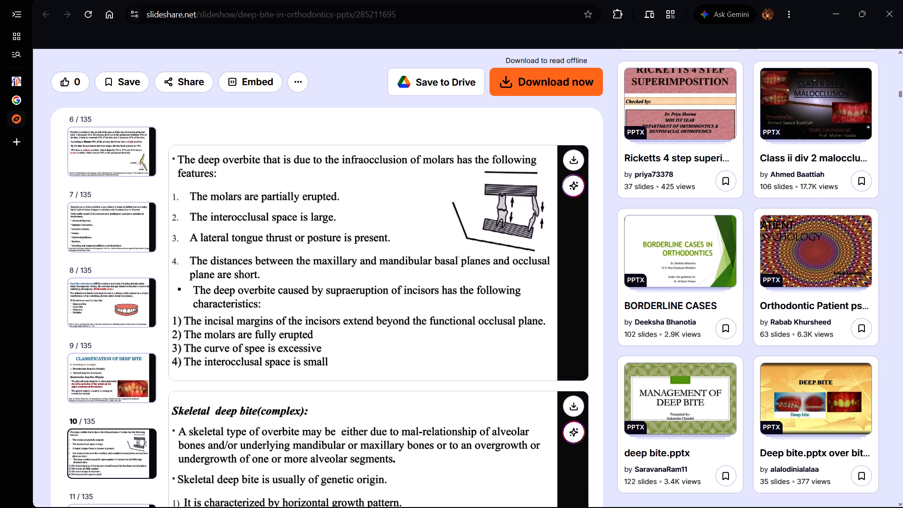
scroll(273, 301, down, 3)
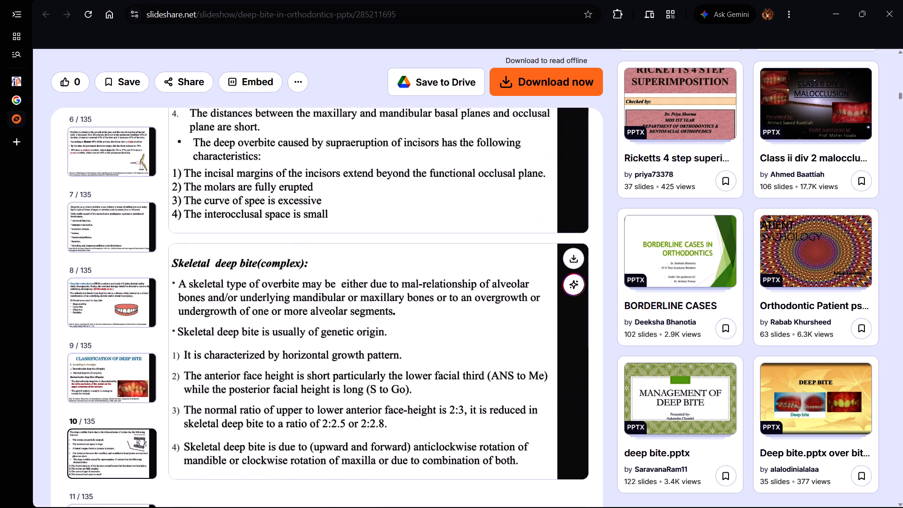
scroll(273, 301, down, 6)
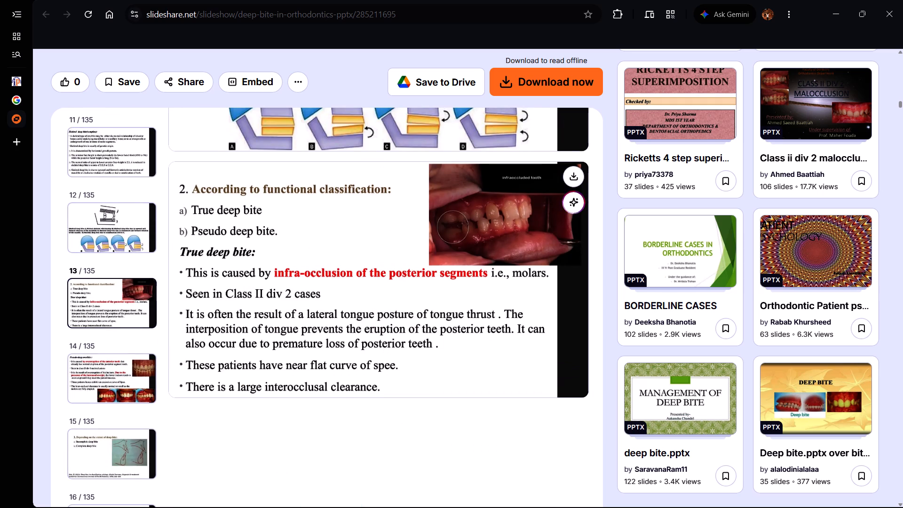
scroll(273, 301, down, 6)
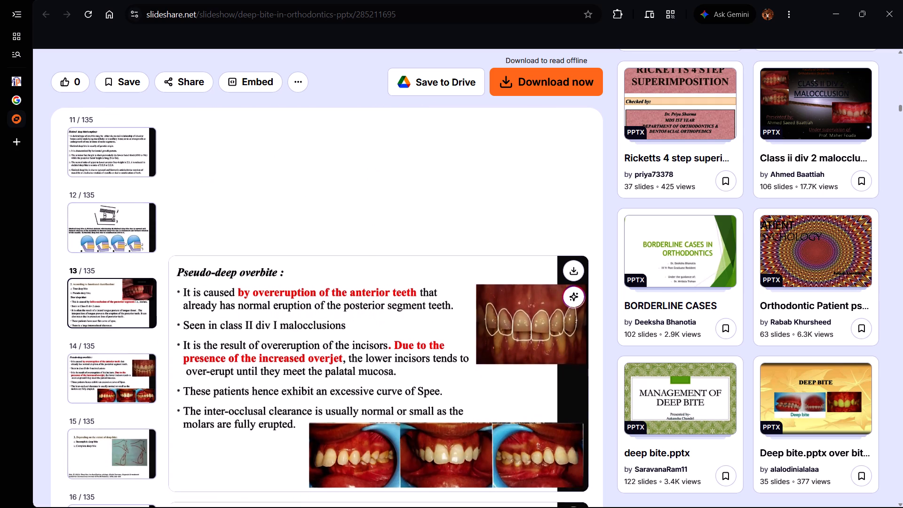
scroll(273, 301, down, 2)
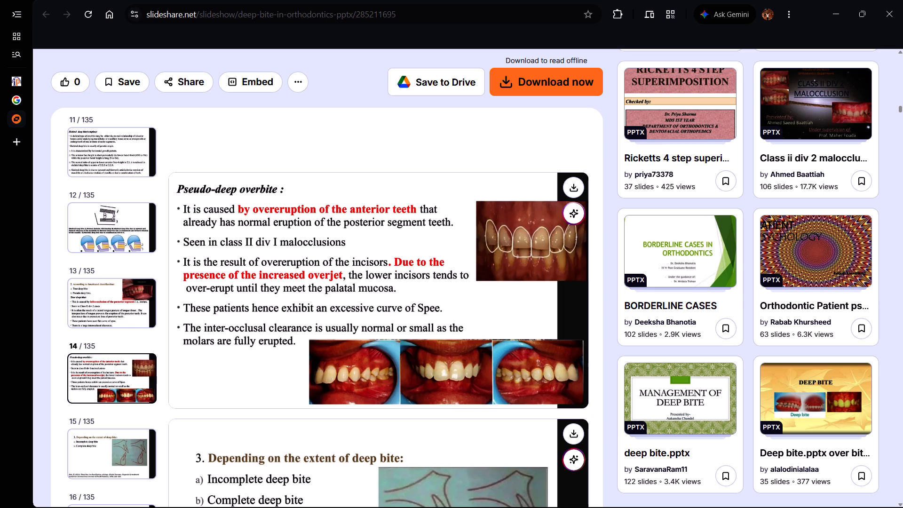
Capture a screenshot of just the row of three intraoral photos on the Pseudo-deep overbite slide, enlarged for better resolution.
click(376, 364)
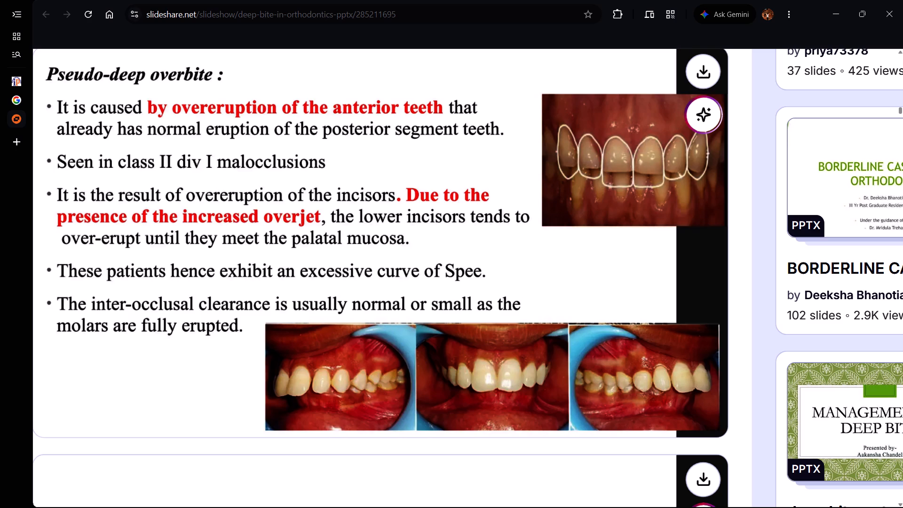
scroll(555, 342, down, 1)
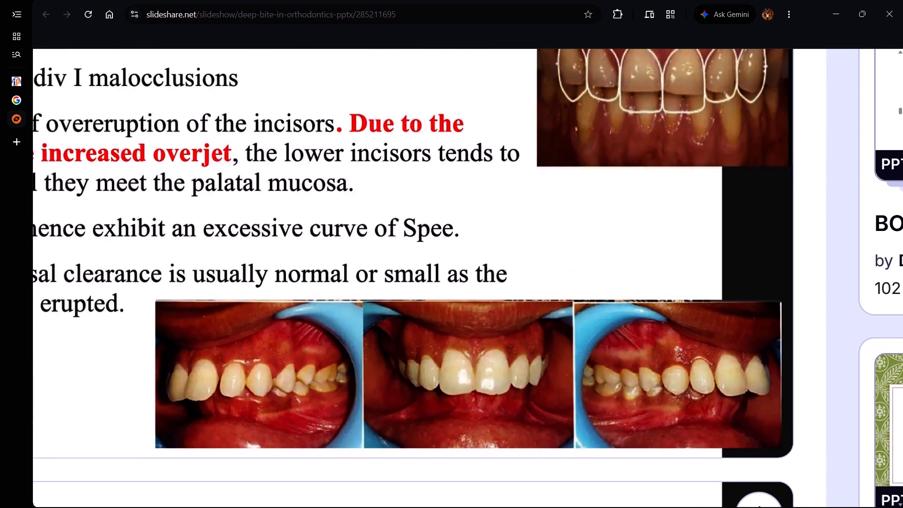
scroll(555, 342, down, 1)
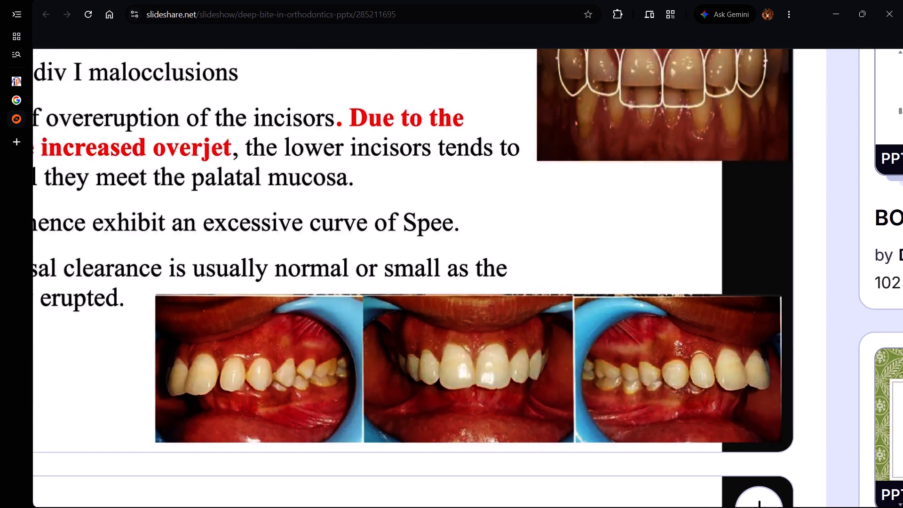
key(Print)
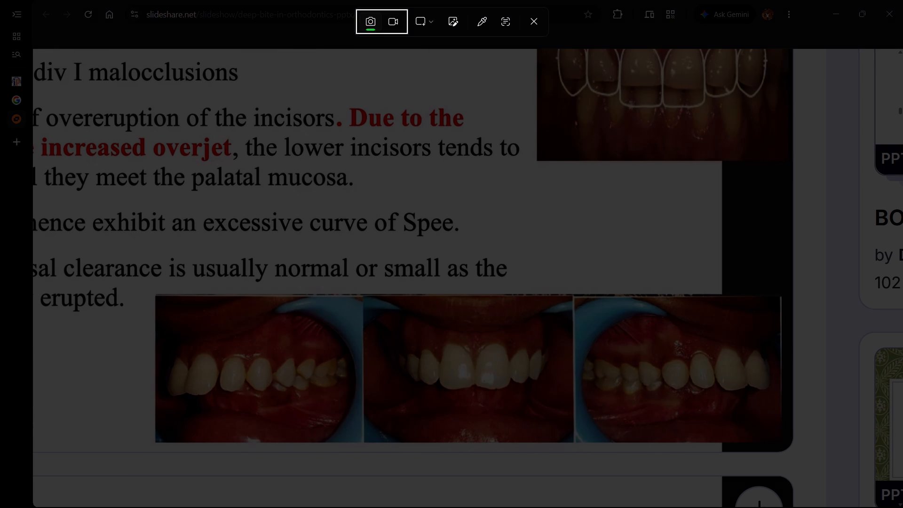
drag(156, 295, 780, 441)
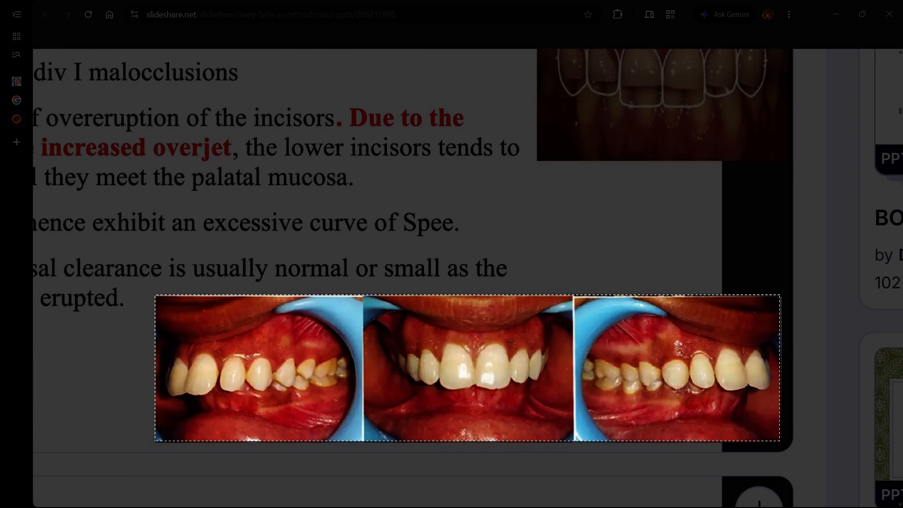
drag(780, 441, 780, 443)
Switch to PowerPoint, paste the captured photos on the Dento-alveolar -pseudo deep bite slide, position them below the bullets, and save.
key(alt+Tab)
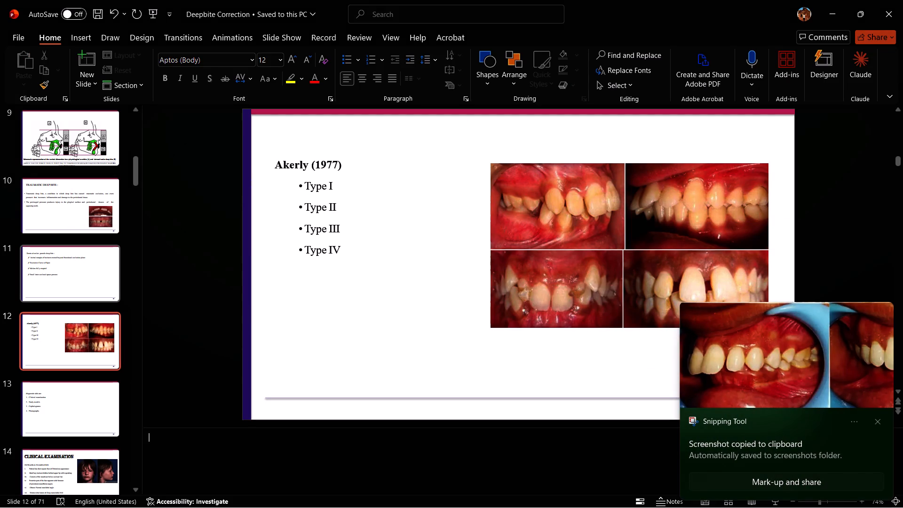
click(46, 278)
click(466, 323)
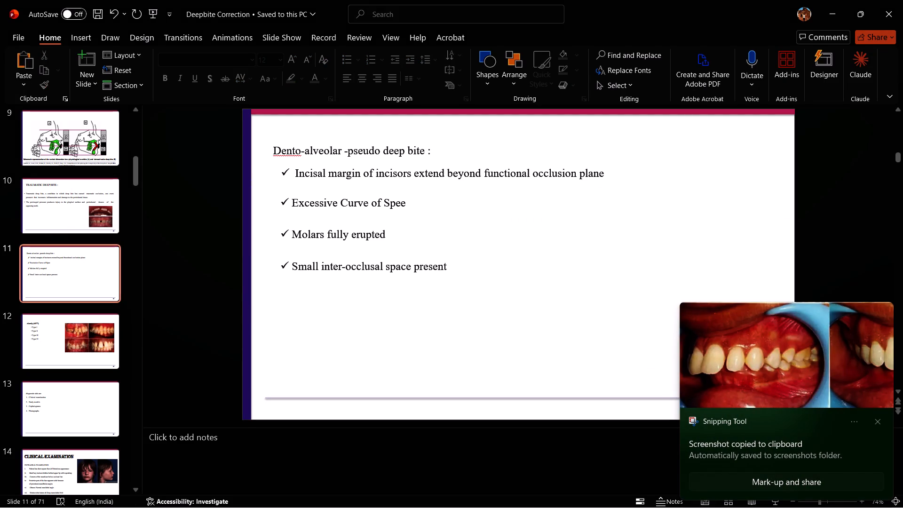
key(ctrl+v)
drag(537, 274, 567, 335)
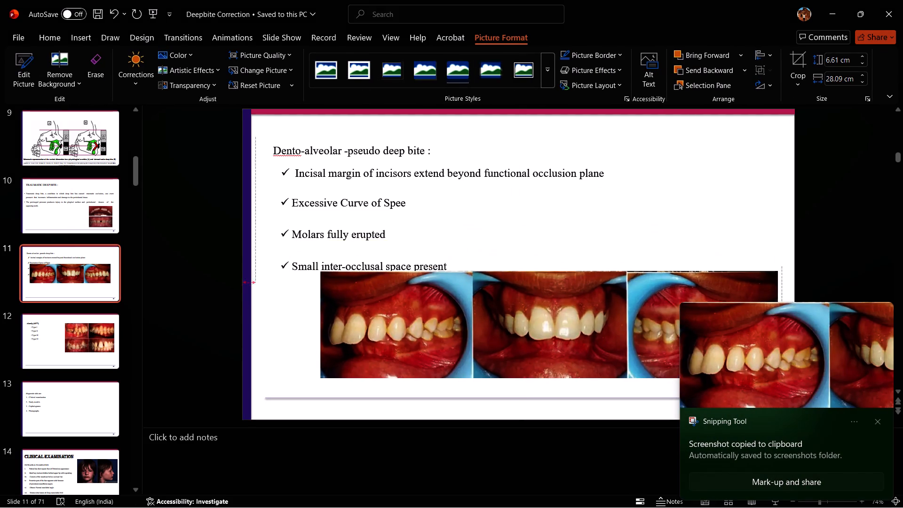
drag(567, 335, 561, 347)
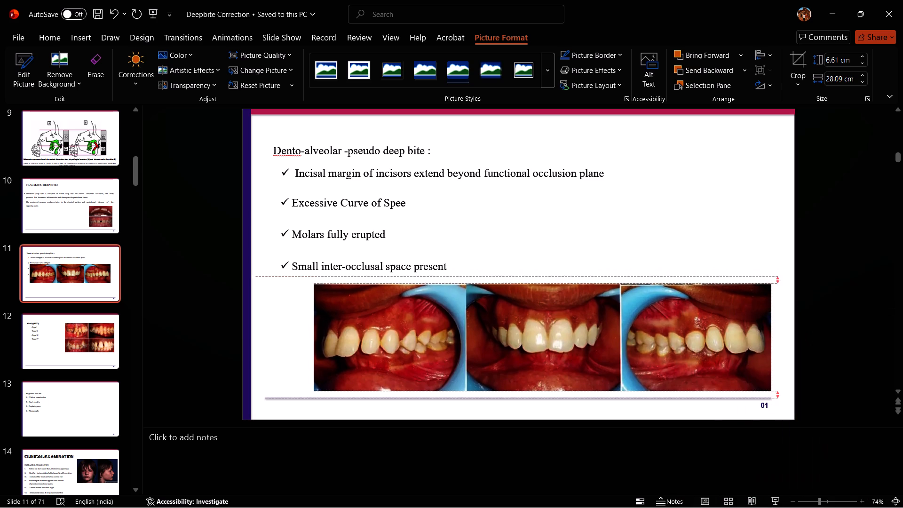
drag(561, 347, 560, 350)
click(738, 221)
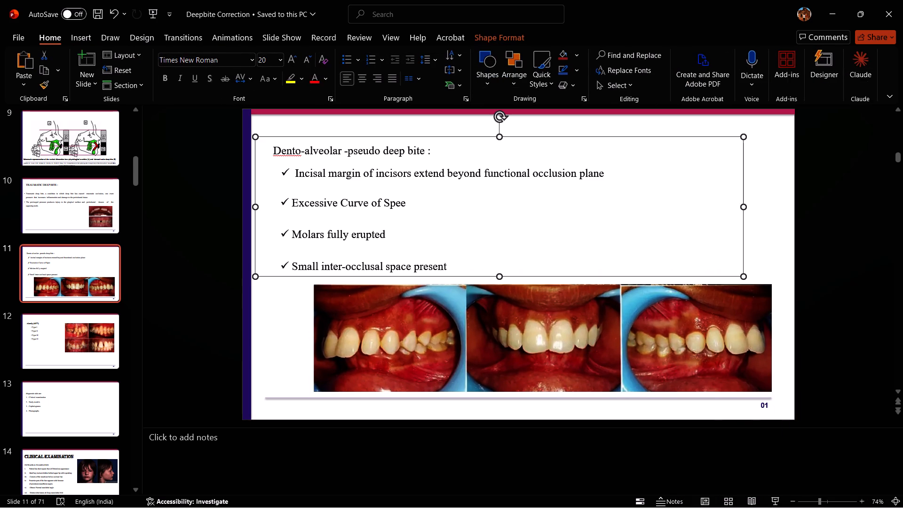
click(783, 227)
key(ctrl+s)
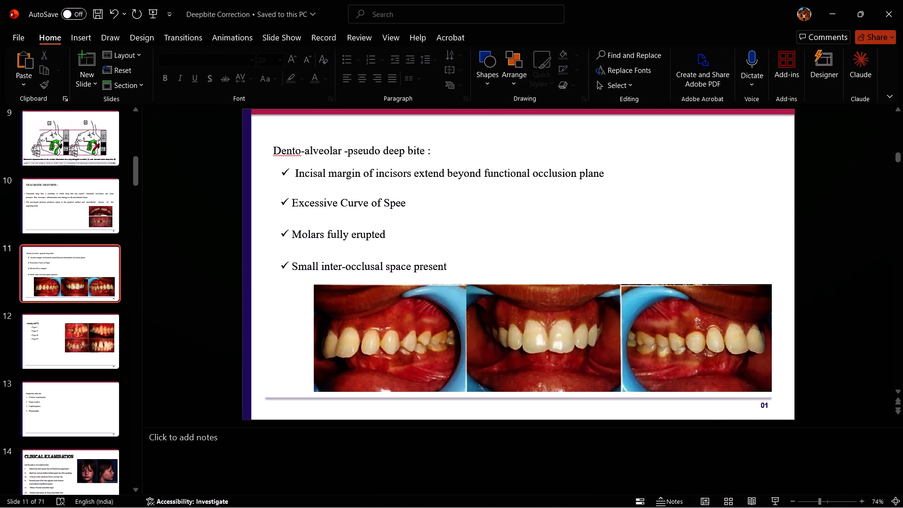
Switch back to the Slideshare deck and read on from Pseudo-deep overbite to the slide on Akerly's four deep bite types.
key(alt+Tab)
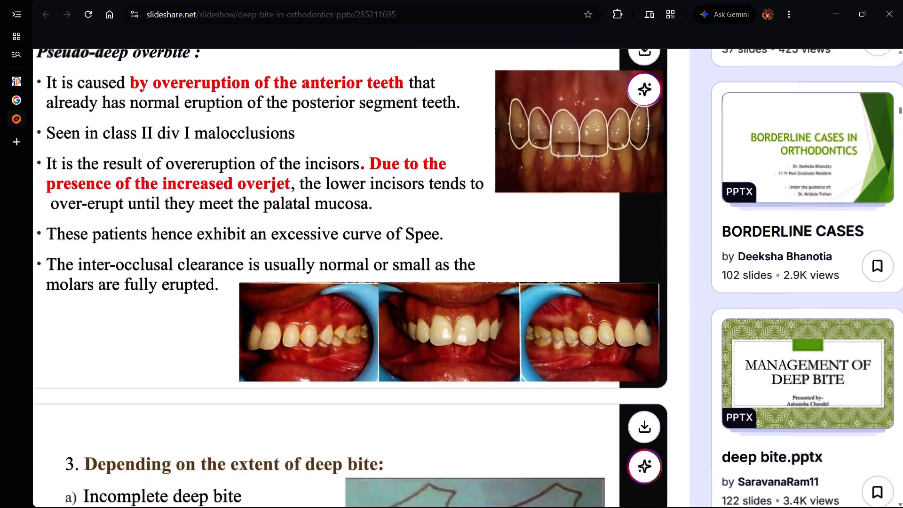
scroll(411, 257, down, 4)
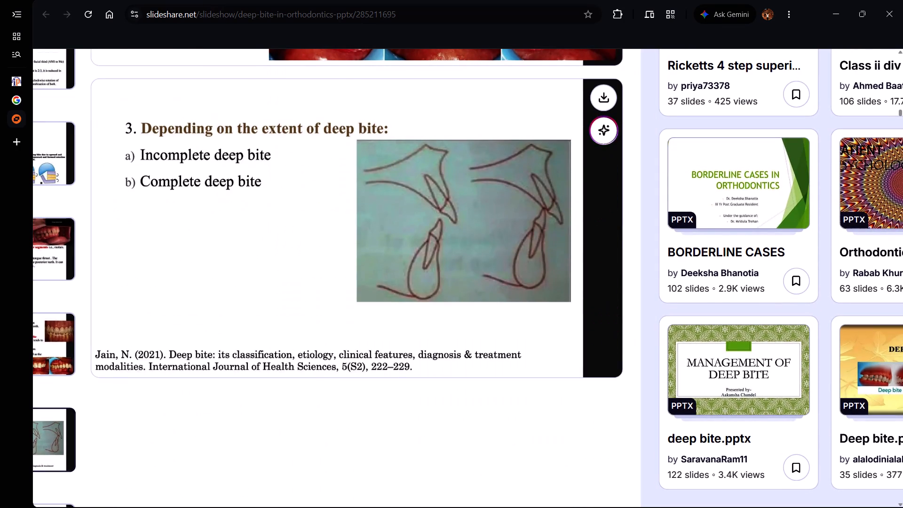
scroll(411, 257, down, 5)
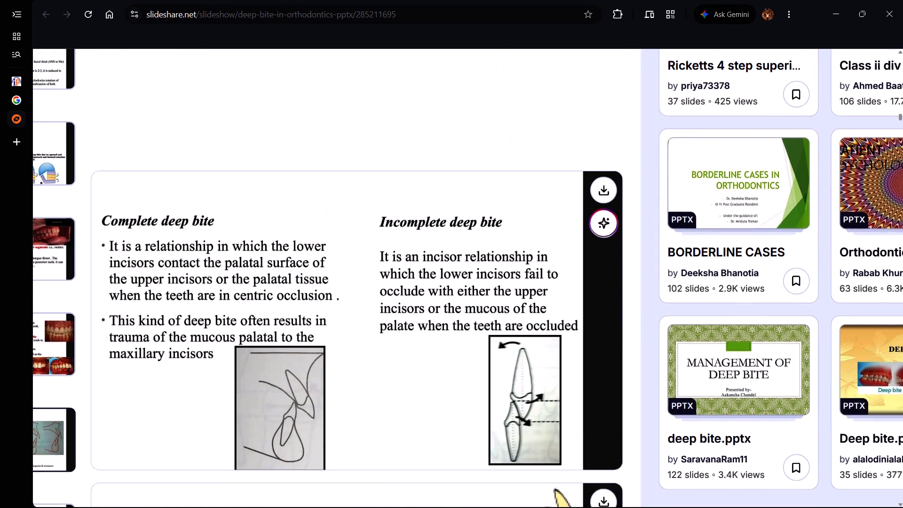
scroll(411, 257, down, 3)
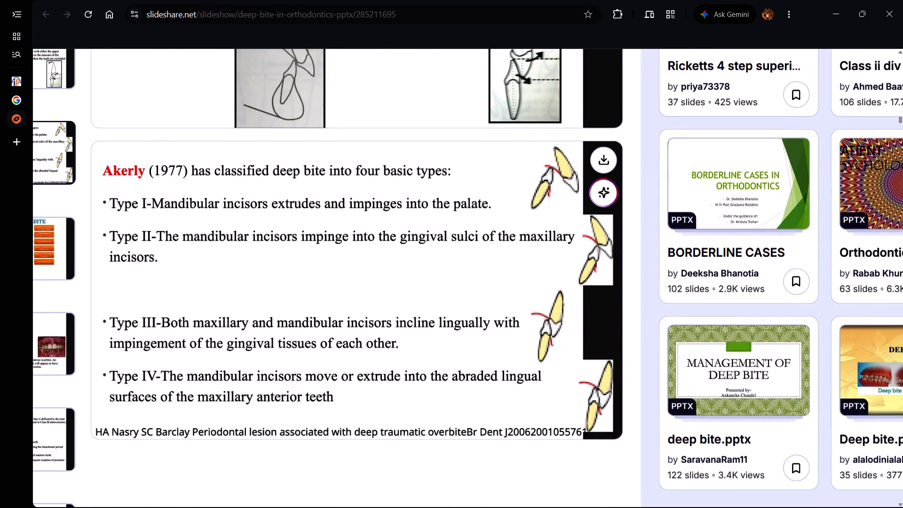
scroll(411, 257, down, 1)
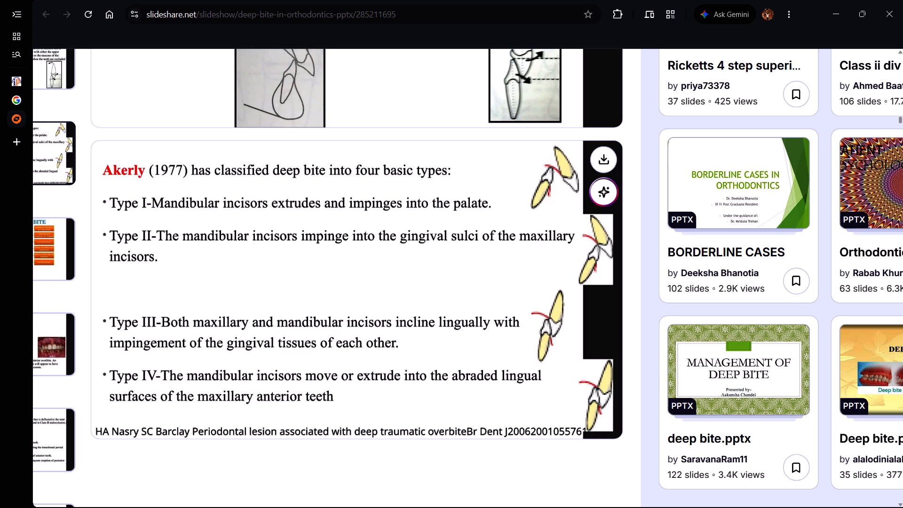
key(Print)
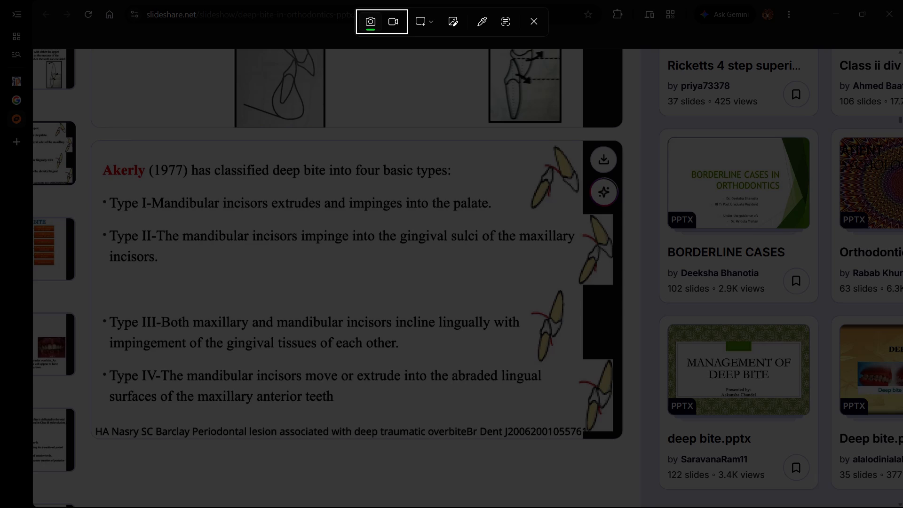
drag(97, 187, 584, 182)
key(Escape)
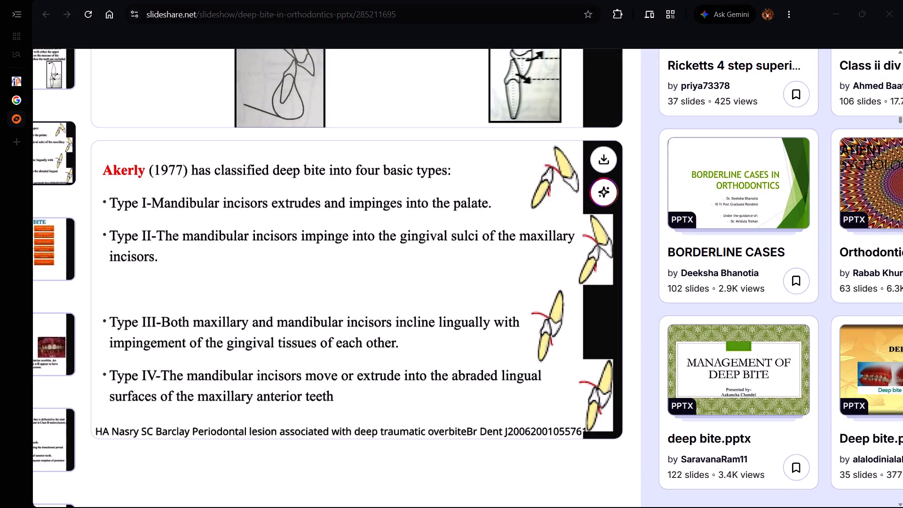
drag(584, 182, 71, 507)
Search Google in a new tab for "akerly classification of deep bite" and open the Scribd presentation "Akerly Classification of Deep Bite".
click(44, 137)
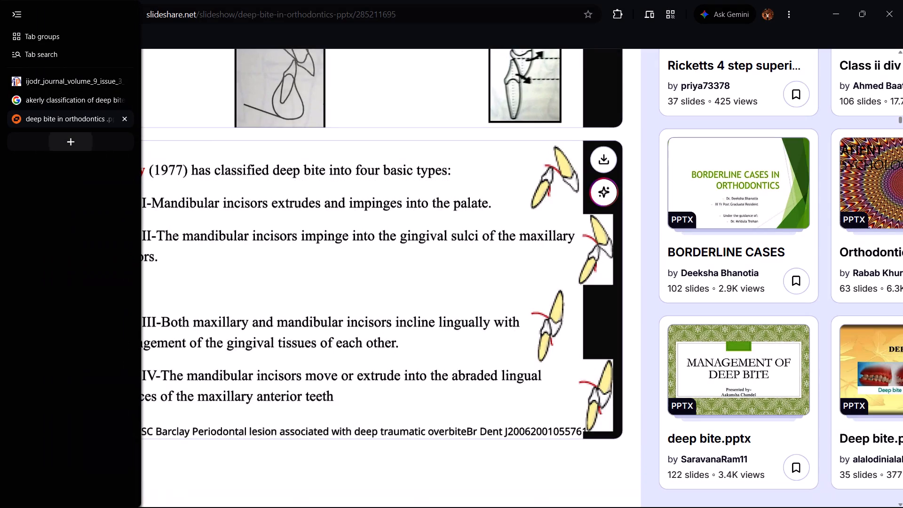
click(334, 203)
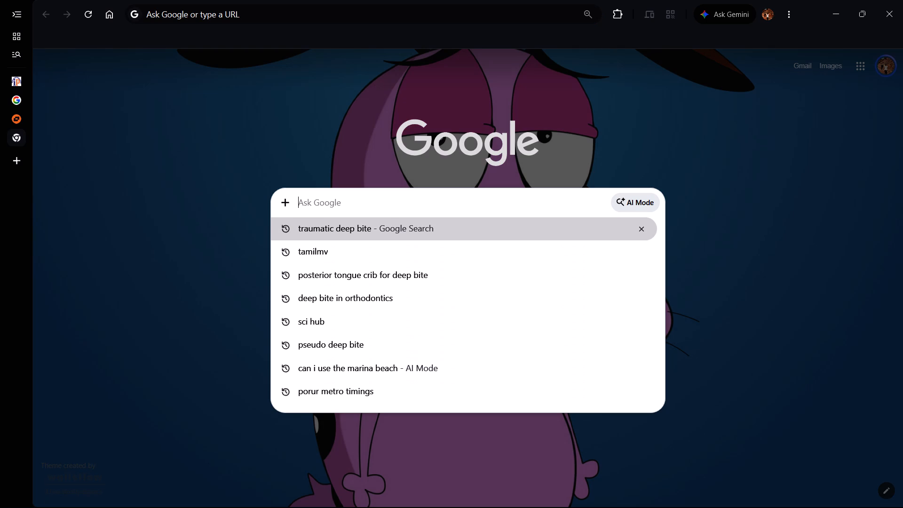
text(ak)
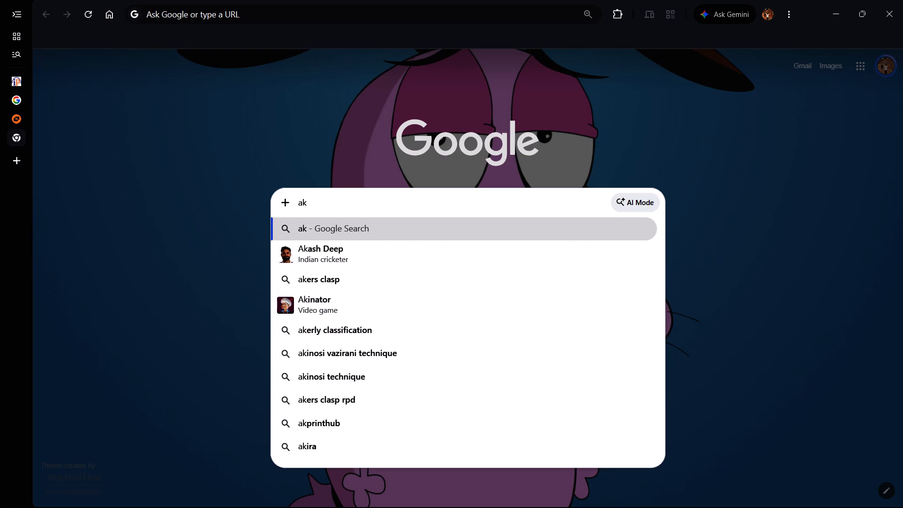
key(BackSpace)
click(358, 254)
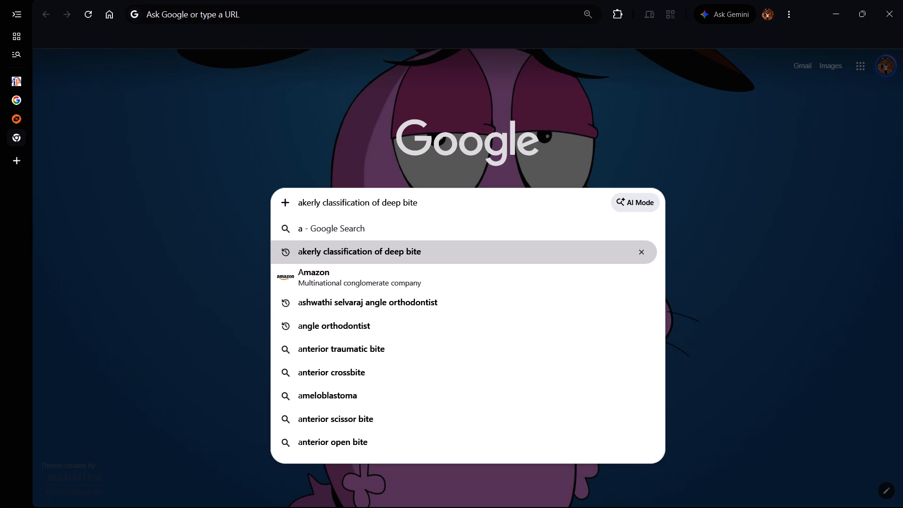
scroll(358, 254, down, 2)
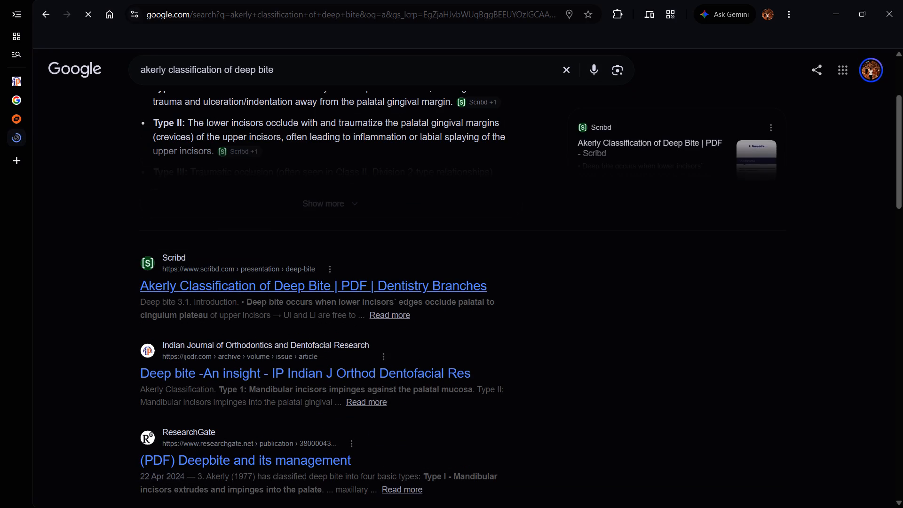
click(343, 282)
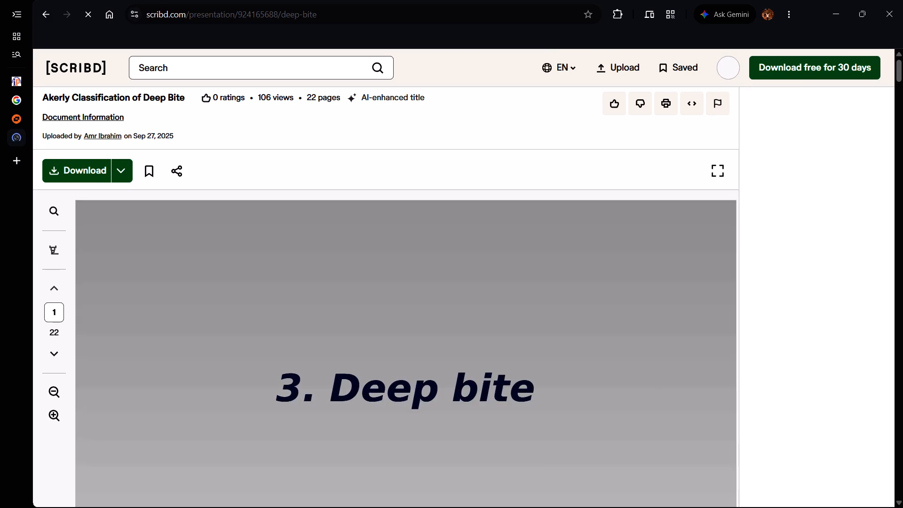
Examine the Scribd presentation's classification slides for the Akerly type descriptions and incisor diagrams.
scroll(343, 282, down, 17)
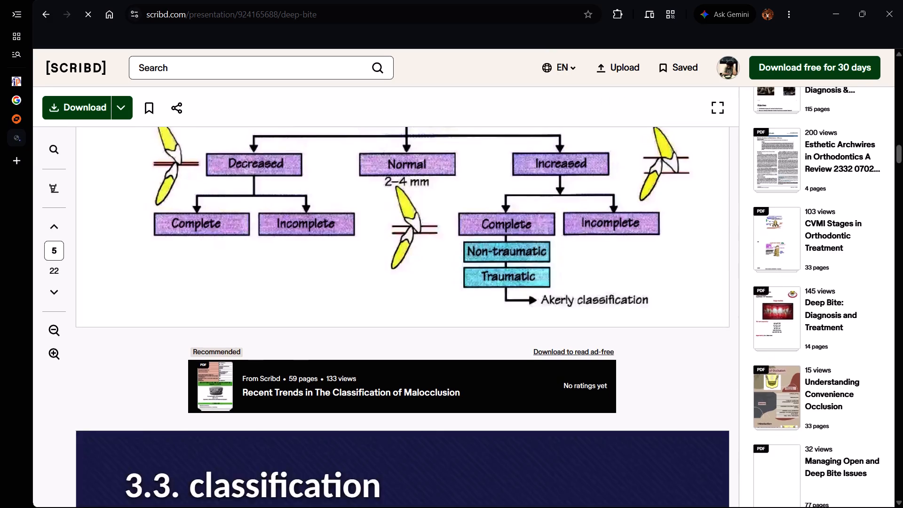
scroll(343, 282, down, 6)
scroll(343, 282, up, 1)
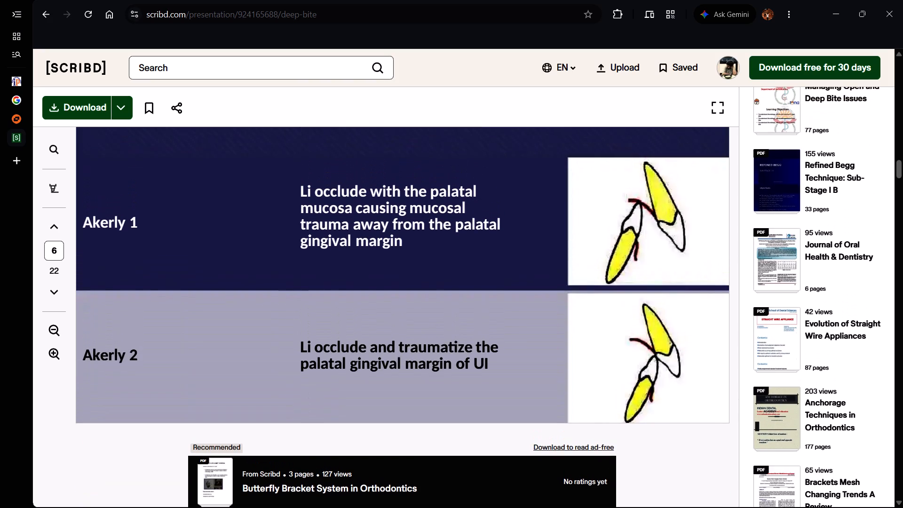
scroll(343, 282, up, 1)
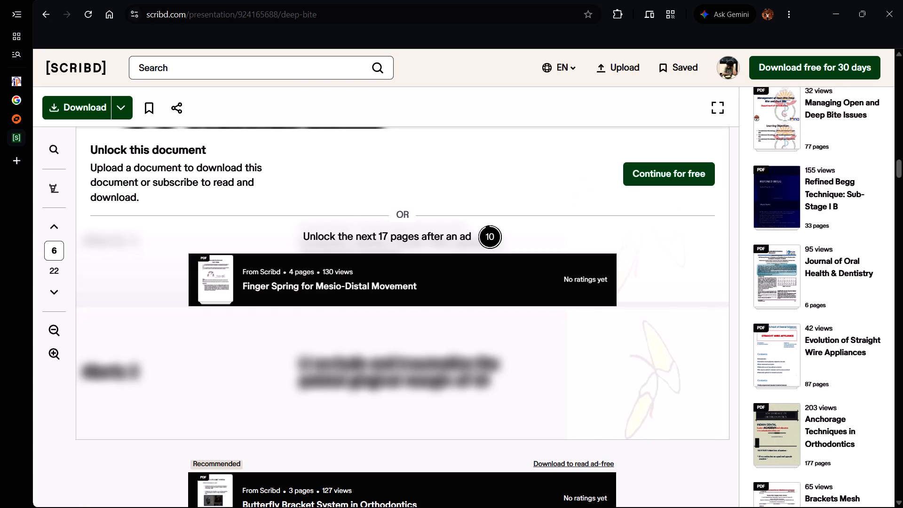
scroll(440, 350, down, 6)
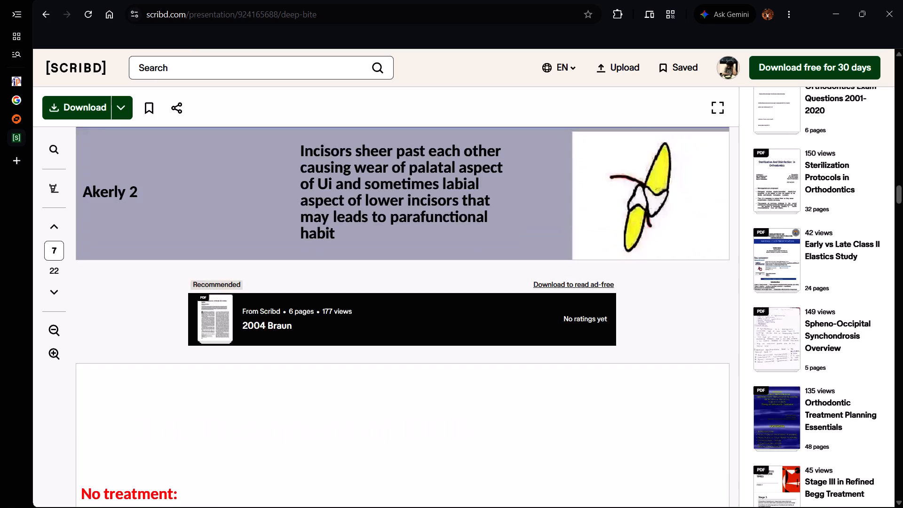
scroll(440, 350, down, 2)
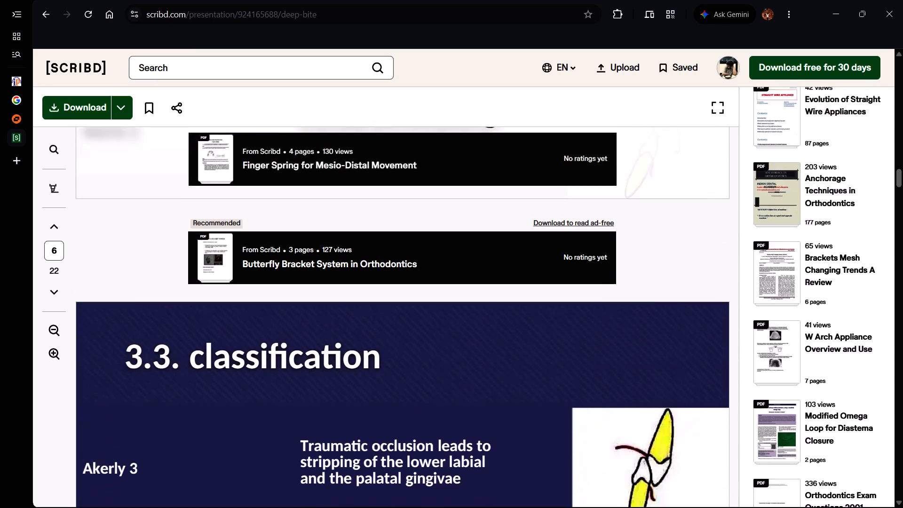
scroll(440, 350, down, 2)
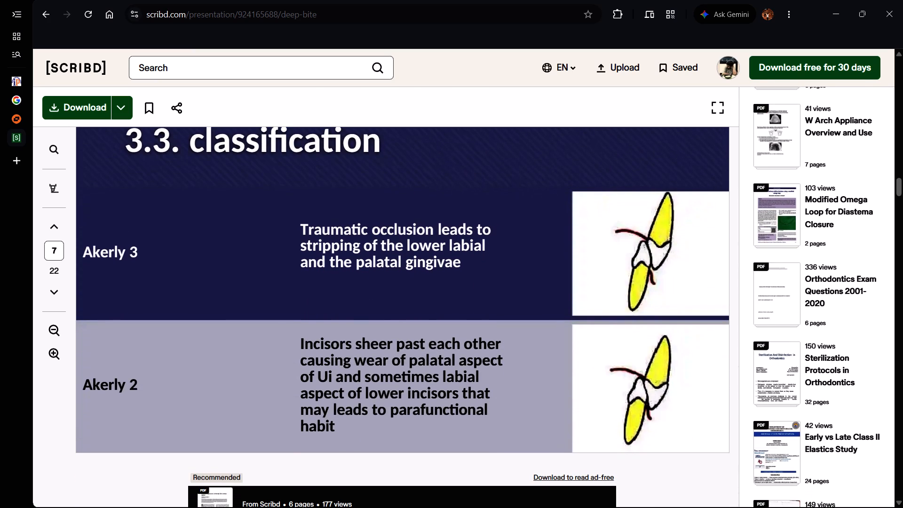
Look through the Scribd presentation's "Treatment of DOB" slides on relative and true intrusion, up to segmental intrusion arch mechanics.
scroll(440, 350, down, 8)
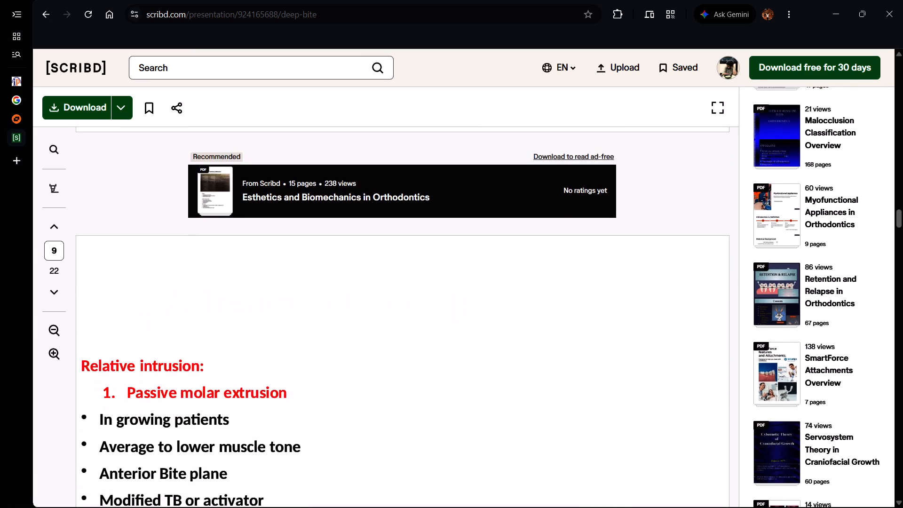
scroll(440, 350, down, 3)
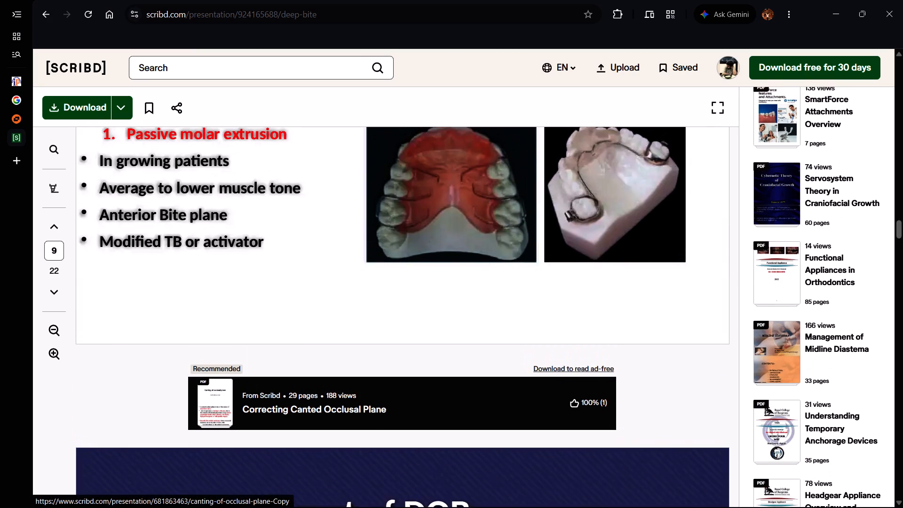
scroll(440, 350, down, 2)
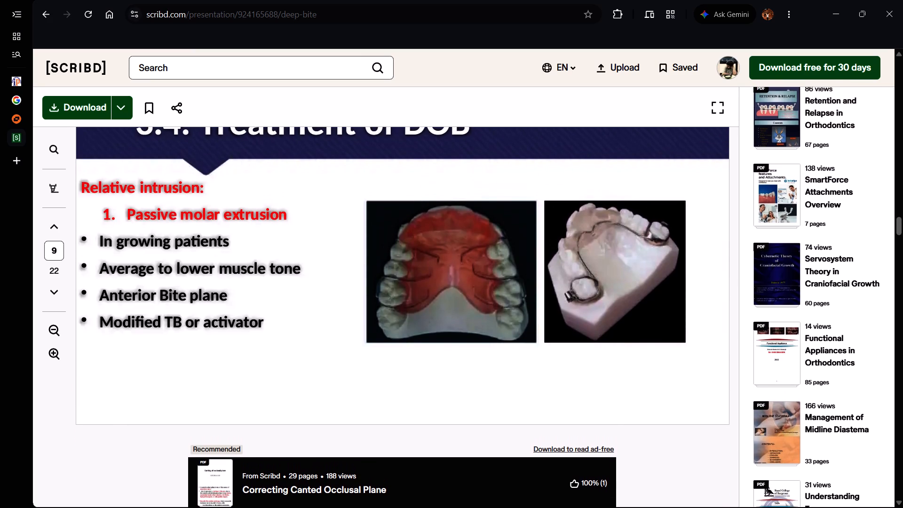
scroll(440, 350, down, 1)
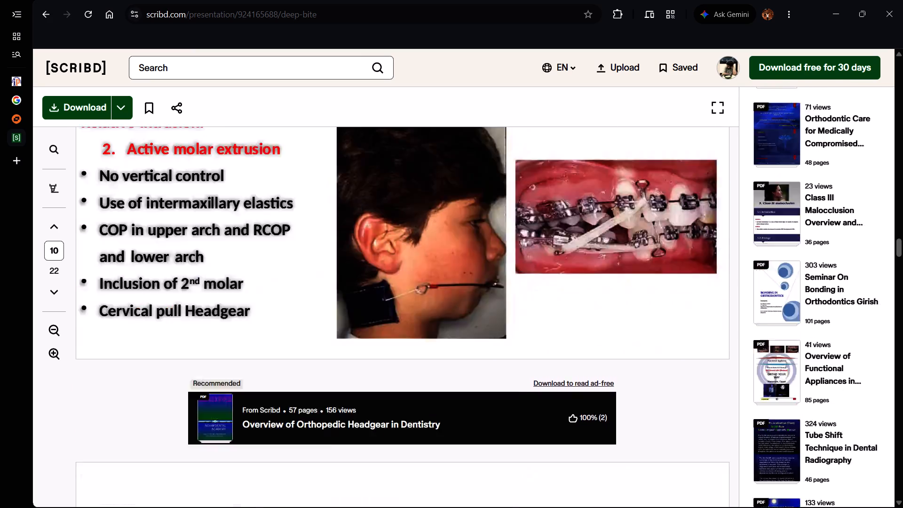
scroll(440, 350, down, 1)
scroll(440, 350, up, 4)
scroll(440, 350, down, 4)
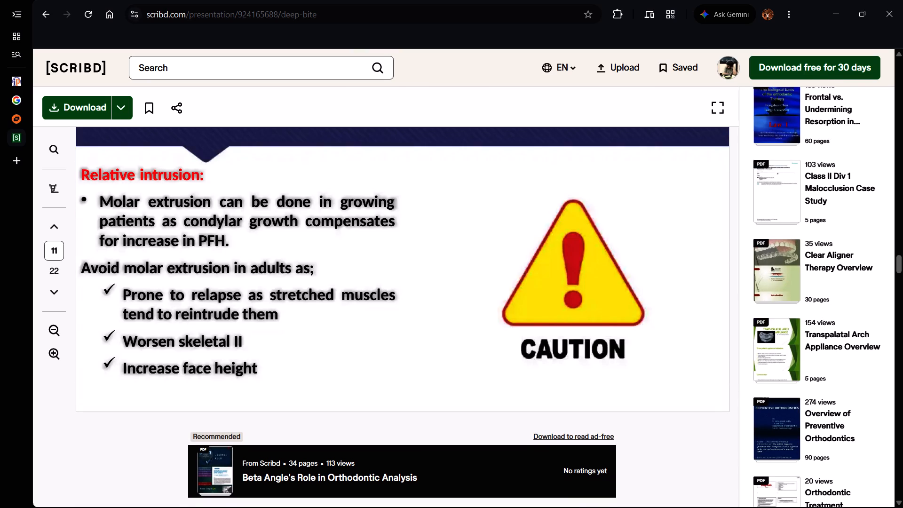
scroll(440, 350, down, 6)
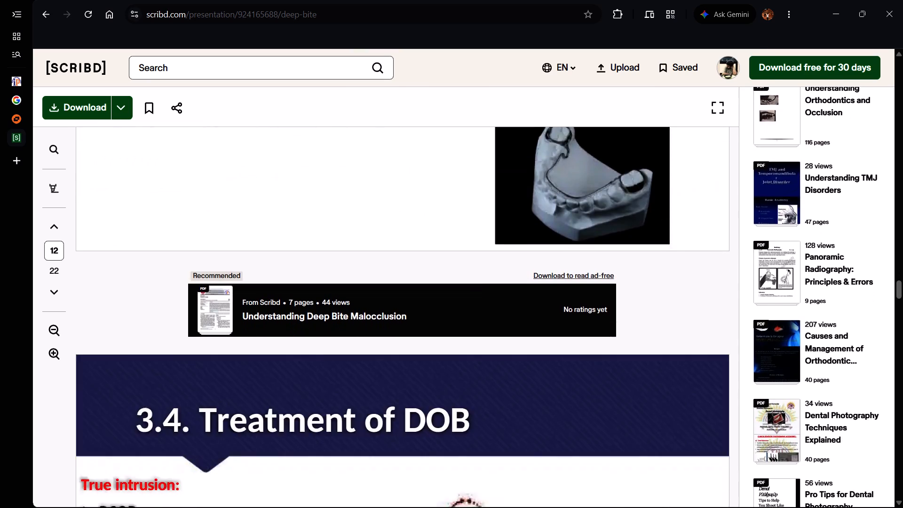
scroll(440, 350, down, 5)
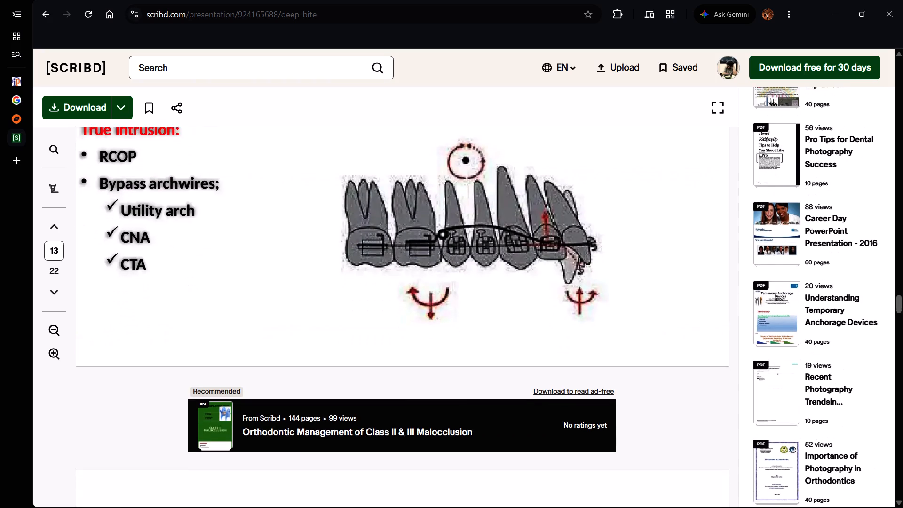
scroll(440, 350, down, 3)
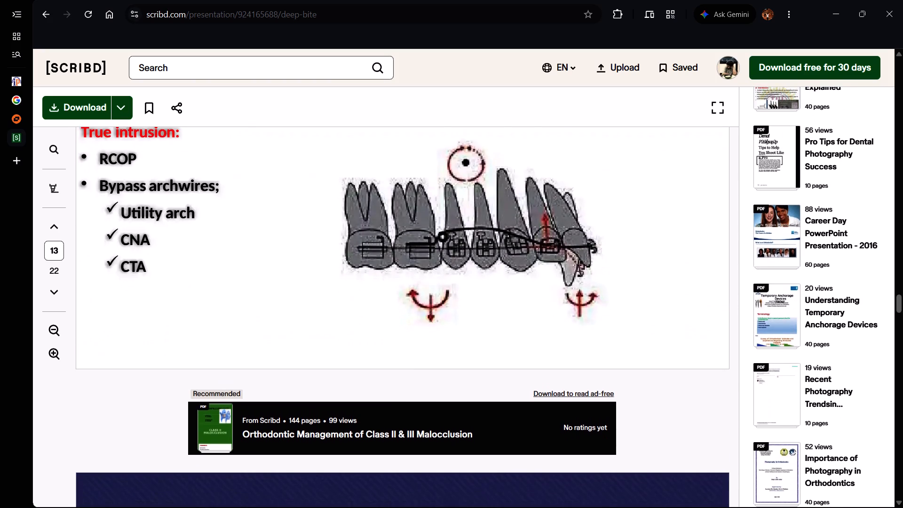
scroll(440, 350, down, 3)
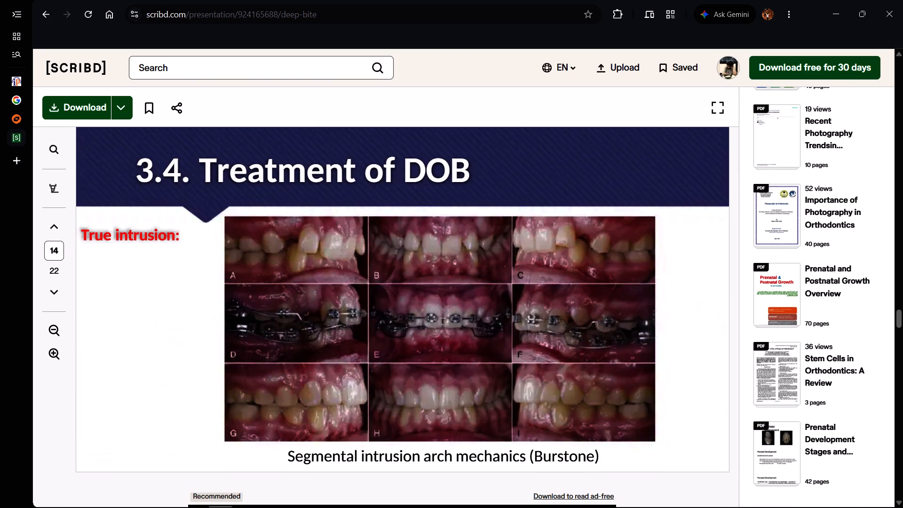
Return to the search results, open the IJODR article "Deep bite -An insight", and open its PDF version.
key(super+Tab)
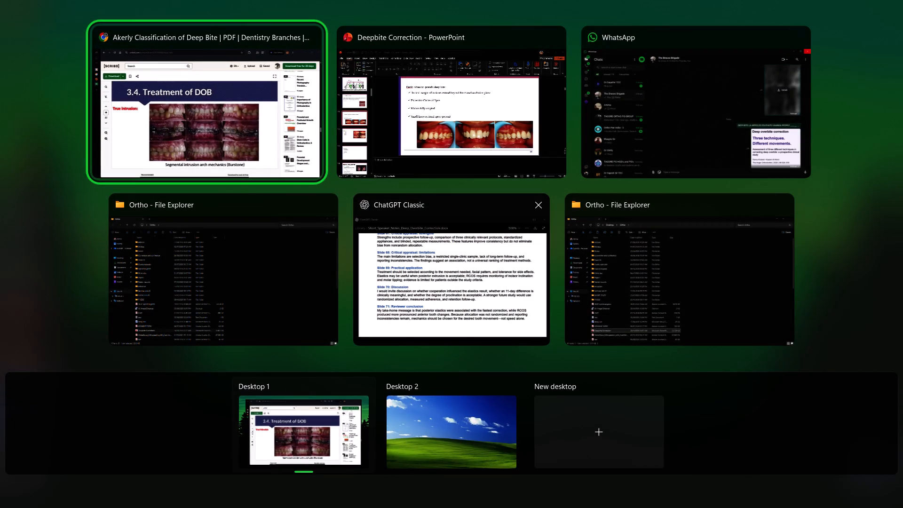
click(292, 114)
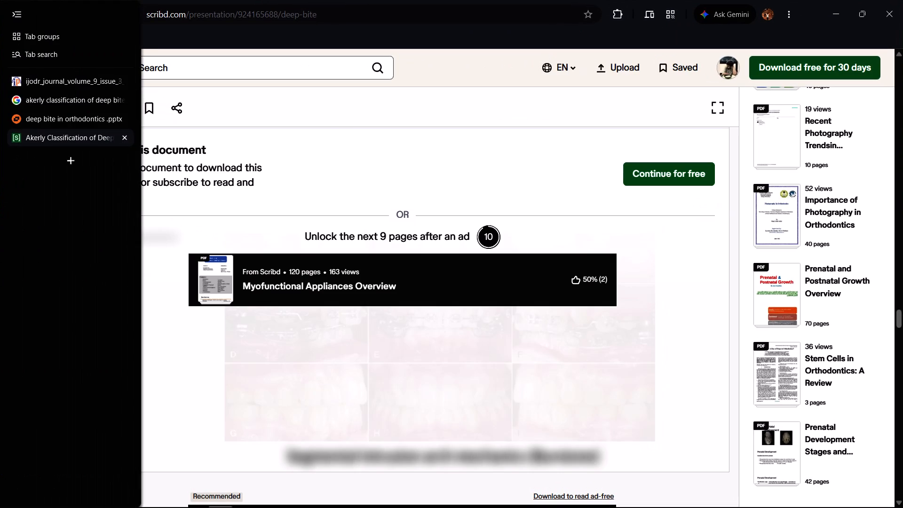
click(51, 12)
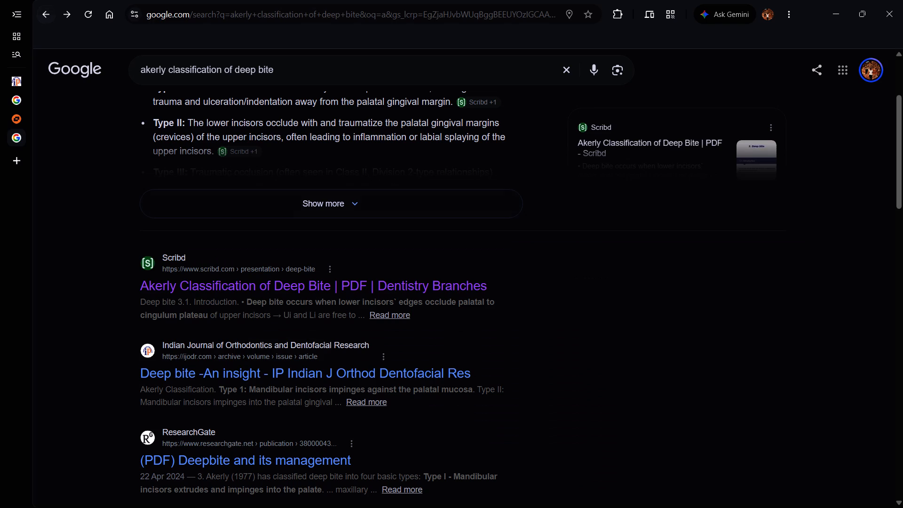
click(385, 369)
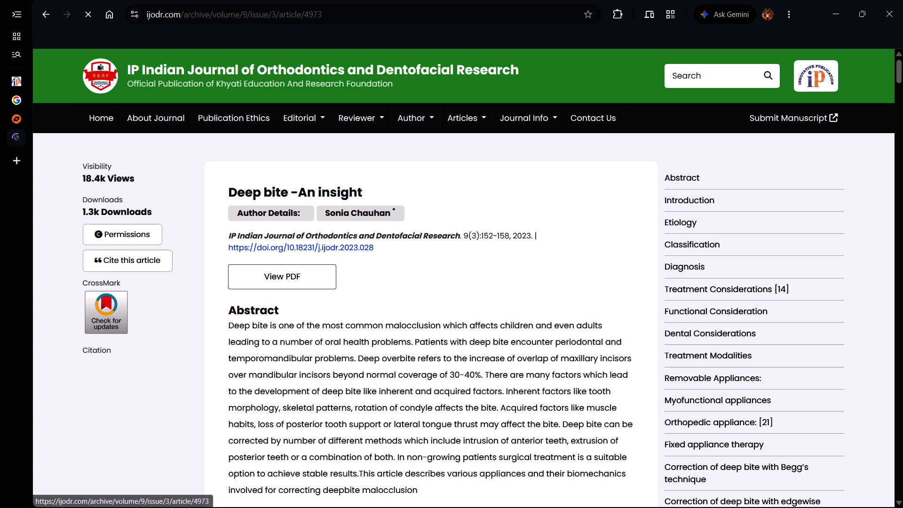
scroll(385, 369, down, 1)
click(281, 241)
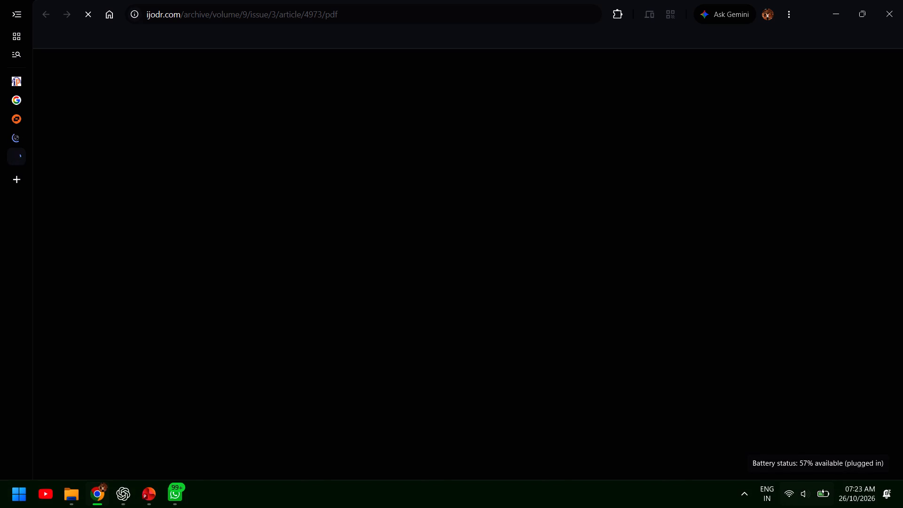
click(123, 494)
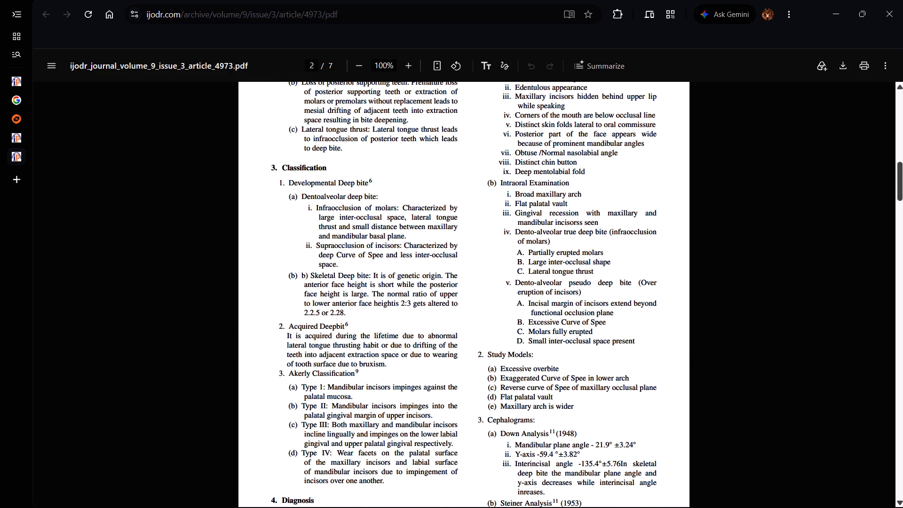
scroll(631, 303, down, 2)
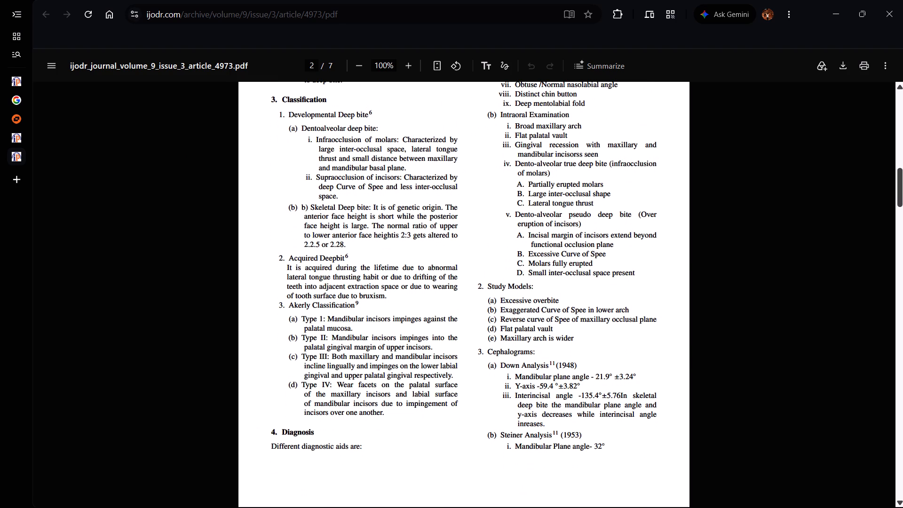
drag(300, 319, 387, 366)
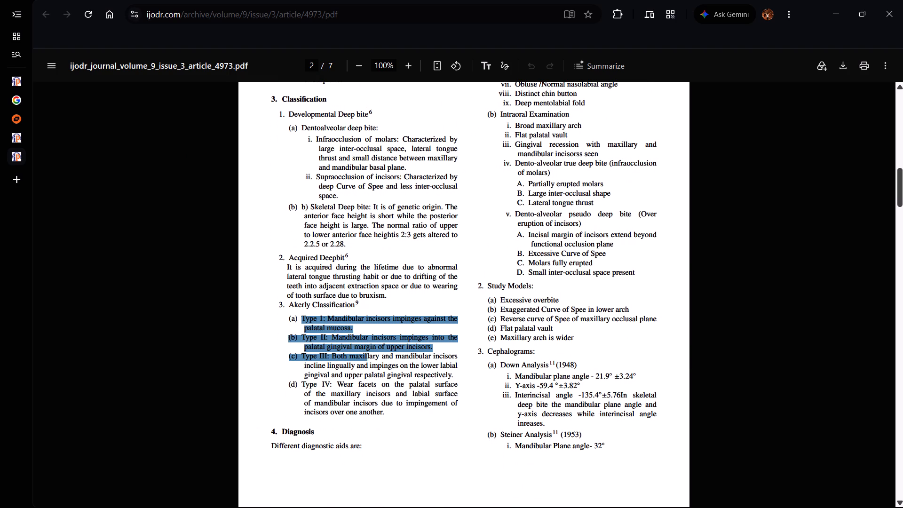
drag(387, 366, 385, 420)
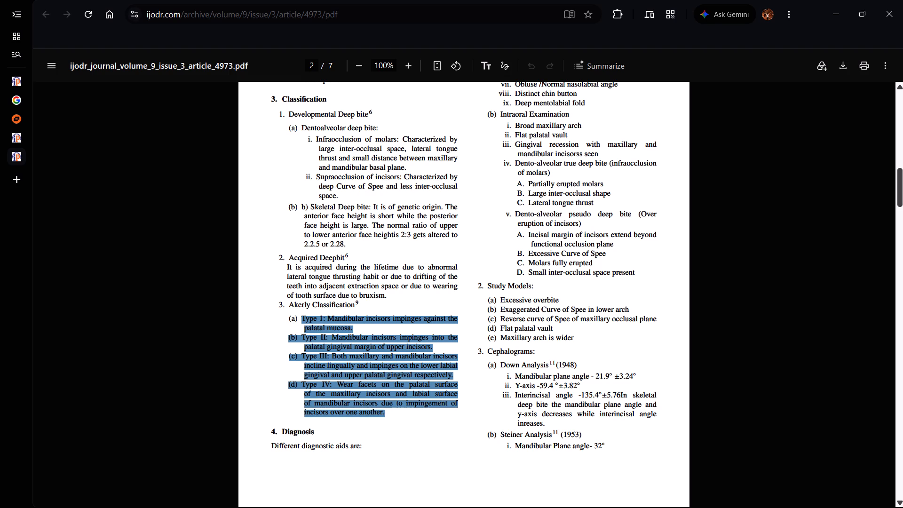
drag(385, 420, 385, 419)
key(ctrl+c)
Switch to the Deepbite Correction presentation and shrink slide 12's clinical photo collage, placing it in the slide's lower-right corner.
key(alt+Tab)
key(alt+Tab)
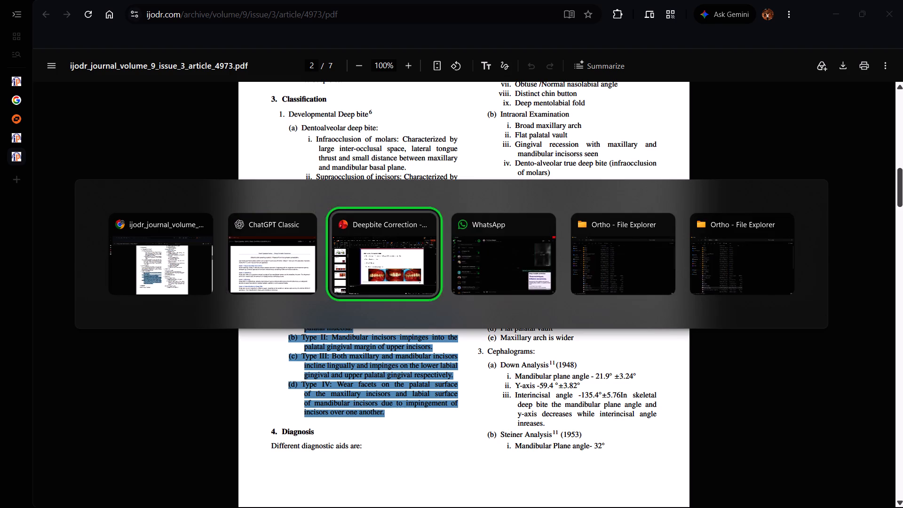
click(62, 418)
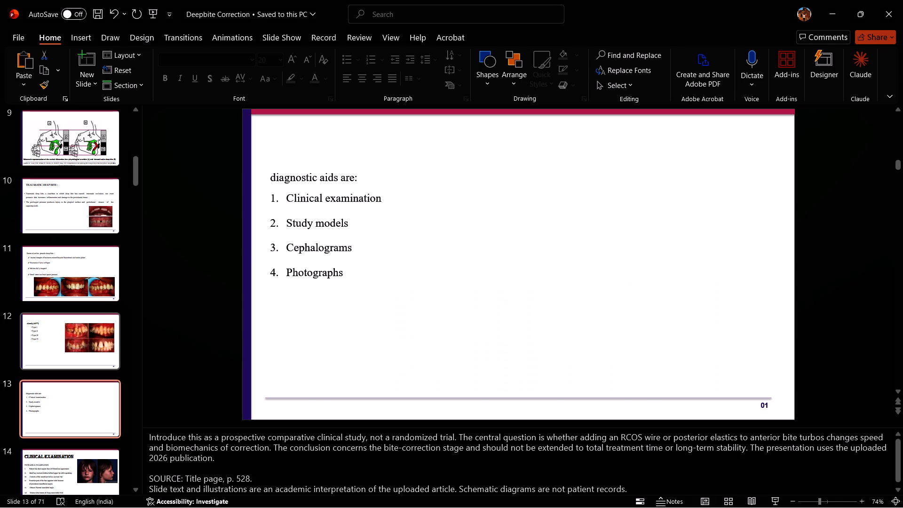
click(79, 341)
click(620, 268)
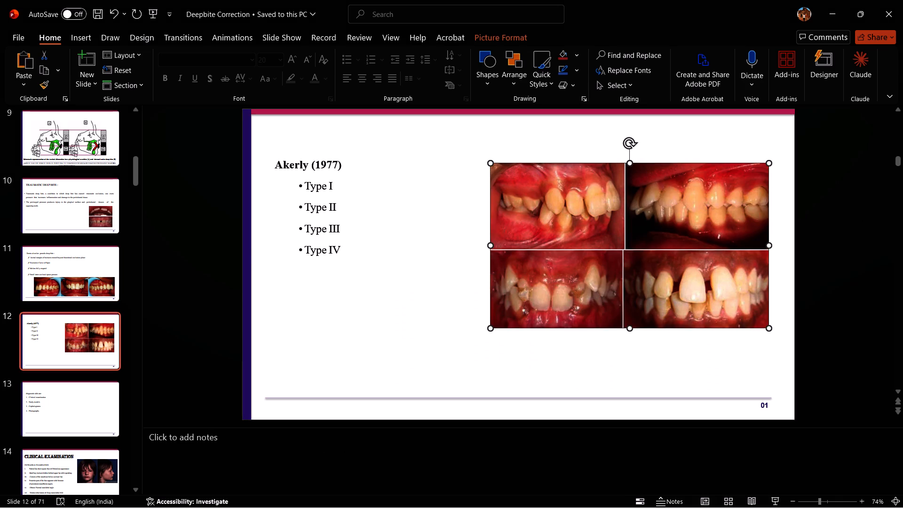
drag(618, 253, 614, 238)
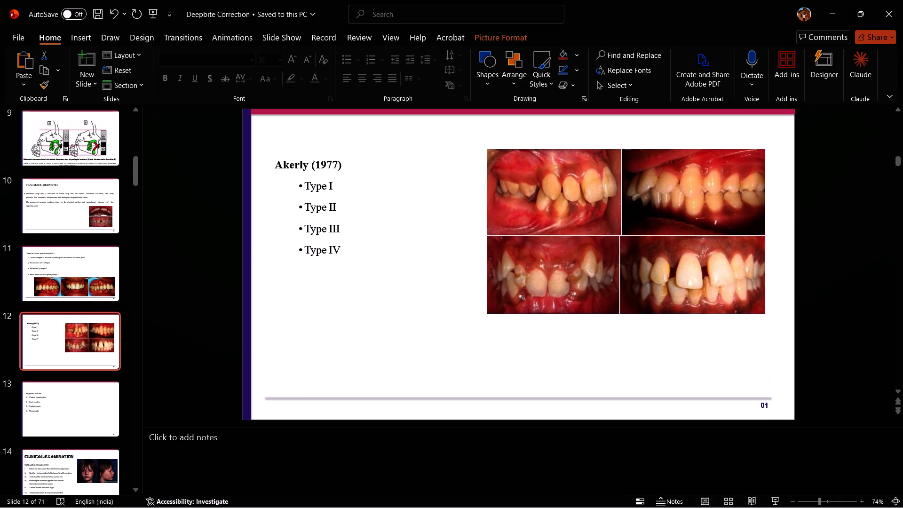
drag(614, 238, 641, 209)
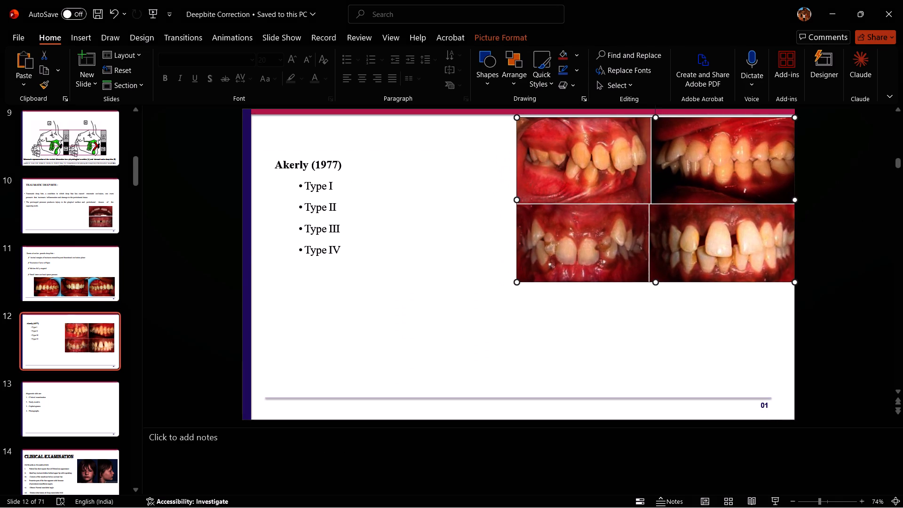
drag(519, 282, 611, 215)
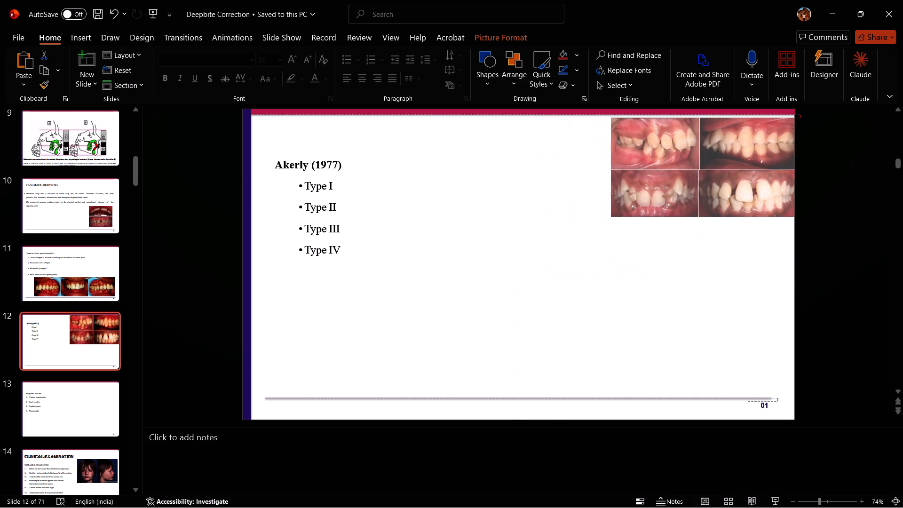
drag(611, 215, 611, 214)
drag(707, 182, 702, 360)
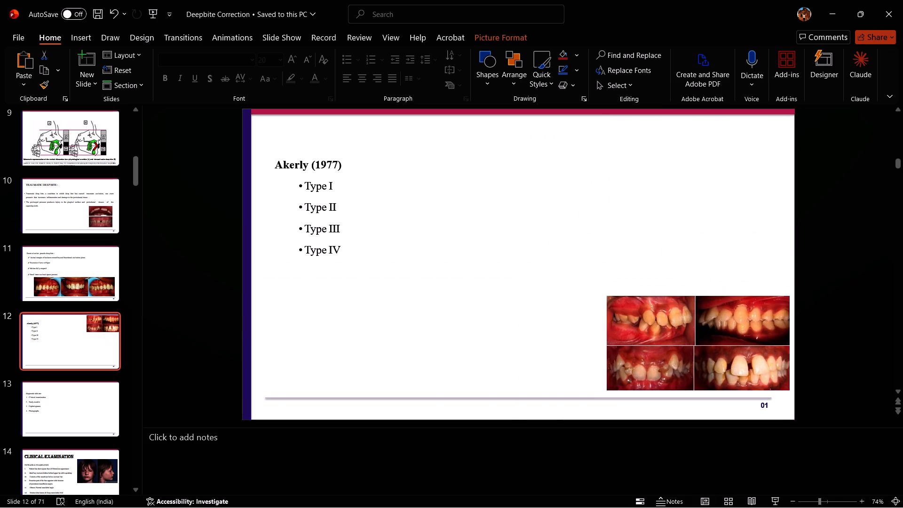
drag(702, 360, 698, 366)
Move the Akerly (1977) text box to slide 12's upper-left corner and paste the copied type descriptions as a separate text box.
click(490, 262)
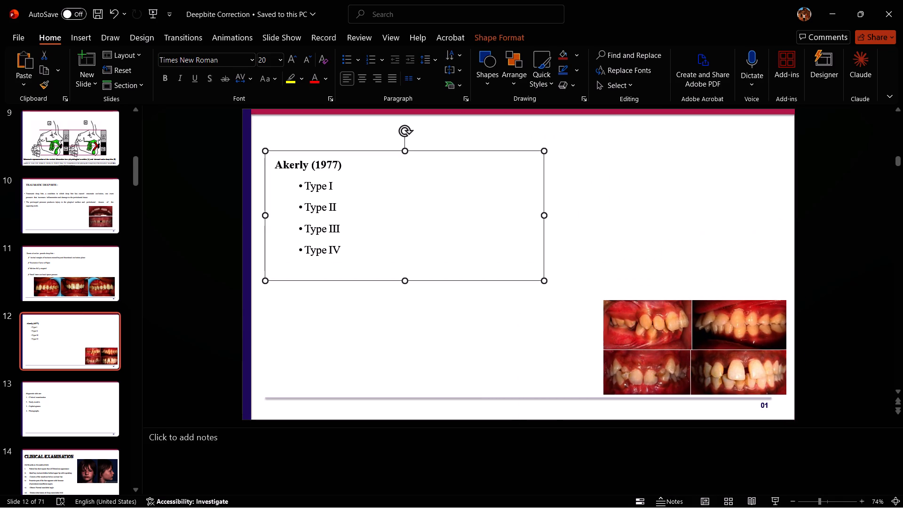
drag(437, 151, 428, 119)
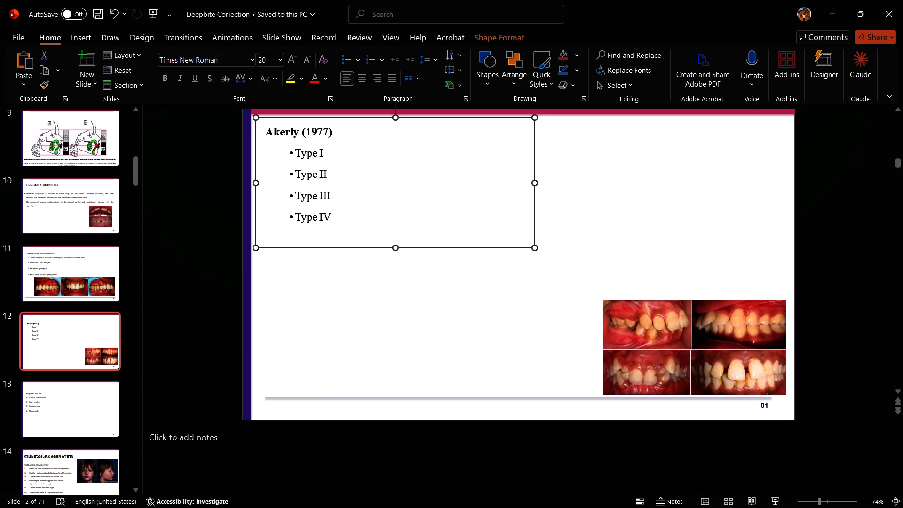
click(493, 270)
key(ctrl+v)
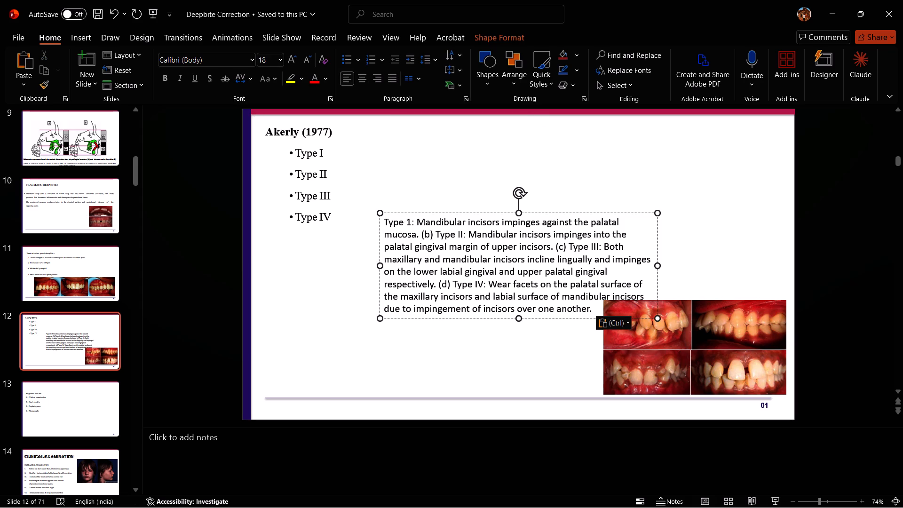
Move the description "Mandibular incisors impinges against the palatal mucosa." from the pasted text to the Type I bullet, after a colon.
drag(414, 217, 424, 236)
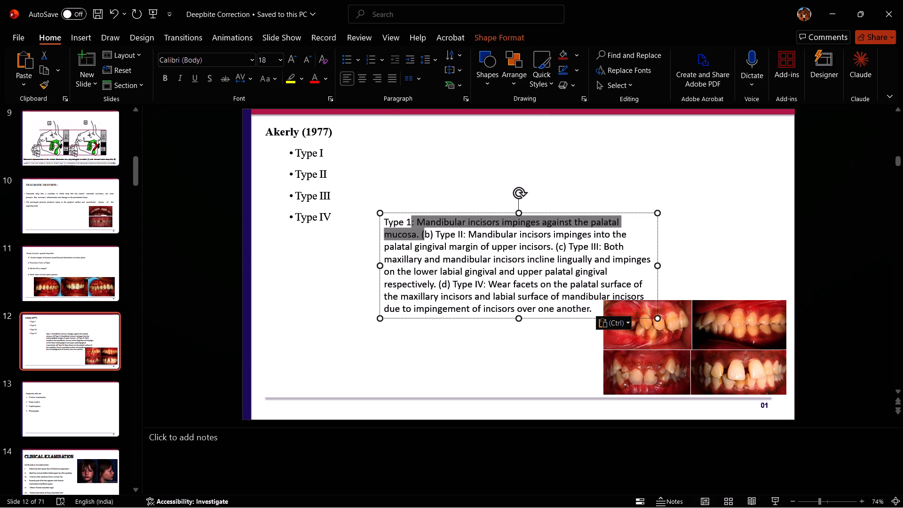
drag(424, 236, 419, 237)
key(ctrl+x)
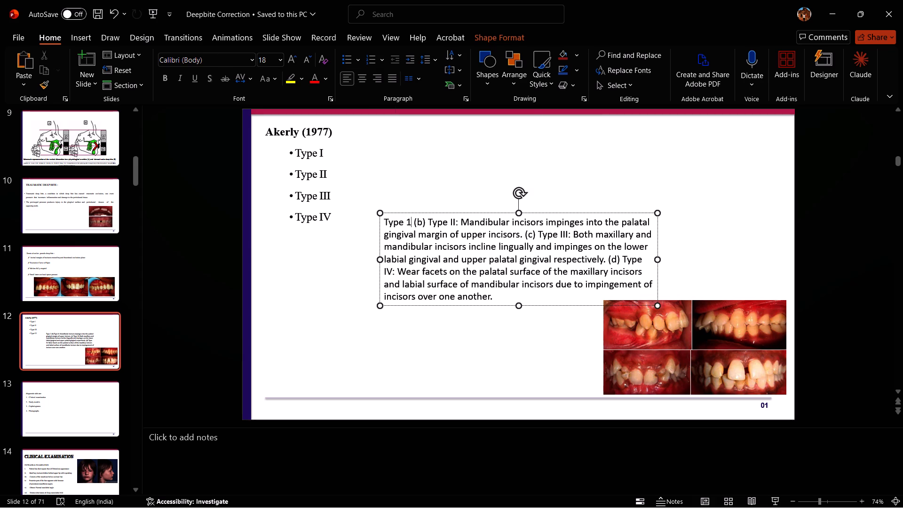
click(326, 151)
key(space)
text(:)
key(space)
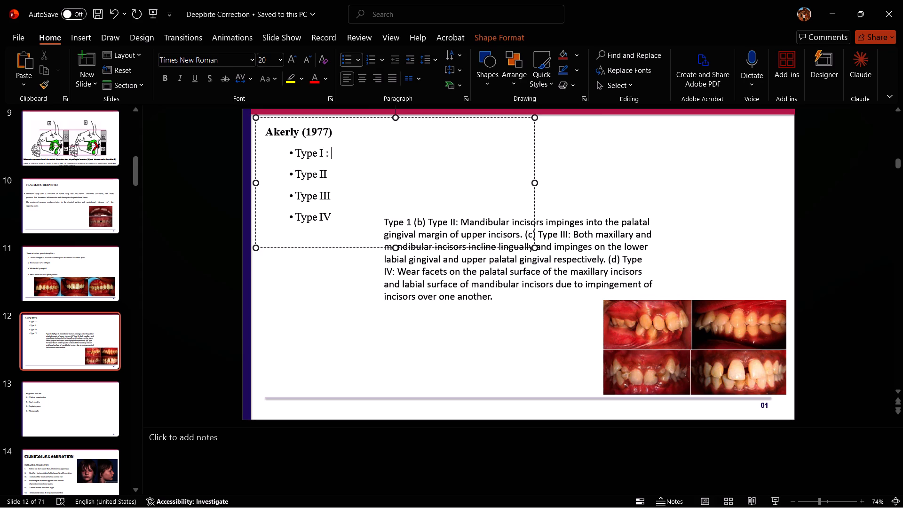
key(ctrl+v)
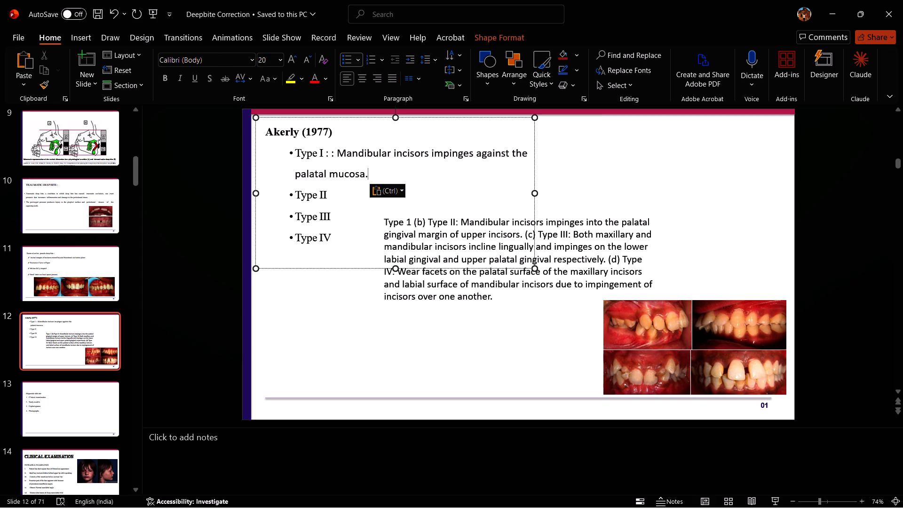
Move "Mandibular incisors impinges into the palatal gingival margin of upper incisors." from the pasted text to the Type II bullet, after a colon.
drag(460, 222, 533, 243)
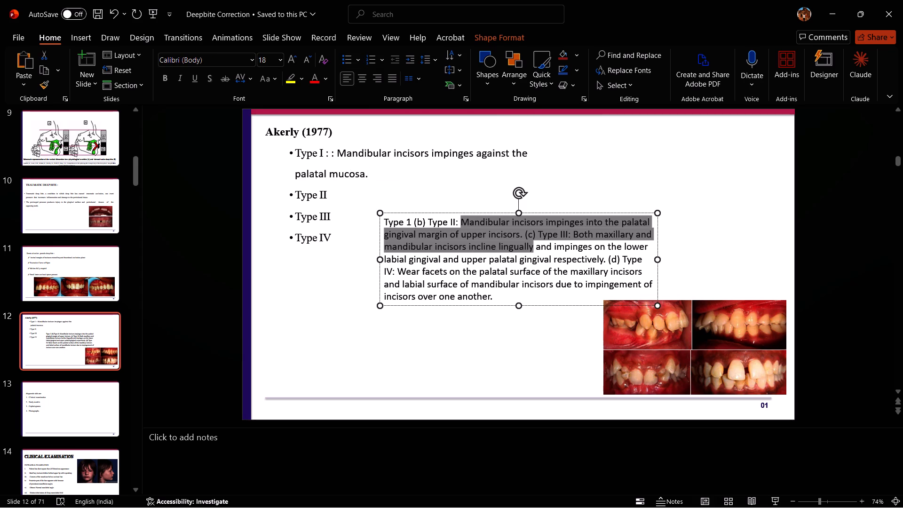
drag(533, 243, 523, 236)
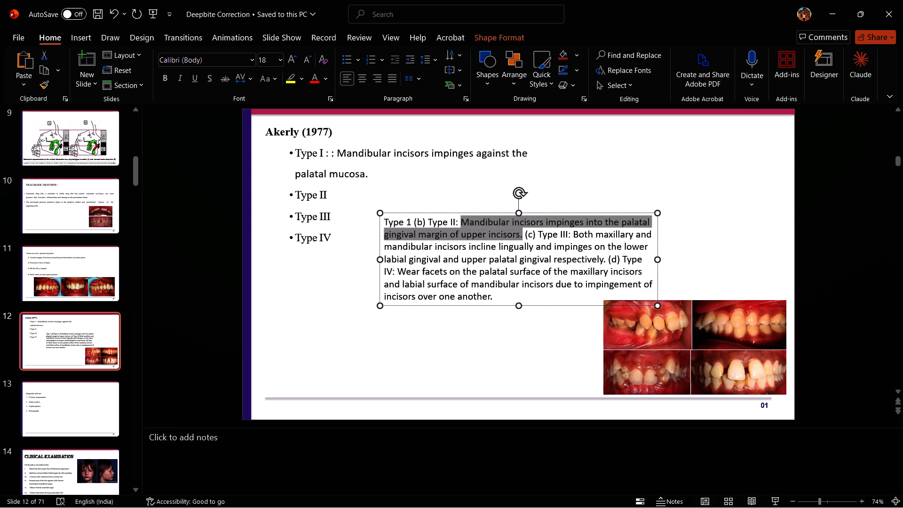
key(ctrl+x)
click(344, 190)
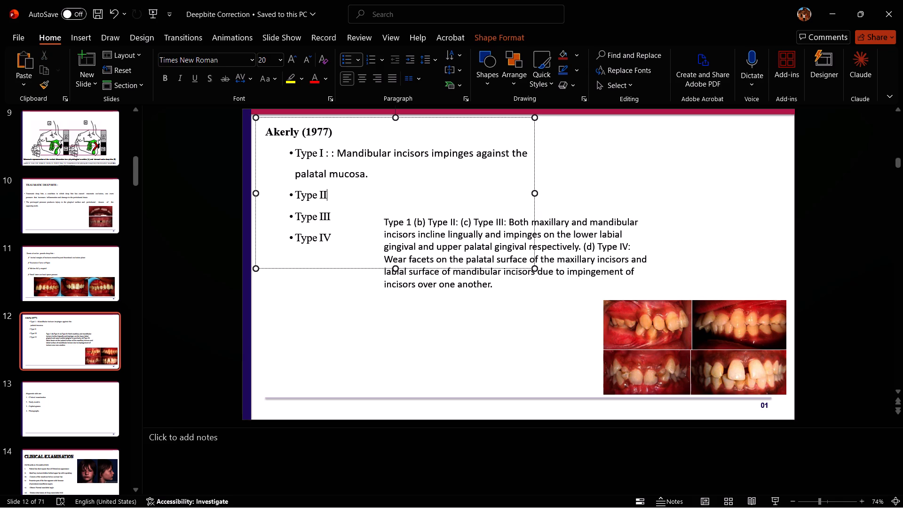
key(space)
key(shift+colon)
key(space)
key(ctrl+v)
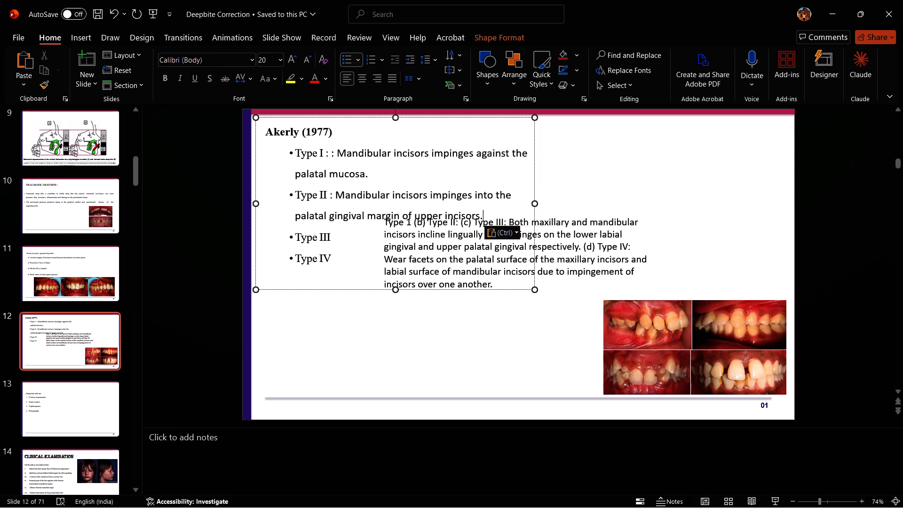
Move the description starting "Both maxillary and mandibular incisors incline lingually" from the pasted text to the Type III bullet, after a colon.
click(600, 233)
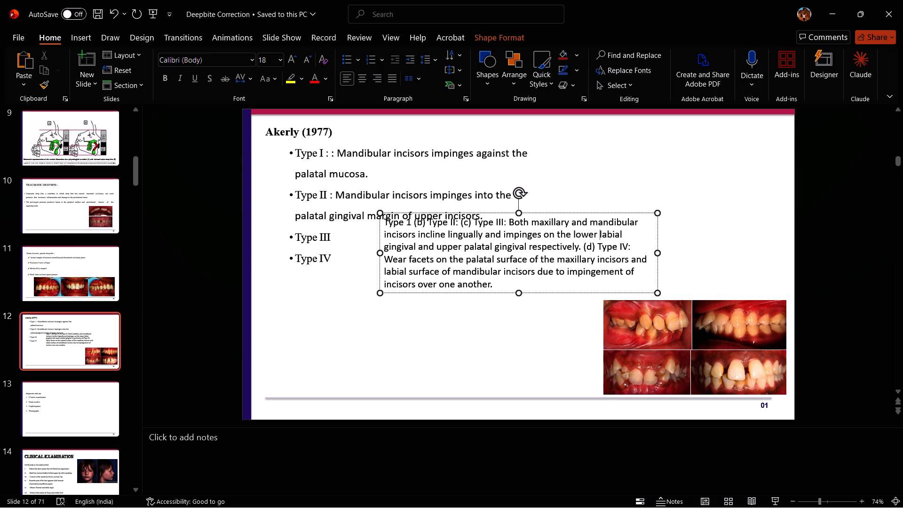
drag(507, 223, 582, 245)
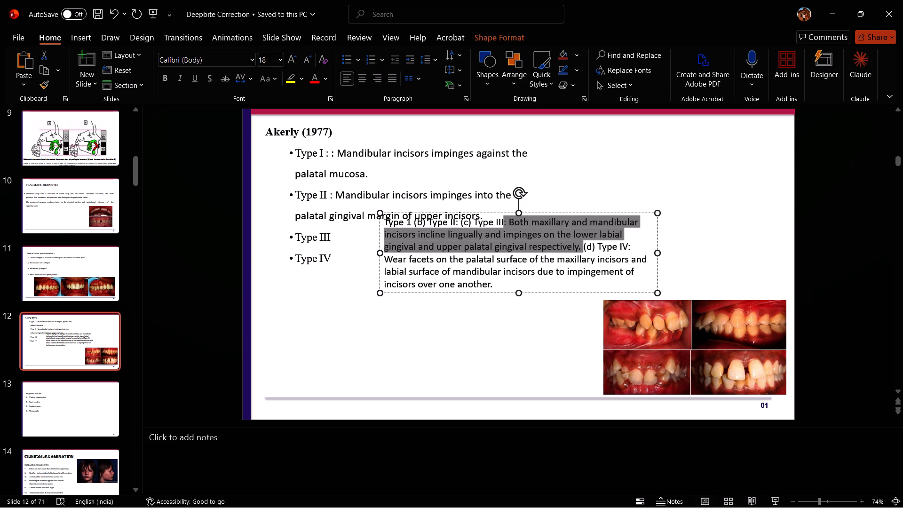
drag(582, 245, 581, 245)
key(ctrl+x)
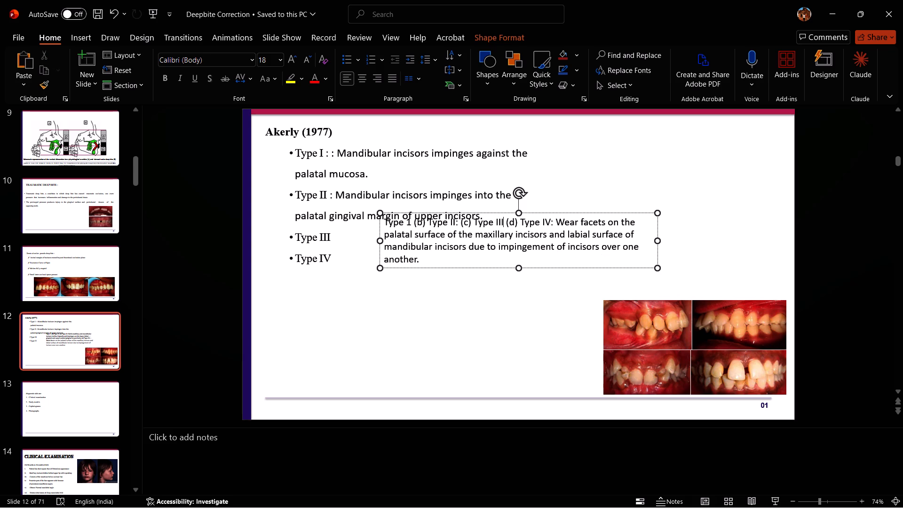
click(346, 234)
key(space)
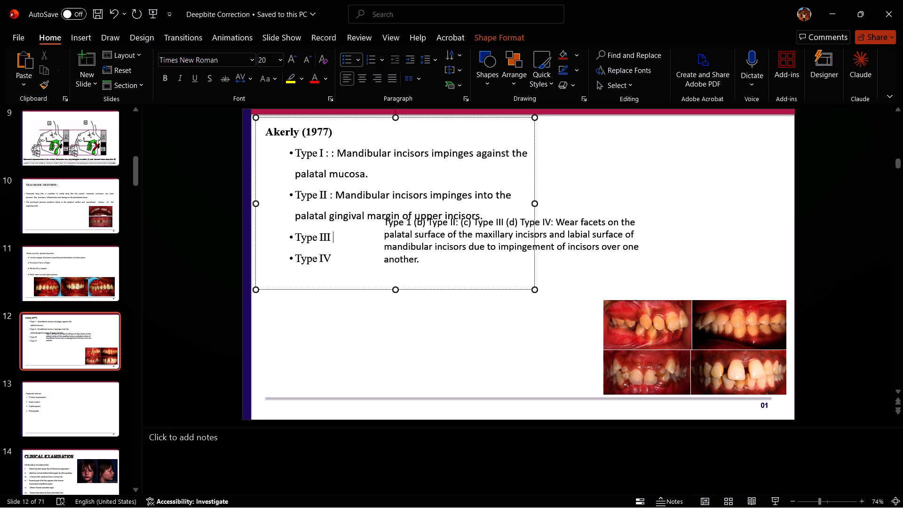
text(:)
key(space)
key(ctrl+v)
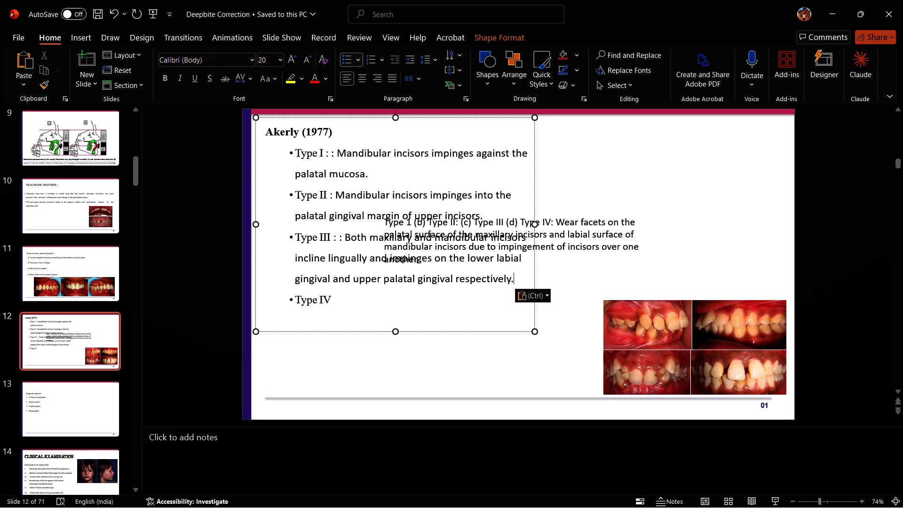
Move the description starting "Wear facets on the palatal surface" from the pasted text to the Type IV bullet, after a colon.
drag(556, 222, 566, 229)
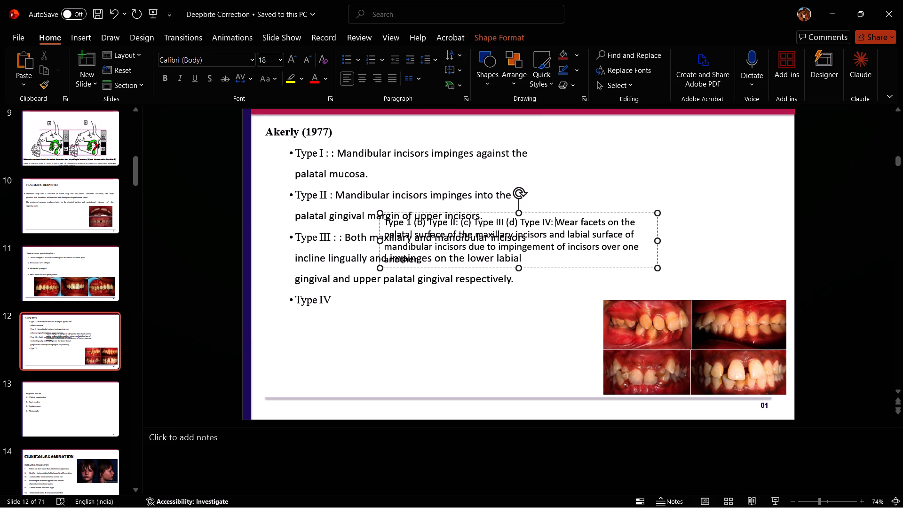
drag(566, 229, 552, 270)
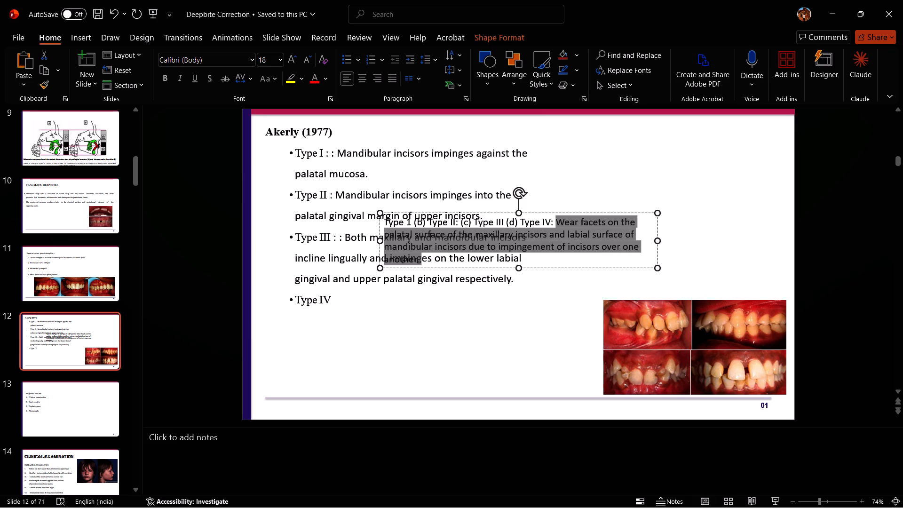
drag(552, 270, 522, 261)
key(ctrl+x)
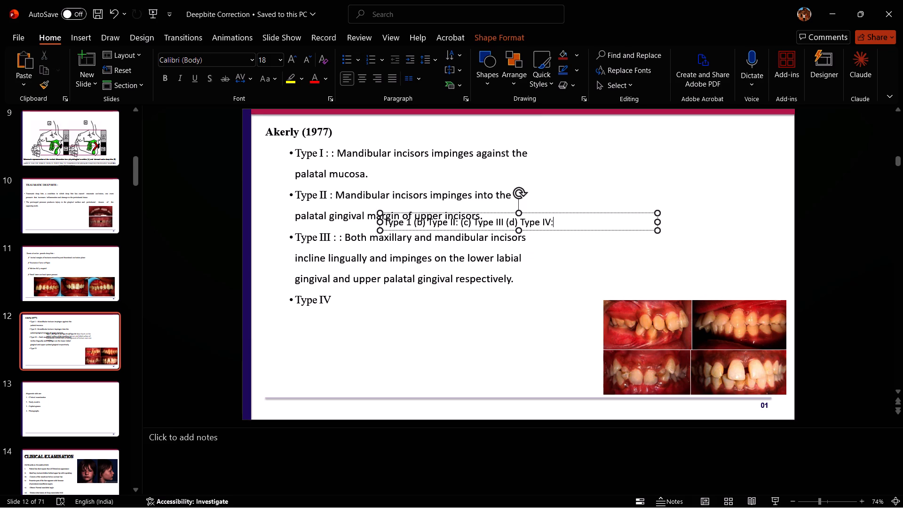
drag(575, 230, 669, 182)
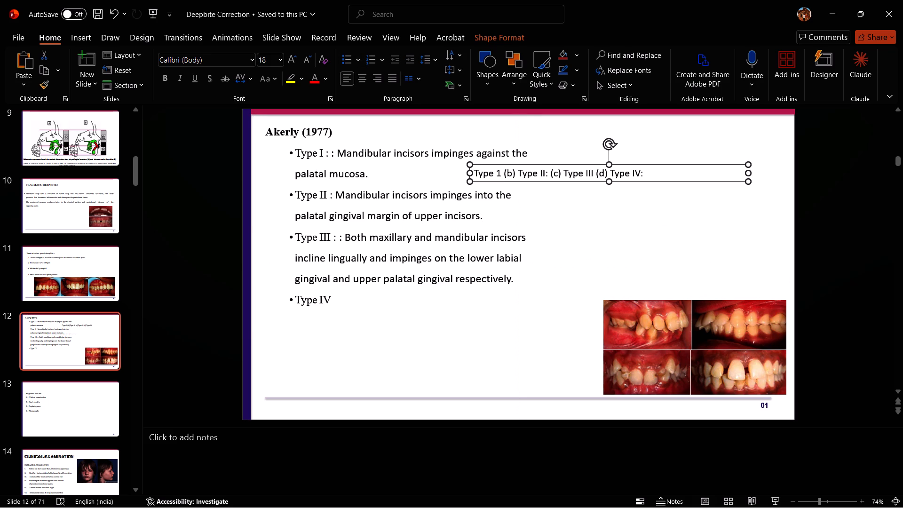
click(360, 299)
key(space)
text(:)
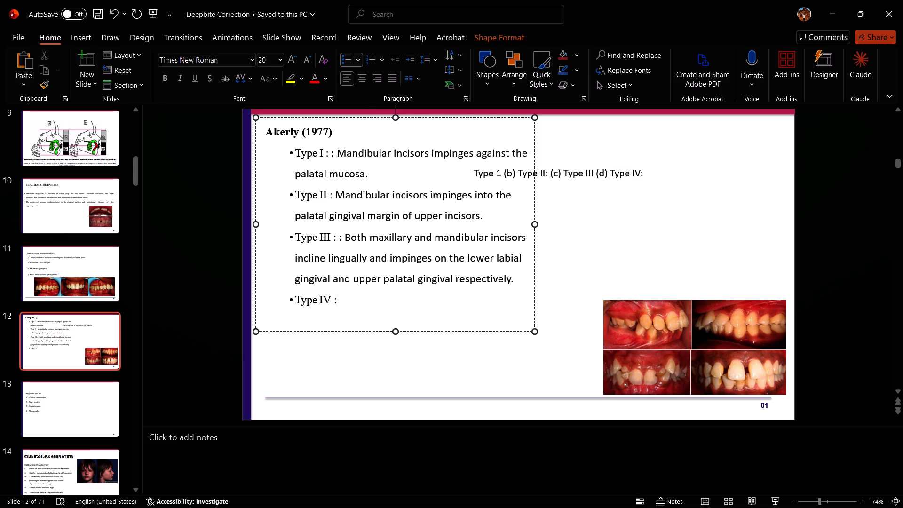
key(space)
key(ctrl+v)
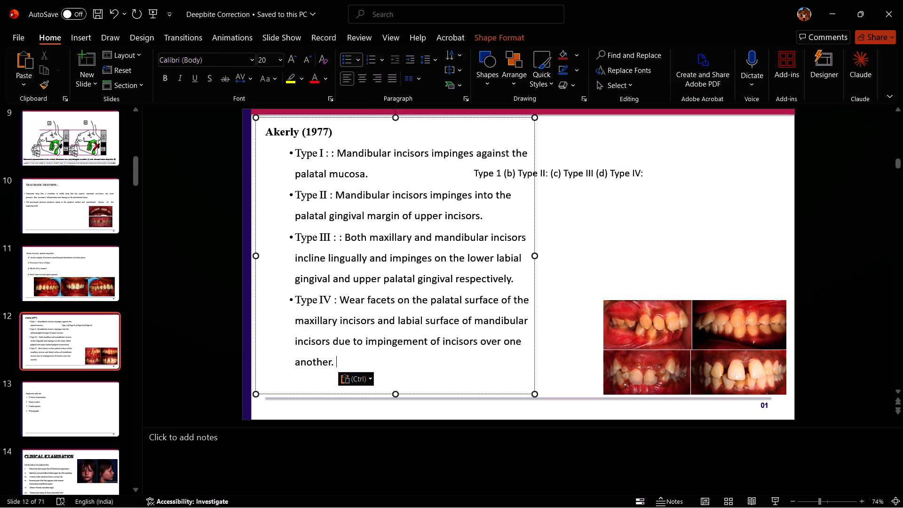
Delete the leftover text box containing only the "Type 1 (b) Type II: (c) Type III (d) Type IV:" labels.
click(537, 256)
click(537, 256)
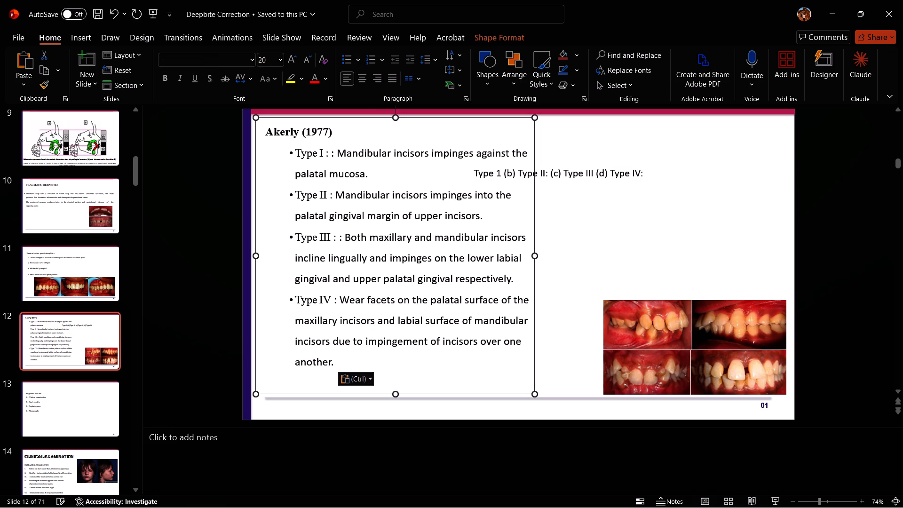
click(625, 177)
click(650, 181)
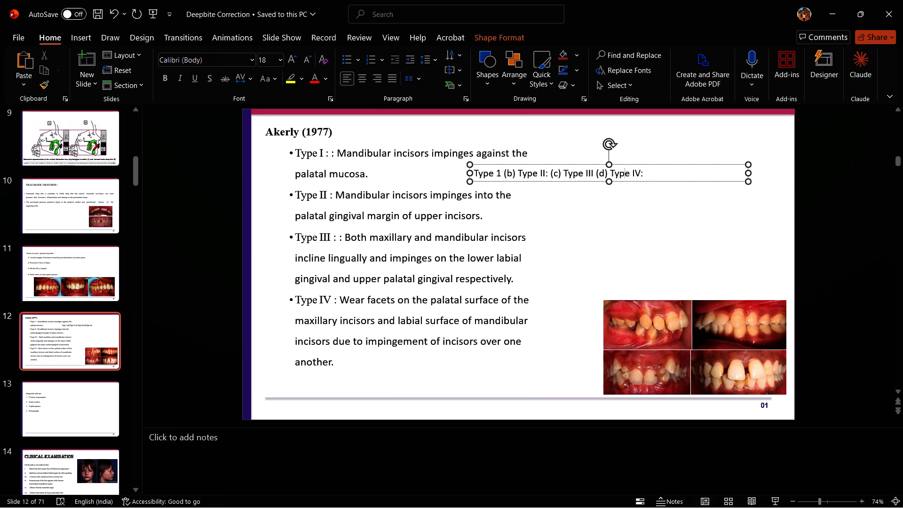
key(Delete)
Widen the Akerly (1977) text box rightward so it spans nearly the full width of the slide.
click(483, 255)
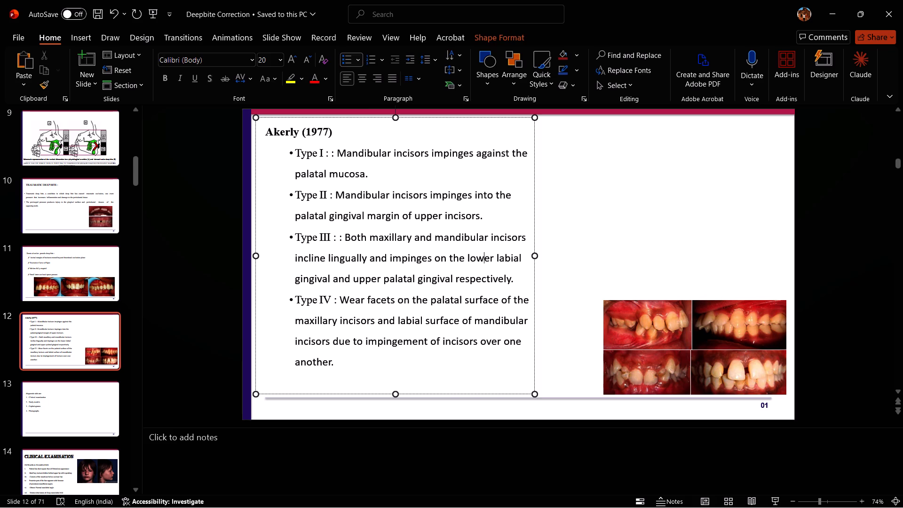
drag(535, 256, 759, 218)
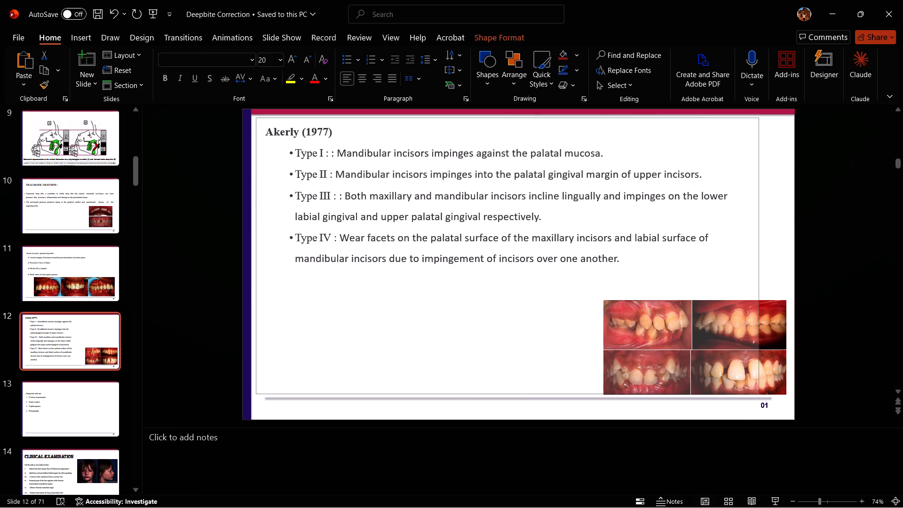
drag(759, 218, 759, 218)
Set all text in the Akerly (1977) text box to Times New Roman.
click(630, 265)
key(ctrl+a)
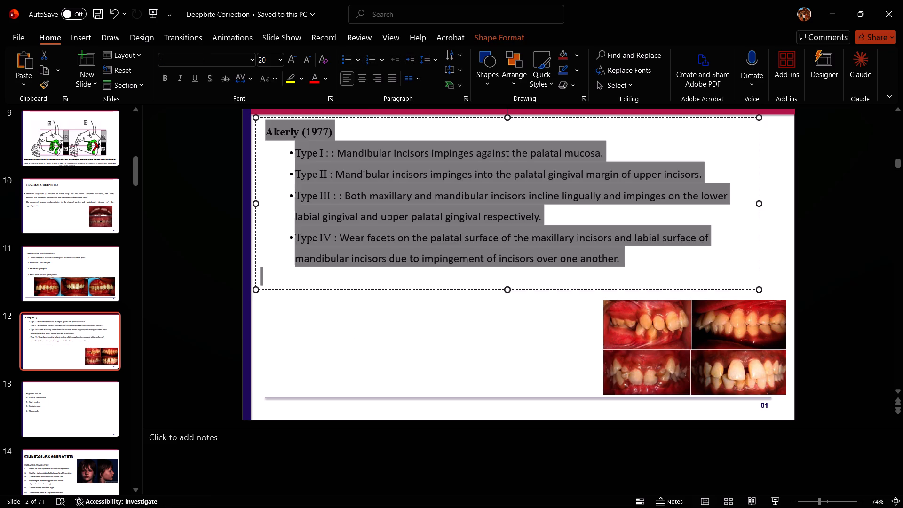
click(201, 62)
text(ti)
key(Return)
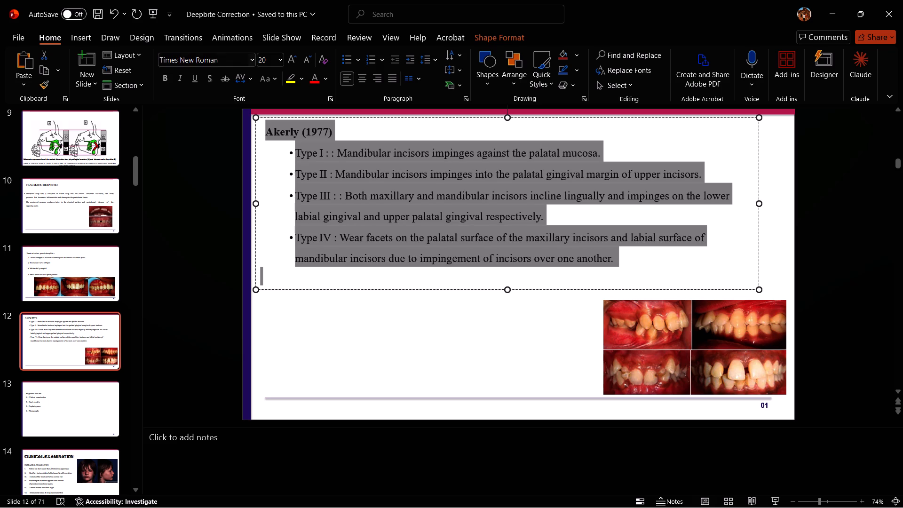
click(428, 349)
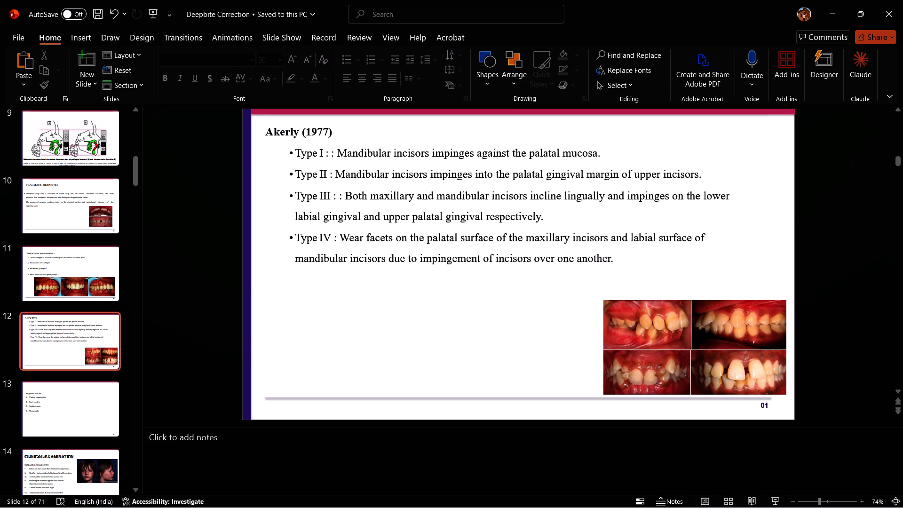
Save the Deepbite Correction presentation.
key(ctrl+s)
click(677, 346)
key(ctrl+s)
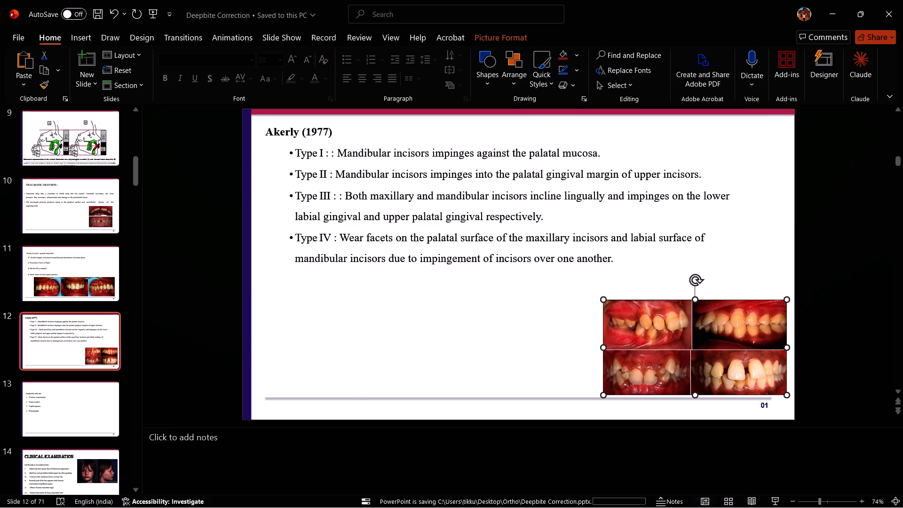
Switch to Chrome and read the deep bite journal PDF's pages 3 to 6, covering diagnosis, treatment considerations, appliances, correction techniques and surgical options.
key(alt+Tab)
scroll(677, 346, down, 4)
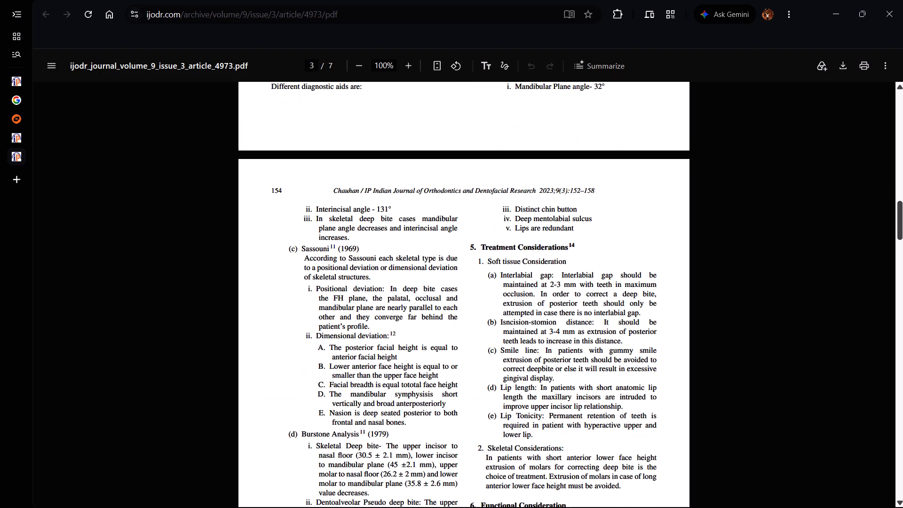
scroll(677, 346, down, 4)
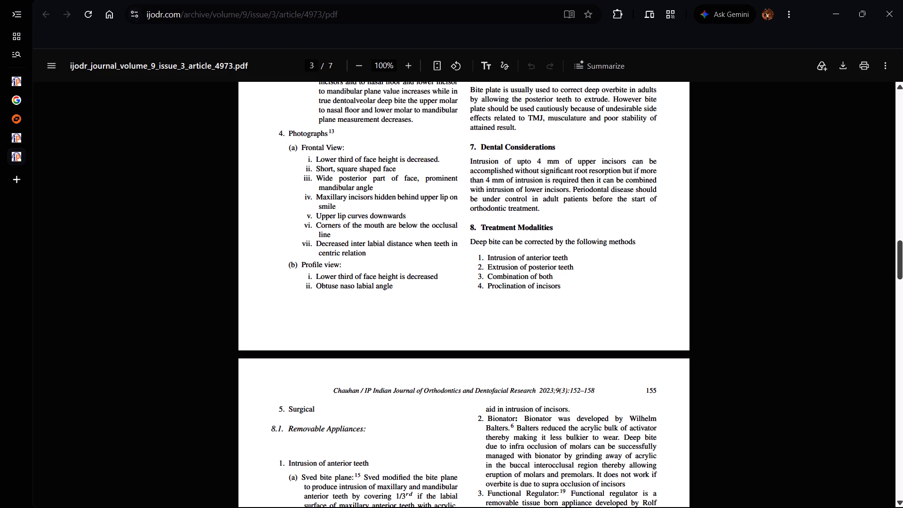
scroll(677, 346, down, 1)
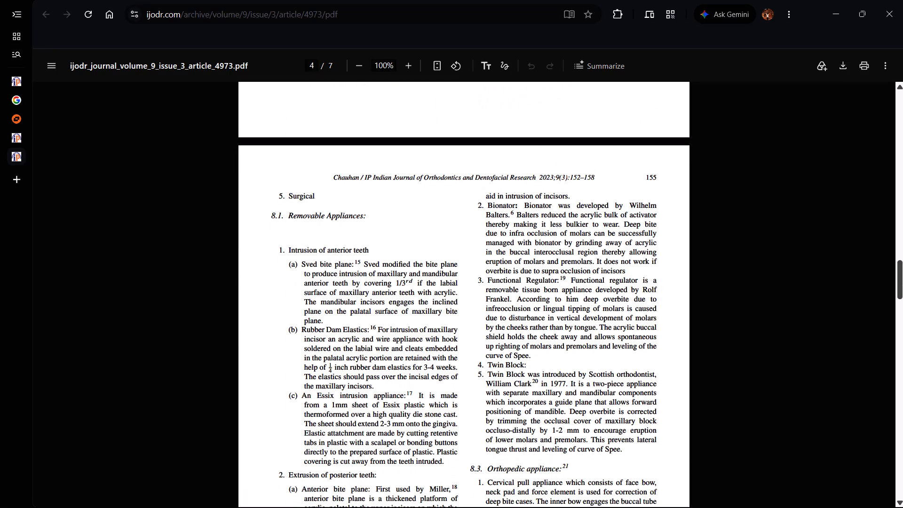
scroll(677, 346, down, 2)
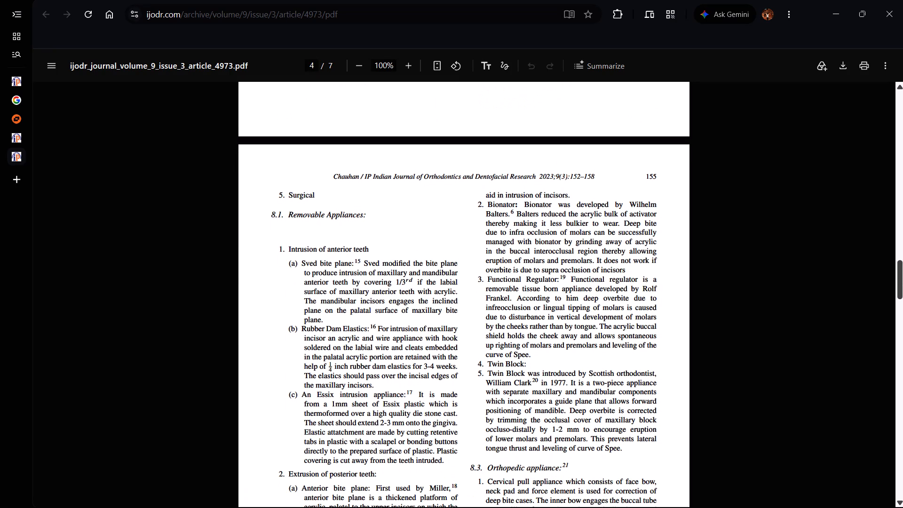
scroll(677, 346, down, 2)
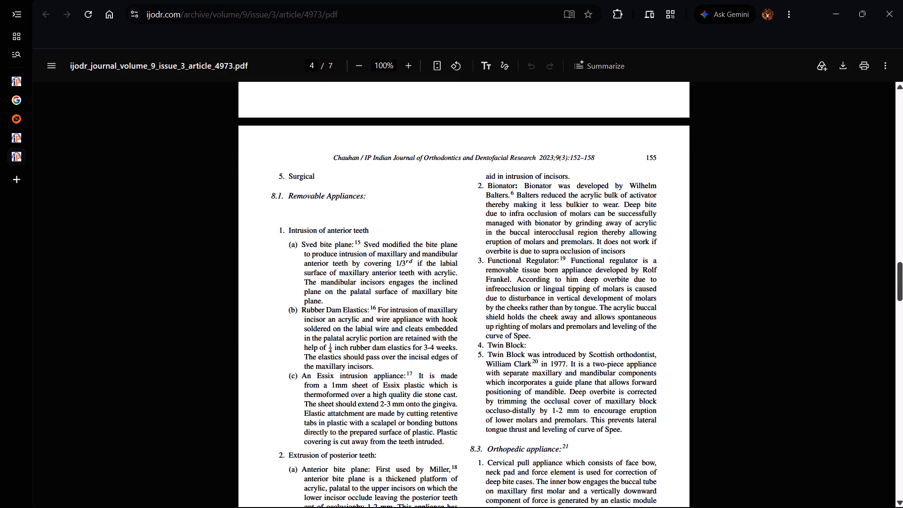
scroll(677, 346, down, 1)
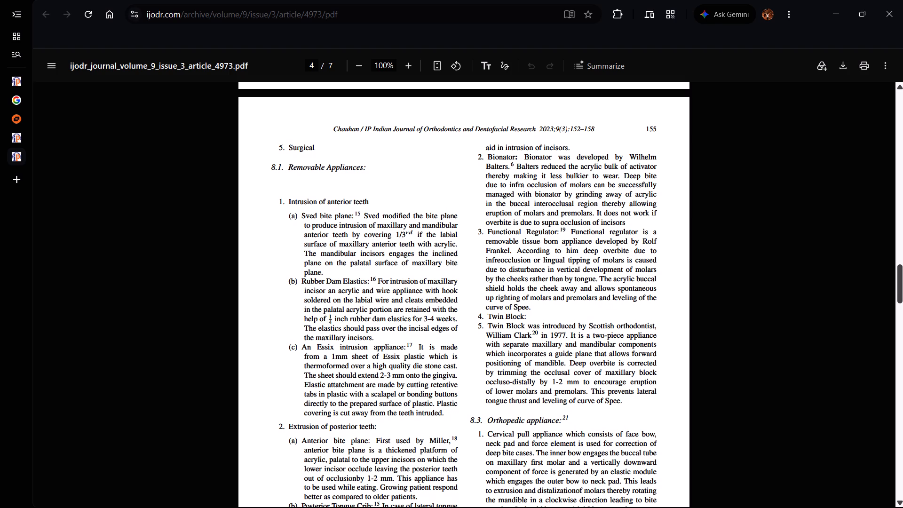
scroll(677, 346, down, 2)
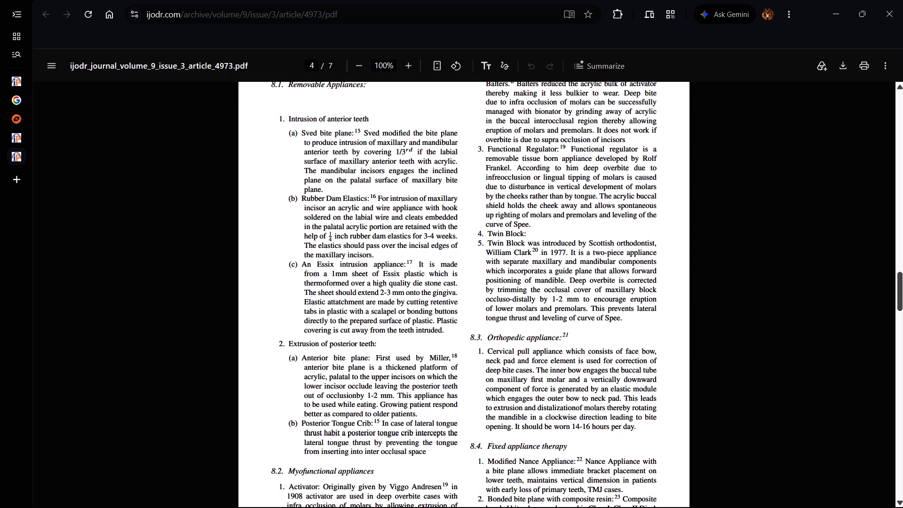
scroll(677, 346, down, 1)
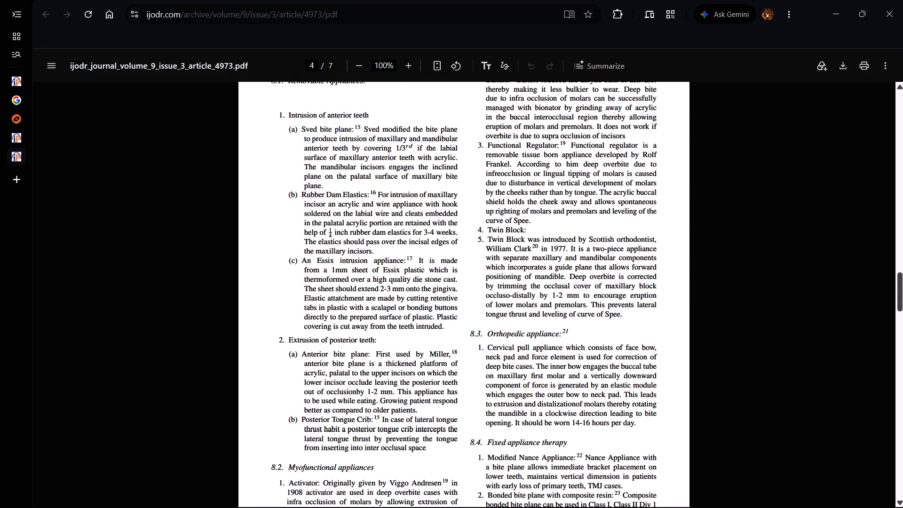
scroll(677, 346, down, 1)
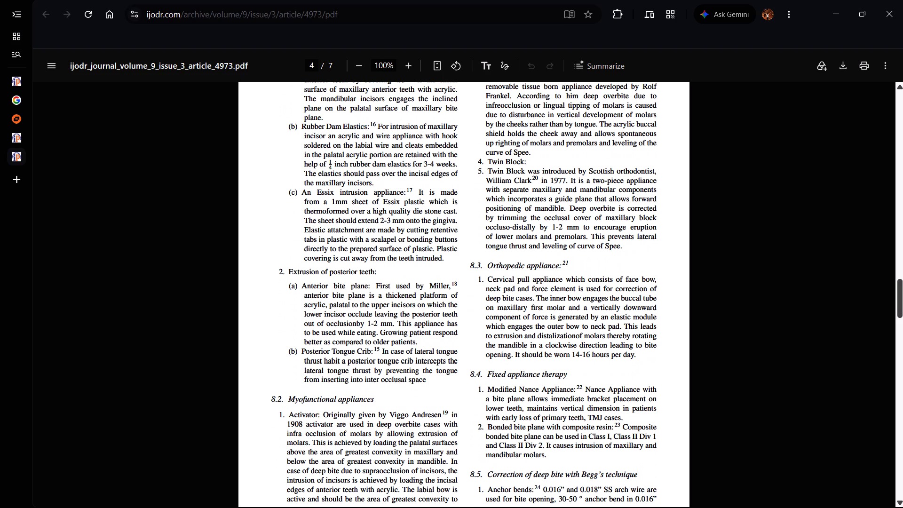
scroll(677, 346, down, 1)
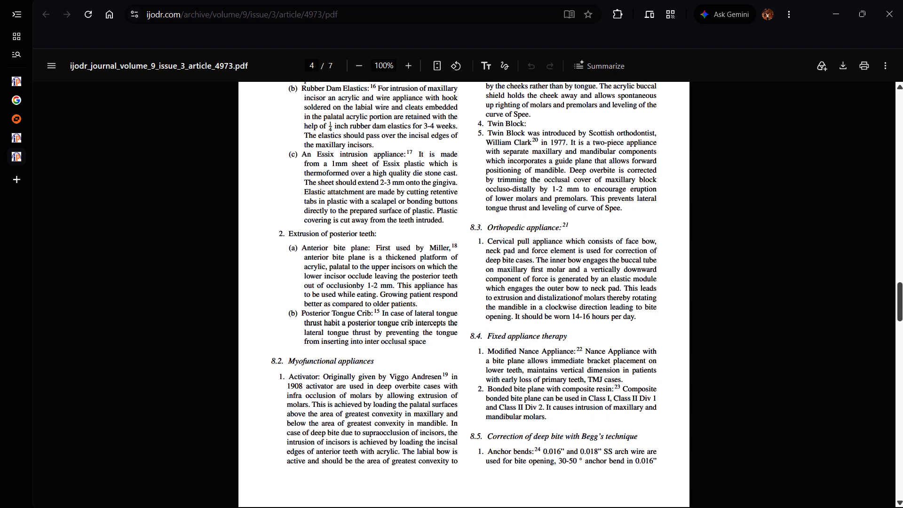
scroll(677, 346, down, 1)
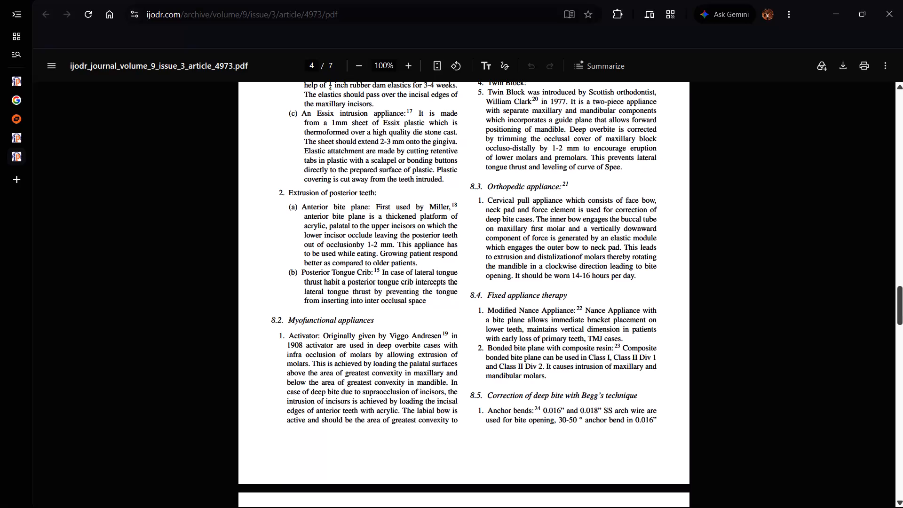
scroll(677, 346, down, 1)
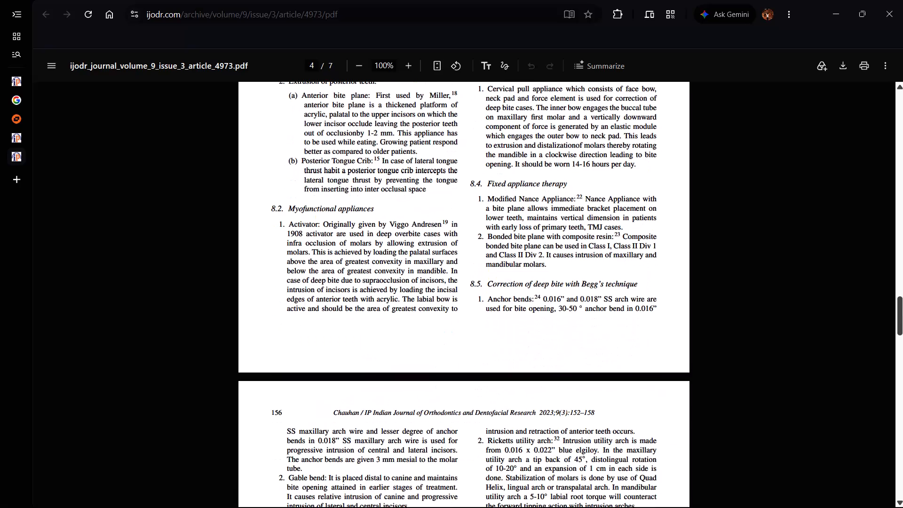
scroll(677, 346, down, 2)
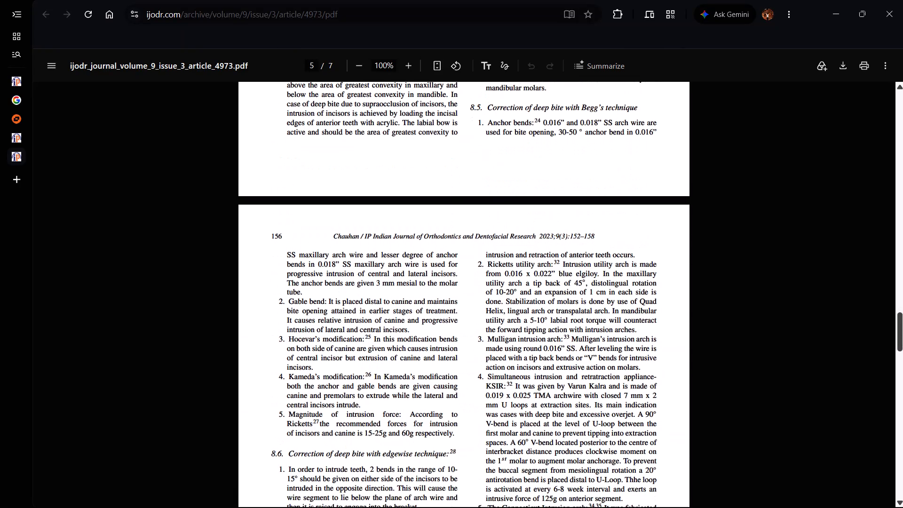
scroll(677, 346, down, 4)
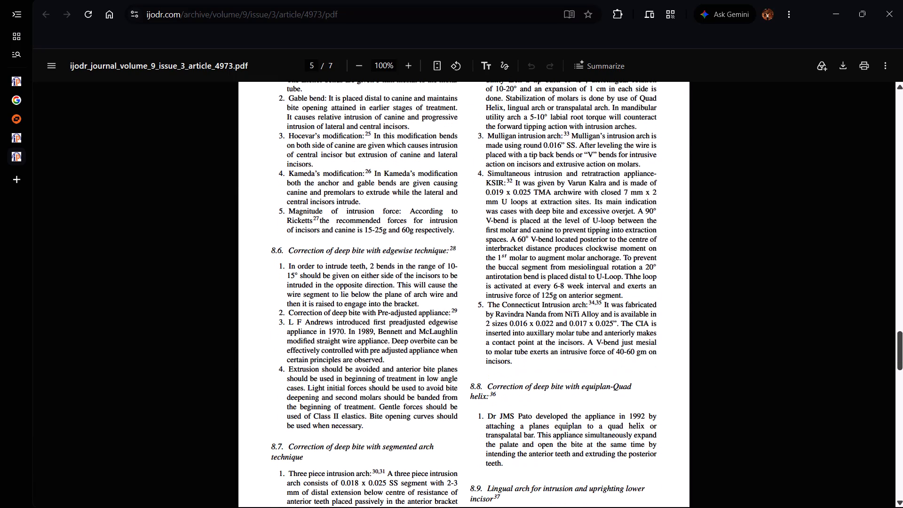
scroll(677, 346, down, 2)
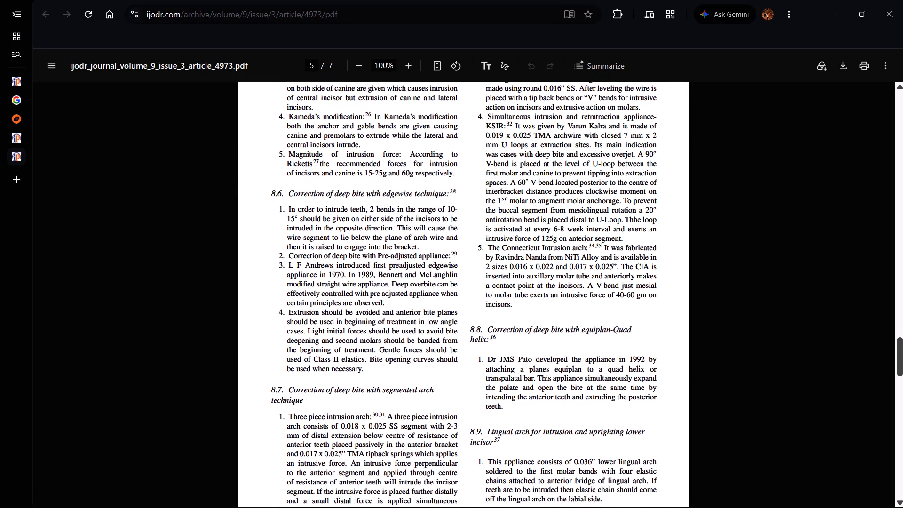
scroll(677, 346, down, 6)
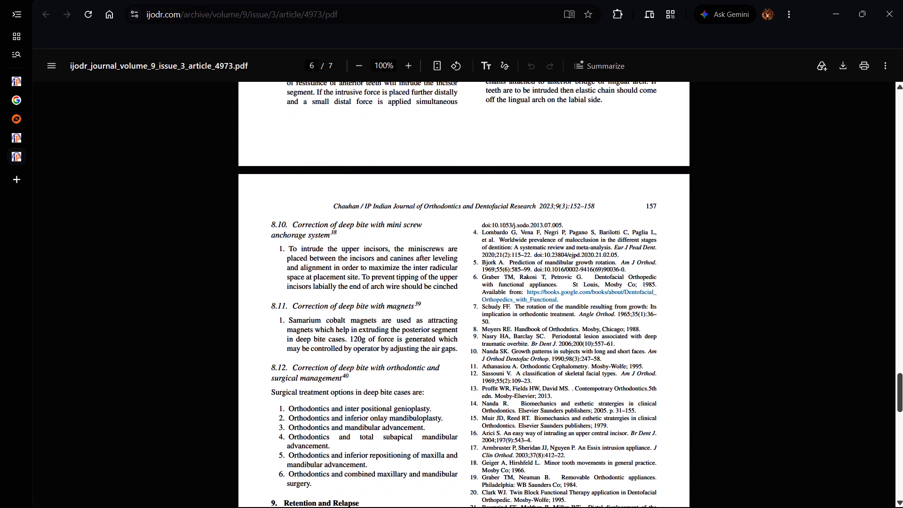
scroll(677, 346, down, 1)
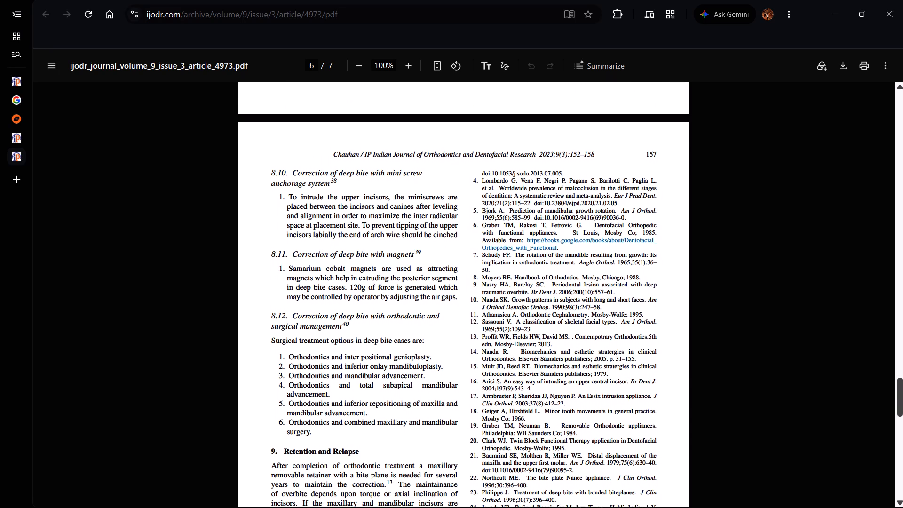
scroll(677, 346, down, 1)
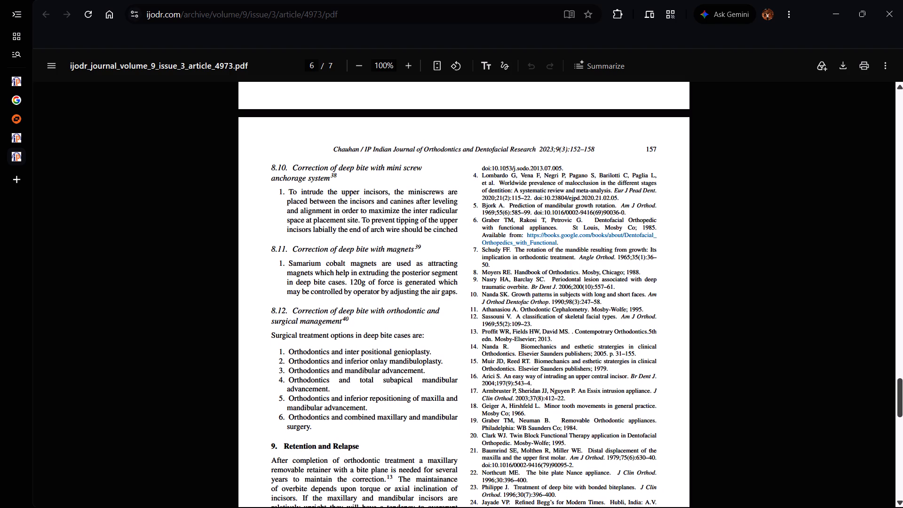
scroll(677, 346, up, 1)
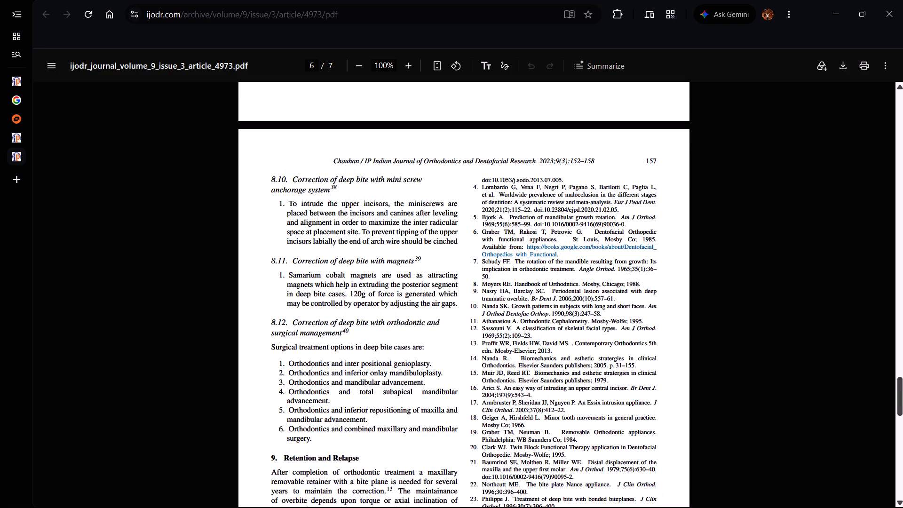
scroll(677, 346, up, 1)
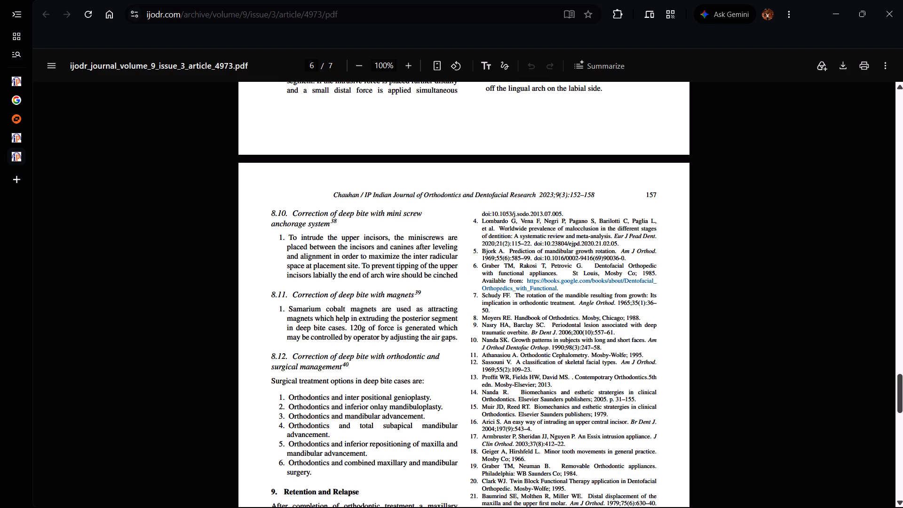
Search Google in a new tab for "deep bite with magnets".
click(36, 181)
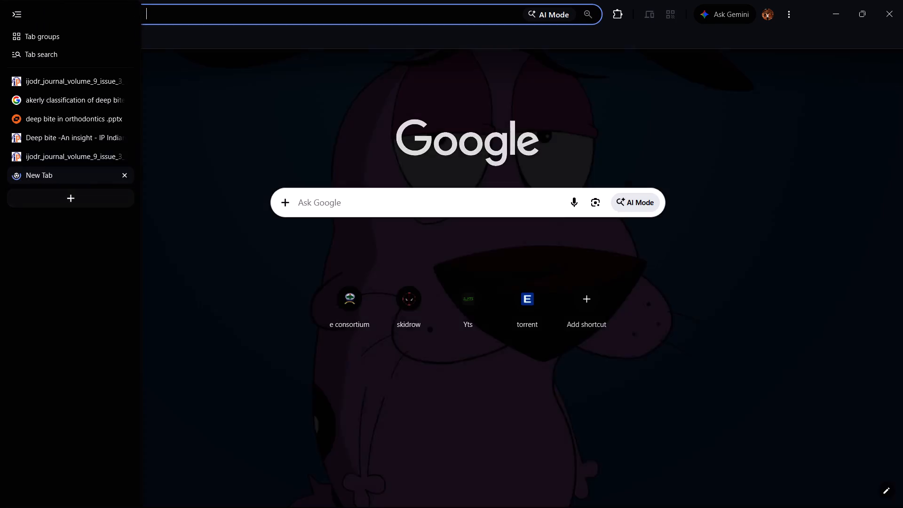
click(358, 204)
text(deep bit e)
key(BackSpace)
key(BackSpace)
text(e)
key(space)
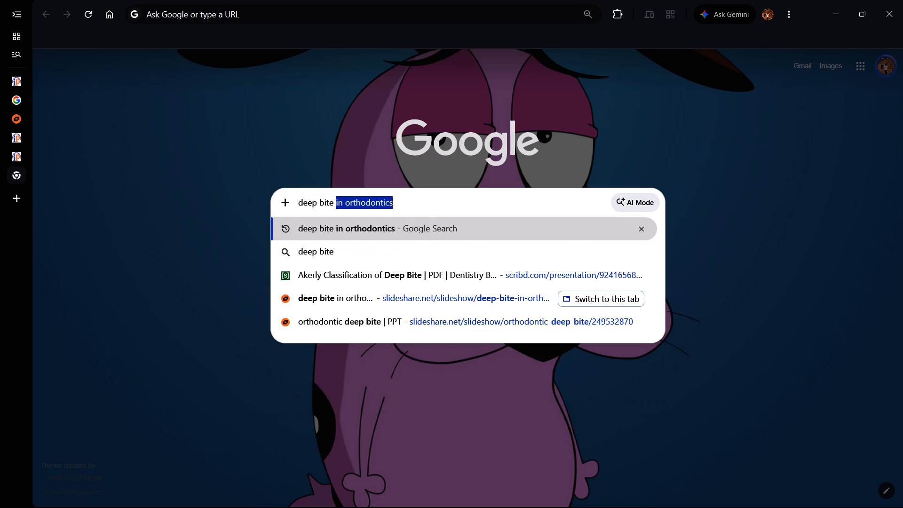
text(with magnets)
key(Return)
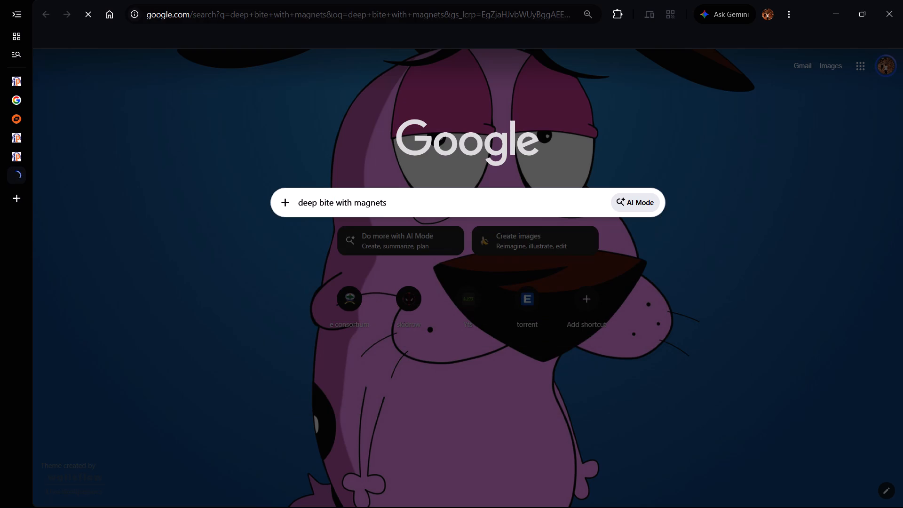
Look through the first page of search results for sources on correcting deep bite with magnets.
scroll(358, 204, down, 11)
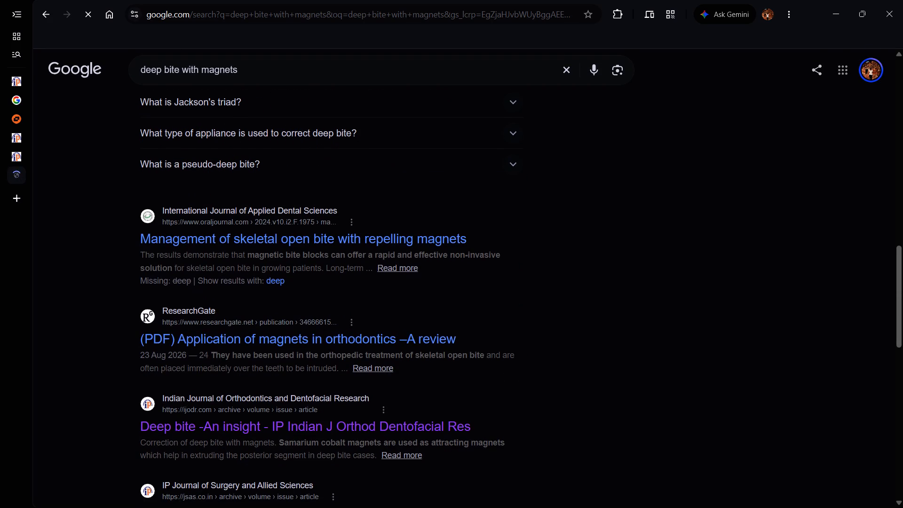
scroll(358, 204, down, 1)
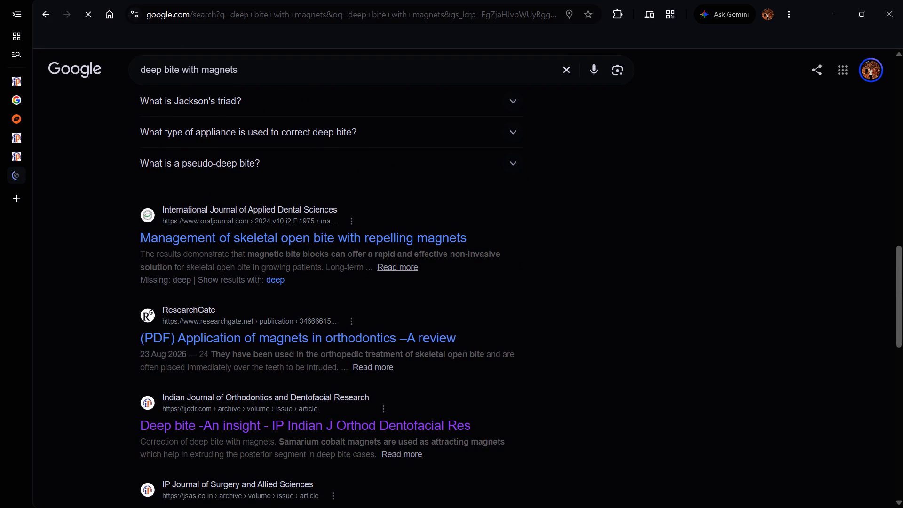
scroll(383, 317, down, 2)
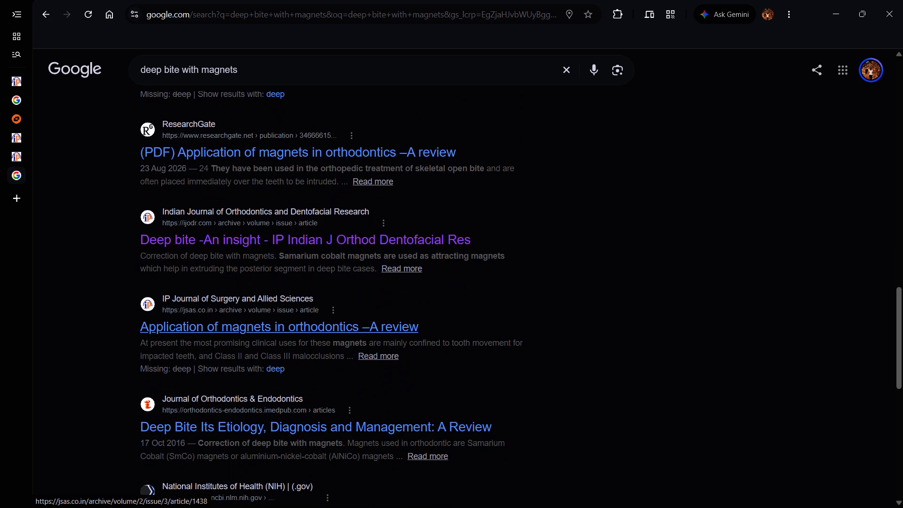
scroll(383, 317, down, 1)
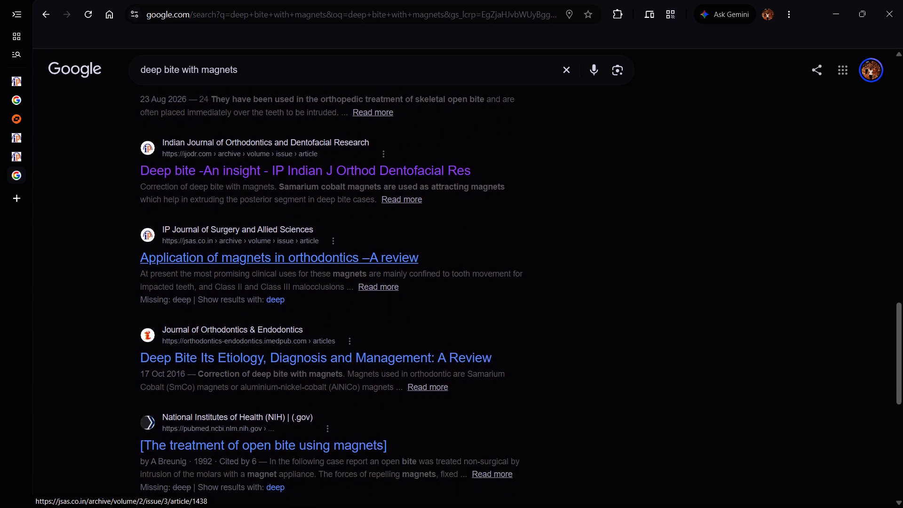
scroll(383, 317, down, 2)
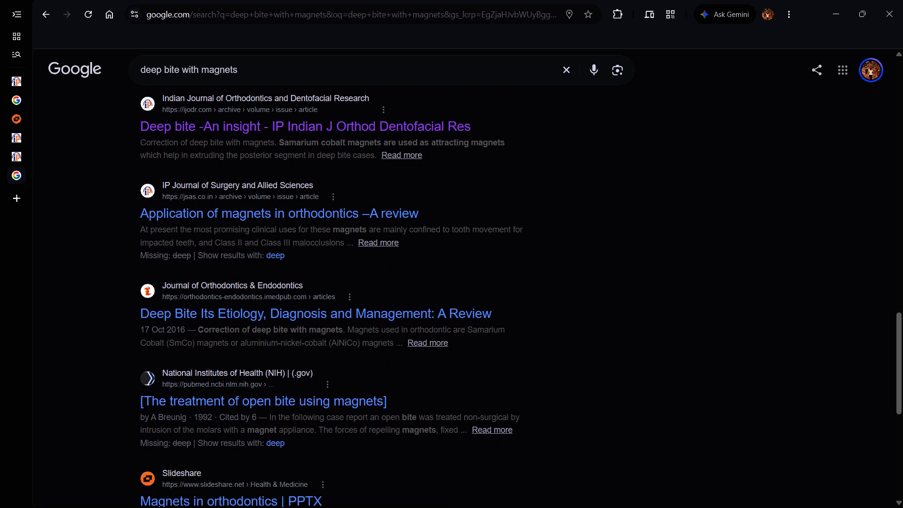
scroll(362, 341, down, 1)
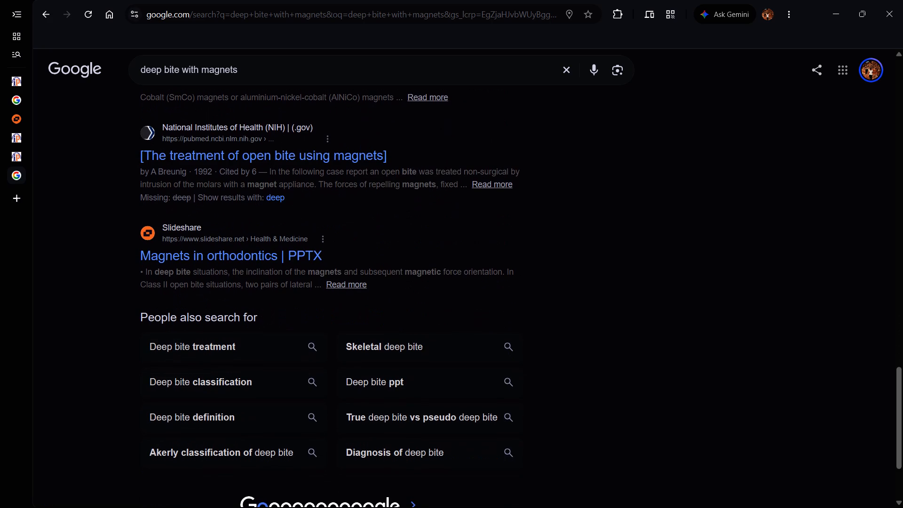
scroll(362, 341, down, 9)
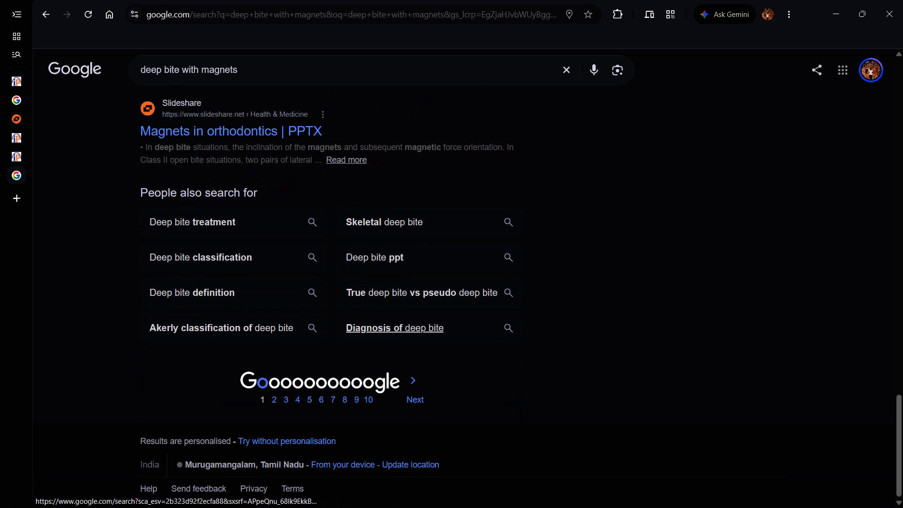
Switch to PowerPoint, enlarge slide 12's four-photo clinical picture from its upper-left corner to just below the Type IV text, and save.
key(alt+Tab)
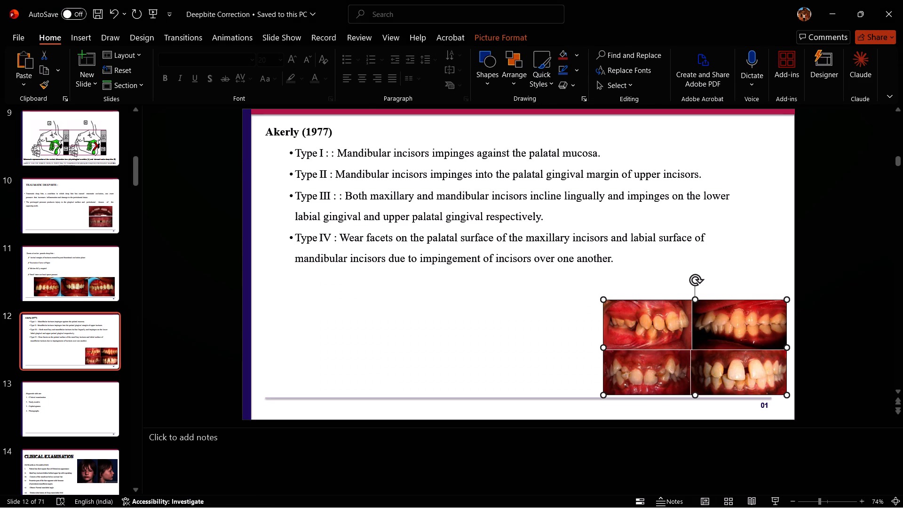
drag(606, 299, 573, 275)
click(467, 355)
key(ctrl+s)
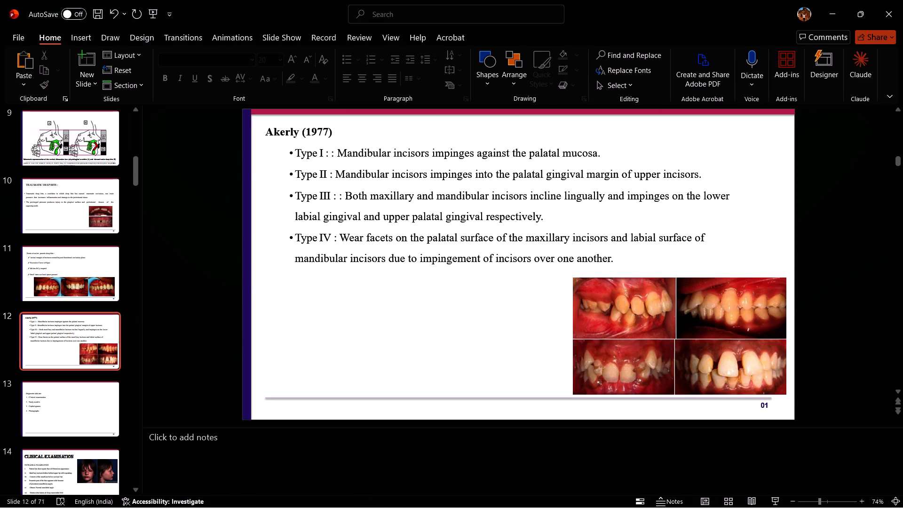
click(61, 424)
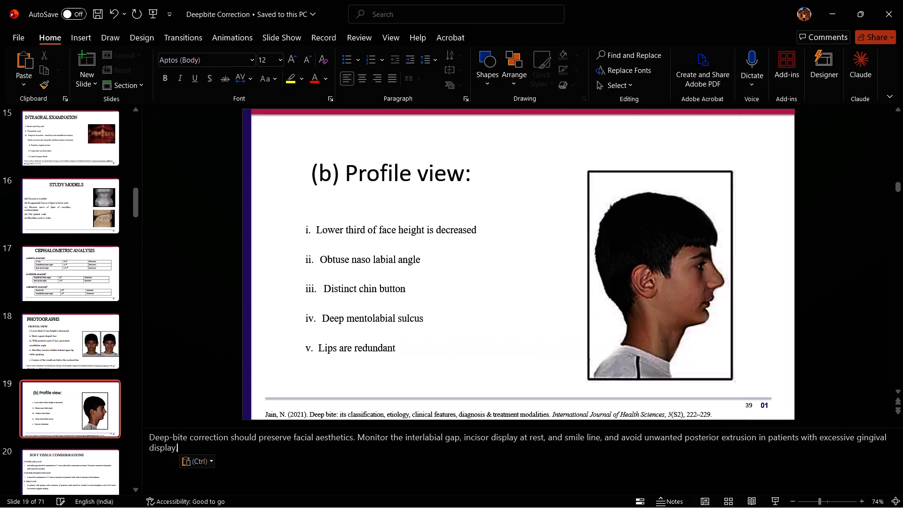
key(ctrl+s)
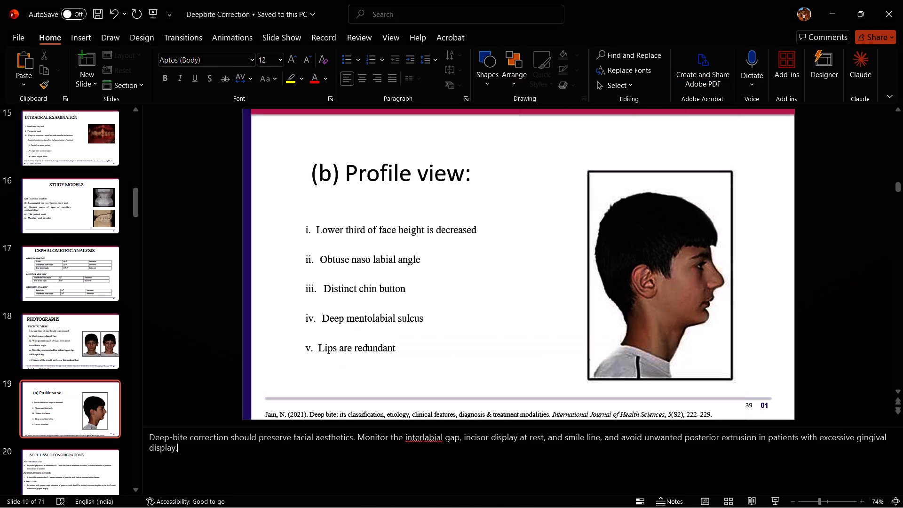
click(207, 368)
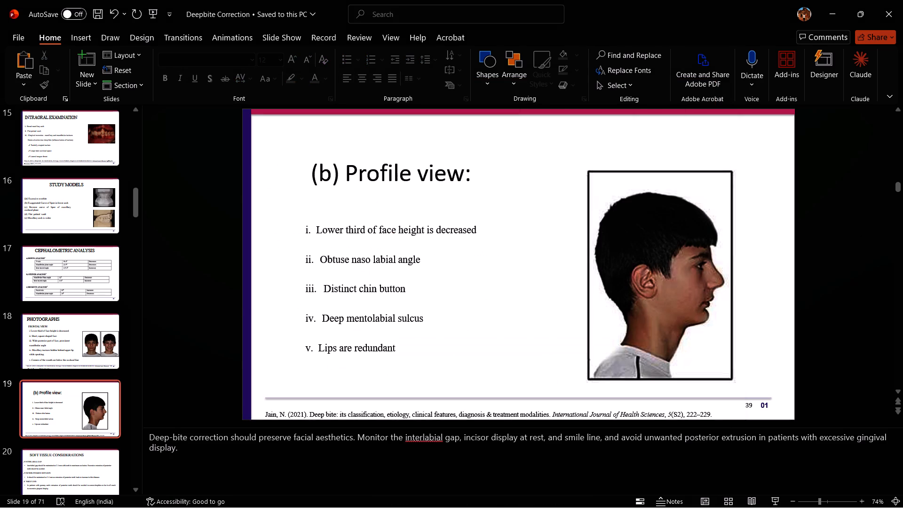
key(ctrl+s)
Delete all of the speaker notes on slide 20, Soft Tissue Considerations.
key(Down)
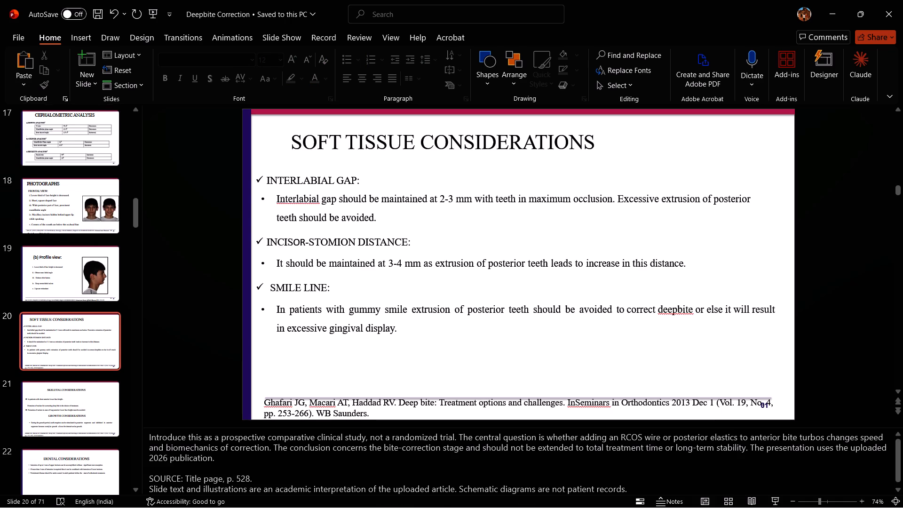
click(254, 457)
key(ctrl+a)
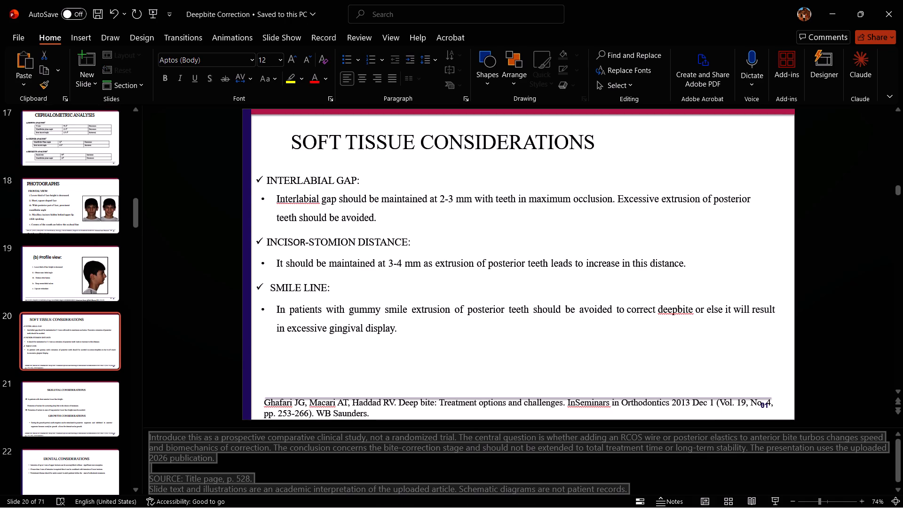
key(Delete)
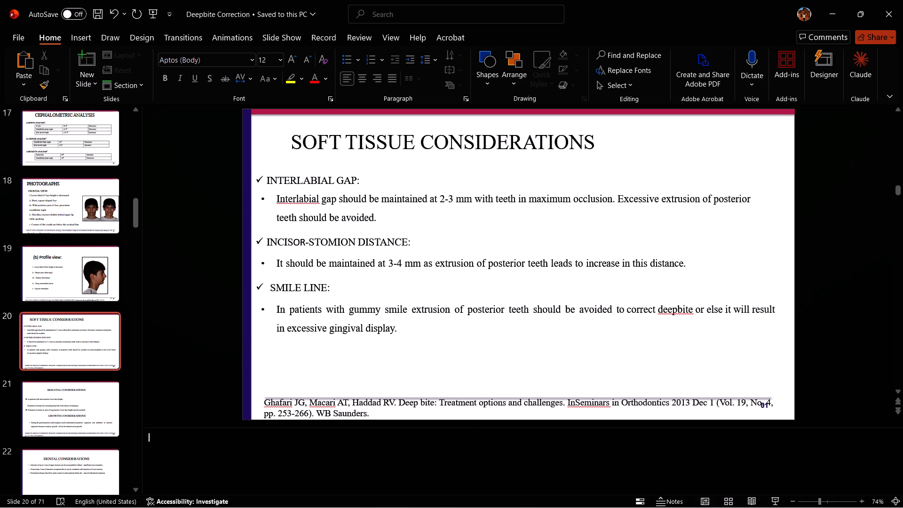
click(86, 343)
click(86, 343)
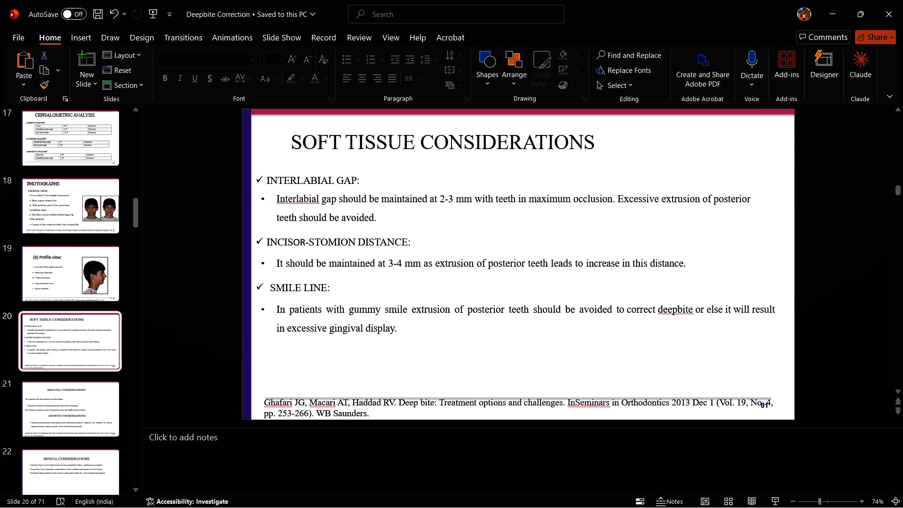
Recheck slides 19 to 21 and their speaker notes against each other, and save the presentation.
key(Down)
key(Up)
key(Down)
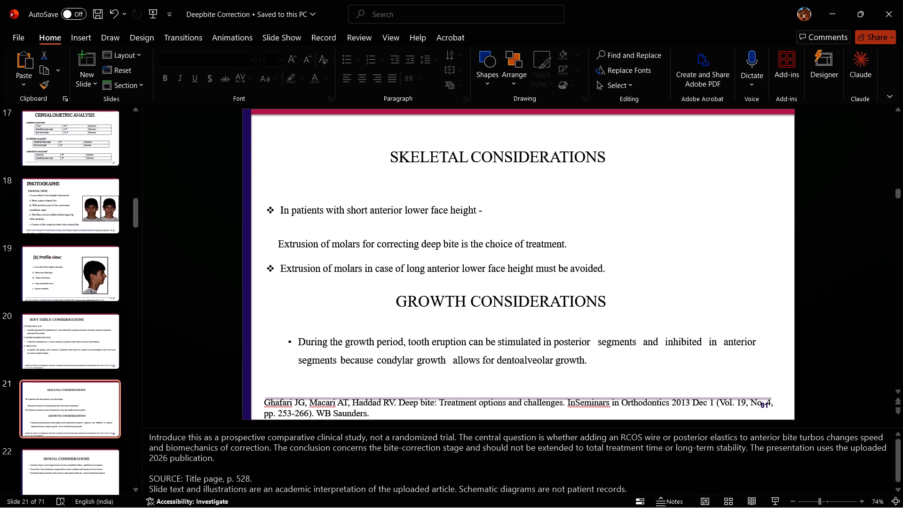
key(Up)
key(Up)
key(Down)
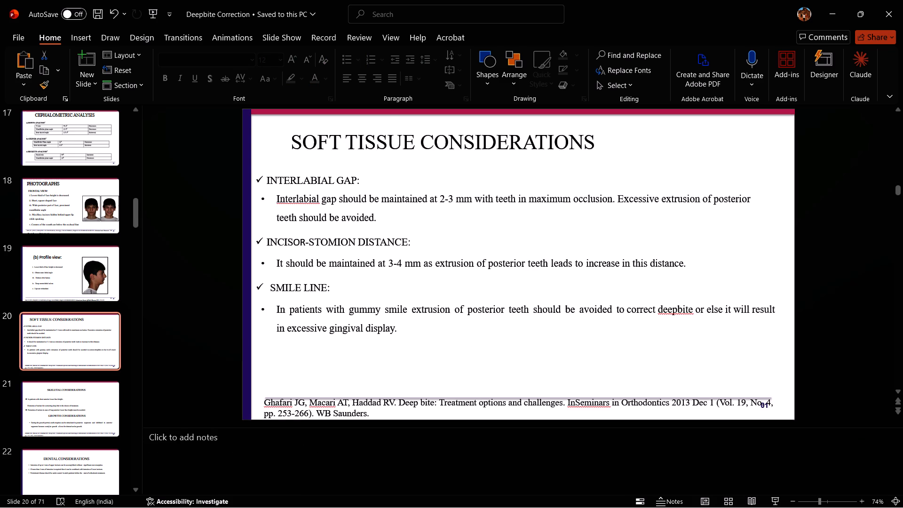
key(Up)
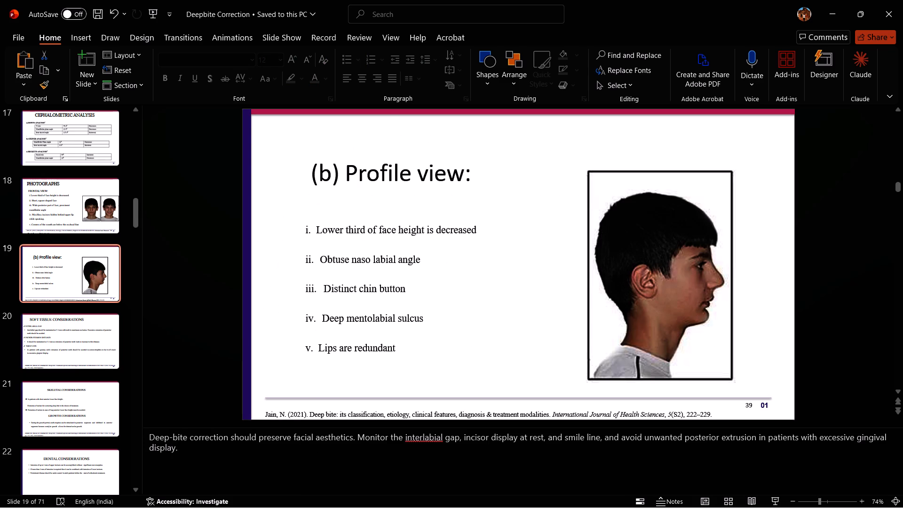
key(Down)
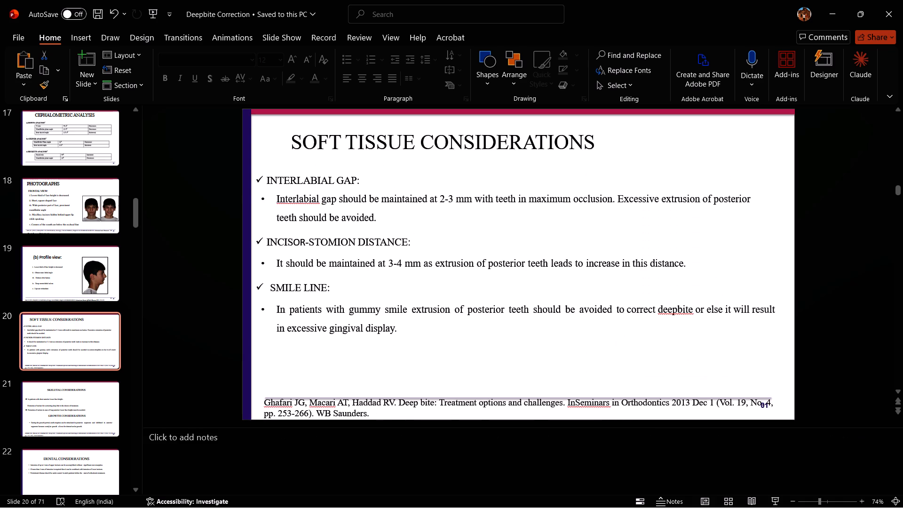
key(Up)
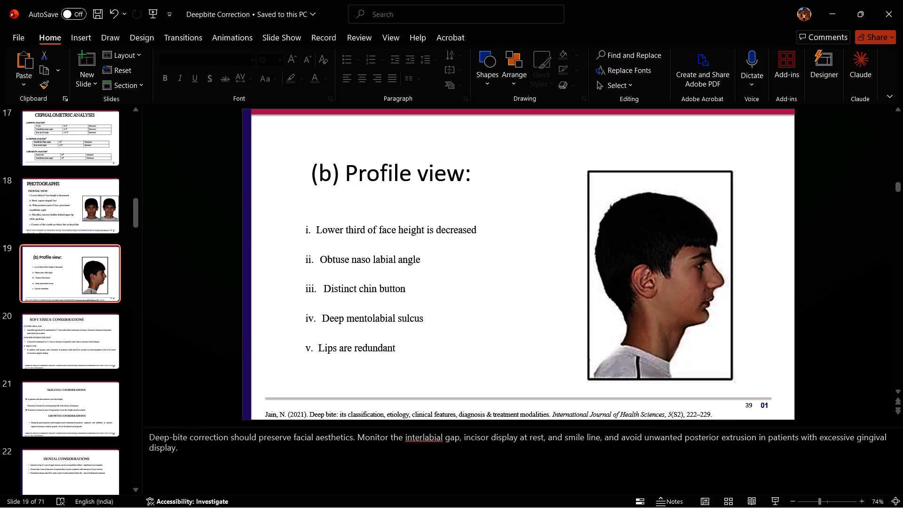
click(81, 338)
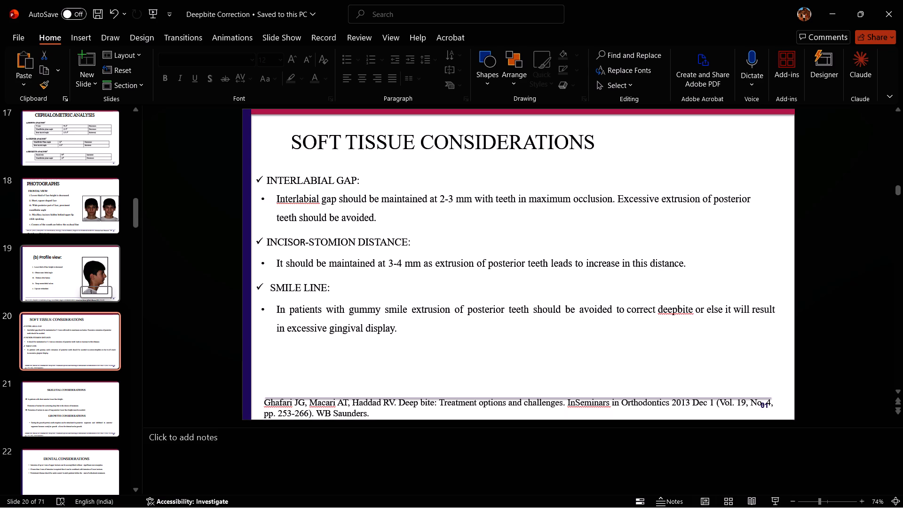
key(ctrl+s)
Remove the extra gaps before "stone cast", "thermoformed" and "button" in the text of slide 26, An Essix Intrusion Appliance, and save.
key(Down)
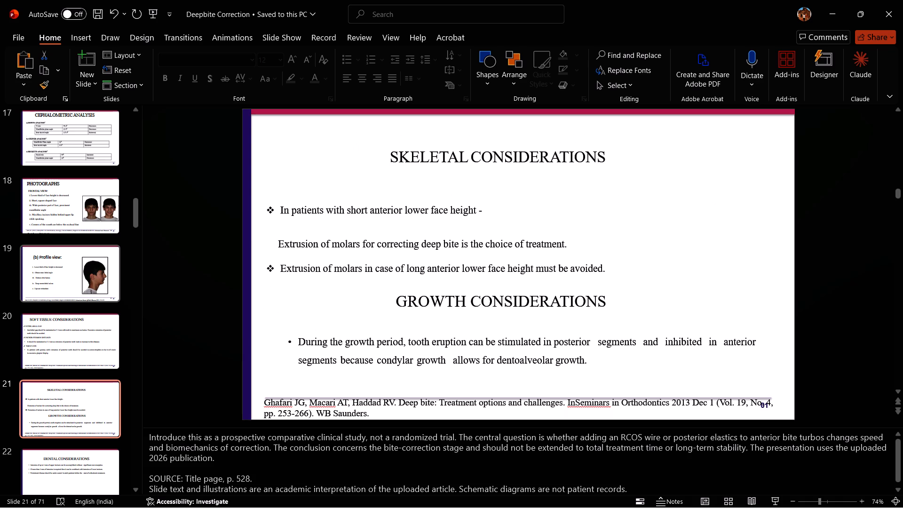
key(Down)
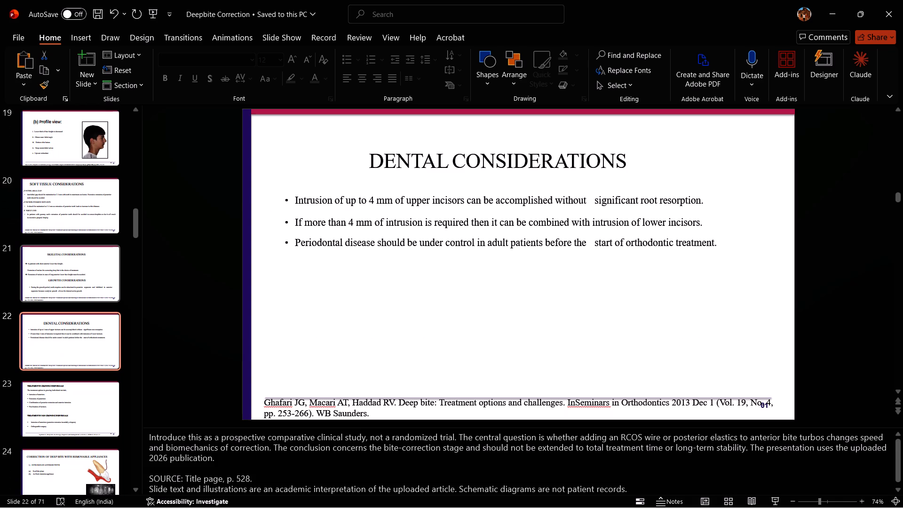
key(Down)
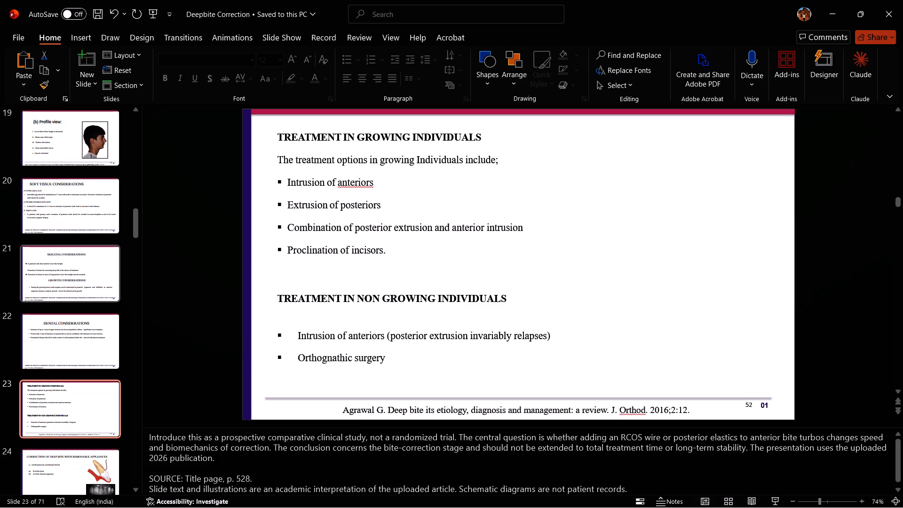
key(Down)
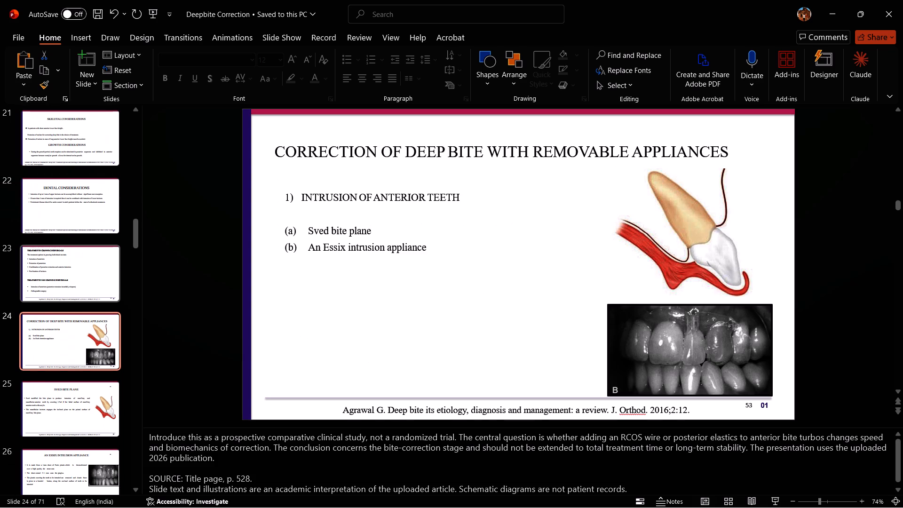
key(Down)
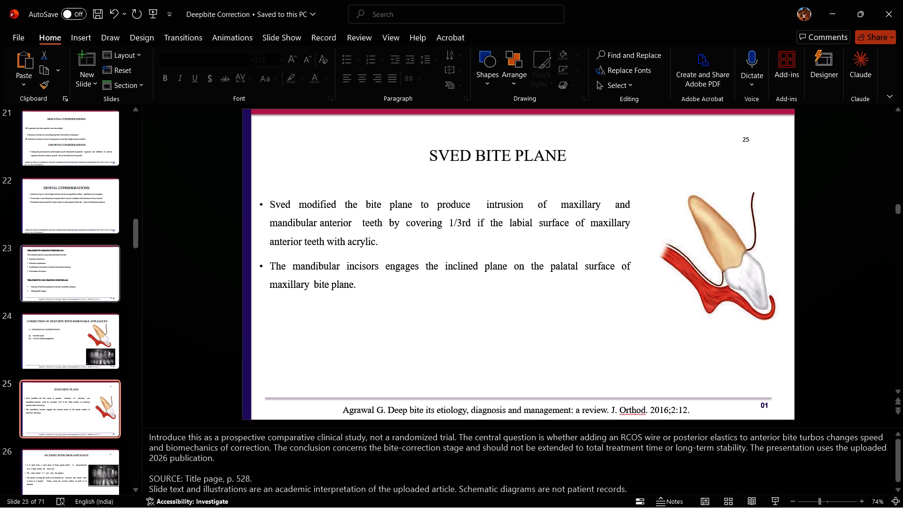
key(Down)
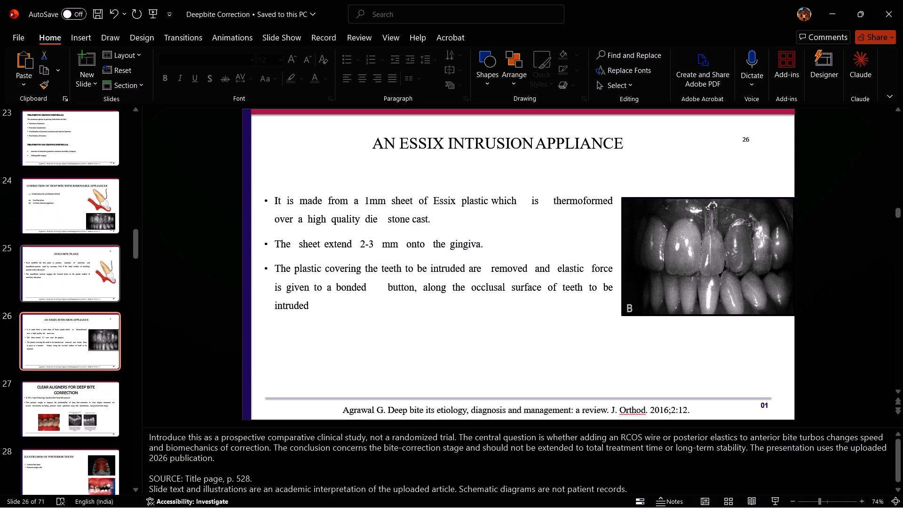
click(386, 216)
key(BackSpace)
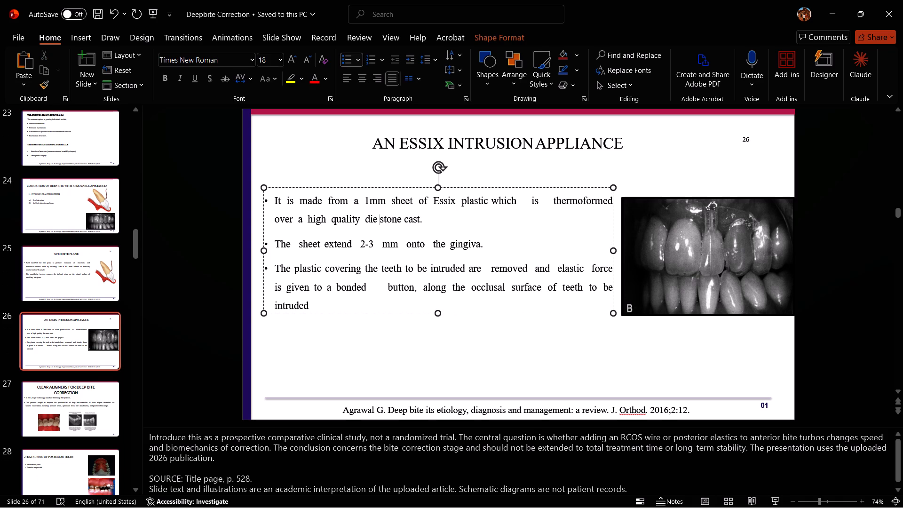
click(553, 201)
key(BackSpace)
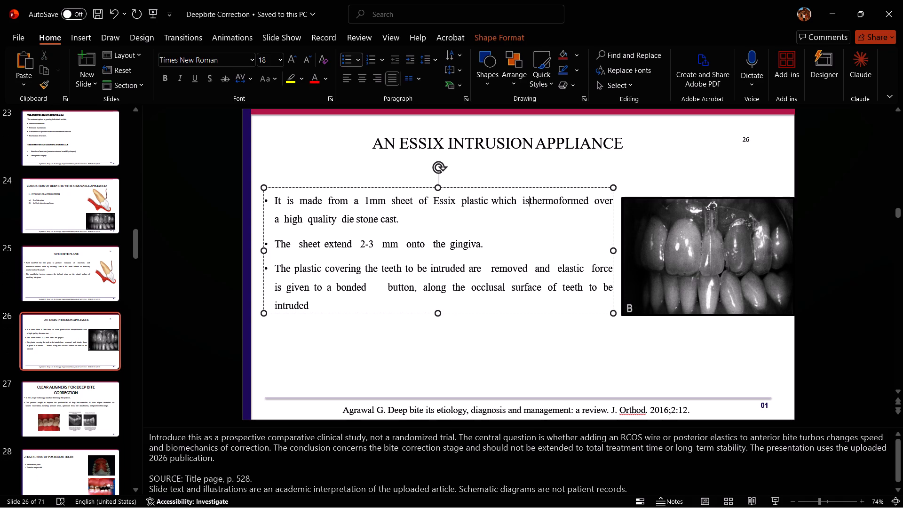
key(space)
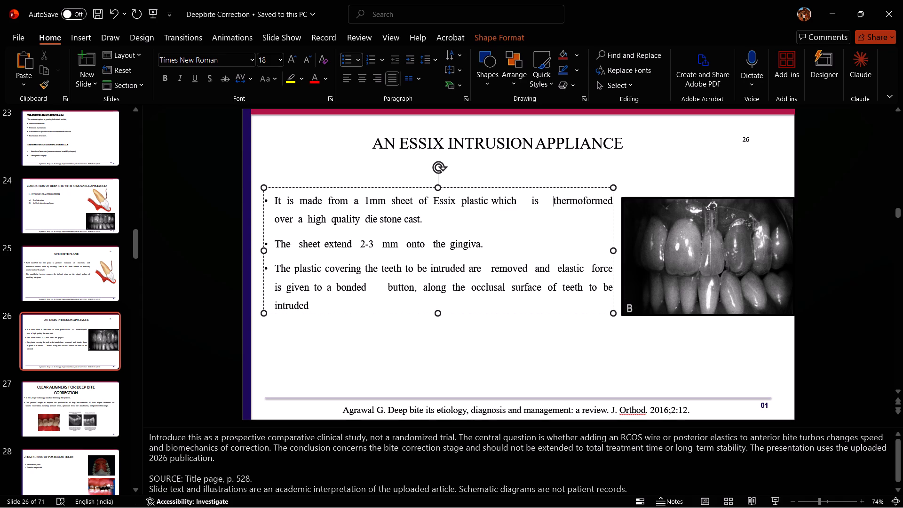
key(BackSpace)
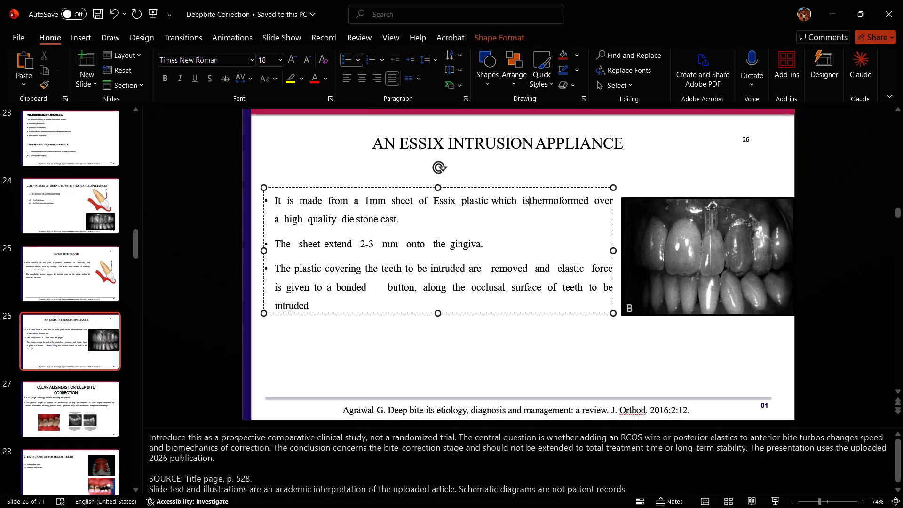
click(384, 293)
key(BackSpace)
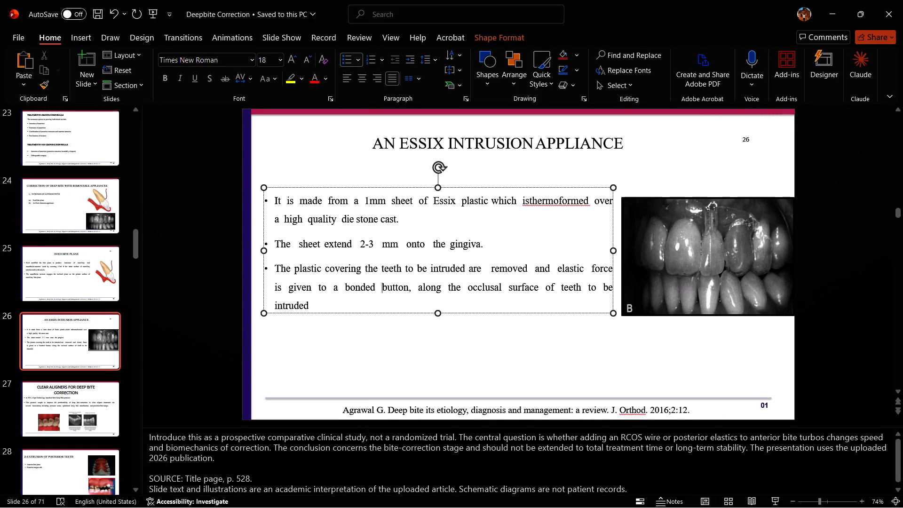
click(551, 369)
key(ctrl+s)
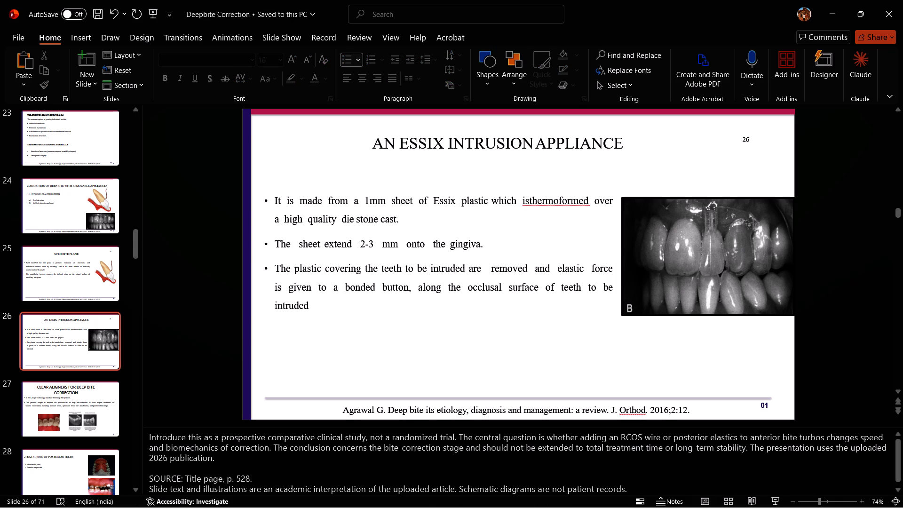
Review slide 27, Clear Aligners for Deep Bite Correction, and slide 28, Extrusion of Posterior Teeth.
key(Down)
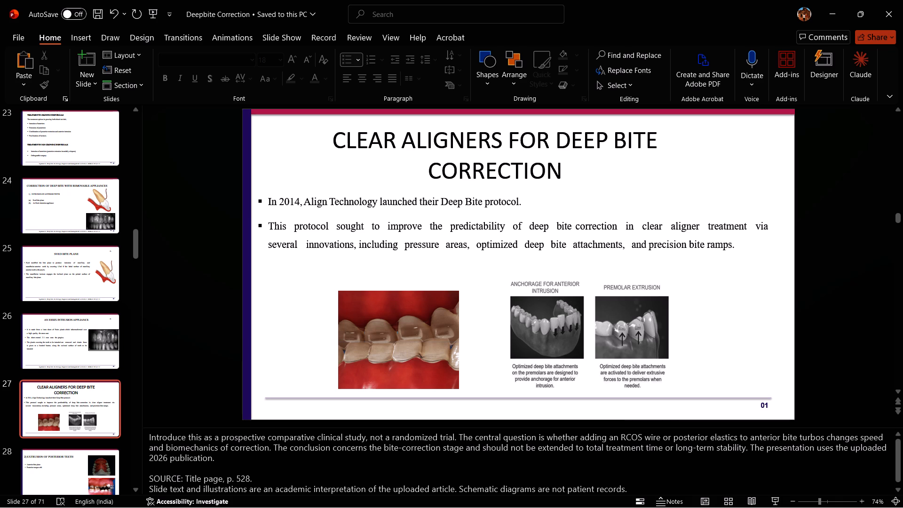
key(Down)
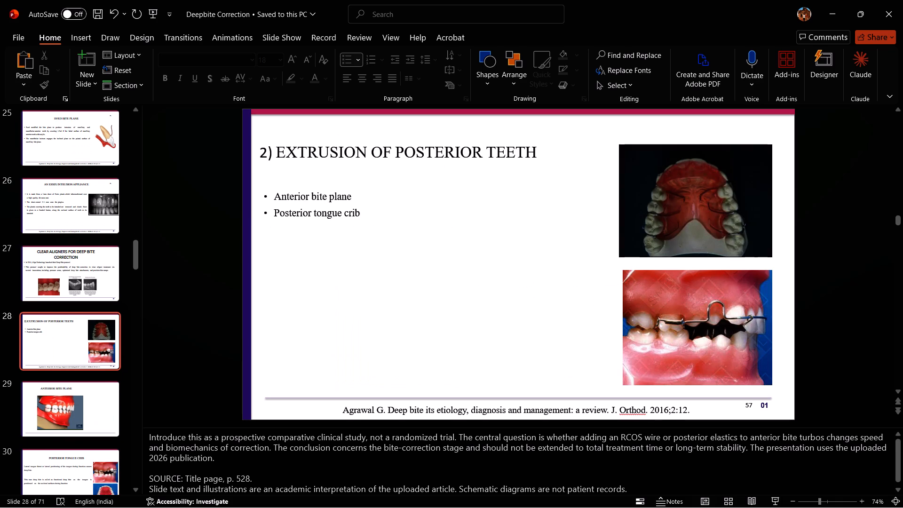
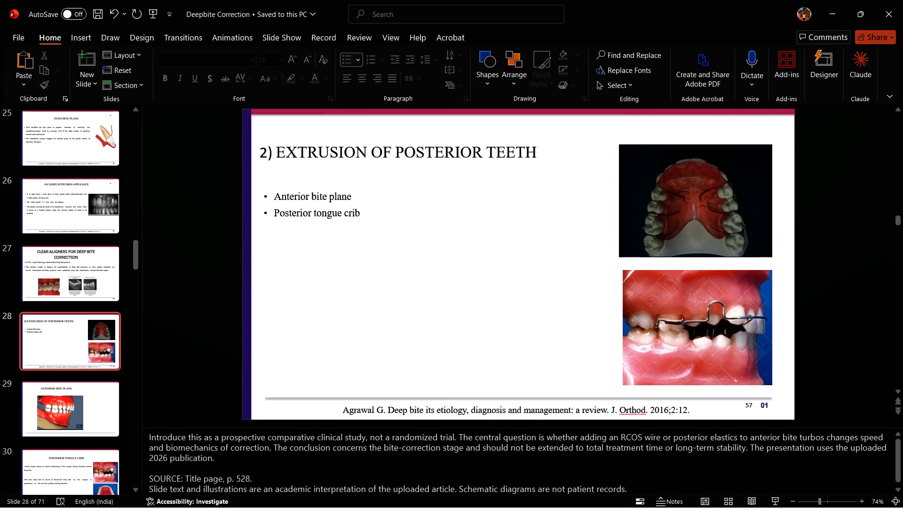
Save the presentation and check the start of the video on slide 29, Anterior Bite Plane.
key(ctrl+s)
key(Down)
key(Down)
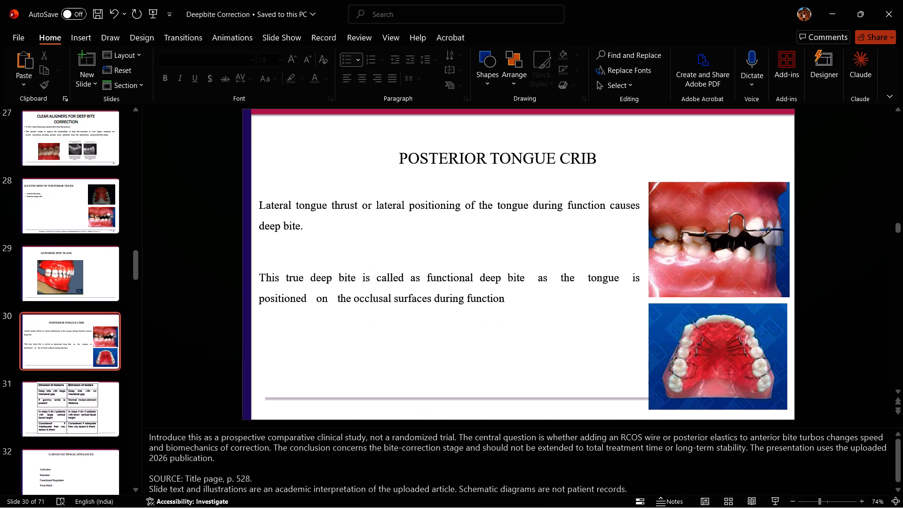
key(Up)
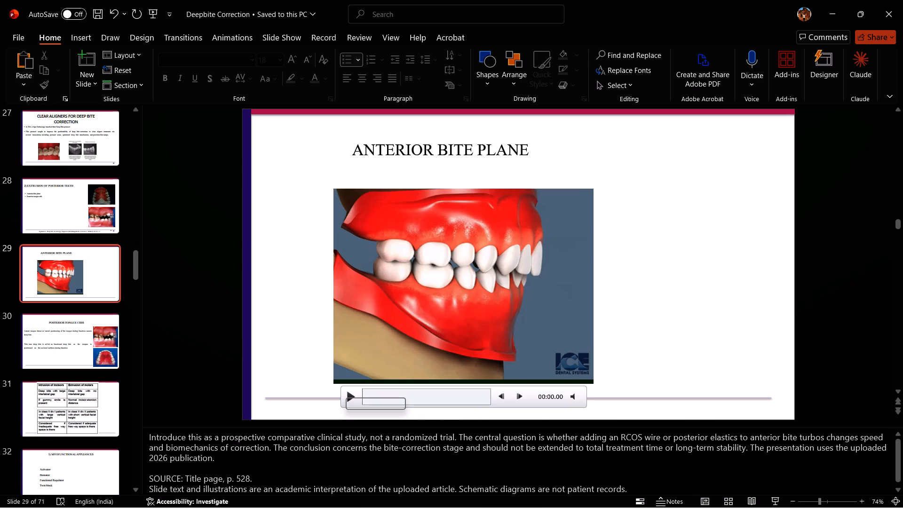
click(349, 394)
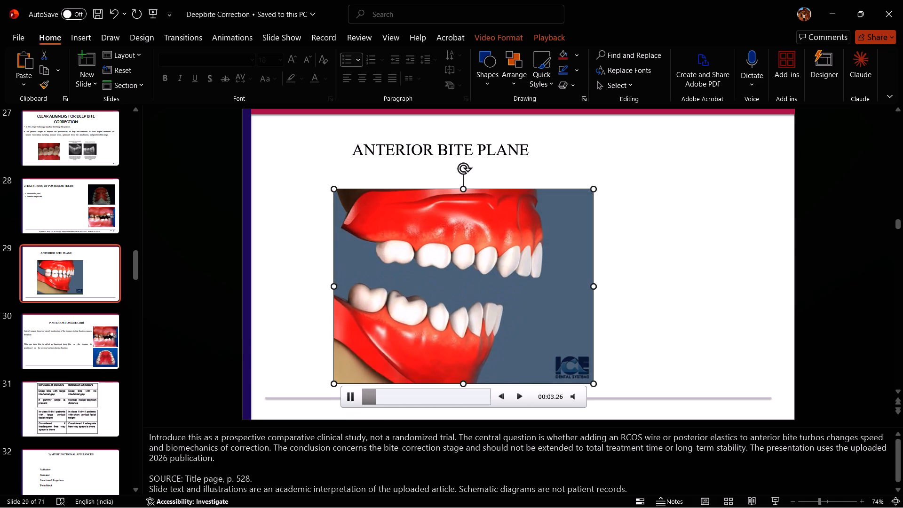
click(348, 397)
click(720, 290)
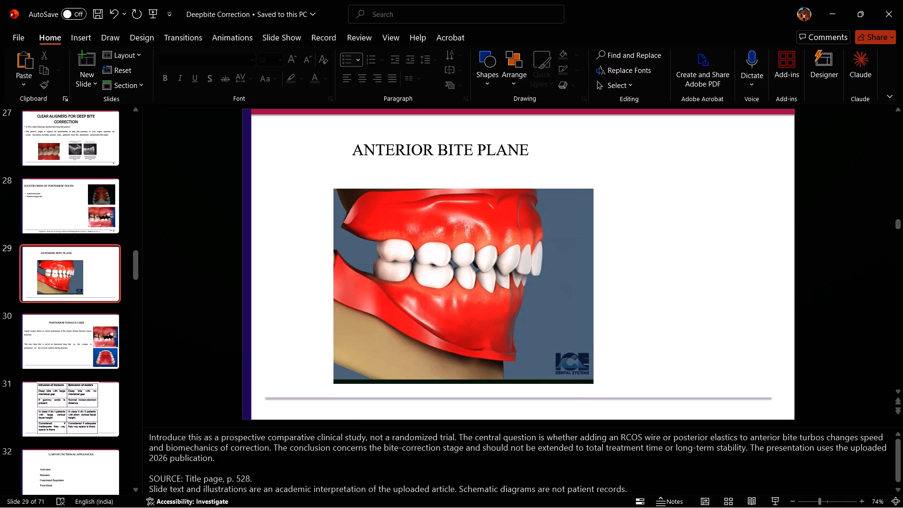
Review slides 30 to 37, from Posterior Tongue Crib through the myofunctional appliances to Fixed Orthodontic Appliances.
key(Down)
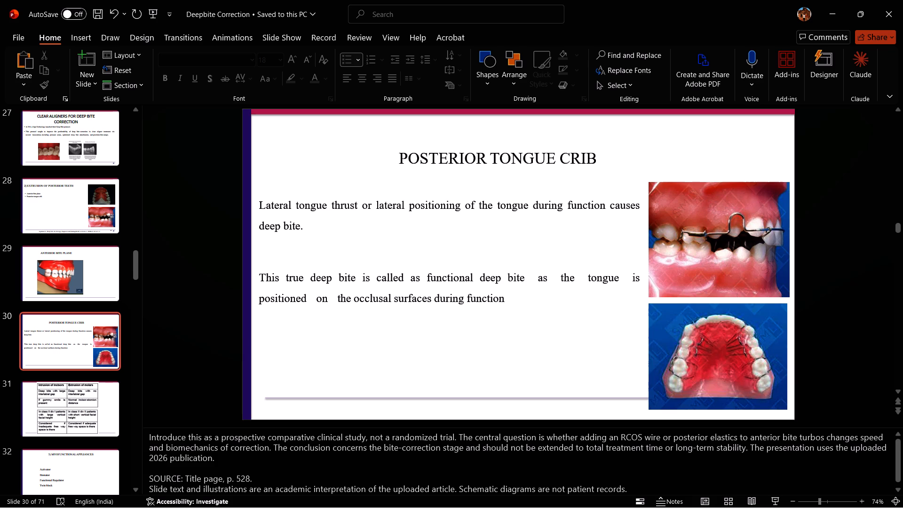
key(Down)
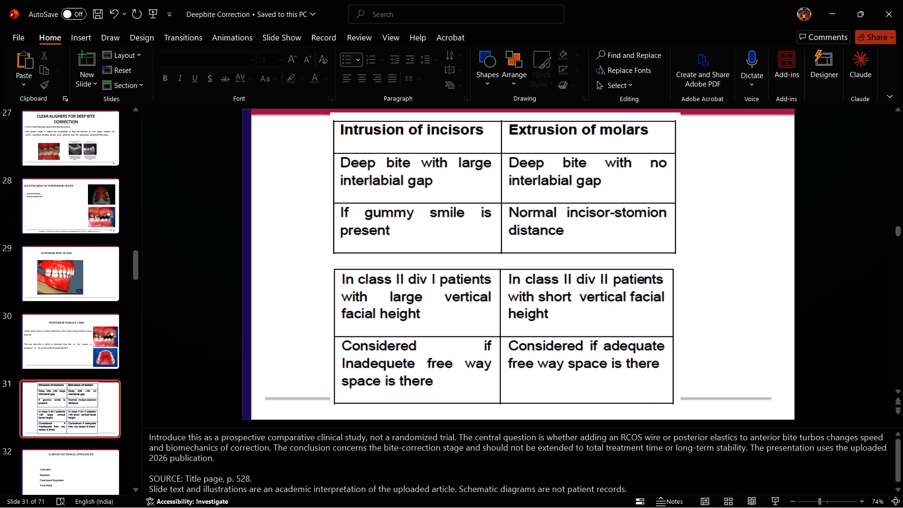
key(Down)
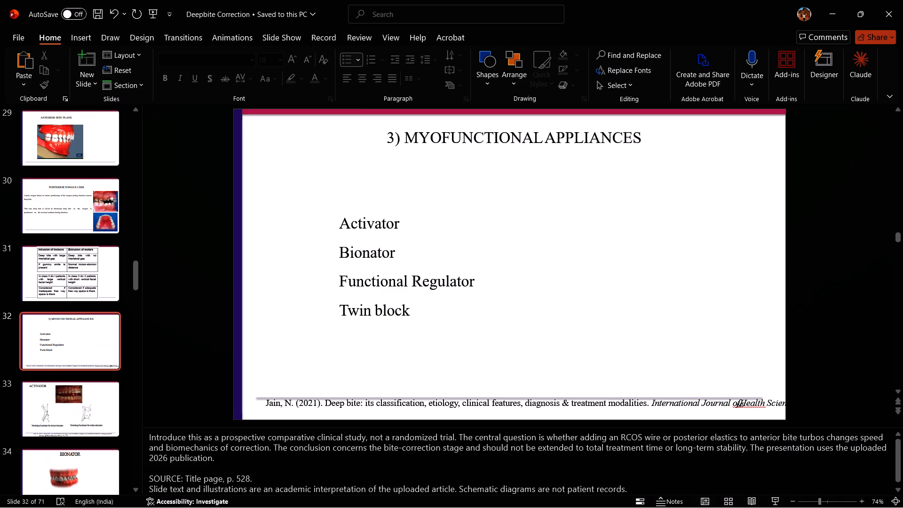
key(Down)
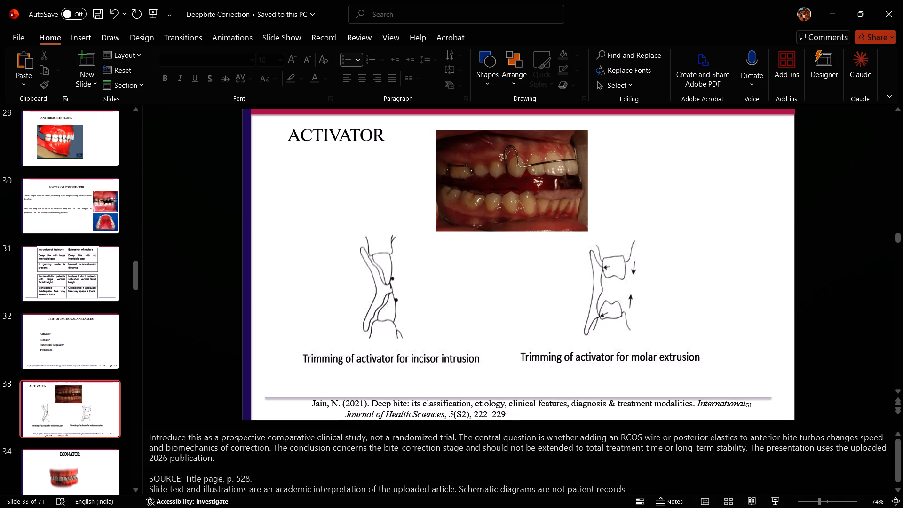
key(Down)
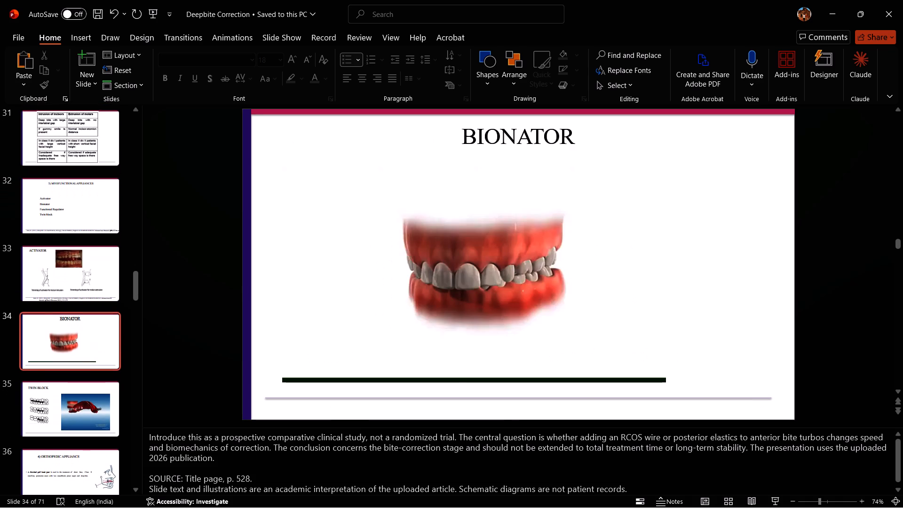
key(Down)
key(Down)
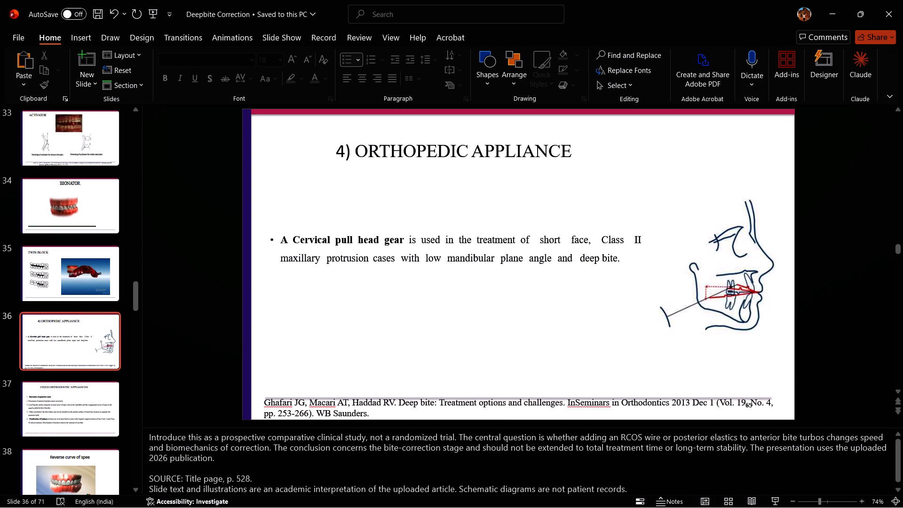
key(Down)
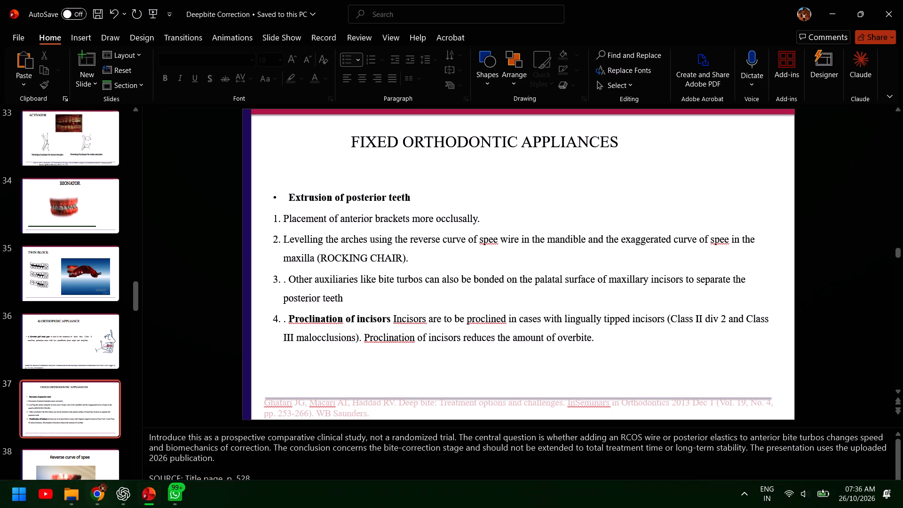
Switch to Chrome, search images for "rocking chair in orthodontics" and read the Rondeau Seminars Practice Tip #33 page.
click(90, 507)
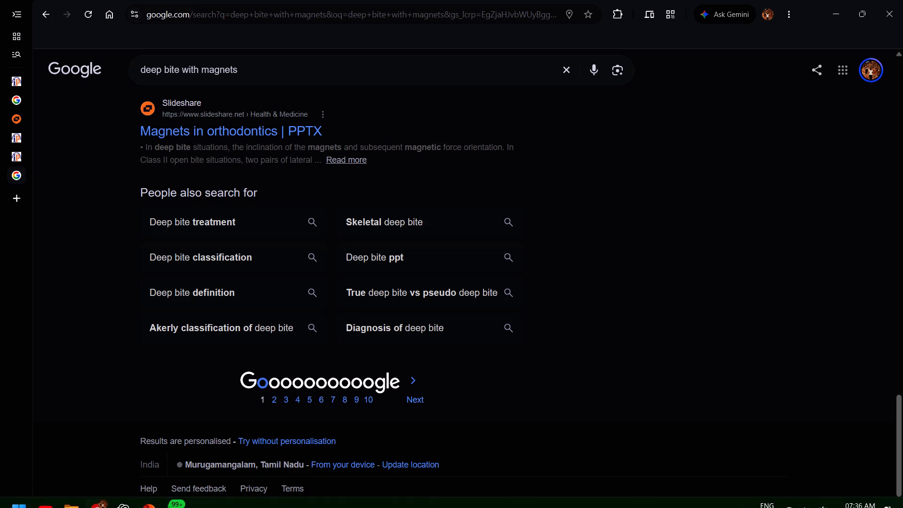
drag(253, 75, 105, 70)
text(rock)
key(Down)
key(Return)
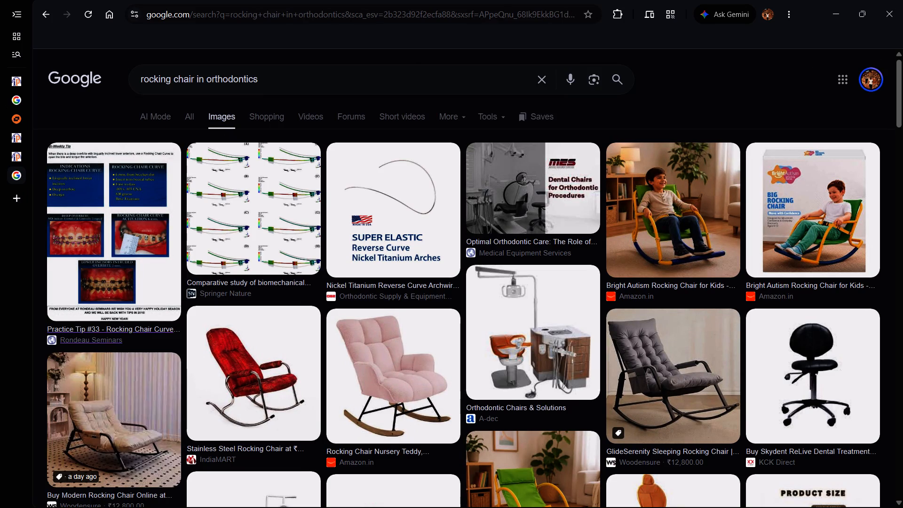
click(119, 329)
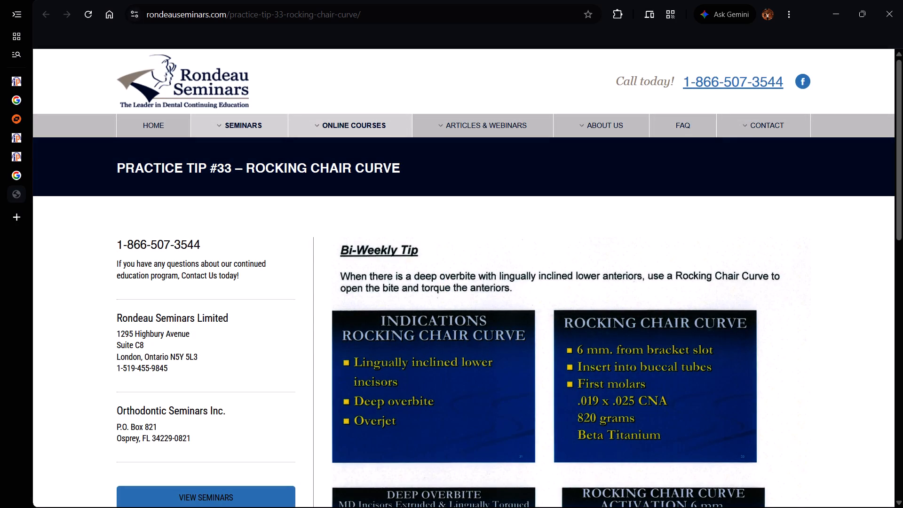
scroll(660, 216, right, 1)
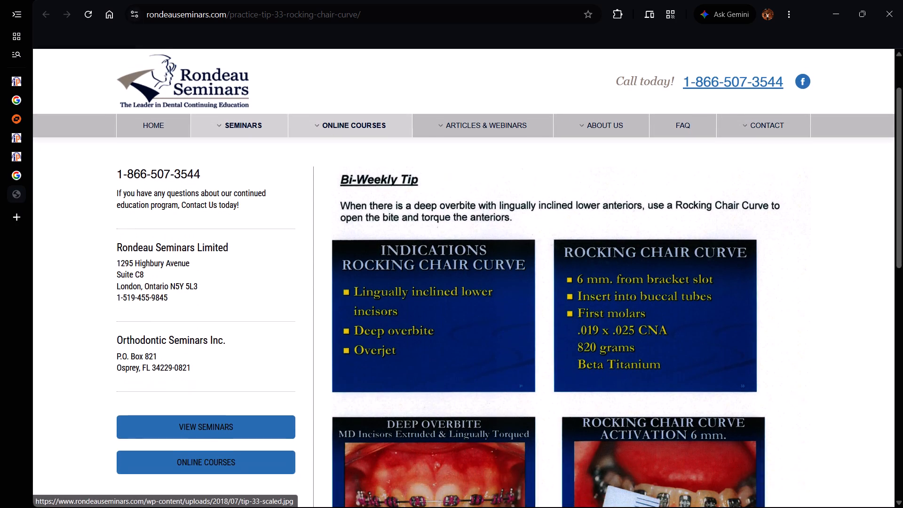
scroll(660, 216, right, 2)
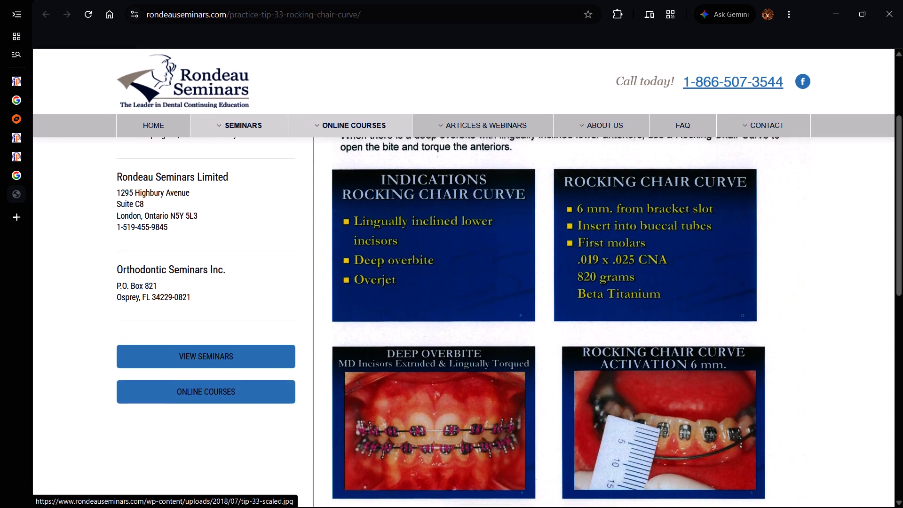
scroll(660, 216, right, 1)
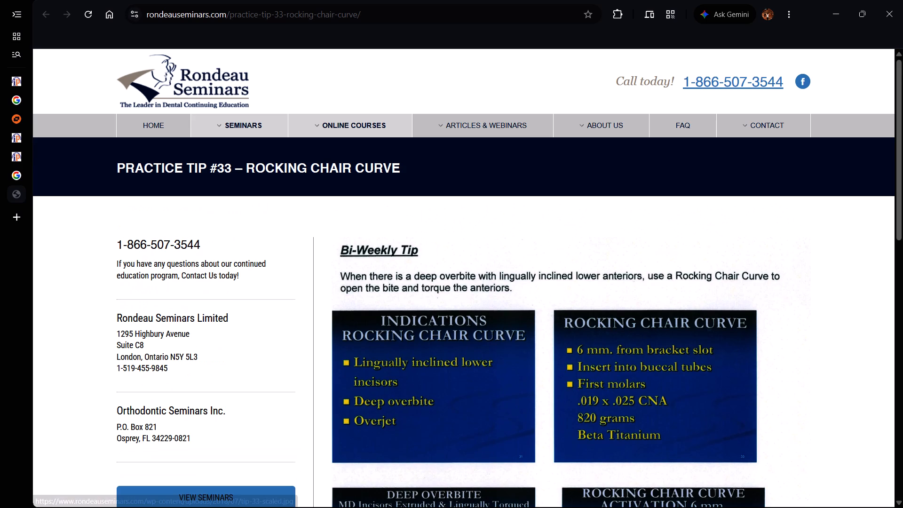
Search Google in a new tab for "rocking chair curve orthodontics" and look through the overview and results.
click(70, 223)
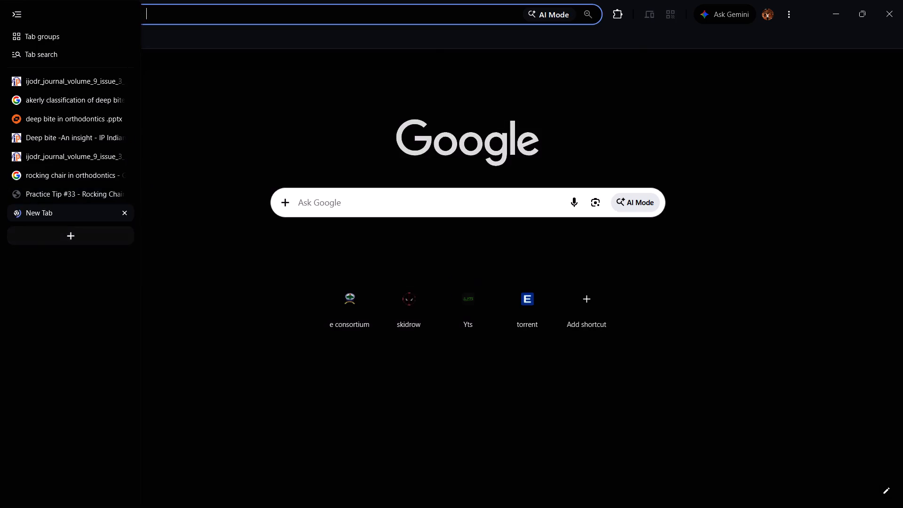
click(364, 198)
text(rocking chair curve)
key(space)
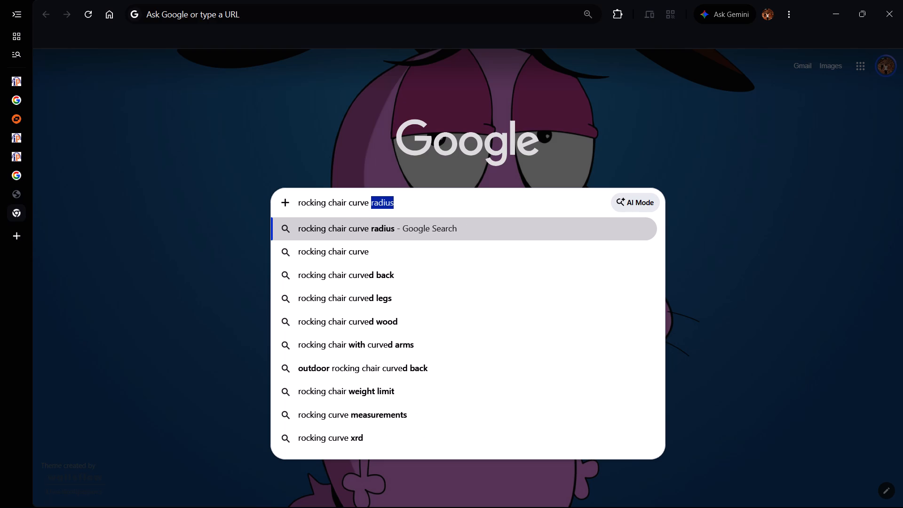
text(orthodontics)
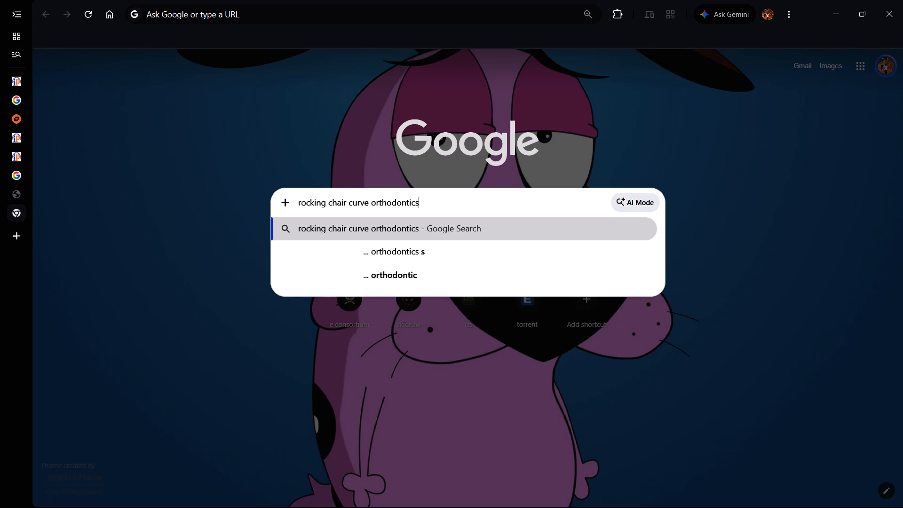
key(Return)
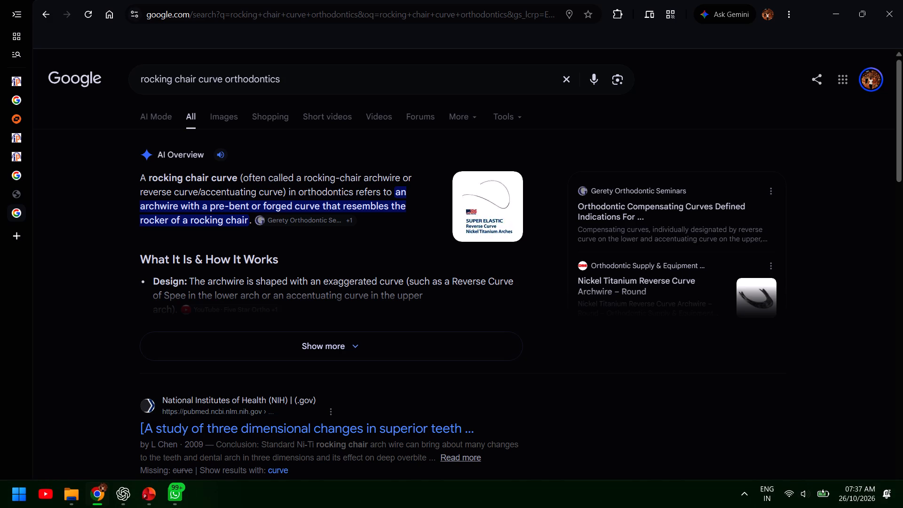
scroll(610, 420, down, 2)
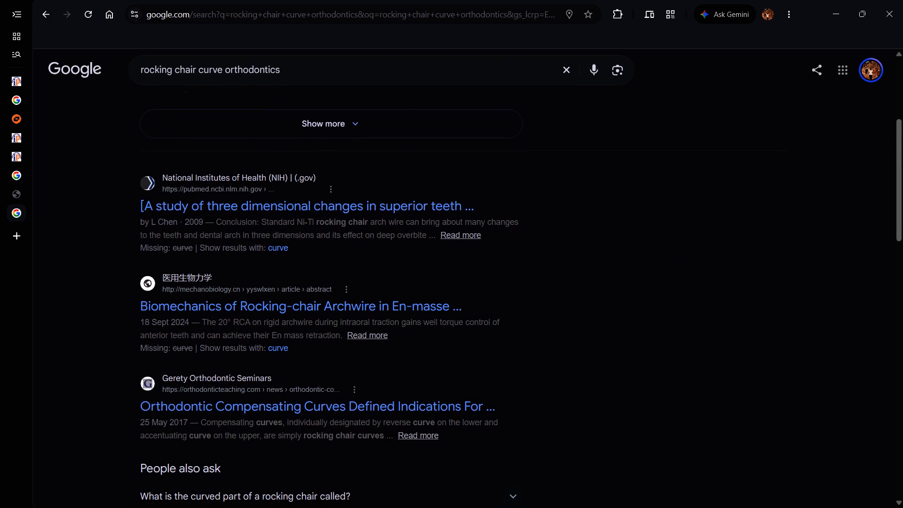
scroll(610, 420, down, 1)
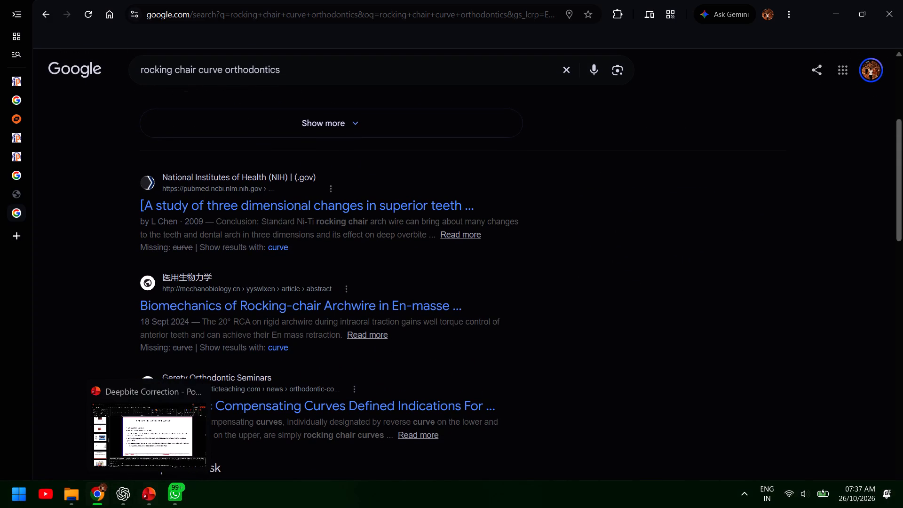
click(746, 501)
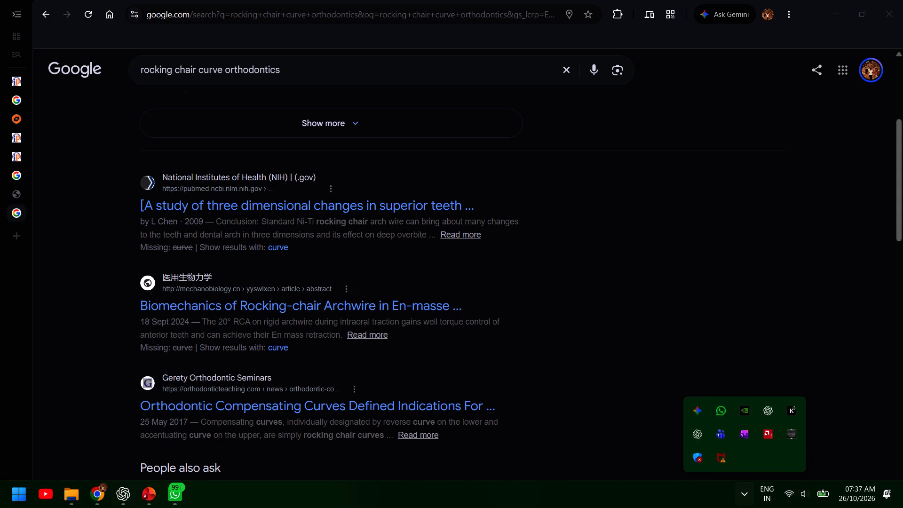
Return to PowerPoint, save the presentation and review slides 38 to 40, up to Ricket's Utility Arch.
click(149, 489)
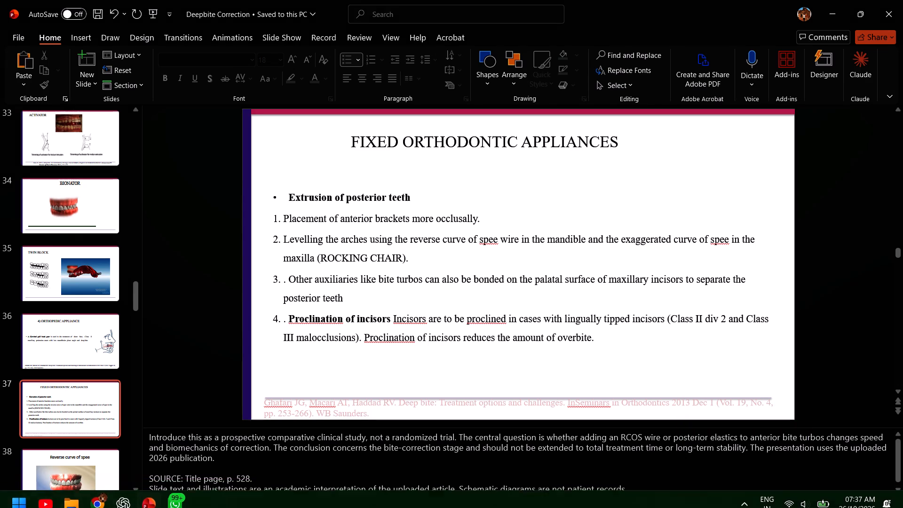
click(816, 302)
key(ctrl+s)
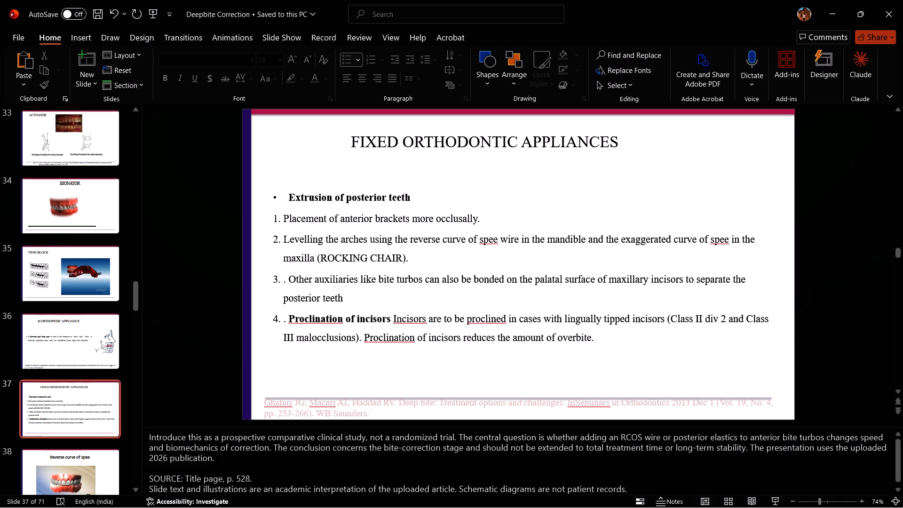
key(Down)
key(Down)
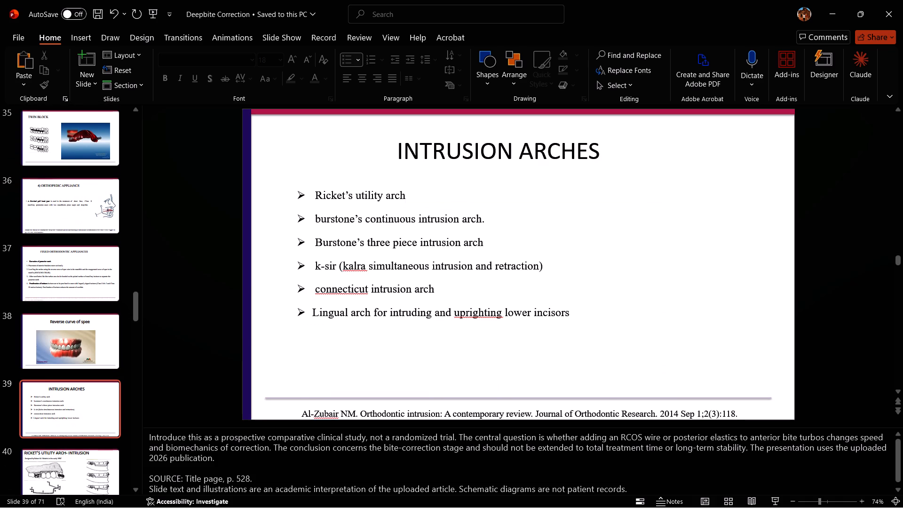
key(Down)
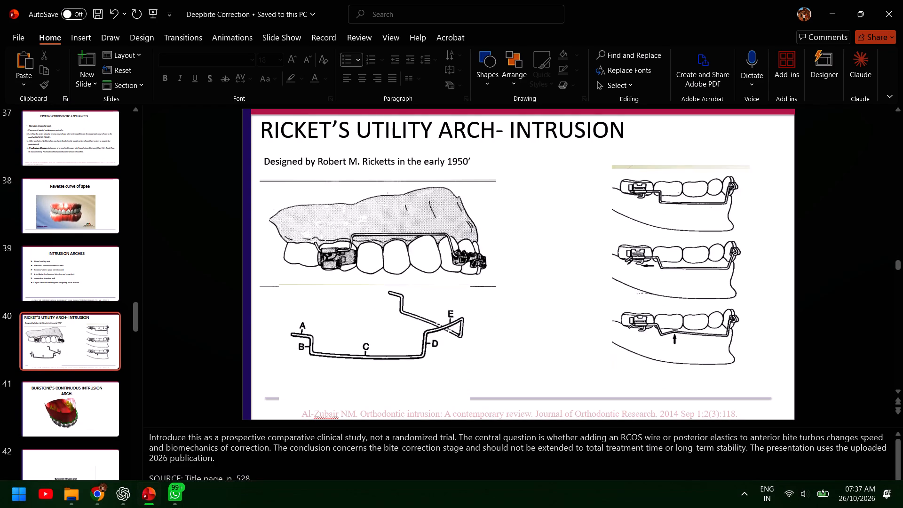
Delete all of the speaker notes on slide 40, Ricket's Utility Arch- Intrusion.
click(308, 470)
key(ctrl+a)
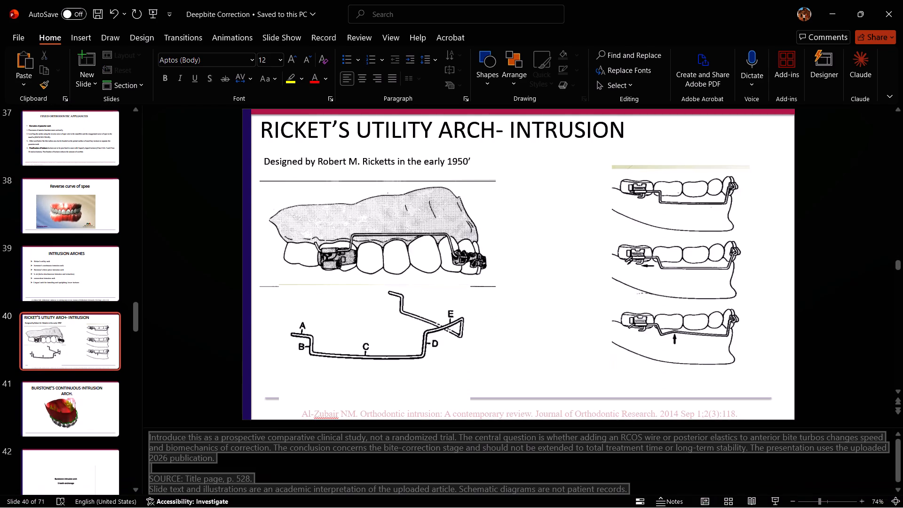
key(Delete)
Switch to Chrome and copy the Ricketts utility arch description, without its heading, from page 156 of the IJODR deep bite article.
key(alt+Tab)
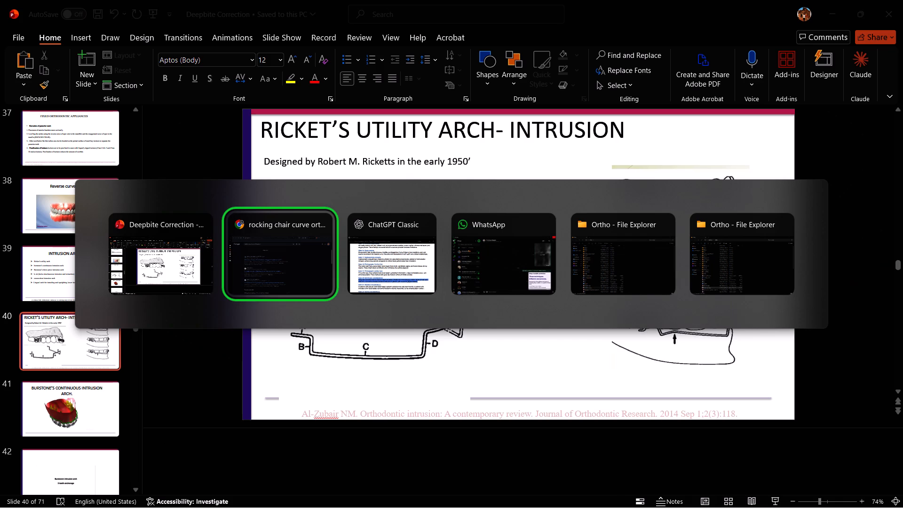
key(alt+Tab)
alt+click(278, 255)
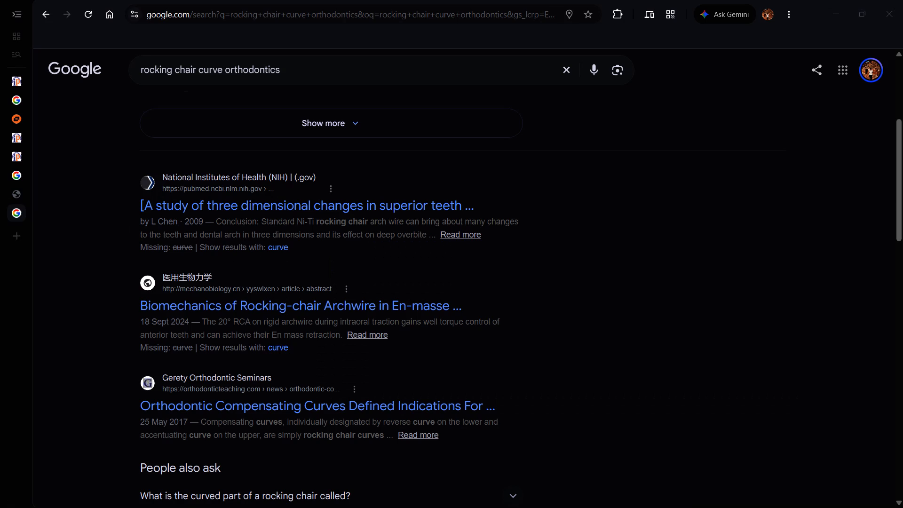
click(23, 152)
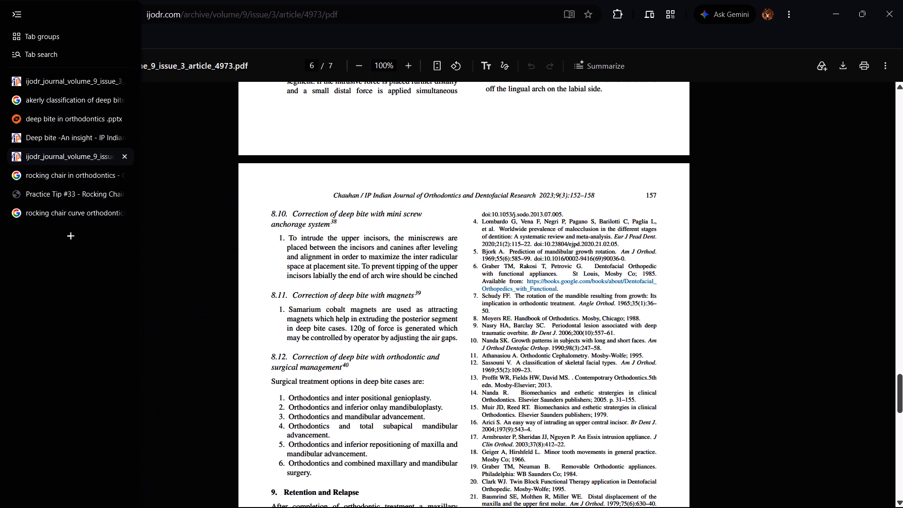
scroll(590, 255, up, 8)
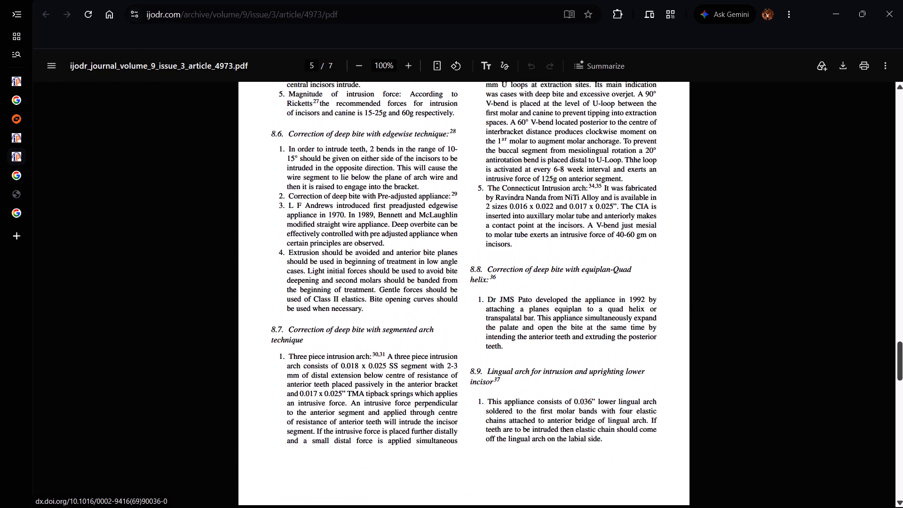
scroll(590, 255, up, 4)
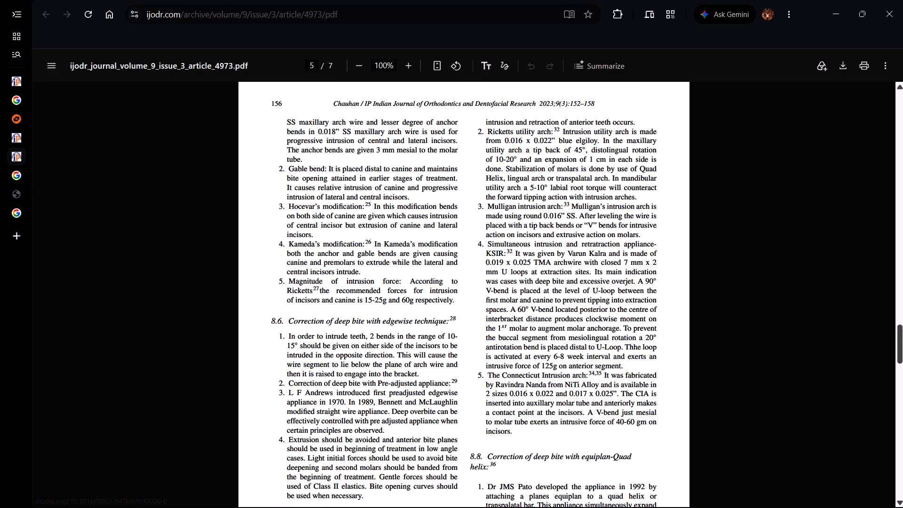
drag(562, 130, 645, 199)
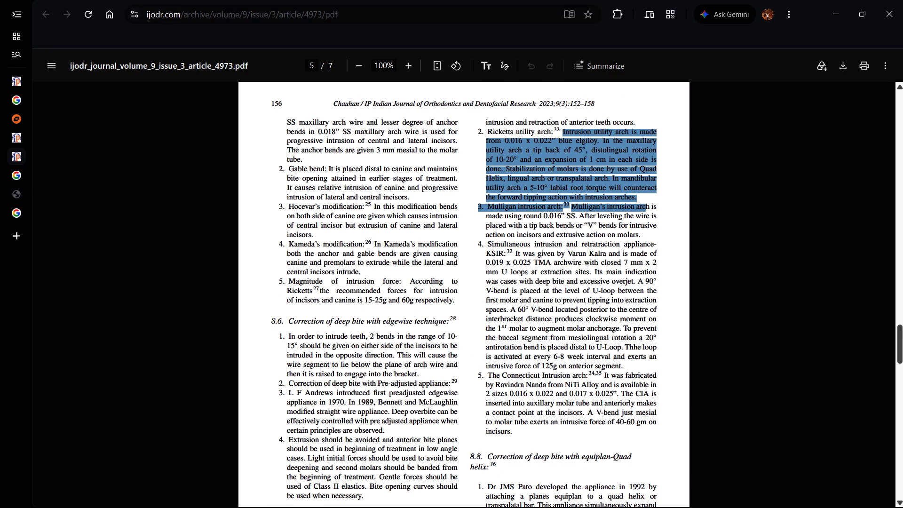
drag(645, 199, 640, 198)
key(ctrl+c)
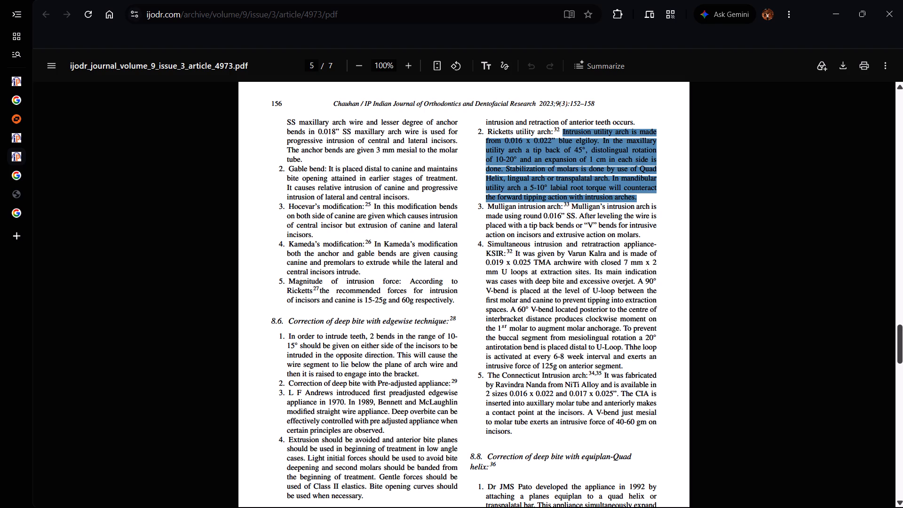
Return to PowerPoint, paste the copied utility arch text into slide 40's speaker notes and save the presentation.
key(alt+Tab)
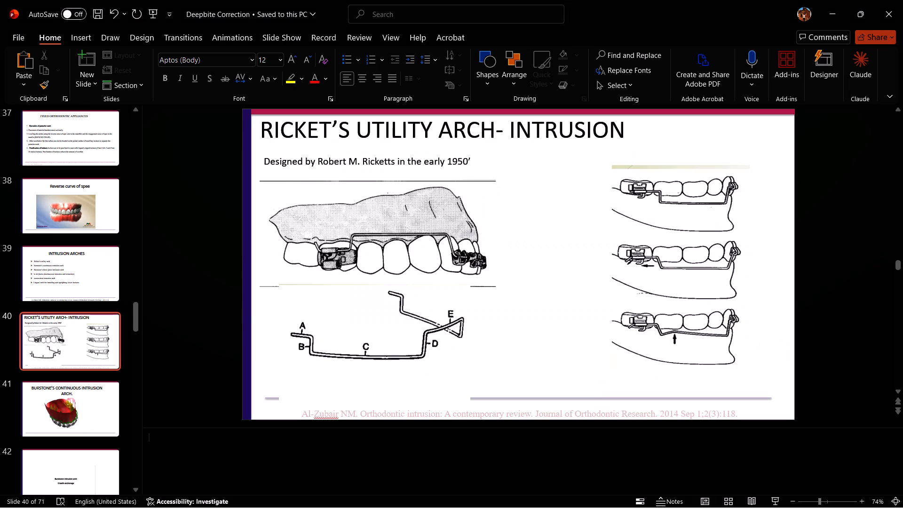
key(ctrl+v)
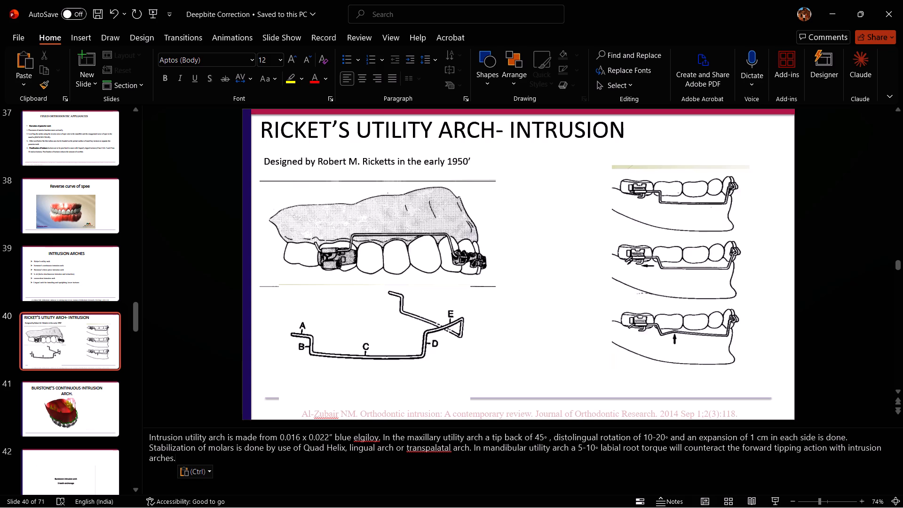
key(ctrl+s)
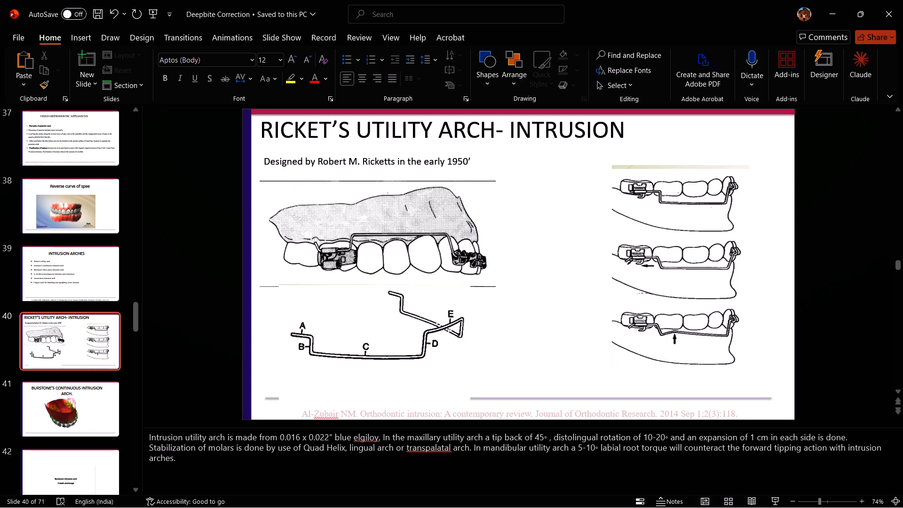
key(ctrl+s)
Select slide 41, Burstone's Continuous Intrusion Arch, and look through the IJODR article in Chrome for related intrusion arch content.
key(alt+Tab)
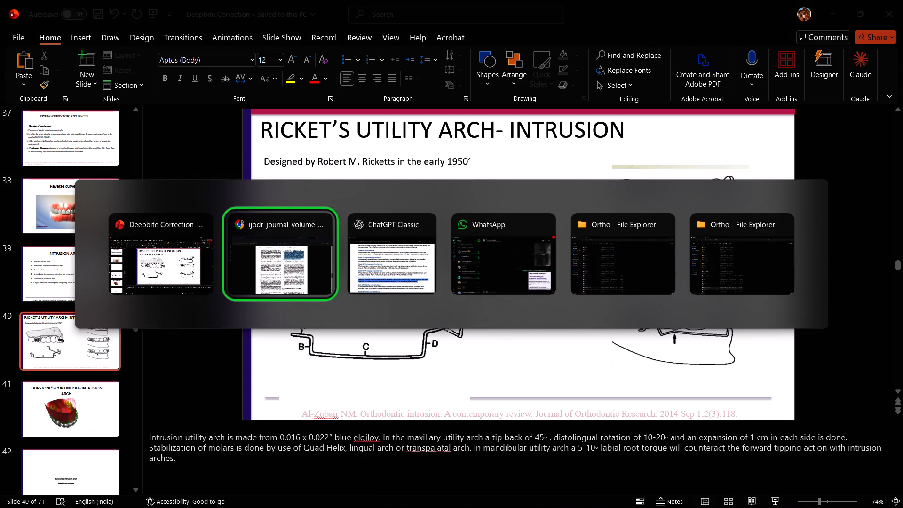
key(alt+Tab)
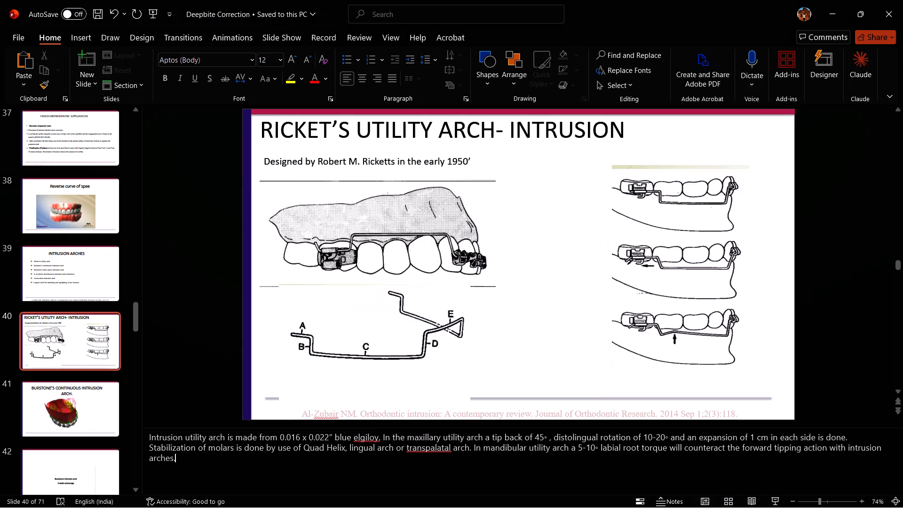
click(103, 413)
key(alt+Tab)
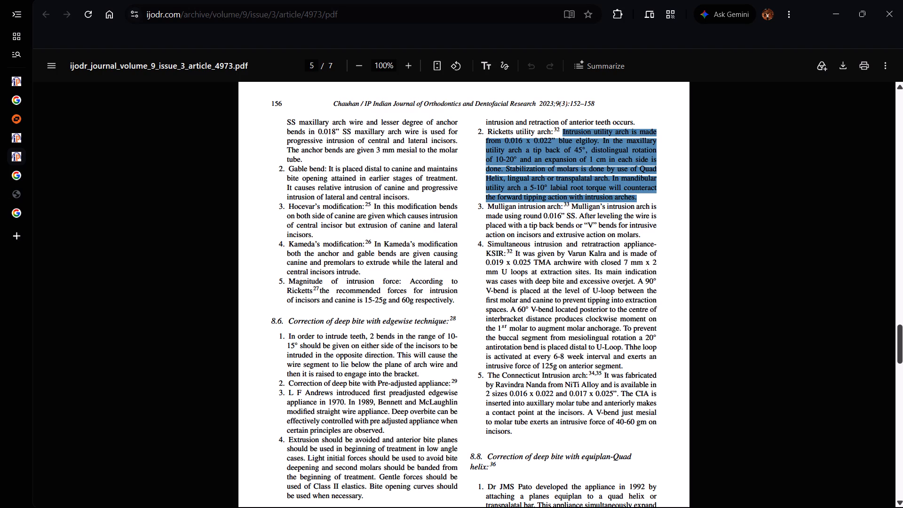
scroll(500, 310, right, 1)
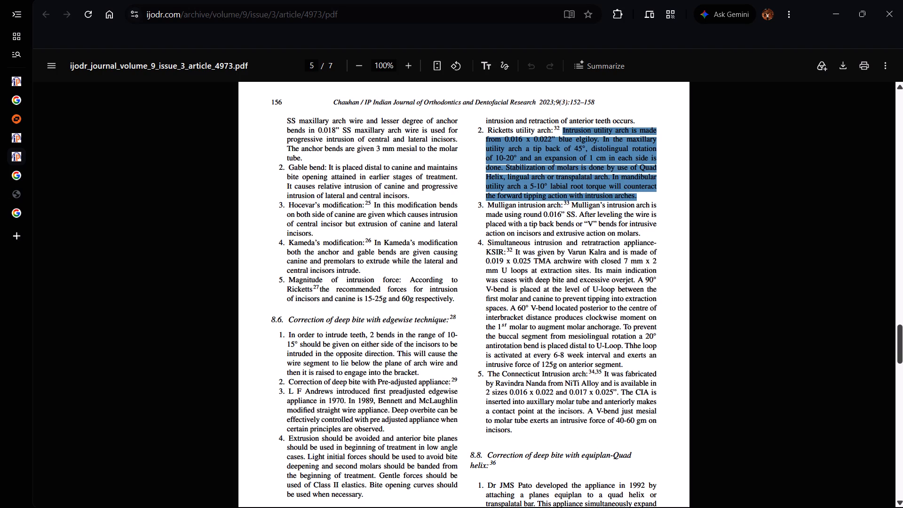
scroll(500, 310, right, 1)
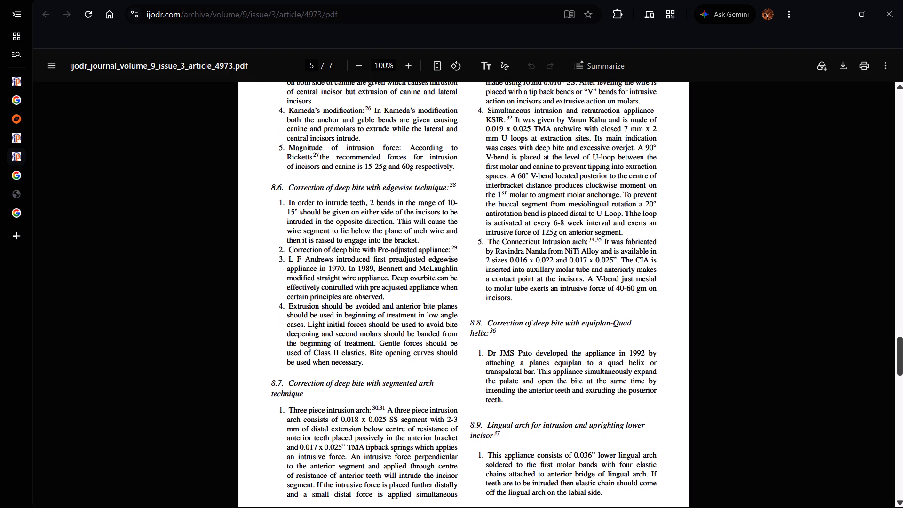
scroll(500, 310, right, 1)
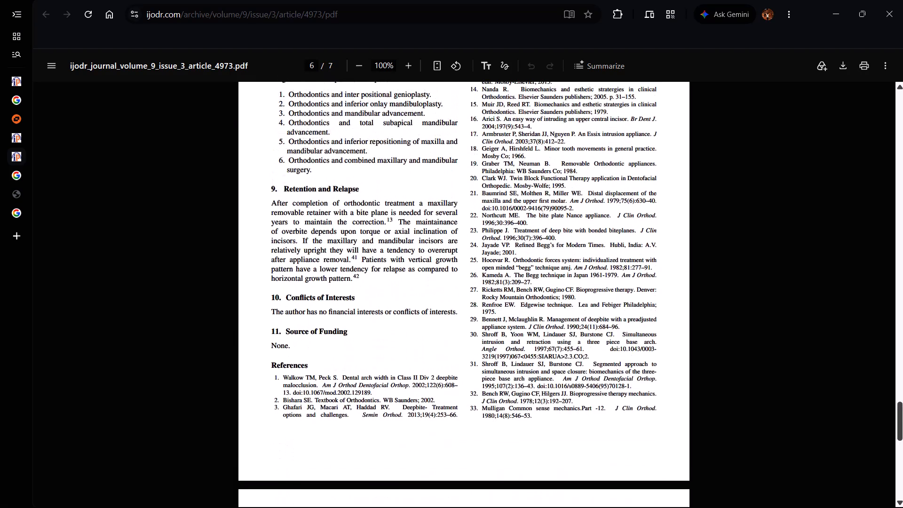
scroll(500, 310, up, 4)
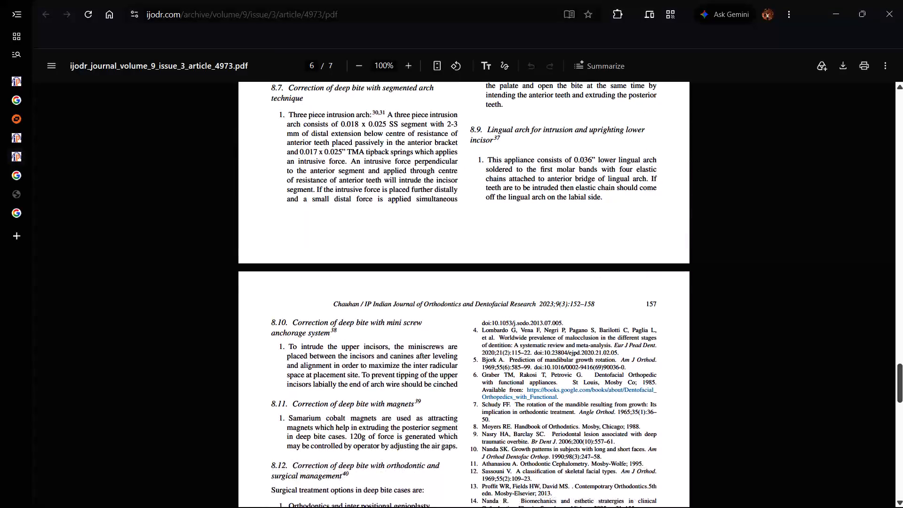
scroll(500, 310, up, 2)
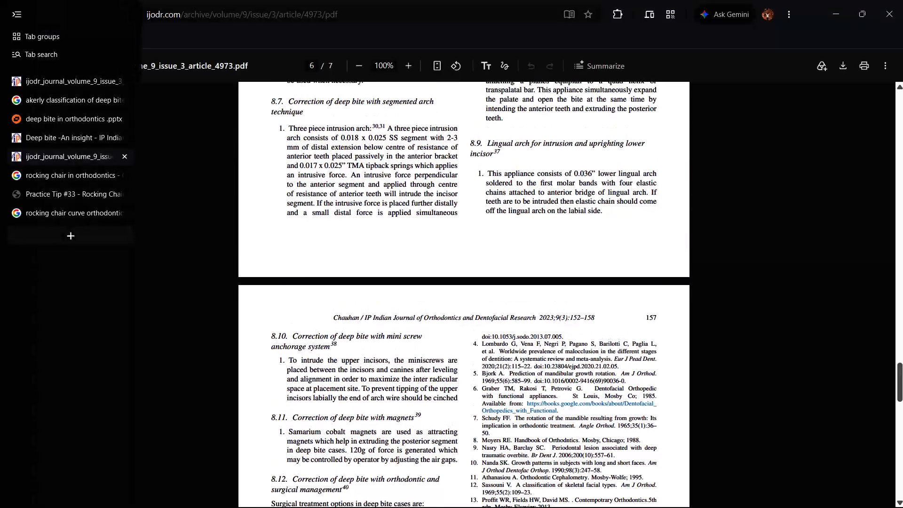
Search Google in a new tab for "three piece intrusion arch".
click(54, 240)
click(369, 207)
text(three pie)
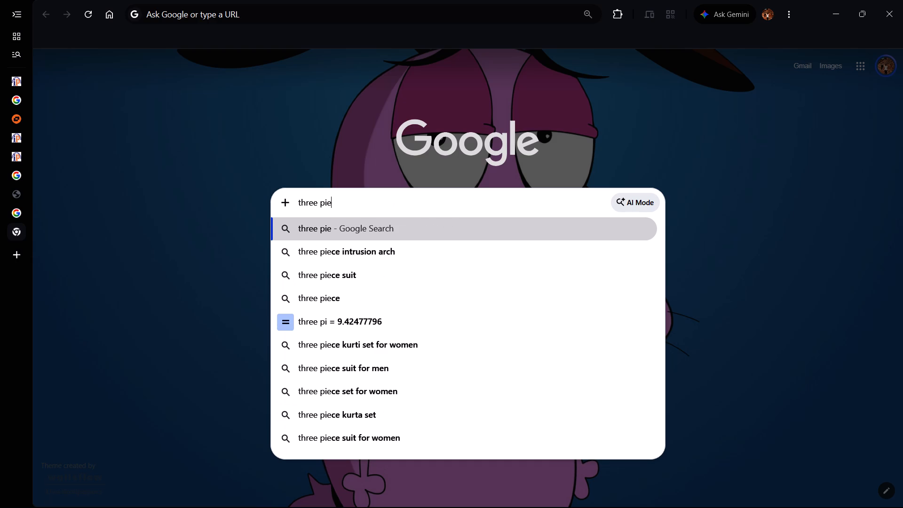
key(Down)
key(Return)
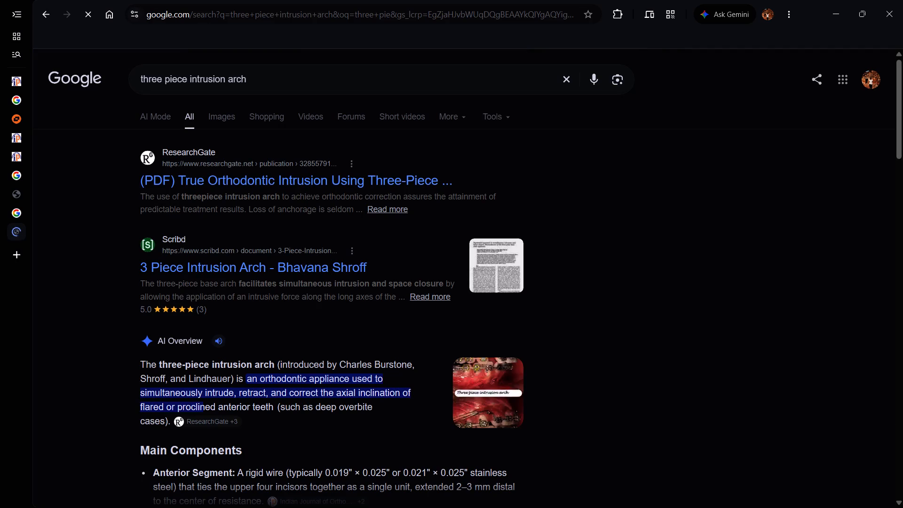
Open the ResearchGate article on true orthodontic intrusion using a three-piece intrusion arch, download its full-text PDF and open the file.
click(361, 181)
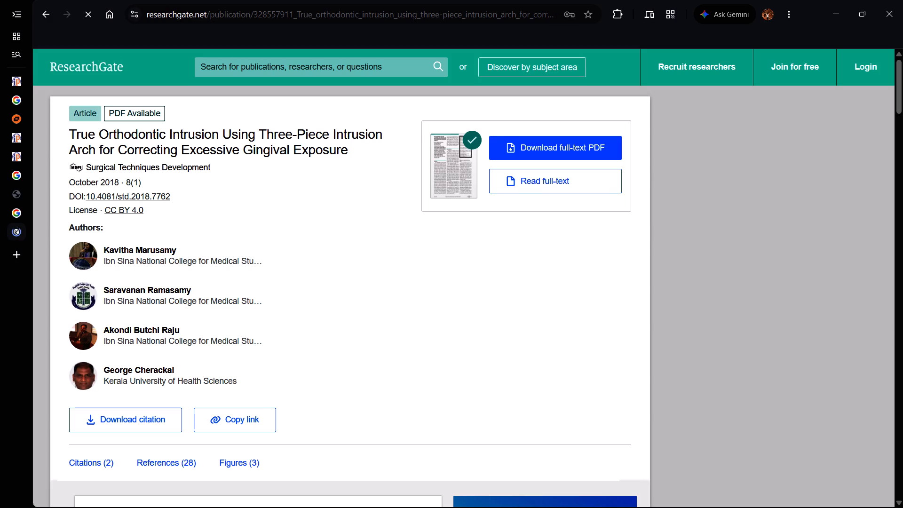
click(552, 143)
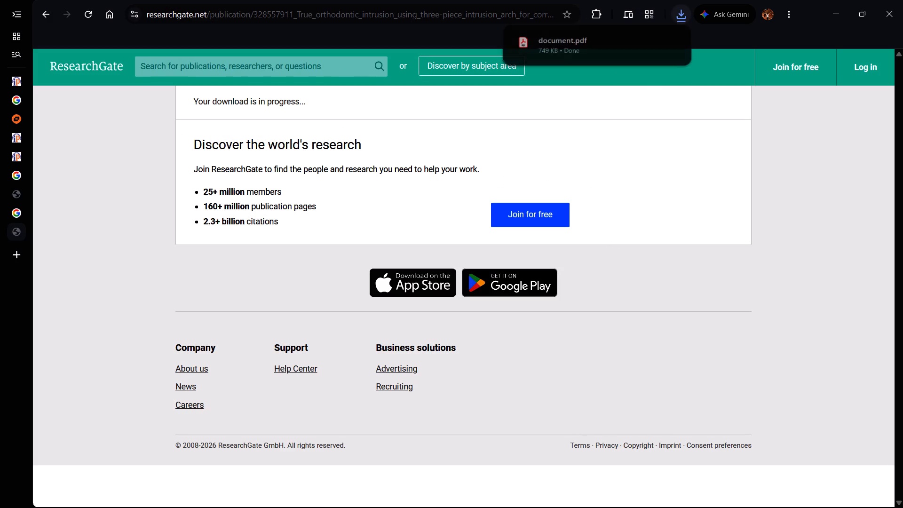
click(637, 40)
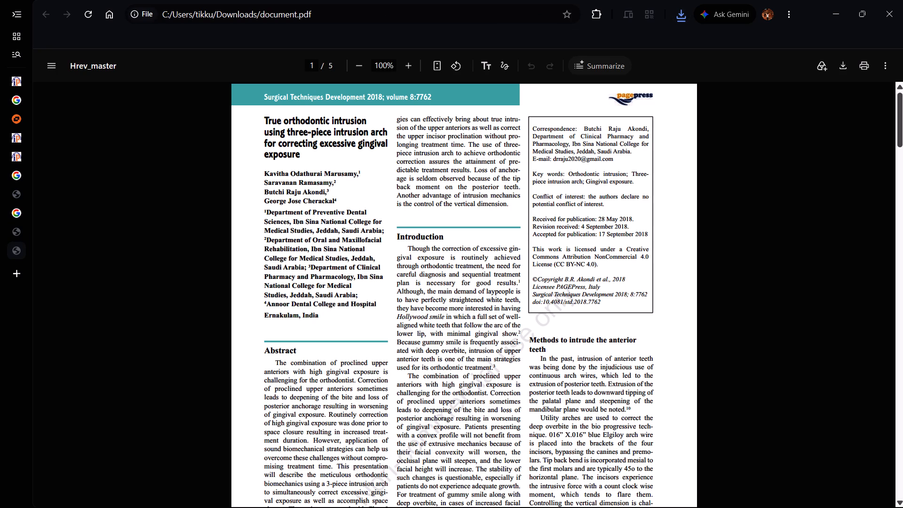
scroll(544, 280, down, 1)
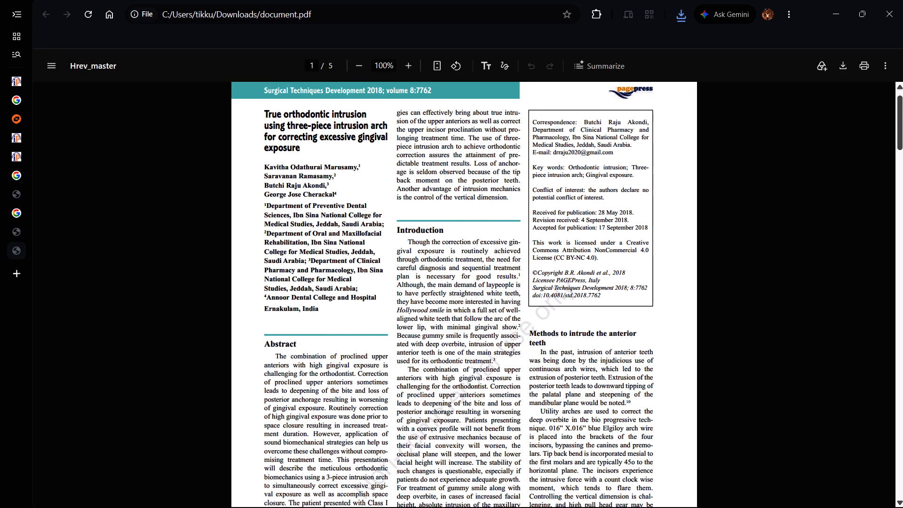
scroll(544, 280, down, 9)
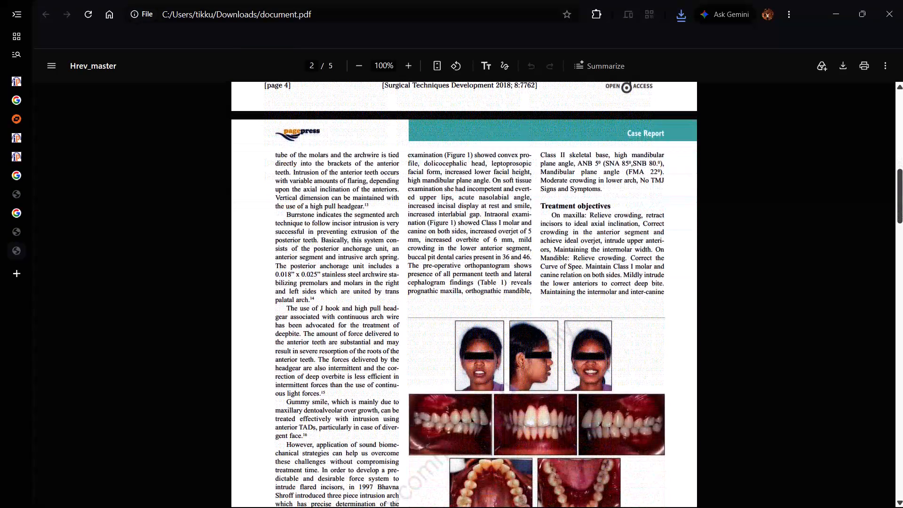
scroll(544, 280, down, 1)
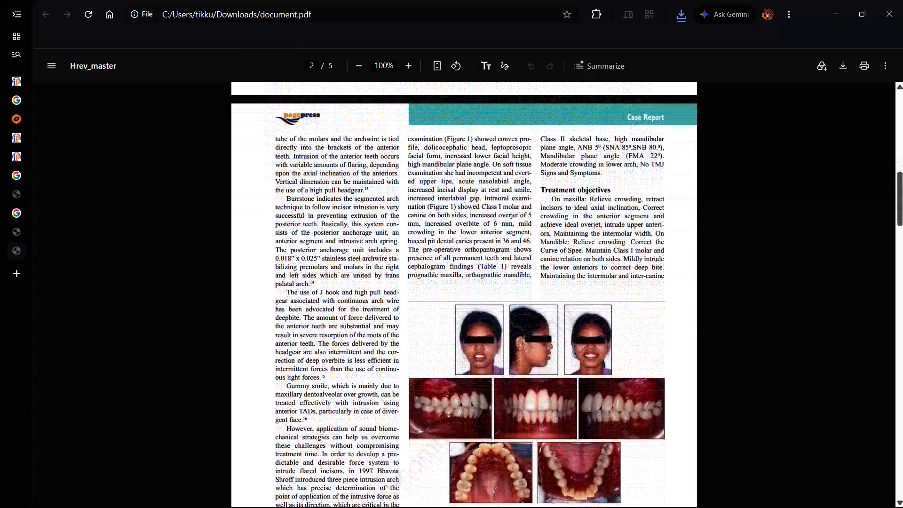
scroll(544, 280, down, 1)
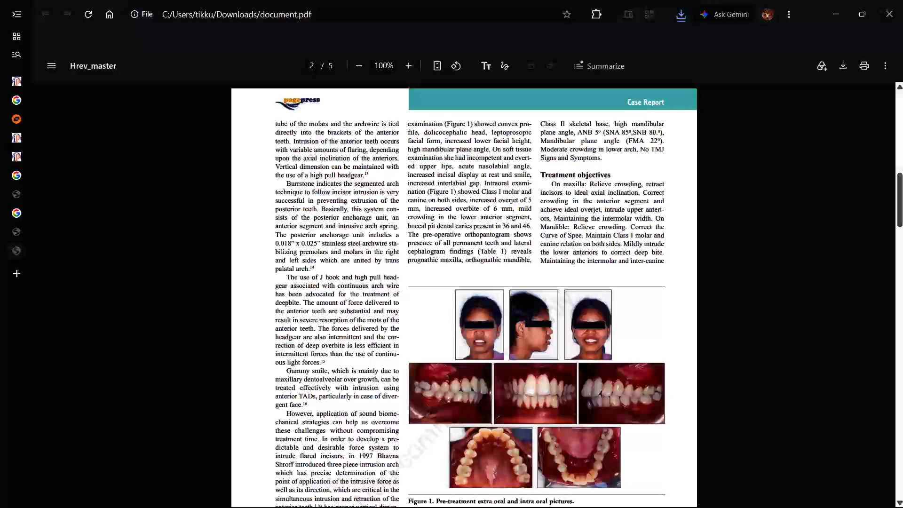
scroll(544, 280, down, 2)
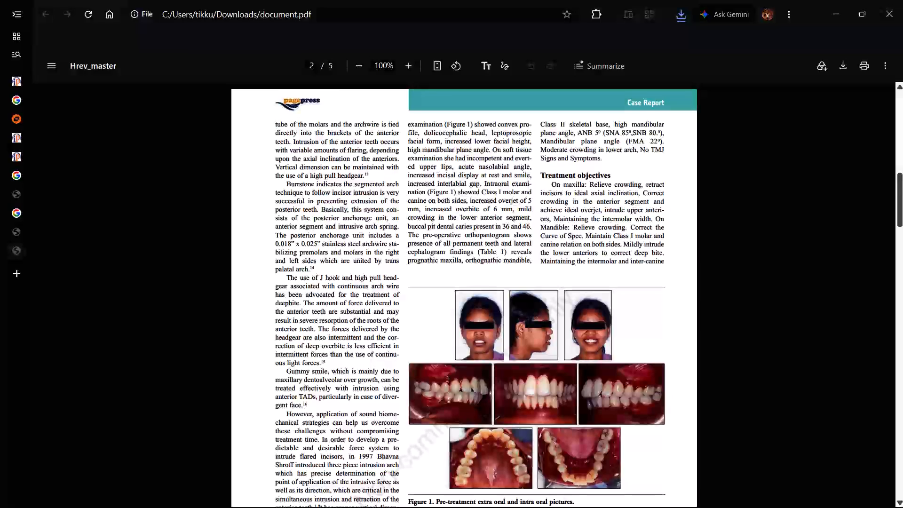
scroll(544, 280, down, 8)
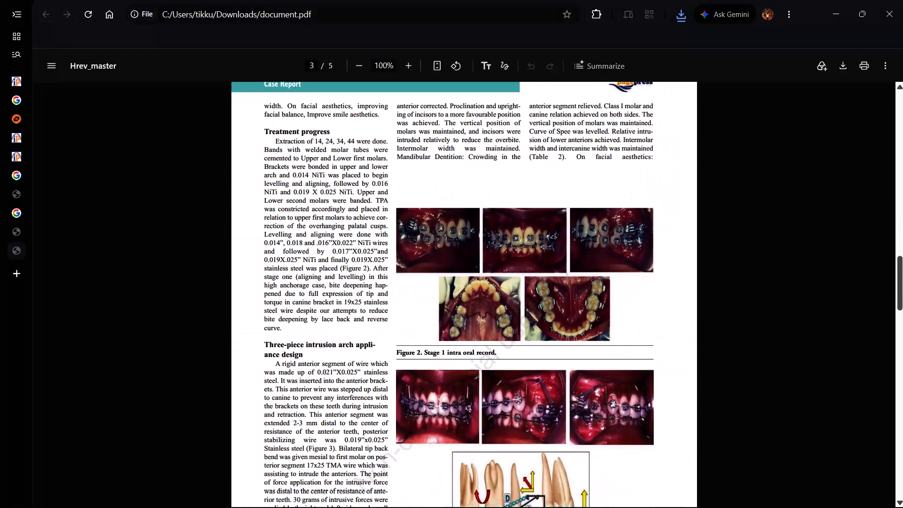
scroll(385, 283, down, 1)
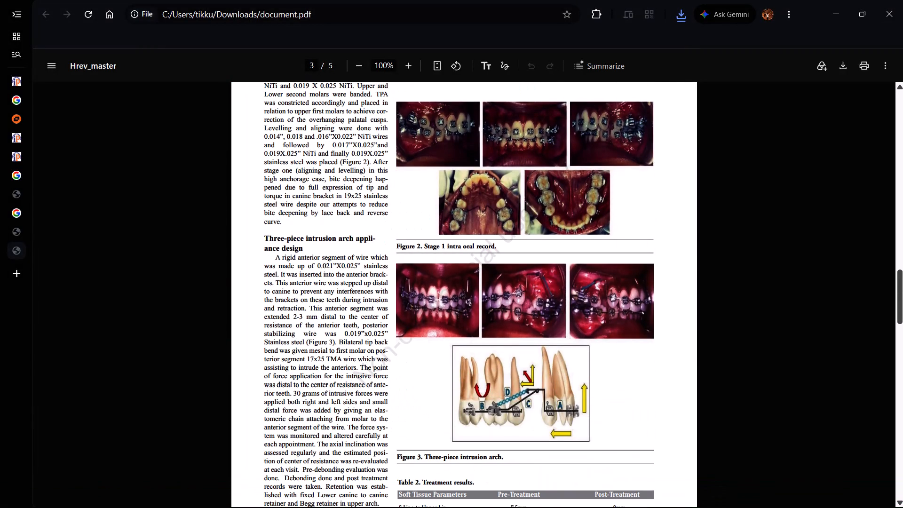
scroll(340, 385, down, 1)
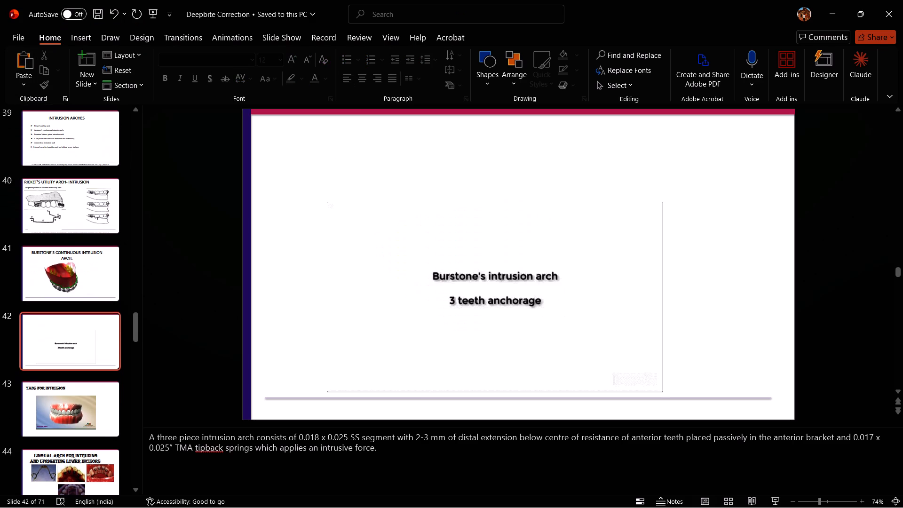
key(Up)
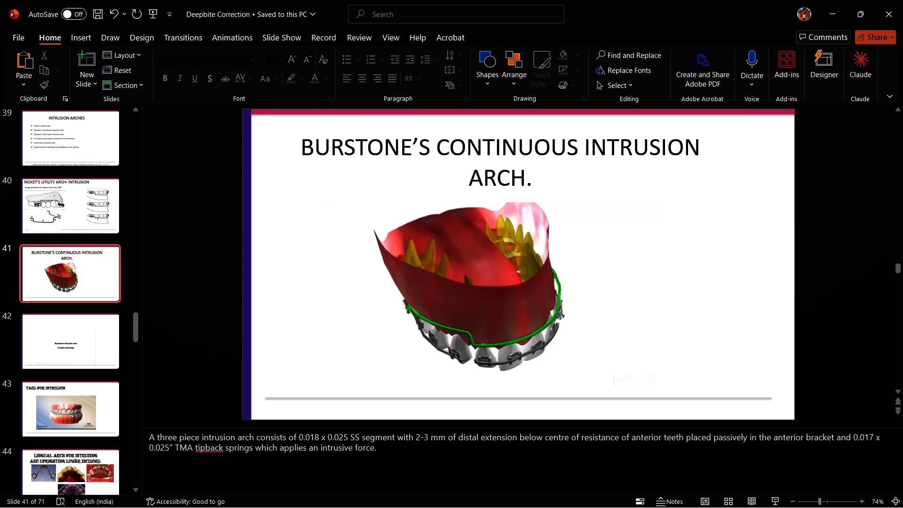
key(Down)
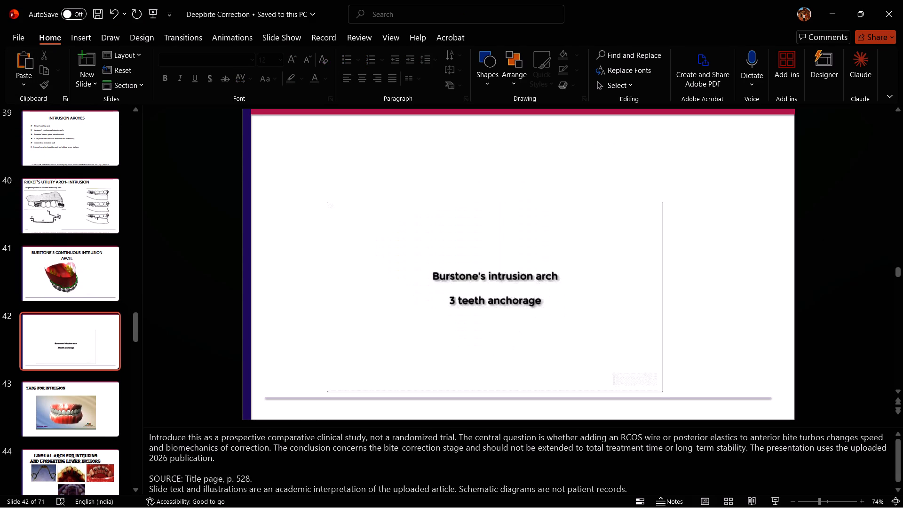
key(Down)
key(Down)
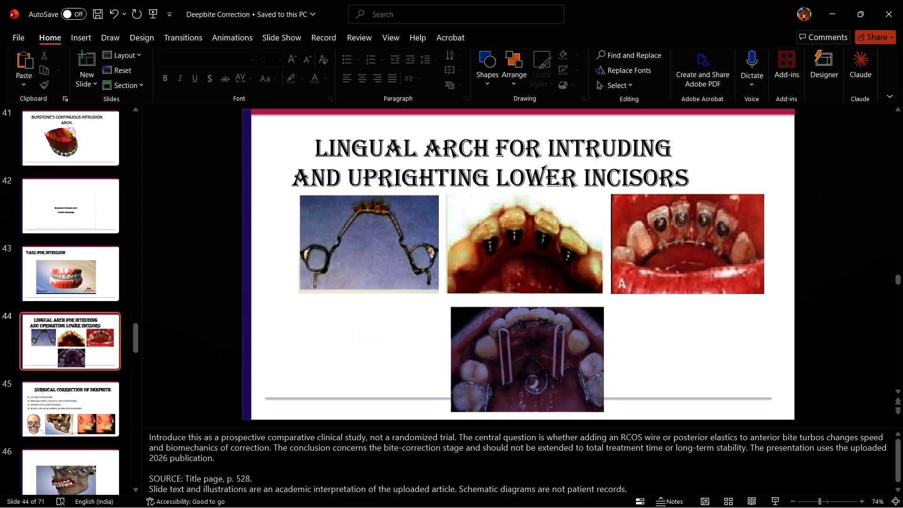
key(Down)
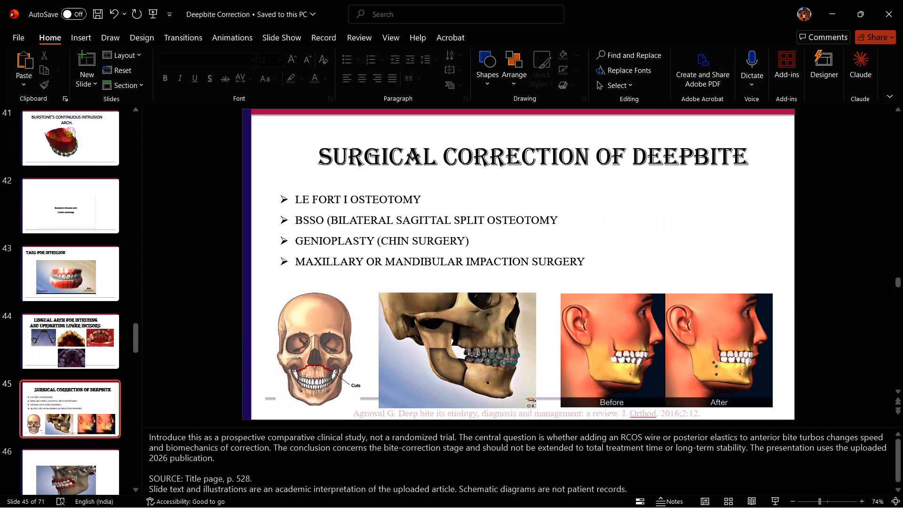
key(Down)
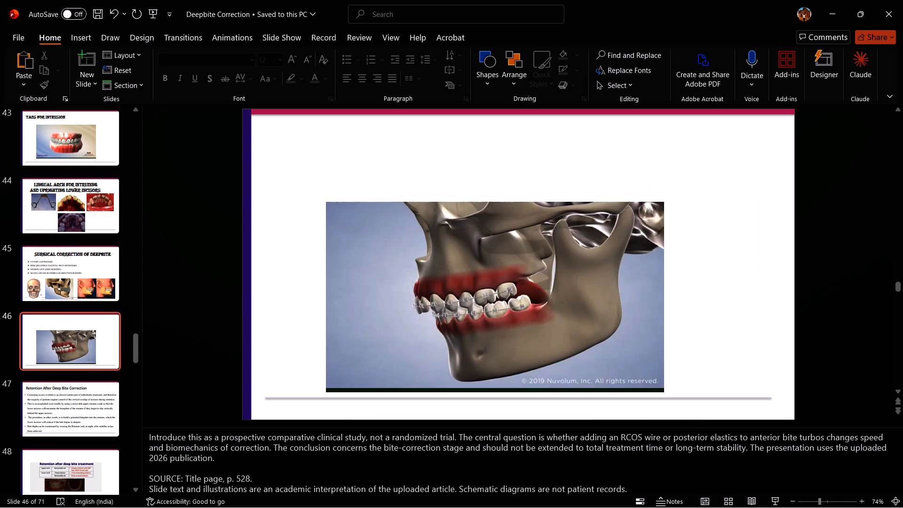
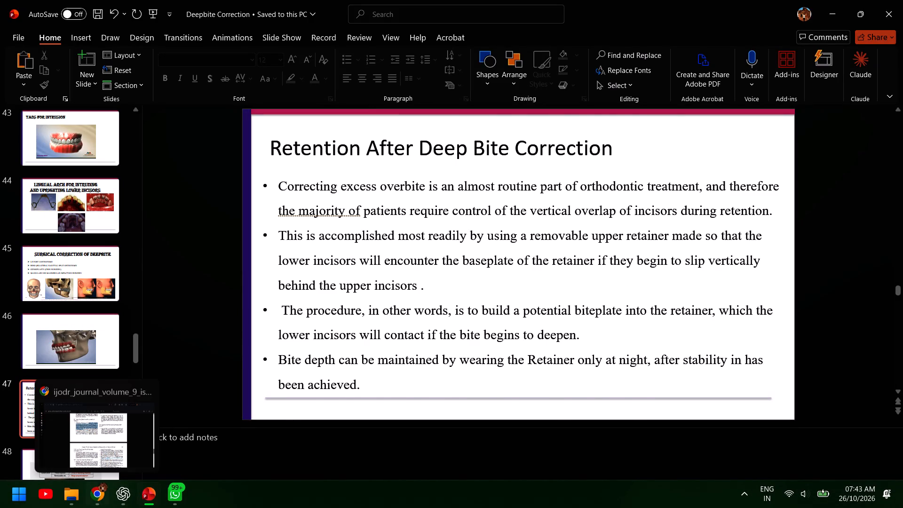
Switch to the IJODR article and copy the full Mulligan's intrusion arch description from item 3 of section 8.7.
click(92, 497)
scroll(621, 344, up, 5)
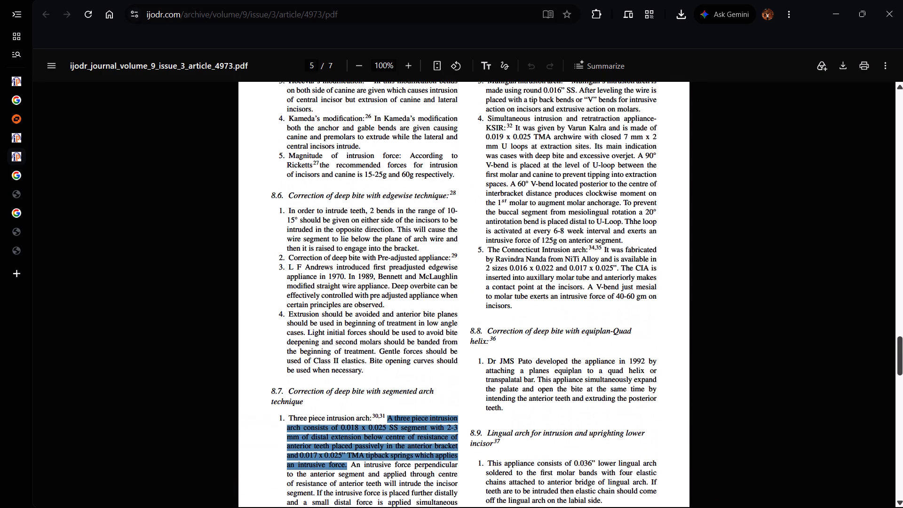
scroll(621, 344, up, 1)
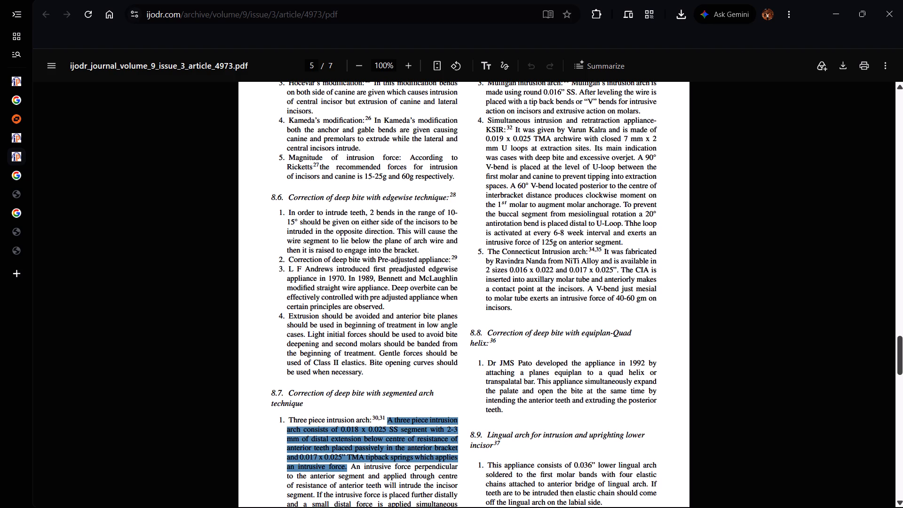
scroll(621, 344, up, 1)
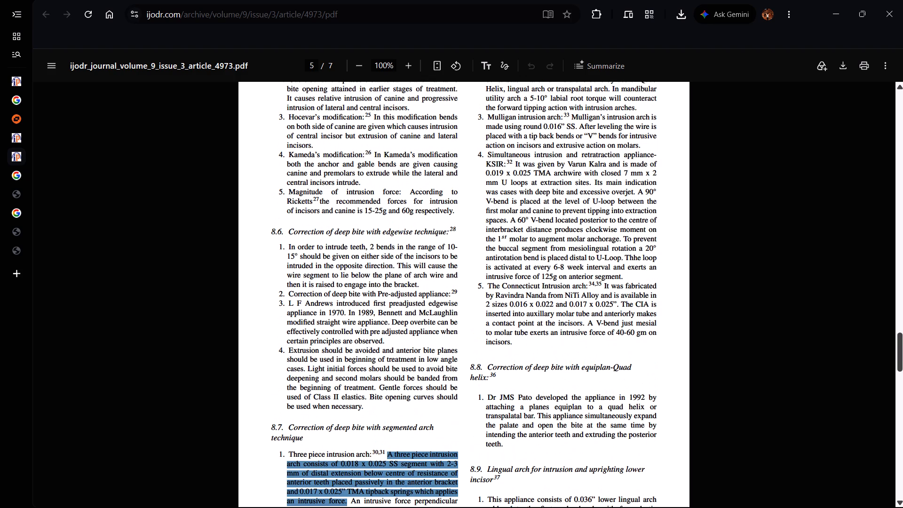
scroll(621, 344, up, 1)
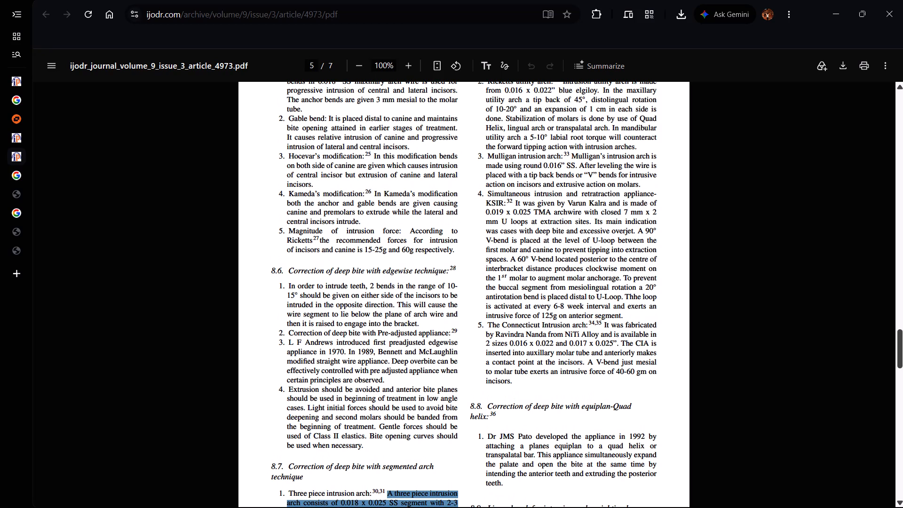
scroll(621, 344, up, 1)
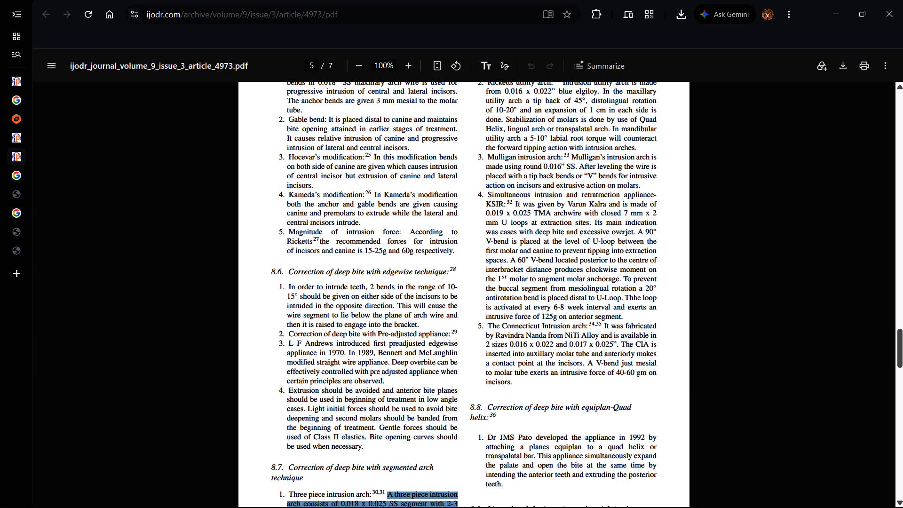
scroll(621, 344, up, 1)
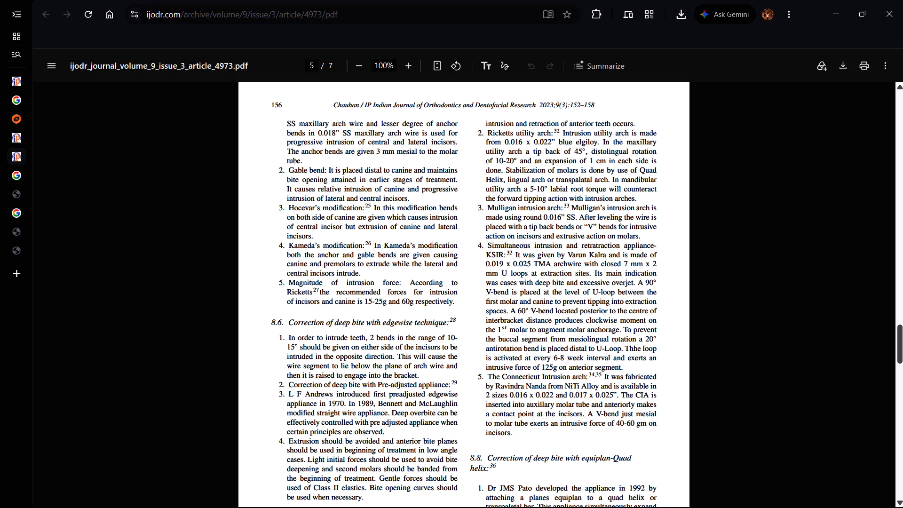
click(572, 206)
drag(572, 206, 574, 207)
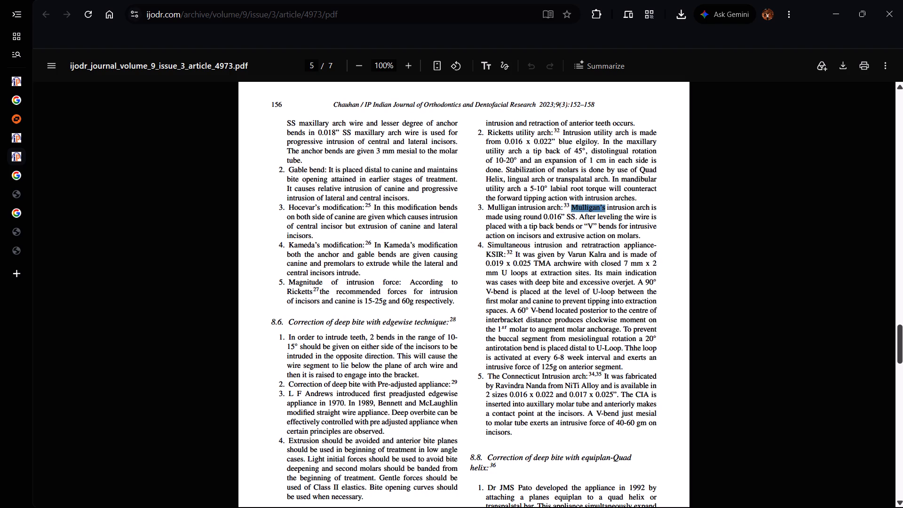
drag(574, 207, 642, 232)
click(642, 232)
drag(642, 232, 569, 203)
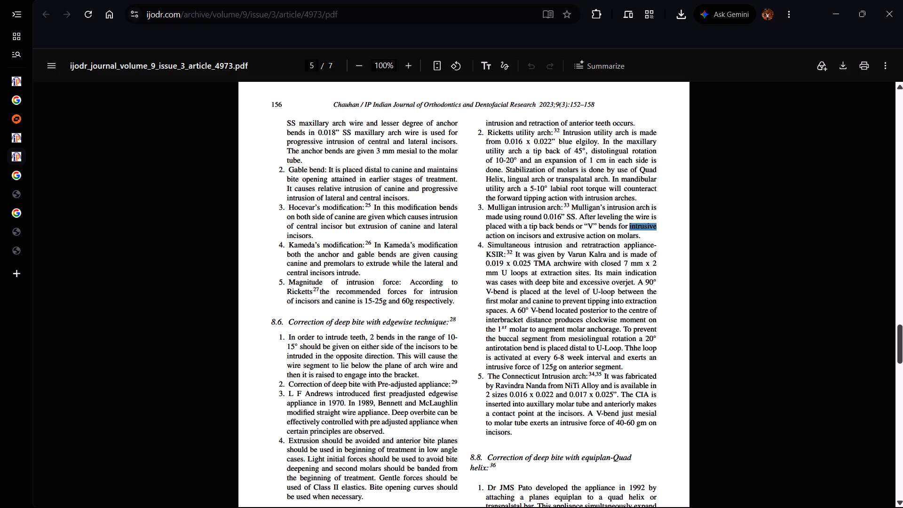
drag(569, 203, 573, 205)
drag(573, 205, 643, 236)
key(ctrl+c)
Return to the presentation, insert a new blank slide after slide 46, and paste the copied Mulligan's arch description into its notes.
key(alt+Tab)
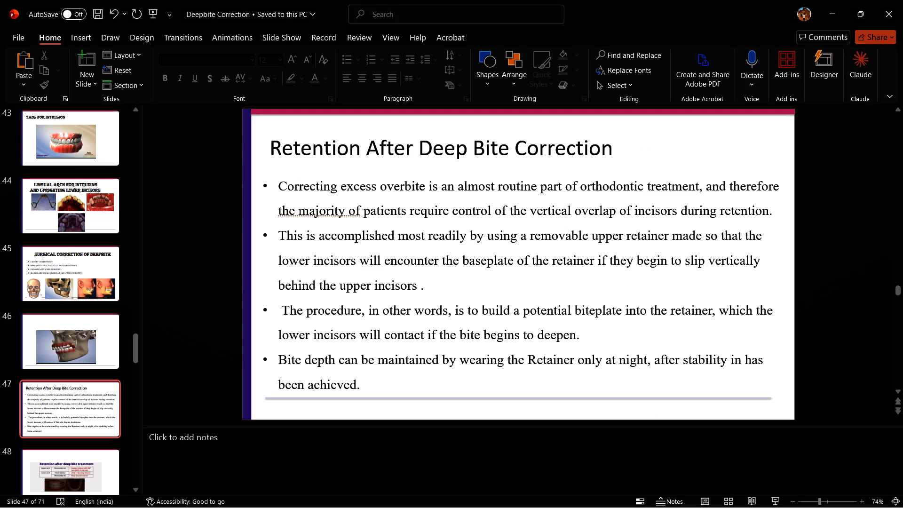
click(51, 375)
right_click(51, 375)
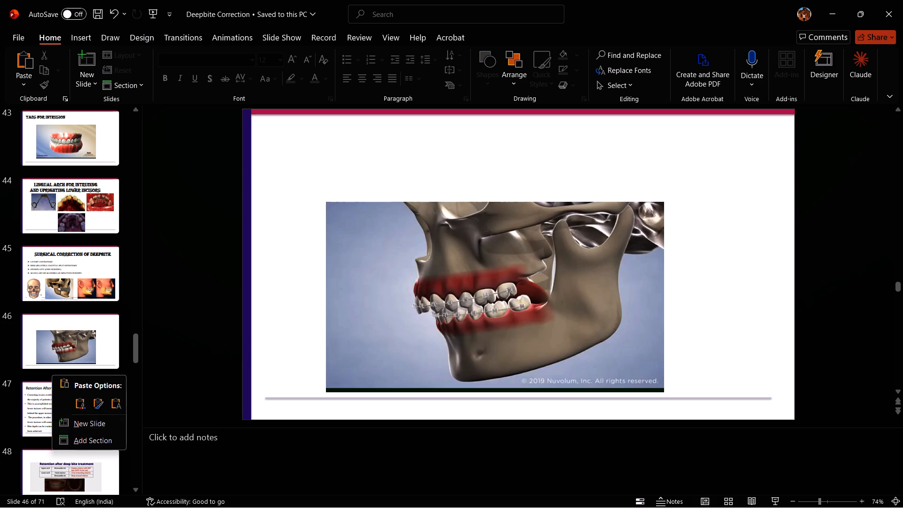
click(95, 428)
click(251, 468)
key(ctrl+v)
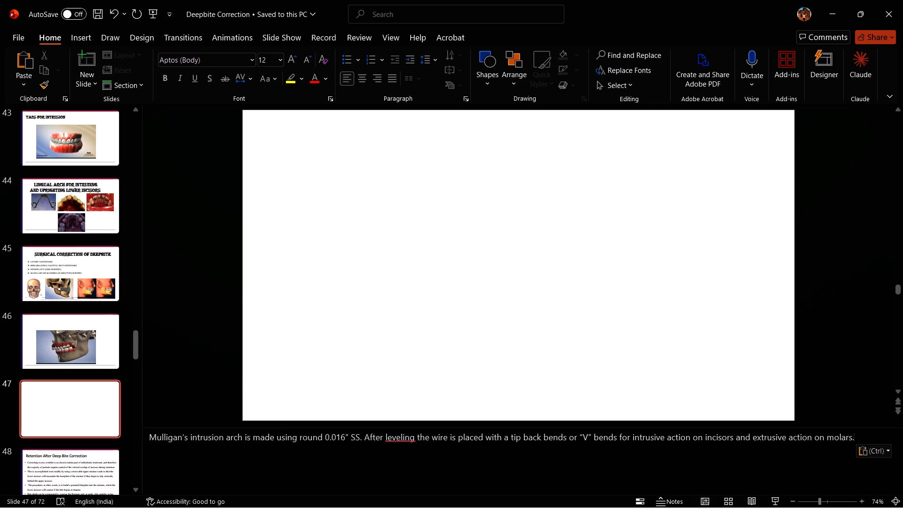
Copy the phrase "Mulligan's intrusion arch" from the notes onto the blank slide as a text box.
drag(242, 439, 162, 436)
key(ctrl+c)
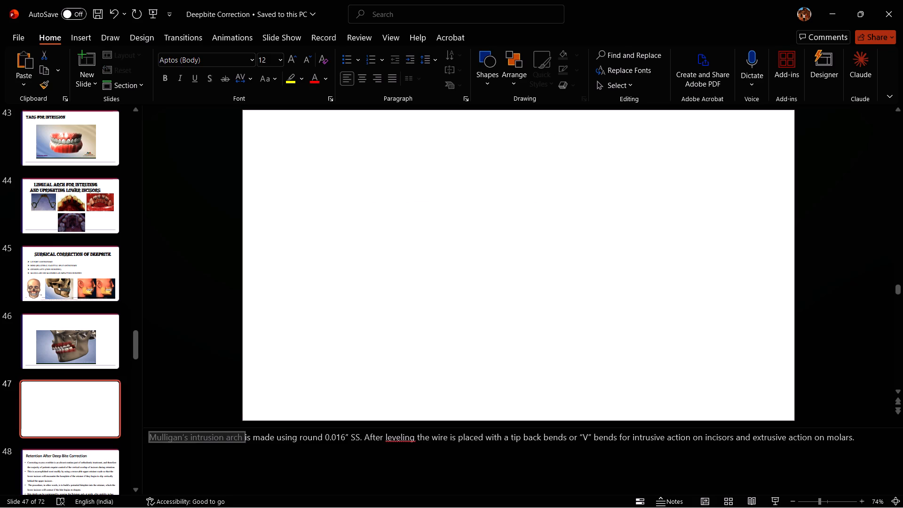
click(321, 157)
key(ctrl+v)
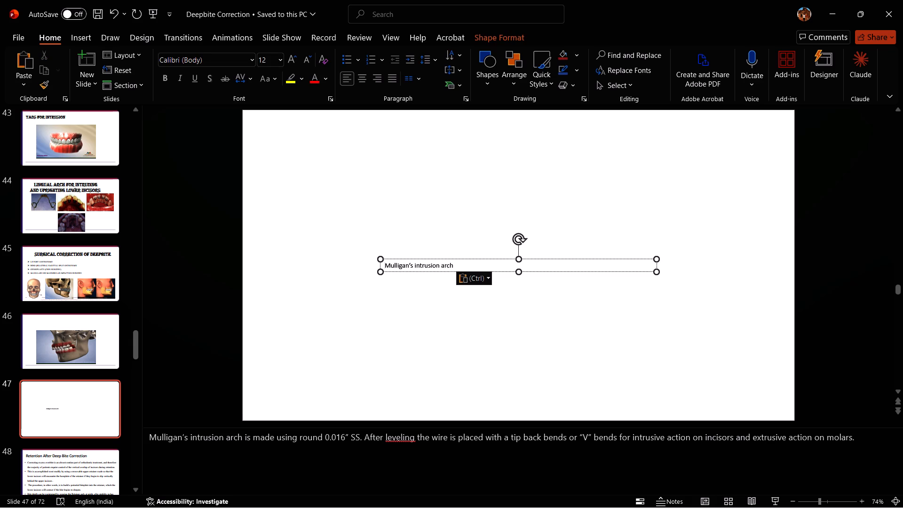
Format the slide's heading text in Times New Roman at size 20, move it to the slide's upper-left corner, and save.
click(454, 265)
key(ctrl+a)
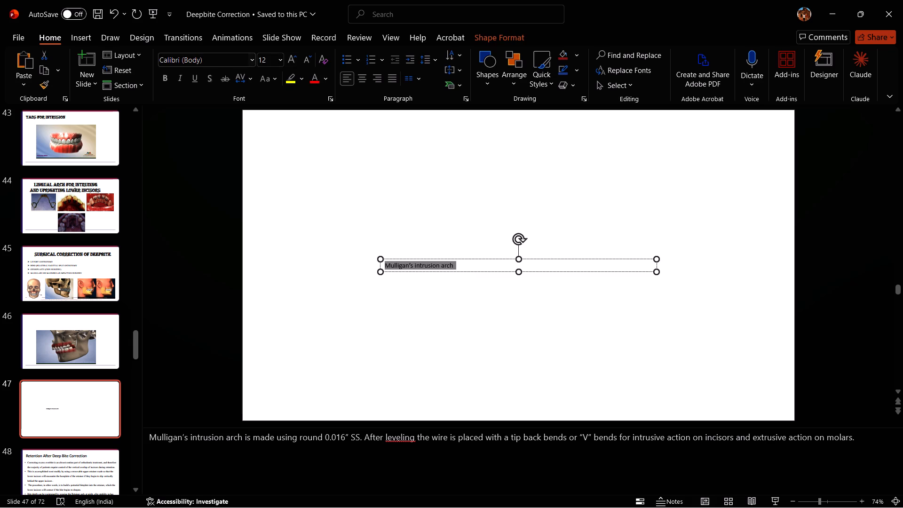
click(223, 60)
text(times)
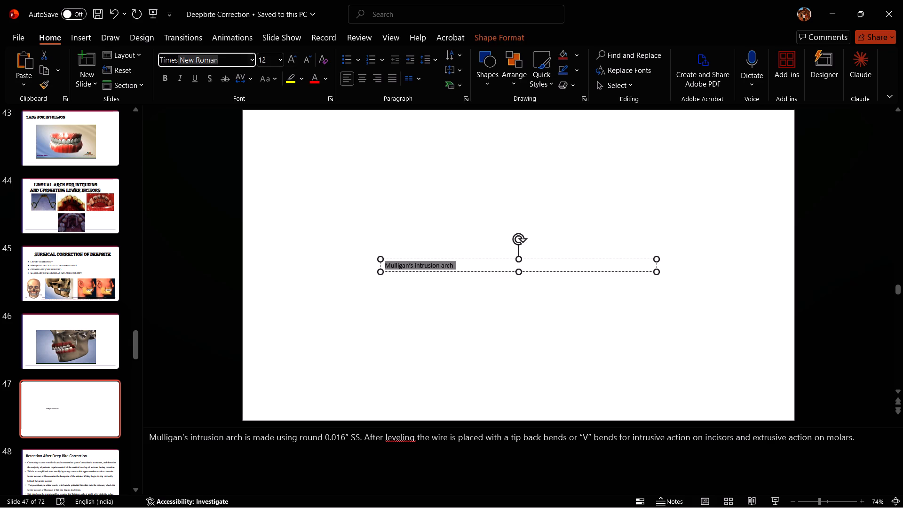
key(Return)
triple_click(294, 57)
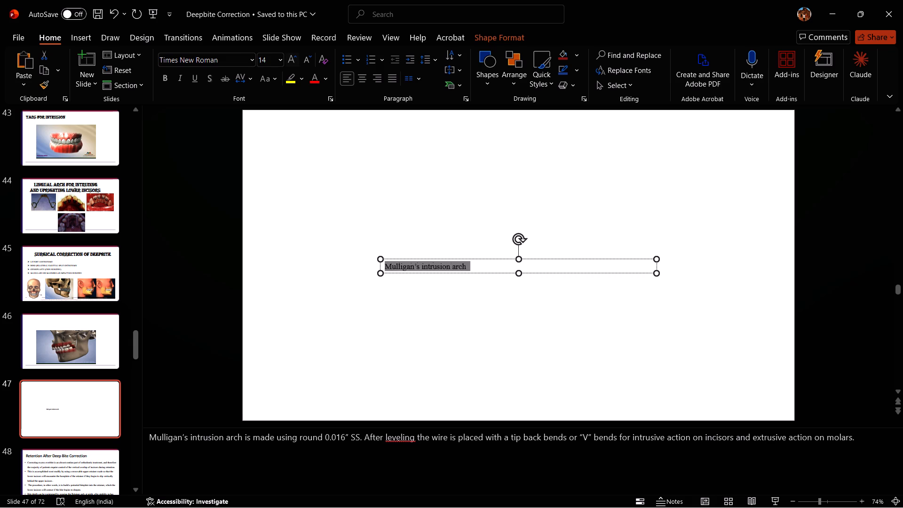
click(294, 57)
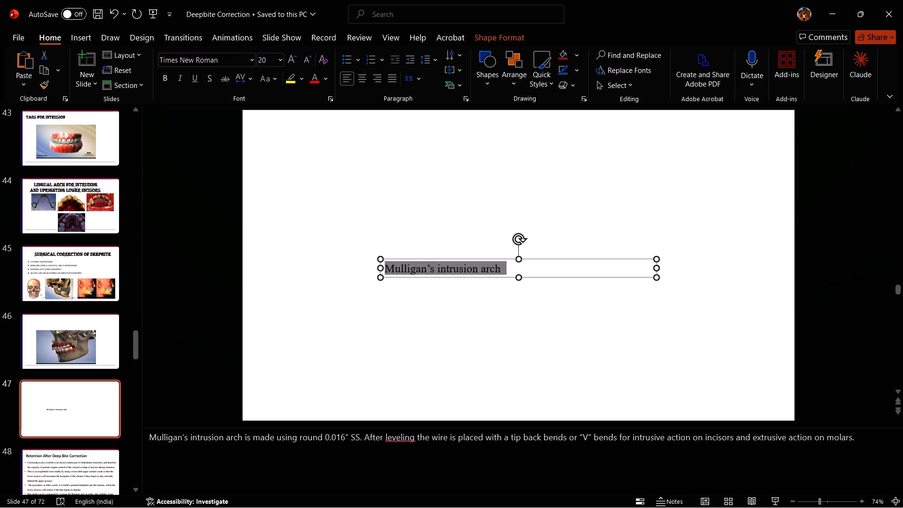
drag(534, 277, 411, 140)
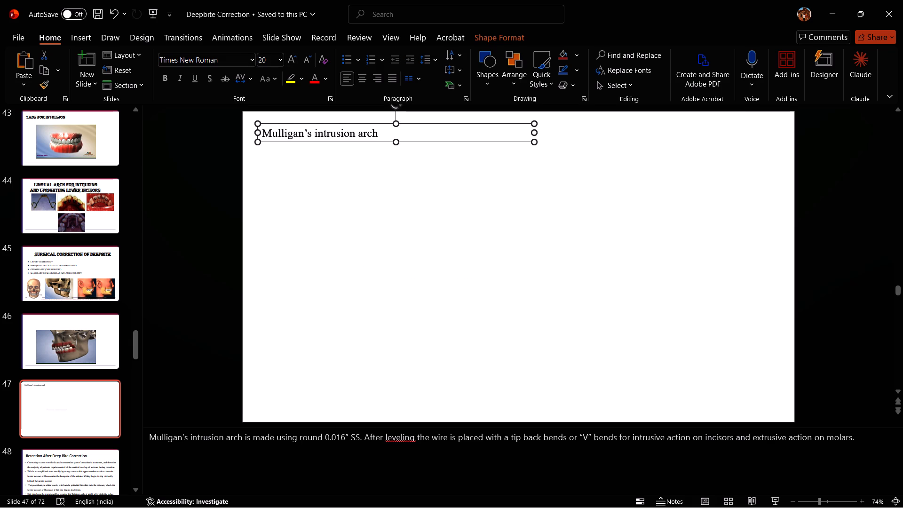
click(528, 301)
key(ctrl+s)
Search Google Images for "mulligan intrusion arch" in a new browser tab and copy the International Association for Orthodontics incisor intrusion picture.
key(alt+Tab)
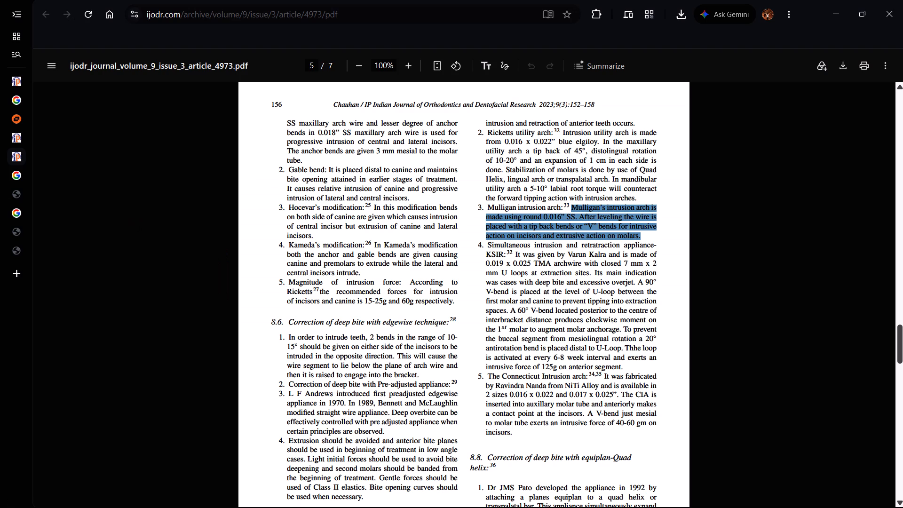
click(53, 267)
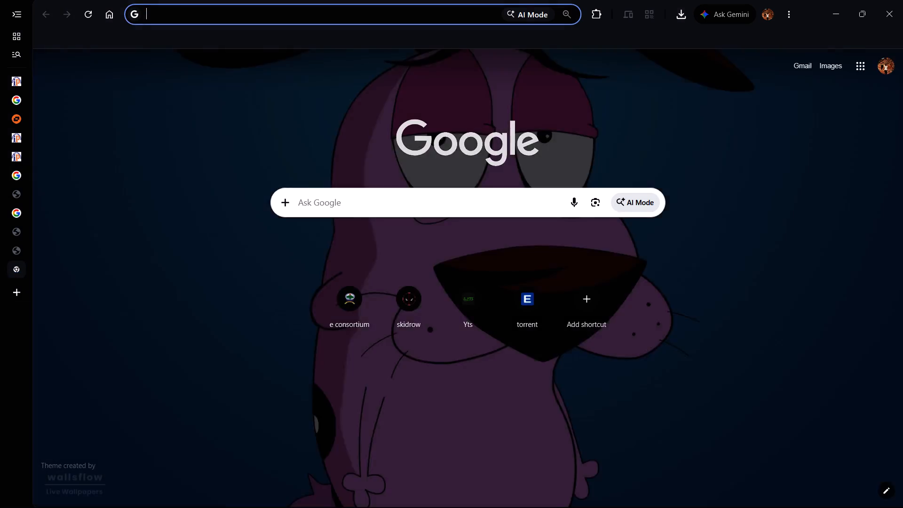
click(355, 199)
text(mulligan intrusio)
key(Return)
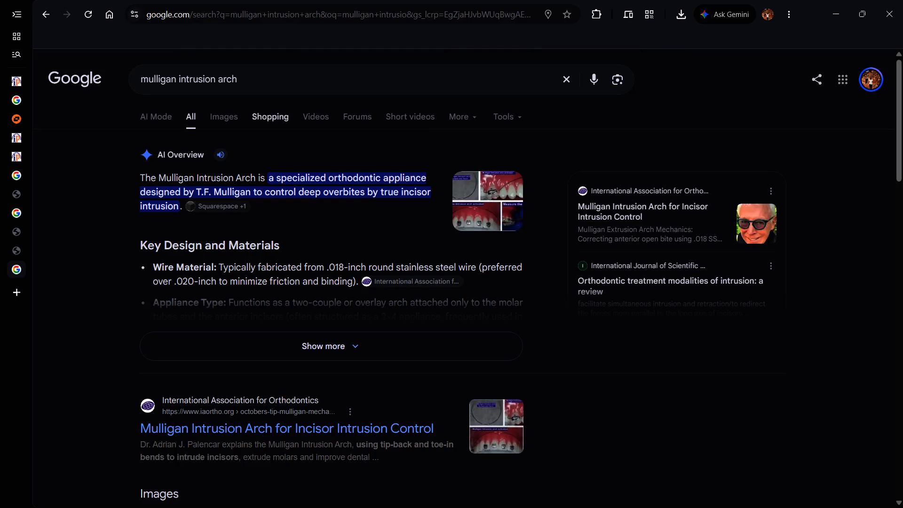
click(228, 121)
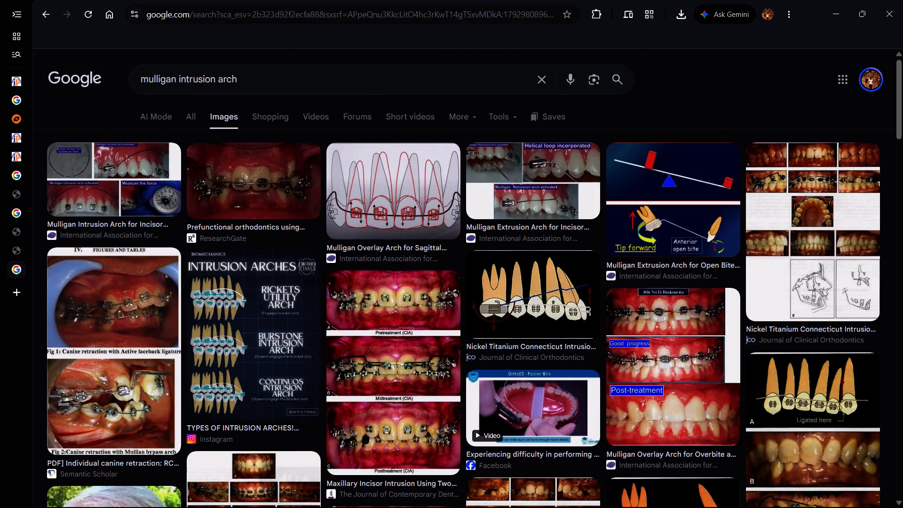
click(121, 185)
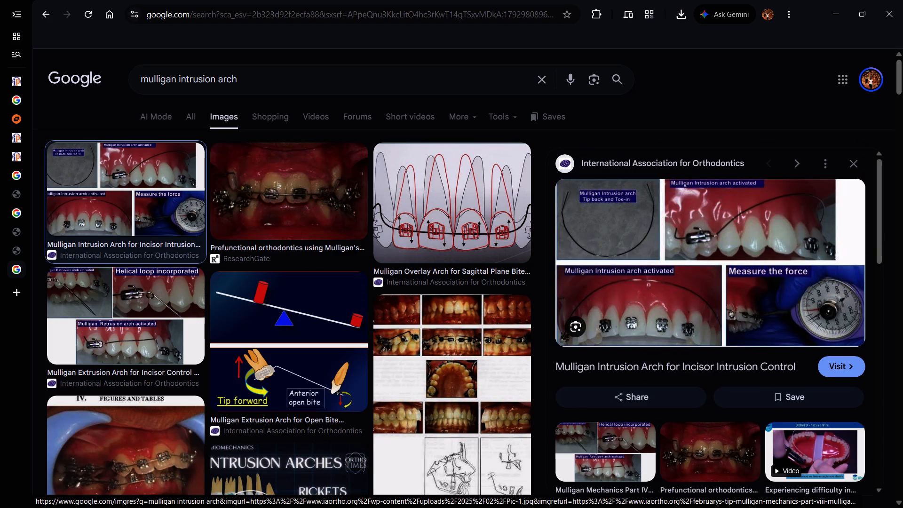
right_click(680, 268)
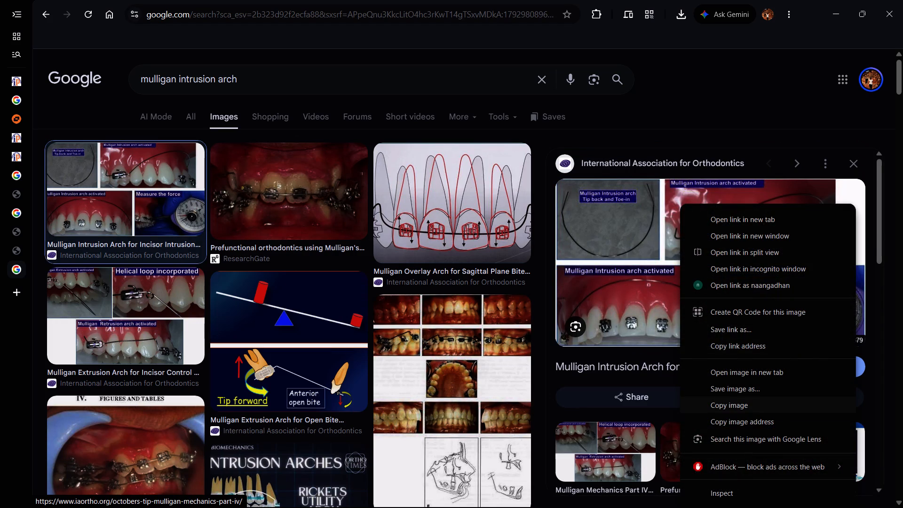
click(773, 405)
Paste the picture onto the Mulligan's intrusion arch slide, enlarge it to about 24 by 13 cm below the heading, and save.
key(alt+Tab)
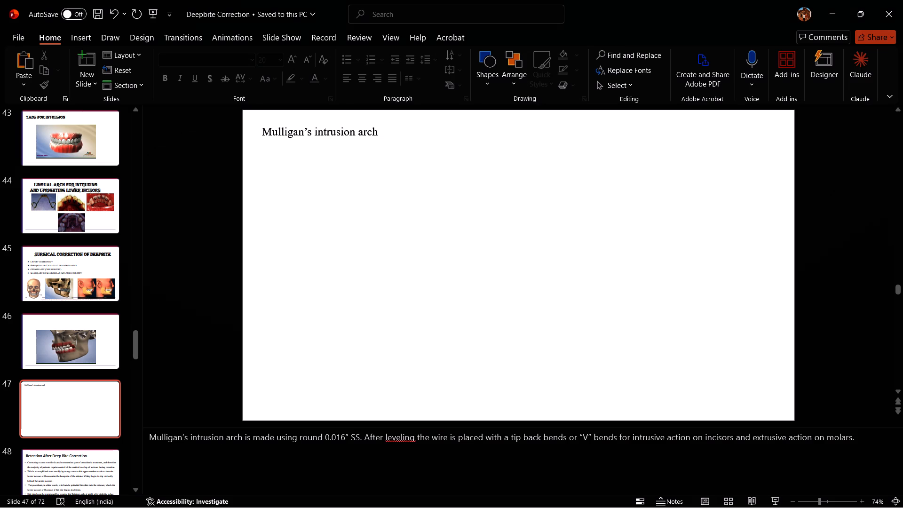
key(ctrl+v)
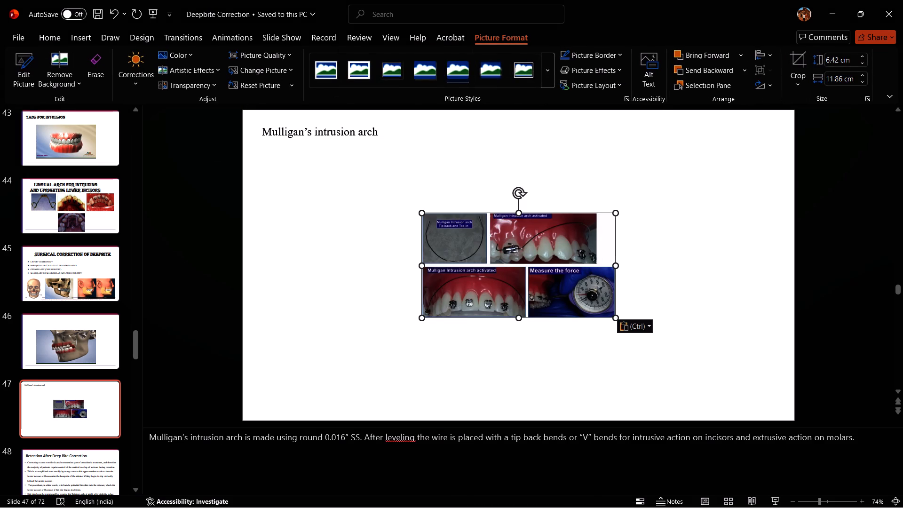
drag(421, 317, 356, 376)
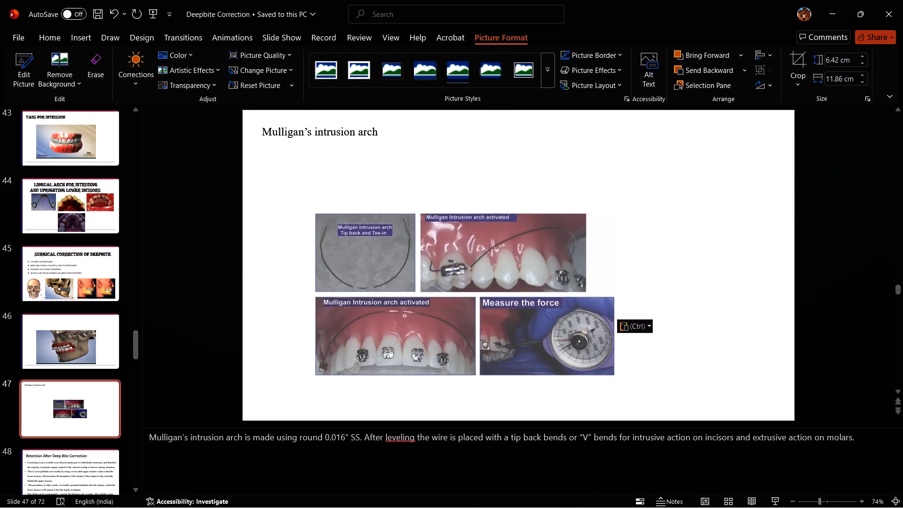
drag(356, 376, 355, 376)
drag(562, 284, 558, 244)
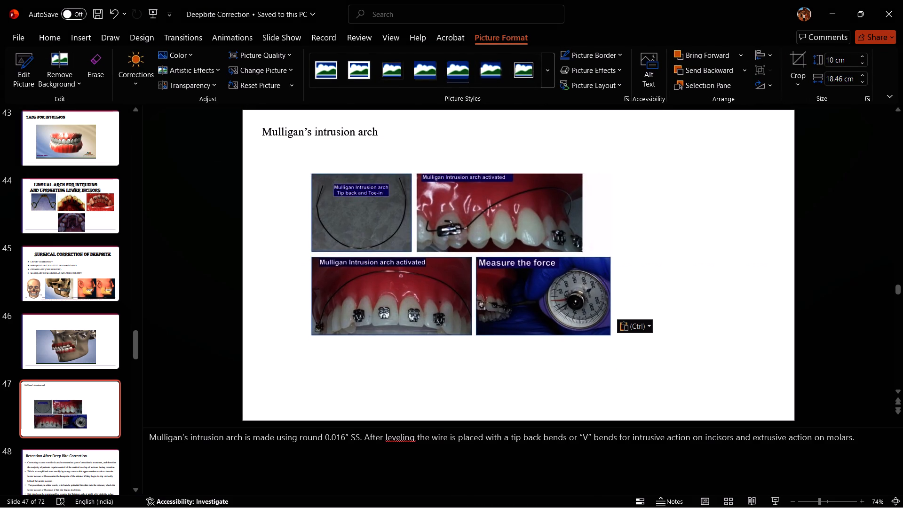
drag(558, 244, 557, 244)
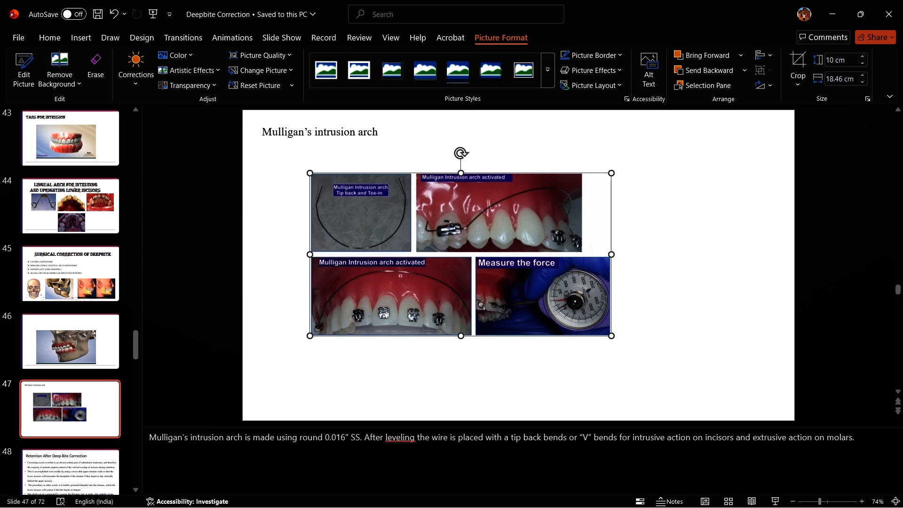
drag(611, 335, 707, 367)
click(783, 329)
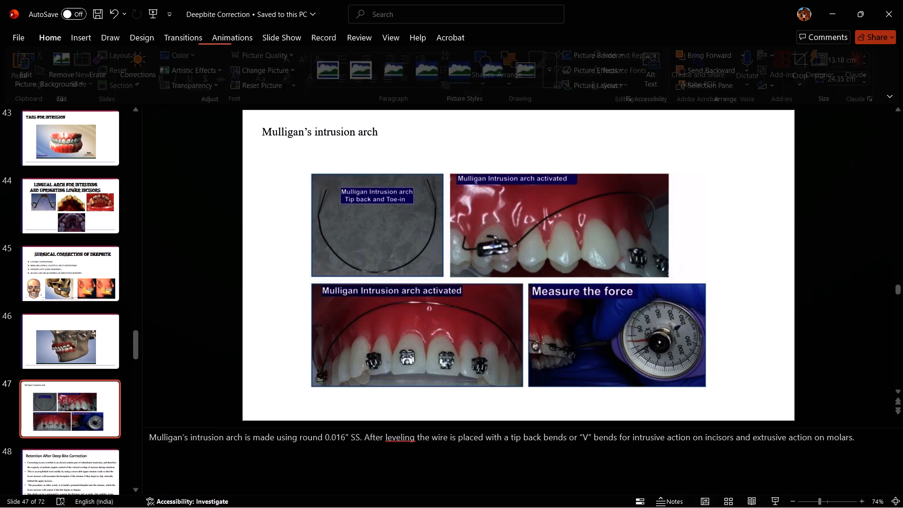
key(ctrl+s)
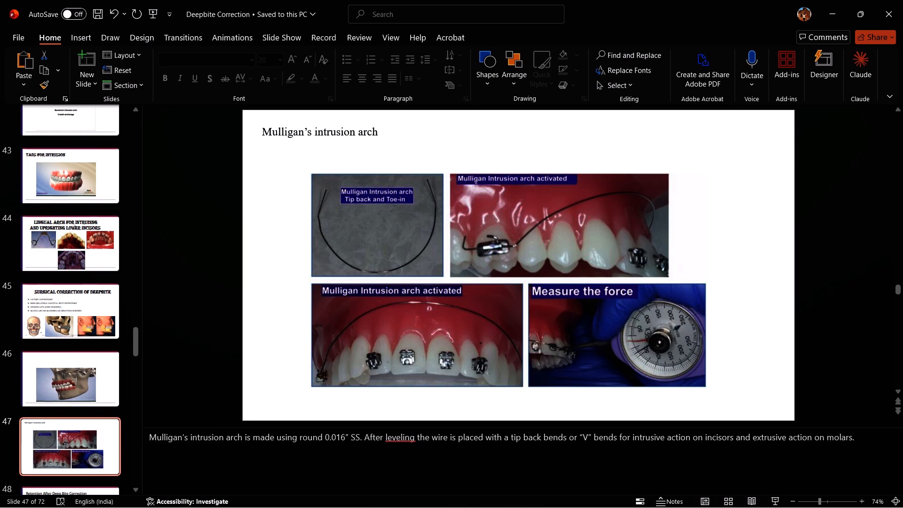
Move the Mulligan's intrusion arch slide to position 43, directly after the Burstone's 3 teeth anchorage slide, and return to slide 41.
drag(83, 437, 103, 111)
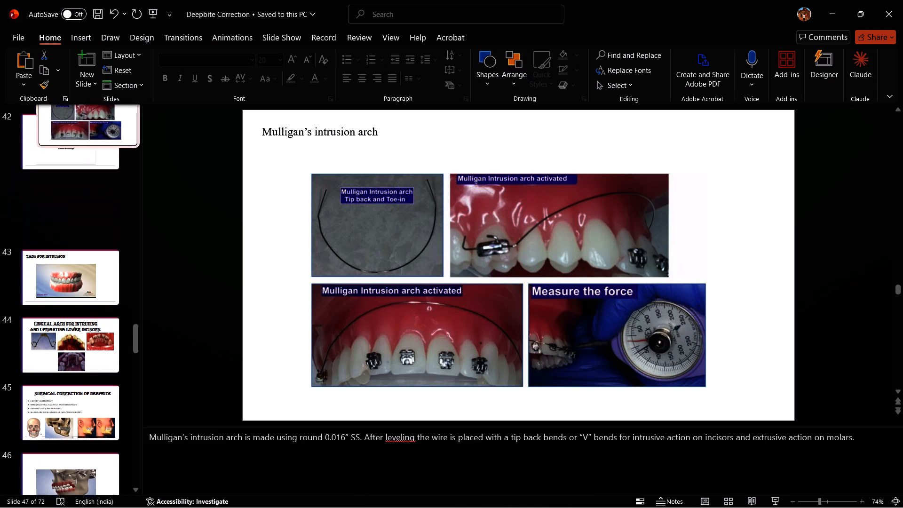
drag(103, 111, 84, 254)
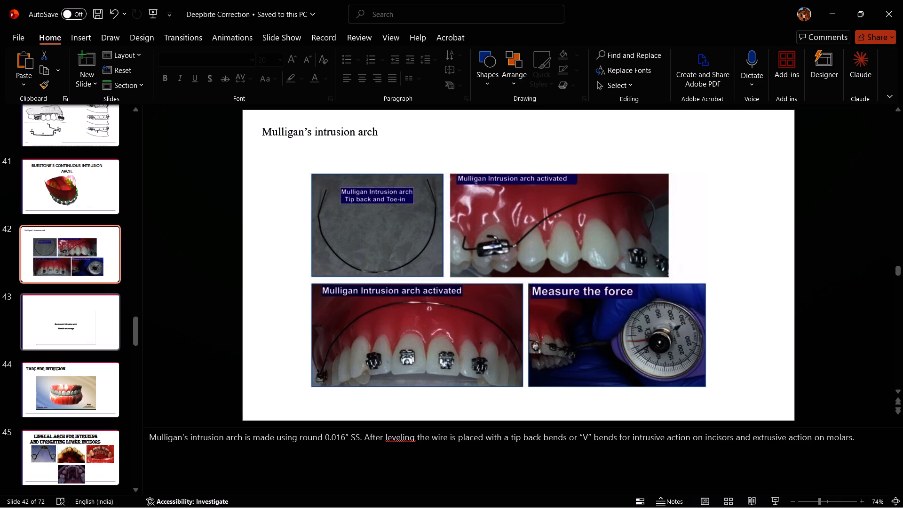
click(77, 310)
drag(77, 310, 78, 230)
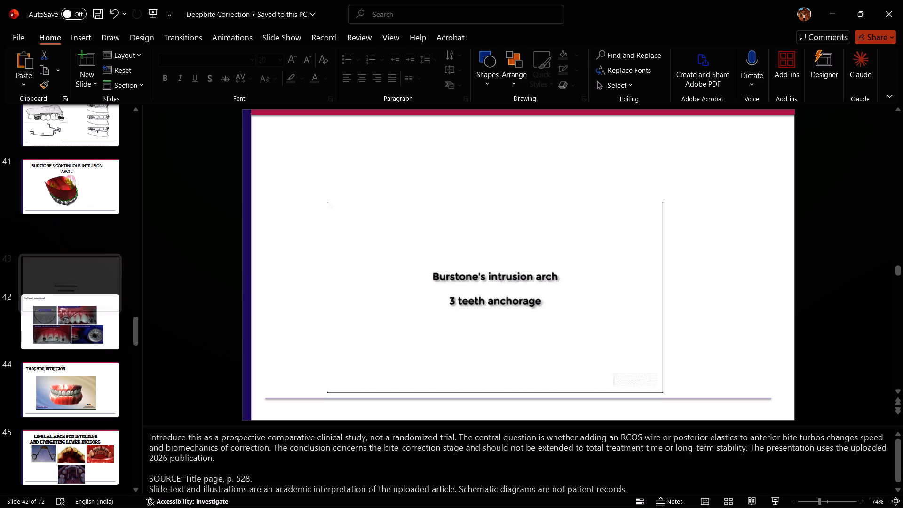
click(79, 189)
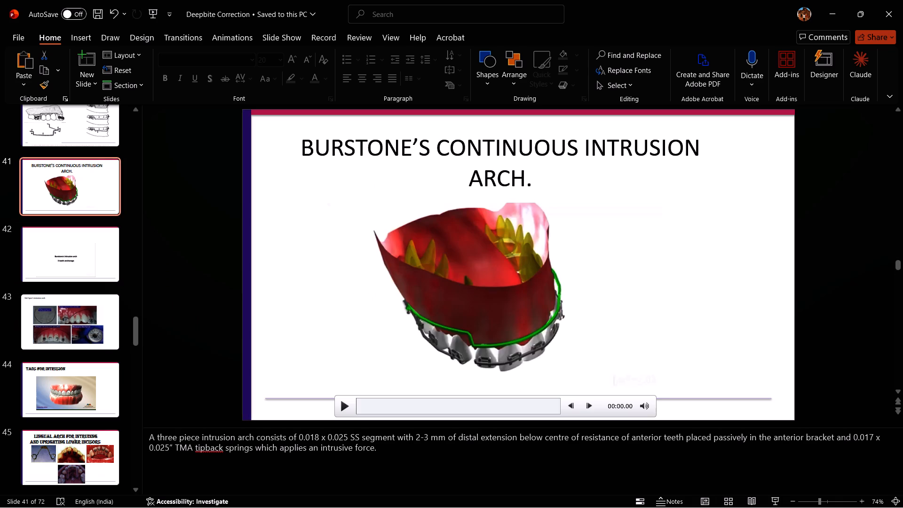
Play the video on slide 41, Burstone's continuous intrusion arch.
click(340, 406)
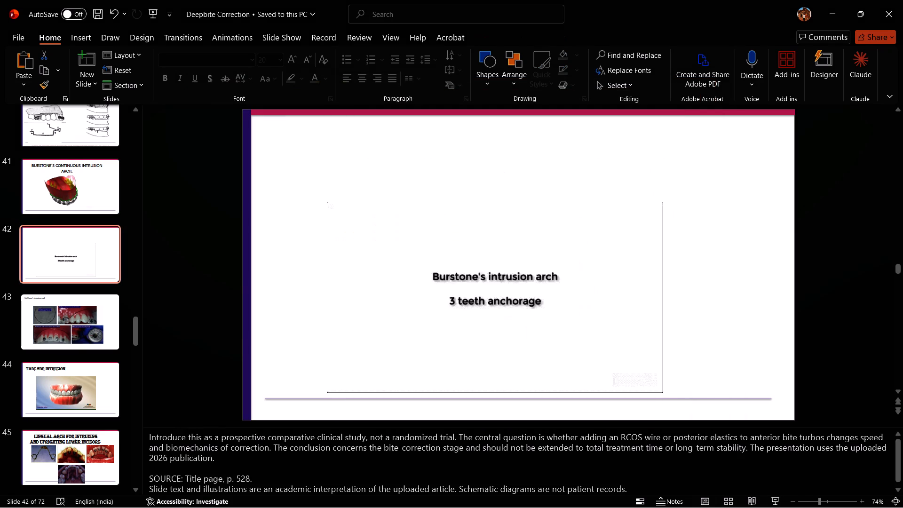
click(345, 405)
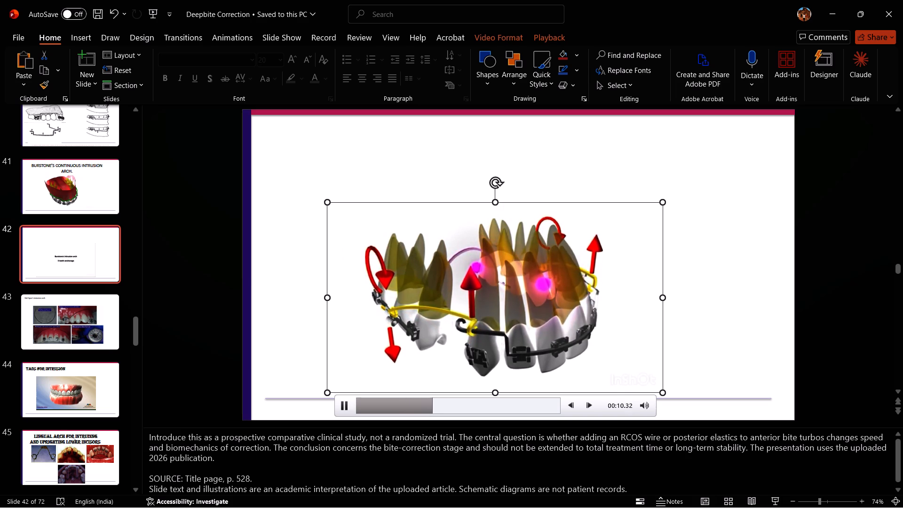
drag(661, 203, 702, 154)
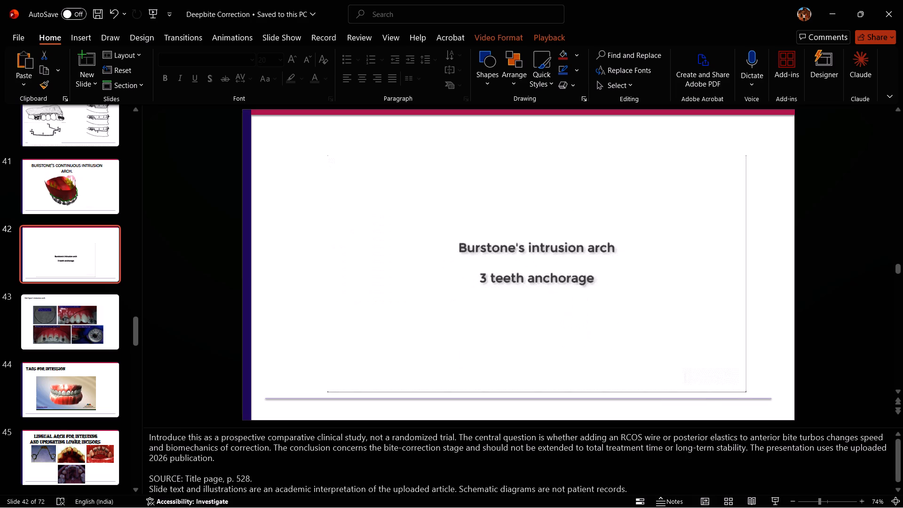
drag(702, 154, 706, 153)
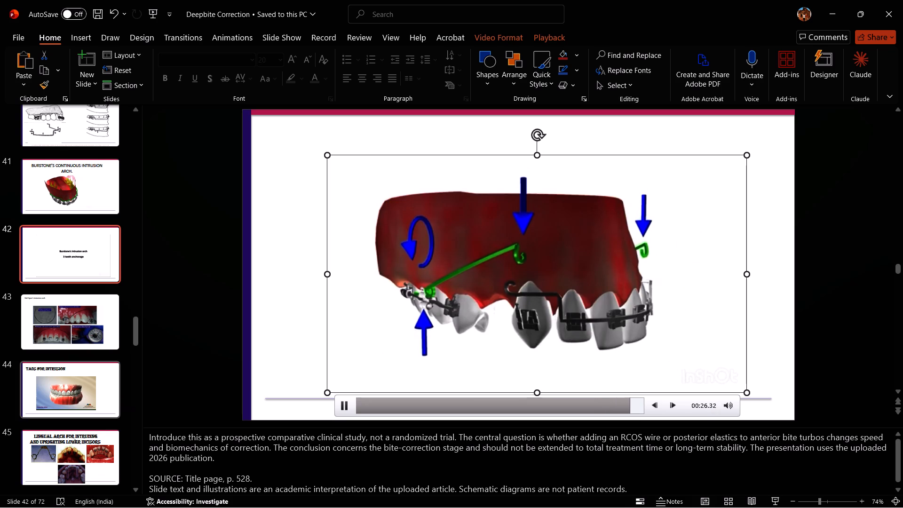
key(ctrl+s)
Review slides 48 and 49 on retention after deep bite correction.
scroll(104, 386, down, 1)
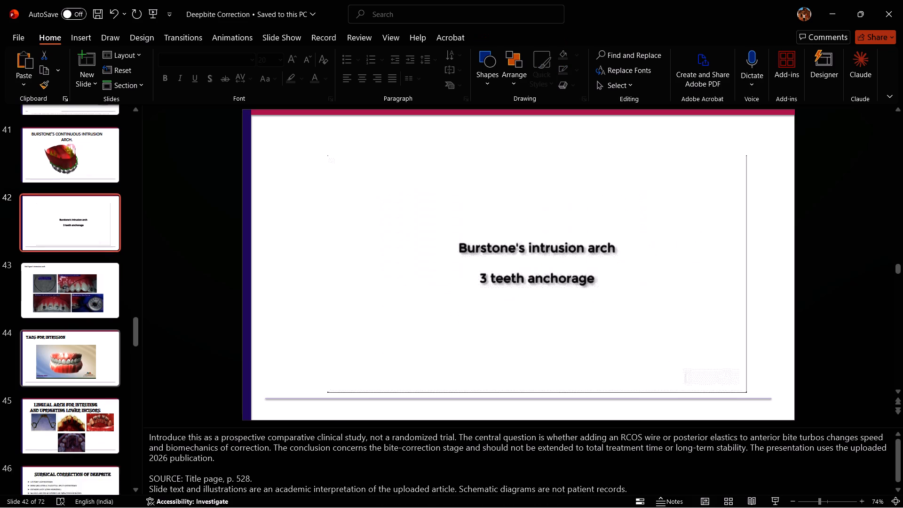
scroll(104, 386, down, 3)
click(87, 322)
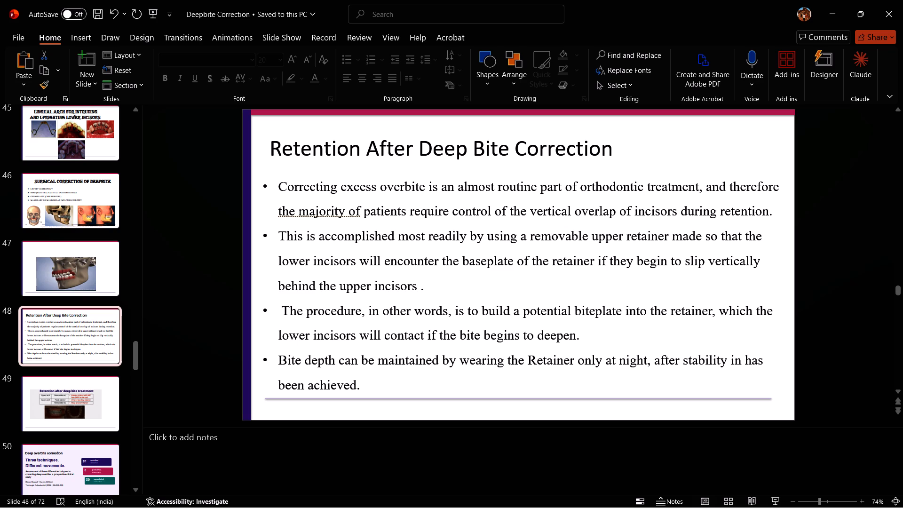
key(Down)
key(Up)
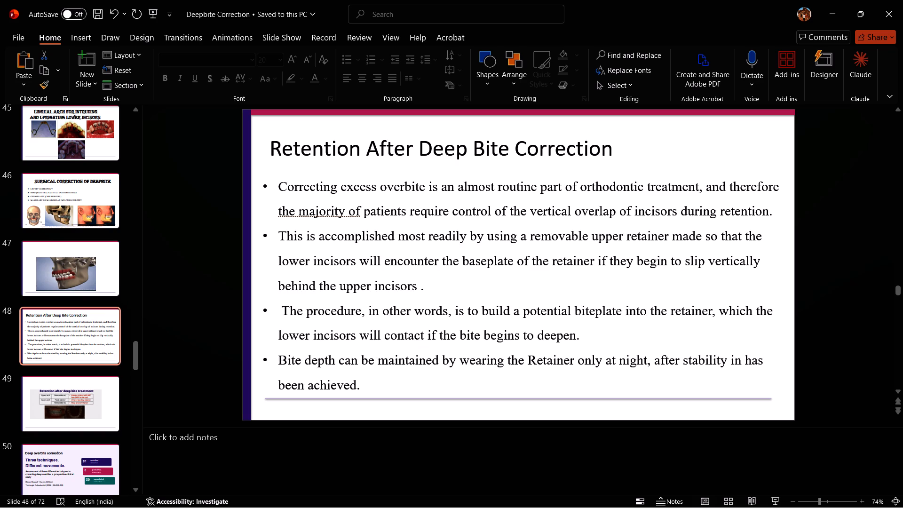
key(Down)
key(Up)
key(Down)
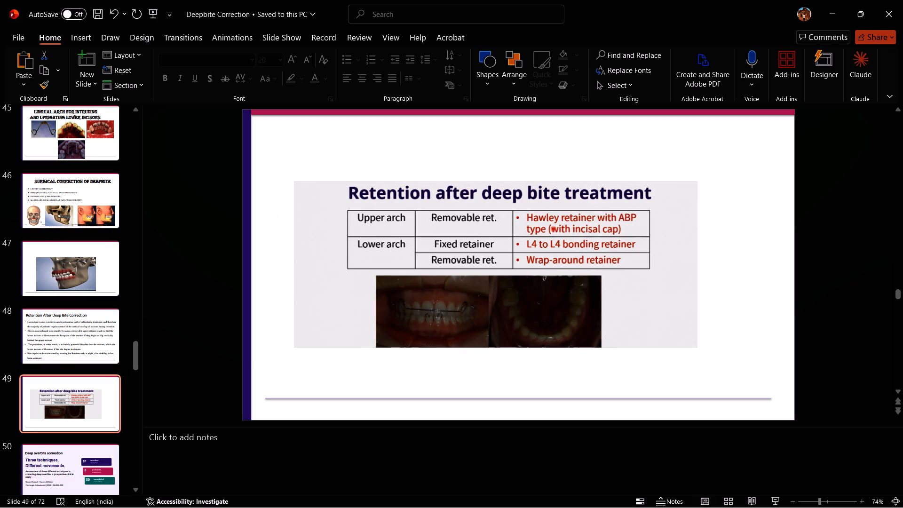
Review the prospective study slides 50 to 54 and their notes, from the title slide through the PICO question to the study design.
key(Down)
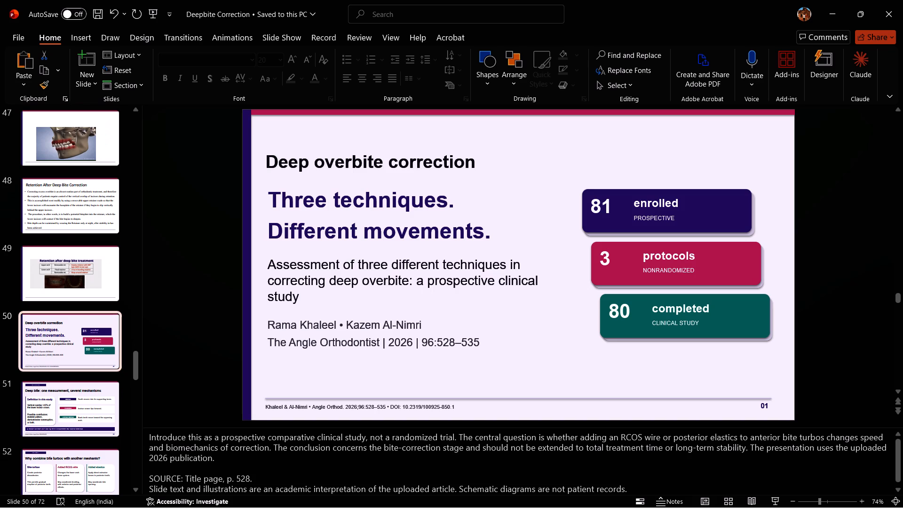
key(Down)
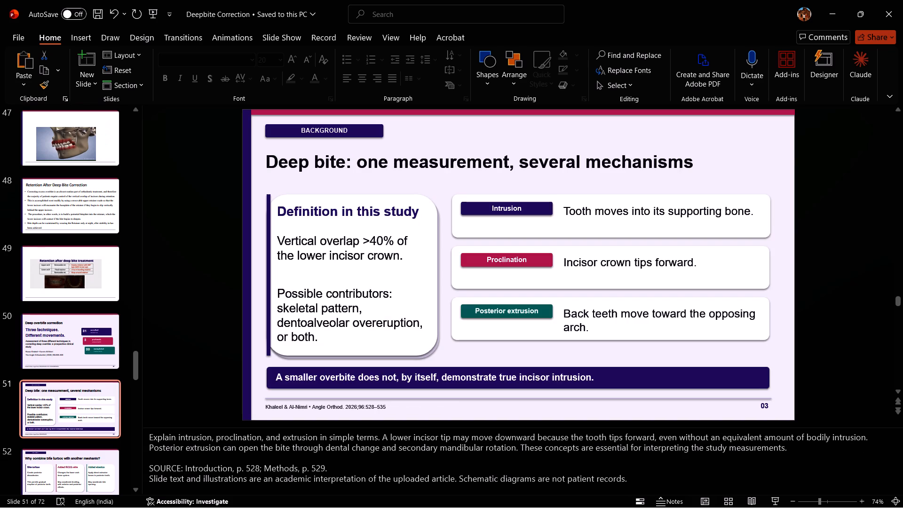
key(Down)
key(Down)
key(Down)
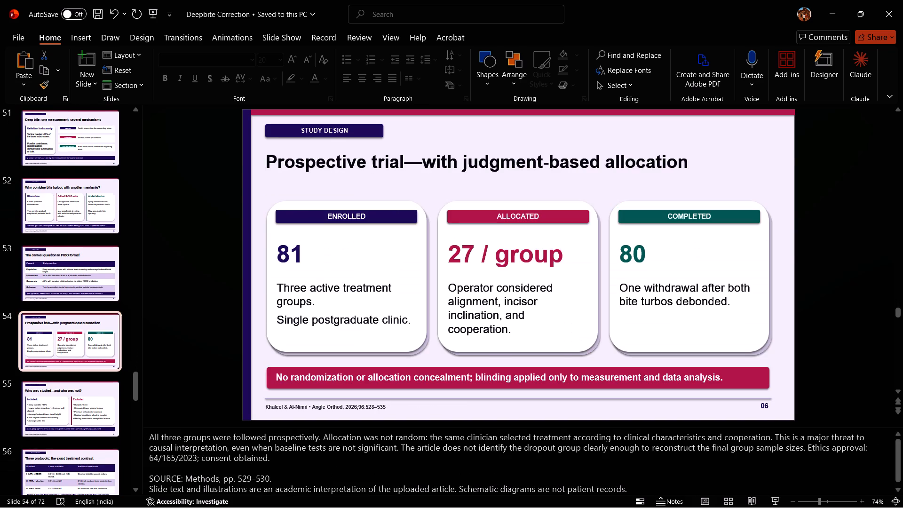
key(Up)
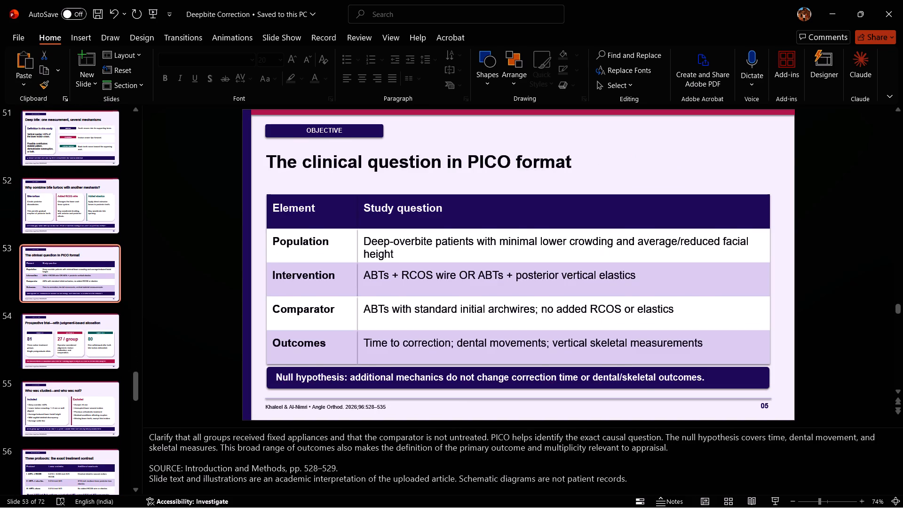
key(Up)
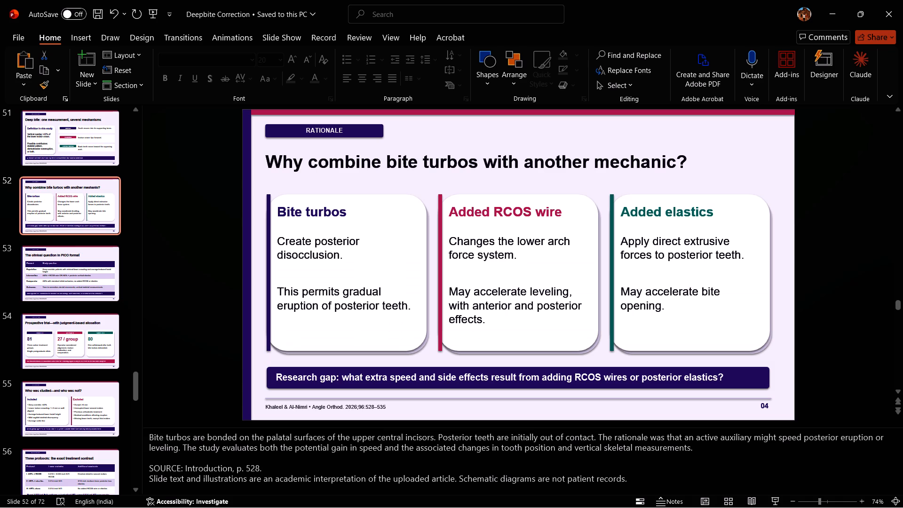
key(Down)
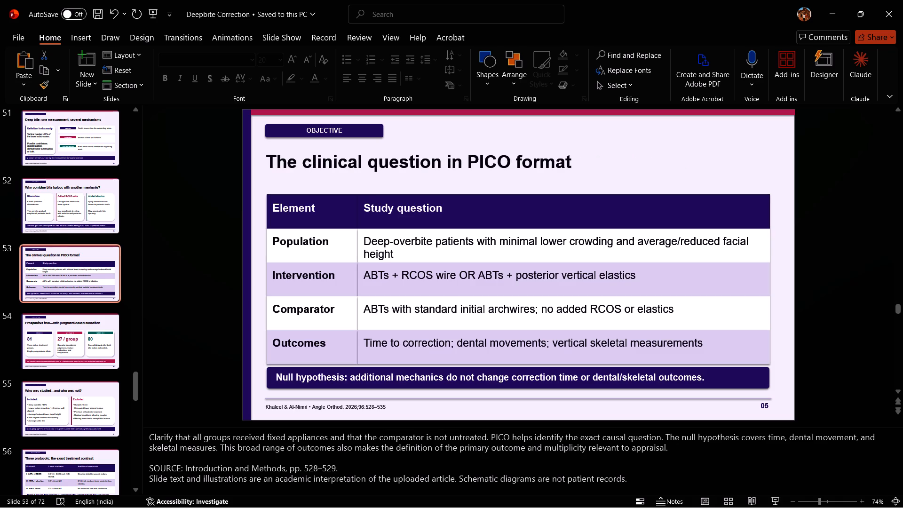
key(Down)
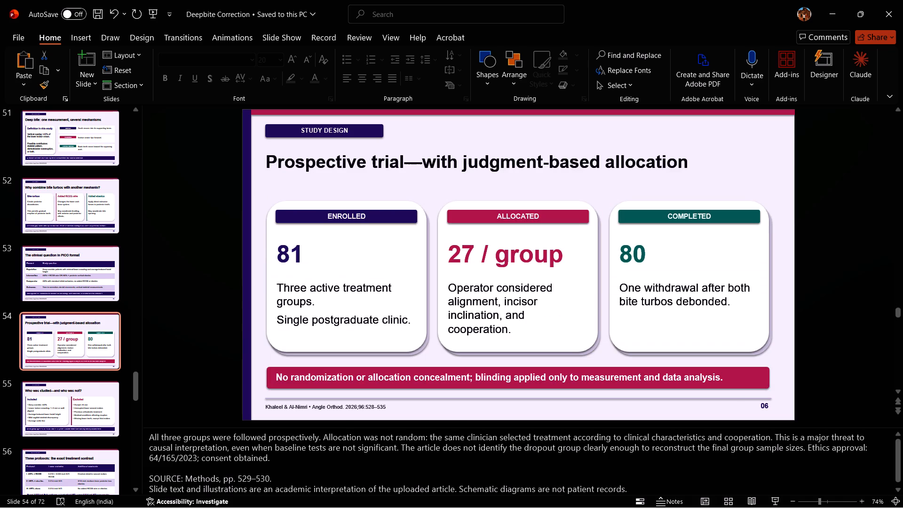
key(Up)
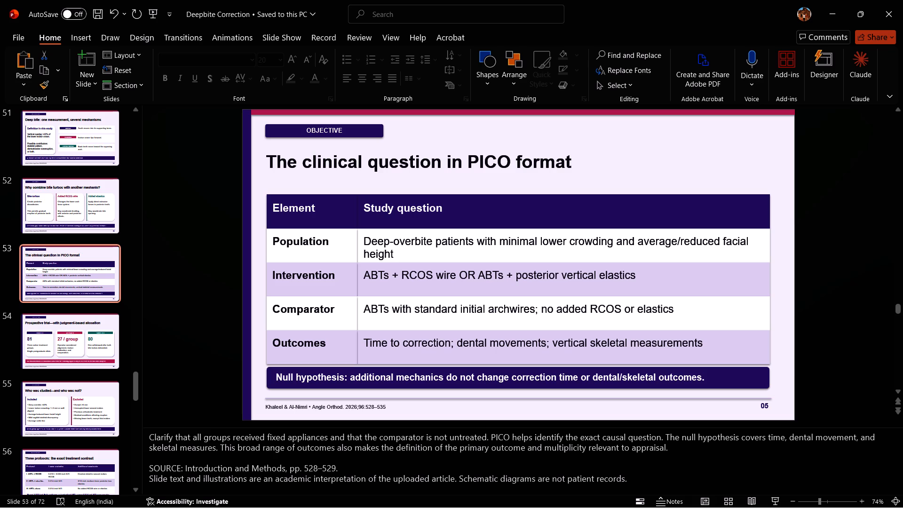
key(Down)
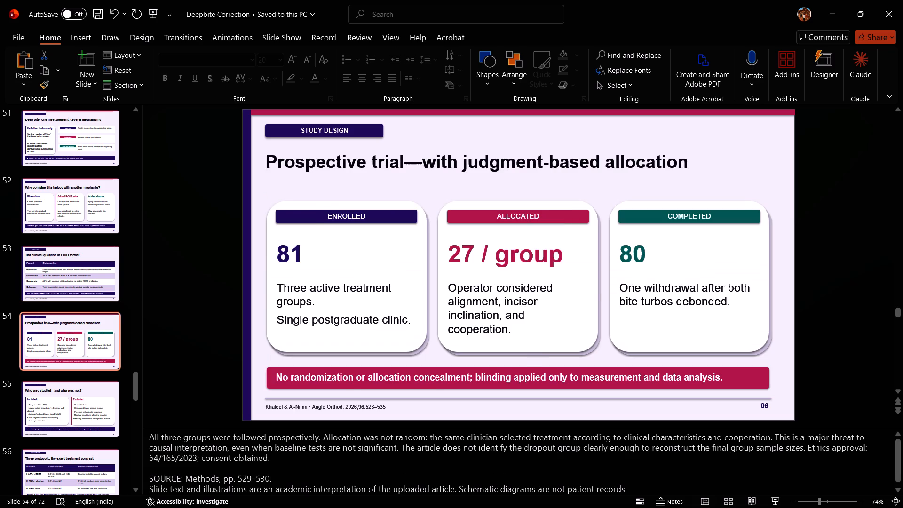
Review slides 55 to 61 of the study, from participant selection through protocols, biomechanics and cephalometric methods to the baseline results.
key(Down)
key(Down)
key(Down)
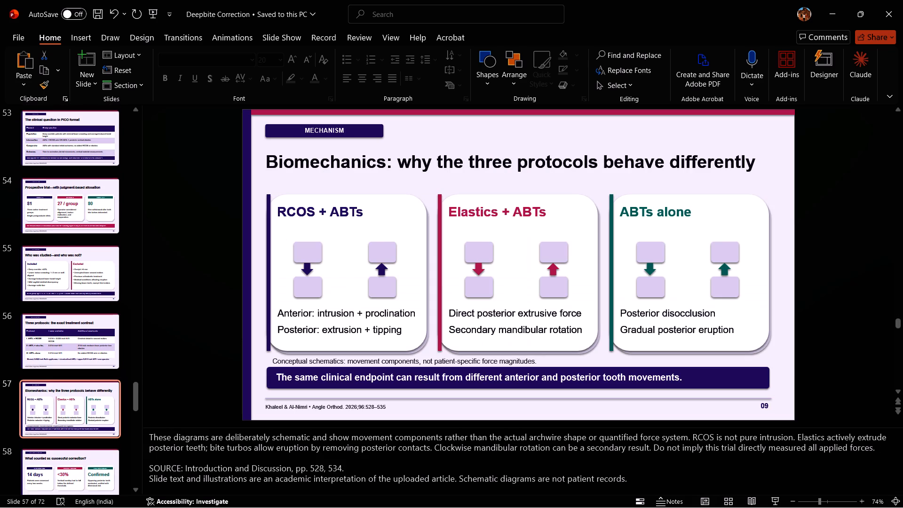
key(Down)
key(Down)
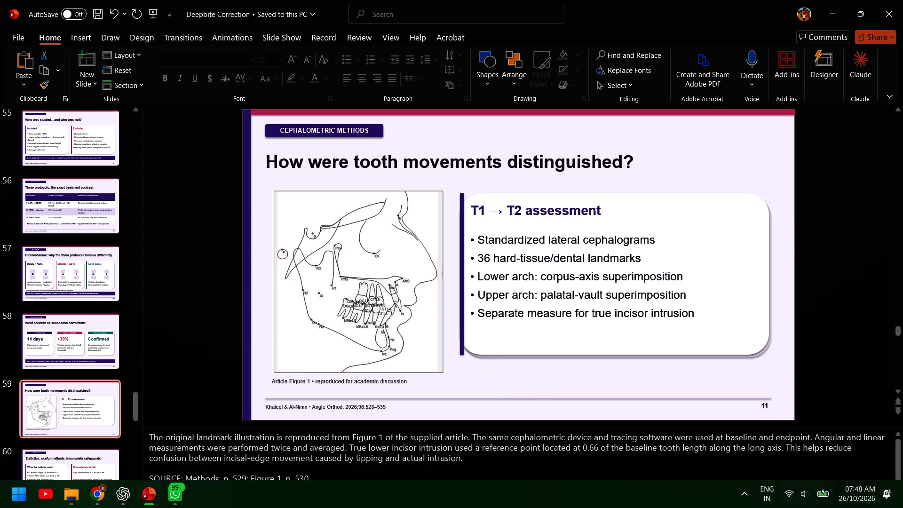
click(840, 298)
key(Down)
key(Down)
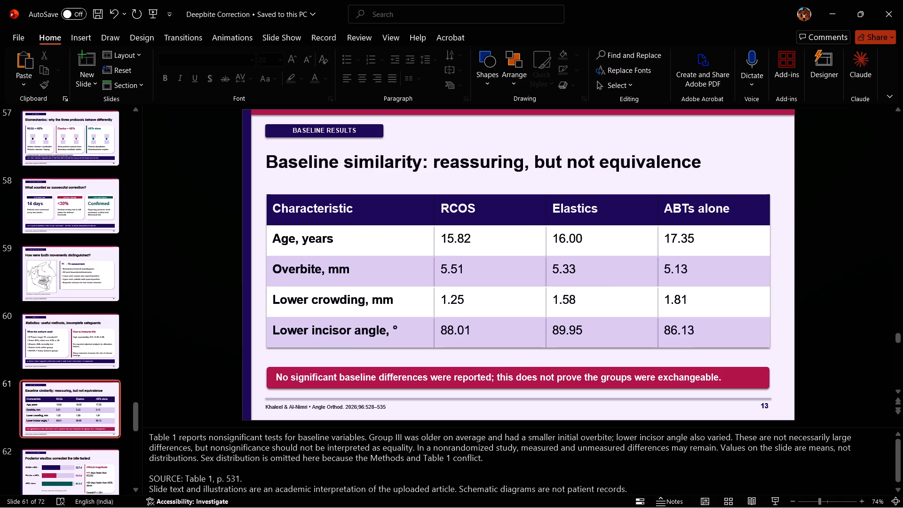
Review slides 62 to 72, from the study results and authors' conclusion through strengths and limitations to the reviewer conclusion.
key(Down)
key(Down)
key(Down)
key(Down)
key(Down)
key(Down)
key(Down)
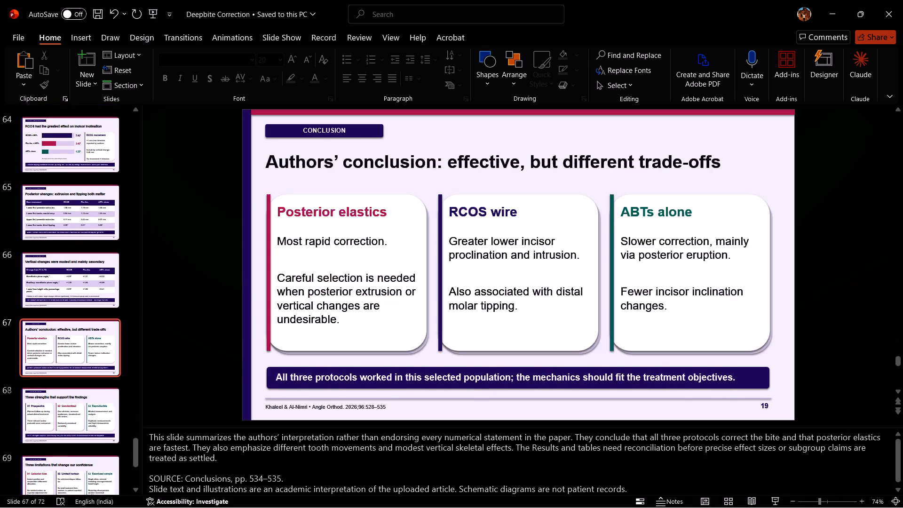
key(Down)
key(Down)
key(Down)
key(Down)
key(Down)
key(Down)
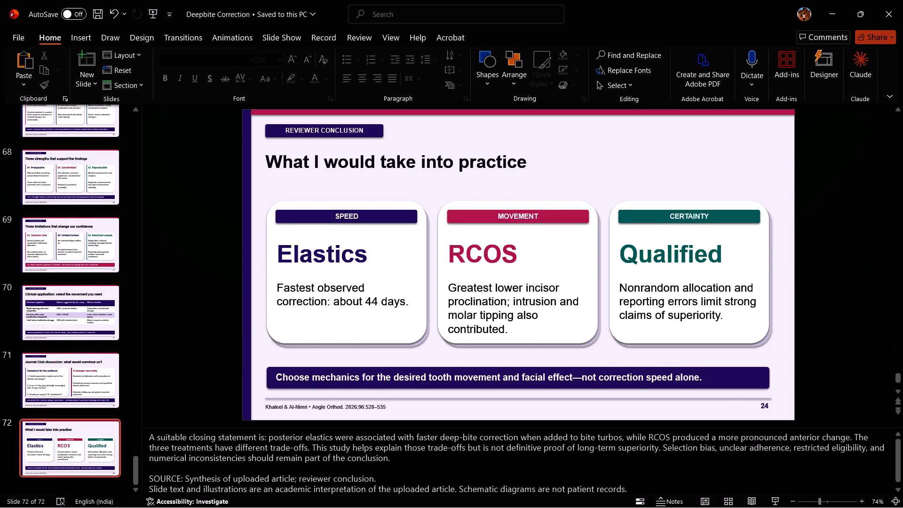
key(Down)
key(Up)
key(Down)
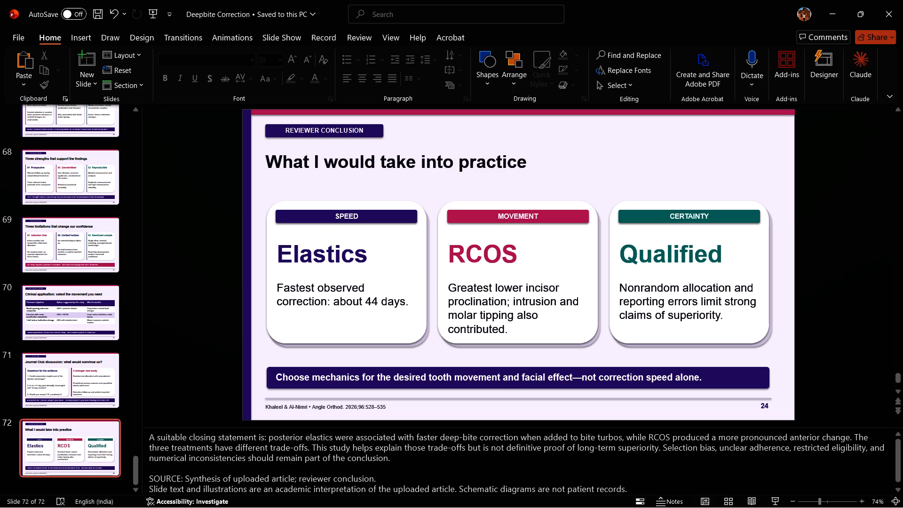
Delete the white card, its shadow shape and the green CERTAINTY banner from the third column on slide 72.
click(706, 267)
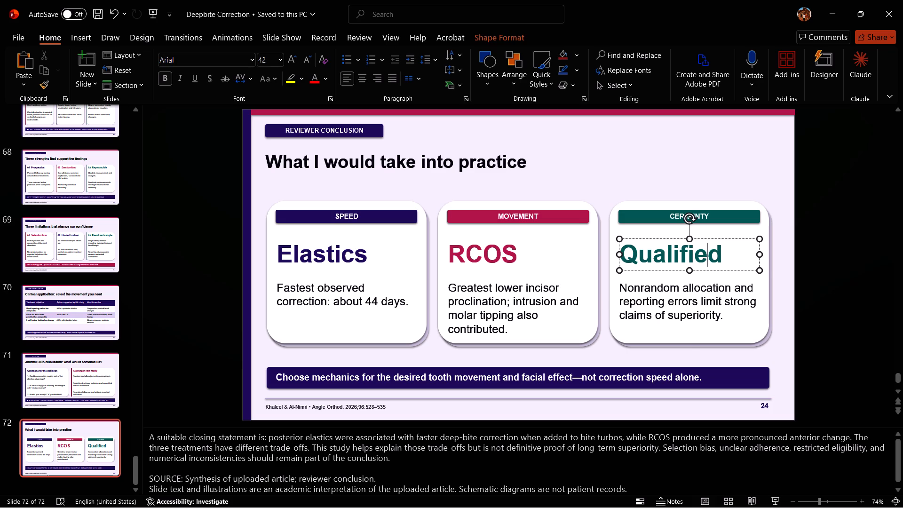
click(764, 220)
key(Delete)
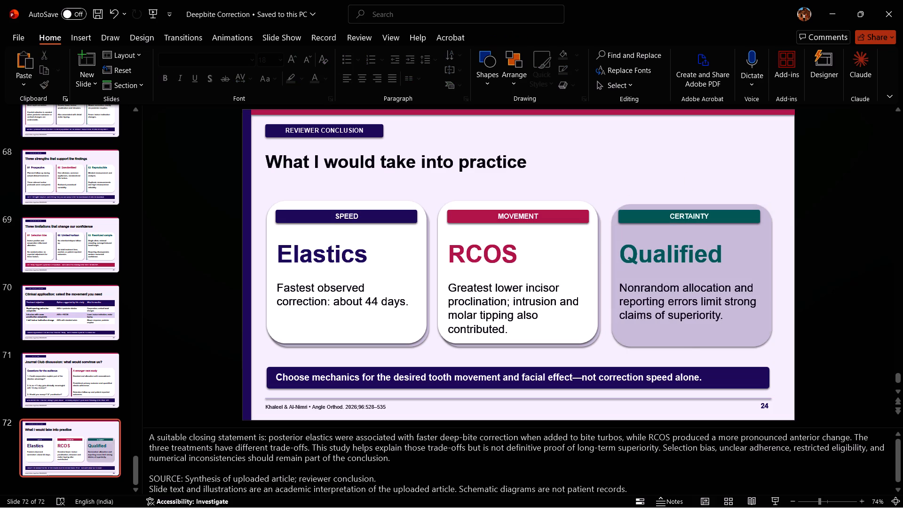
click(744, 235)
key(Delete)
click(735, 220)
key(Delete)
key(Delete)
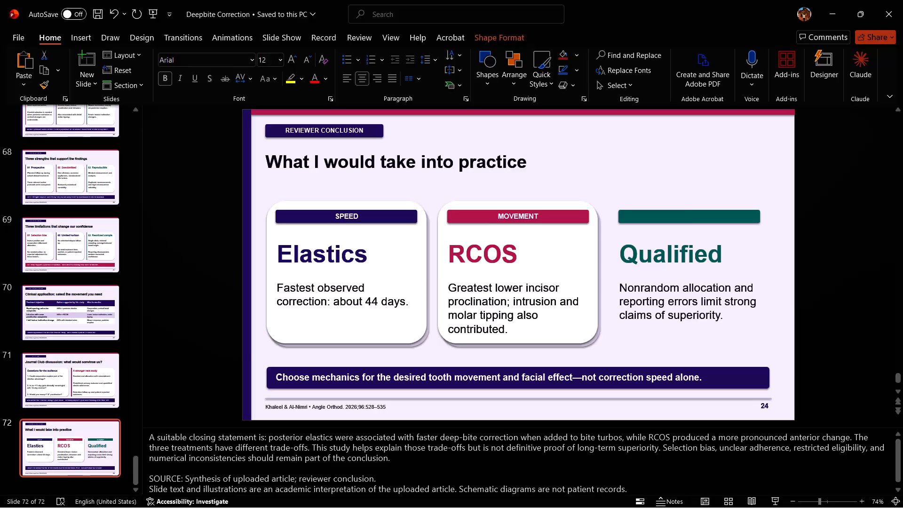
click(735, 220)
key(Delete)
key(Delete)
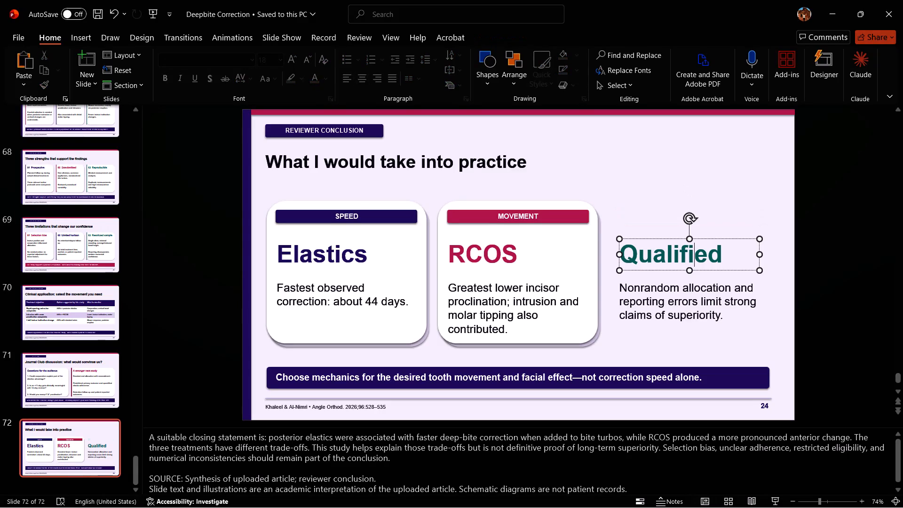
Delete the "Qualified" heading and the nonrandom allocation text below it on slide 72, and save the presentation.
click(691, 263)
click(719, 271)
key(Delete)
click(719, 295)
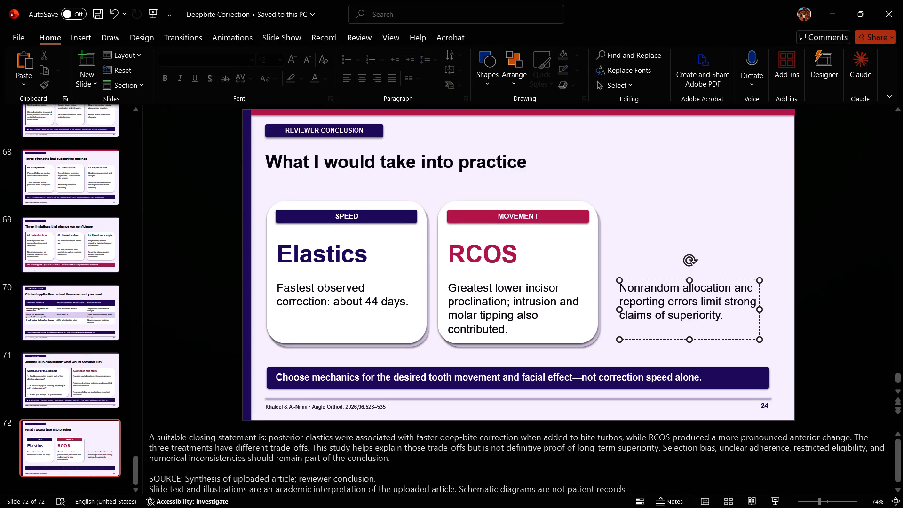
click(727, 280)
key(Delete)
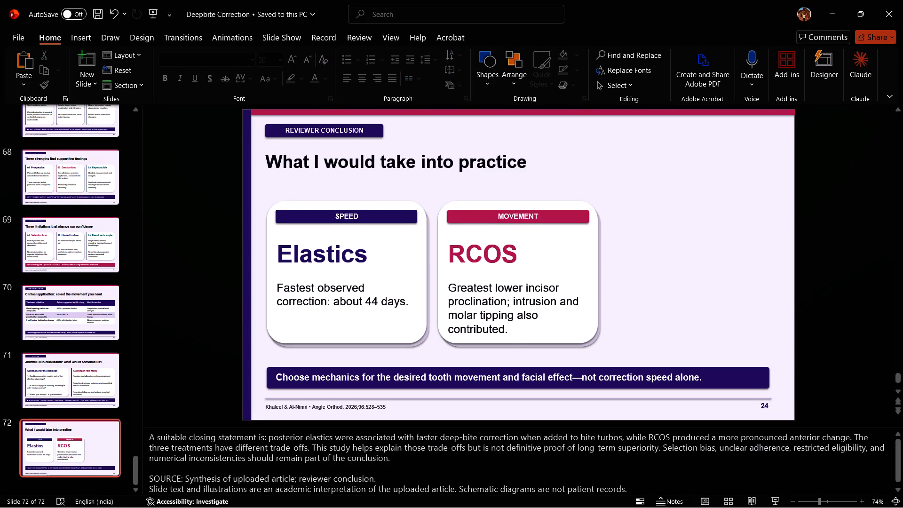
click(511, 277)
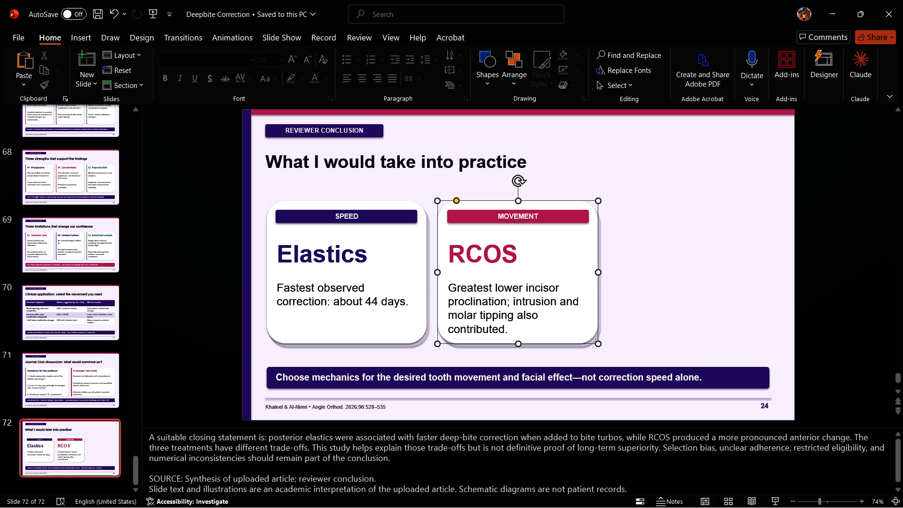
click(841, 311)
key(ctrl+s)
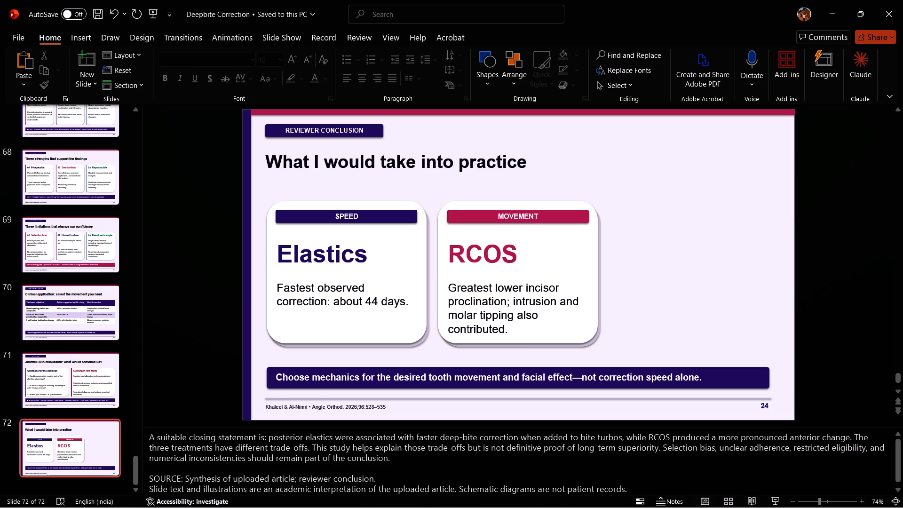
Add a new blank slide after slide 72.
click(57, 484)
right_click(57, 484)
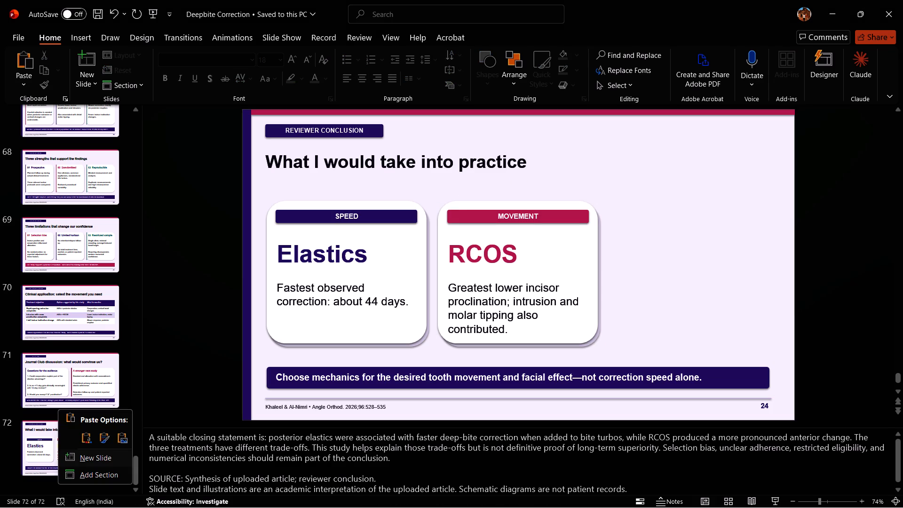
click(101, 456)
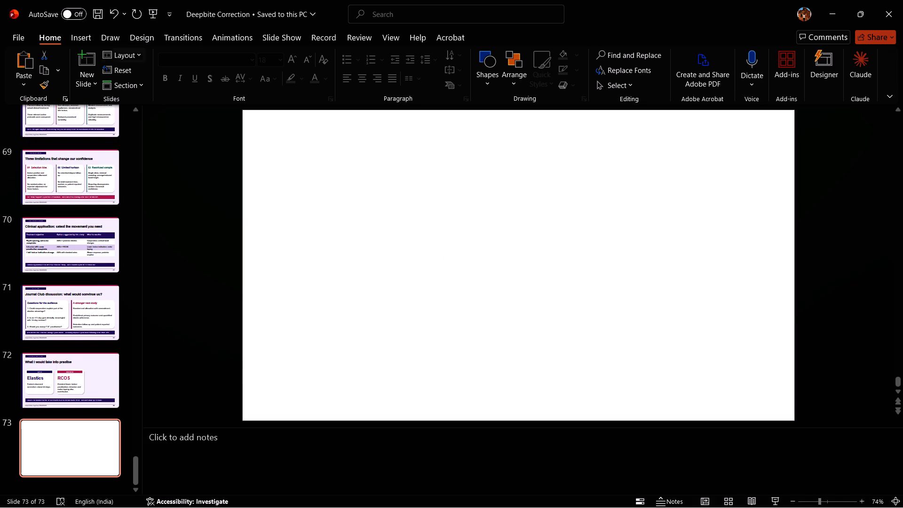
Insert WordArt reading "Thank you" in the dark blue patterned style on slide 73, and save the presentation.
click(89, 39)
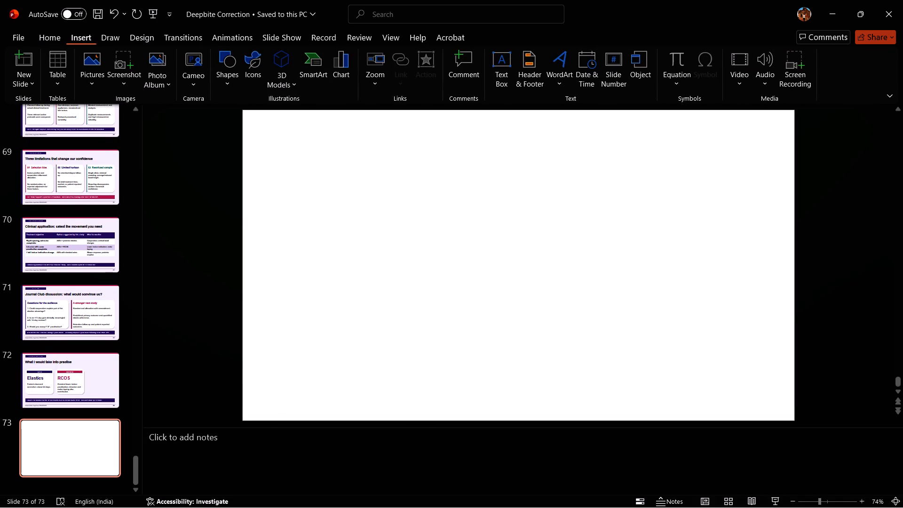
click(506, 67)
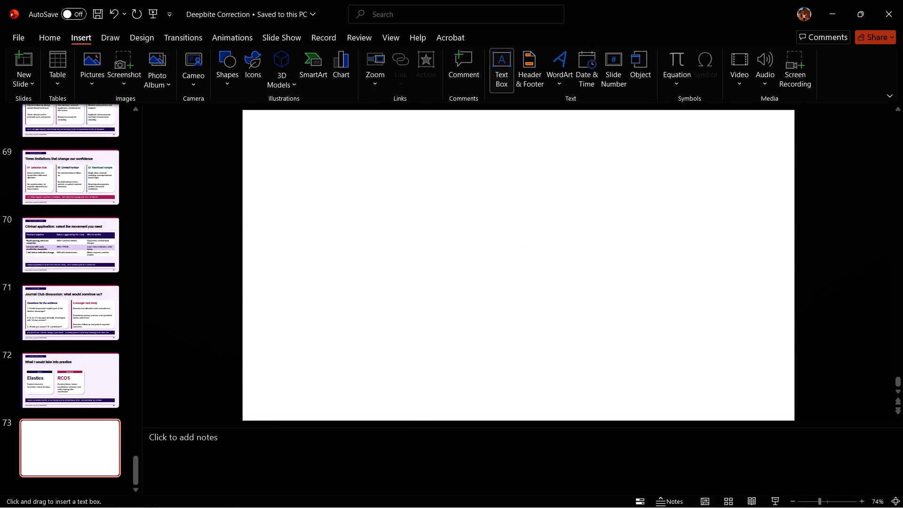
click(563, 78)
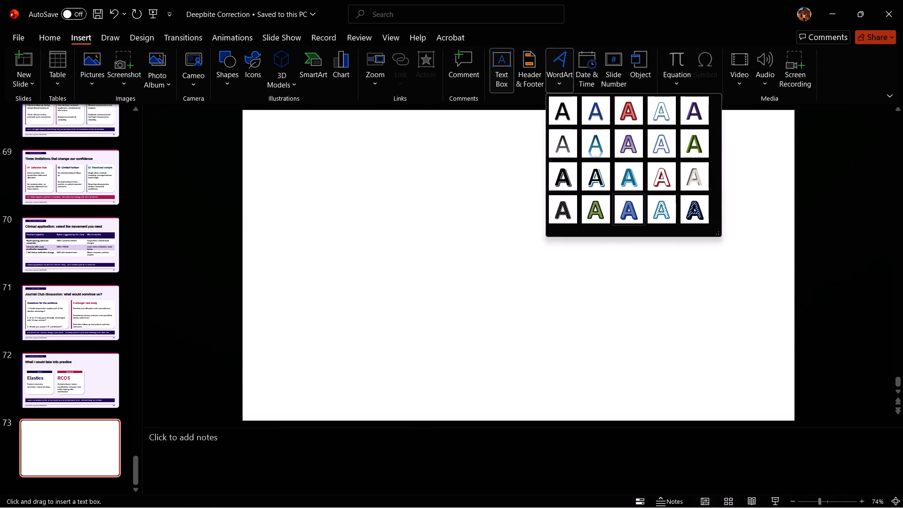
click(699, 213)
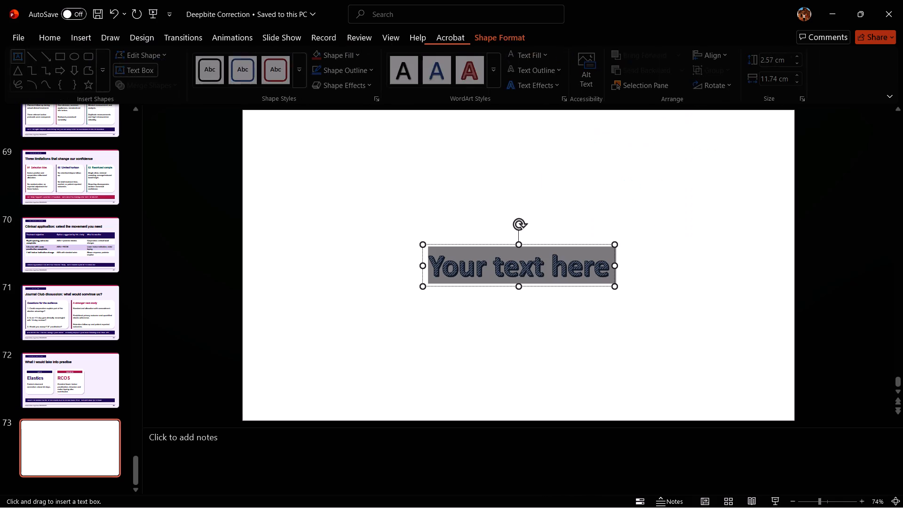
key(shift+t)
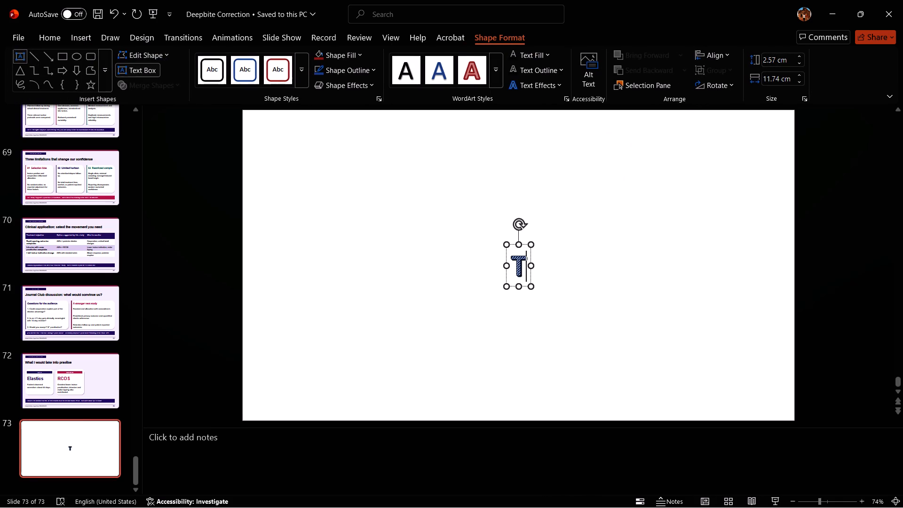
text(hank)
key(space)
text(you)
key(space)
key(ctrl+s)
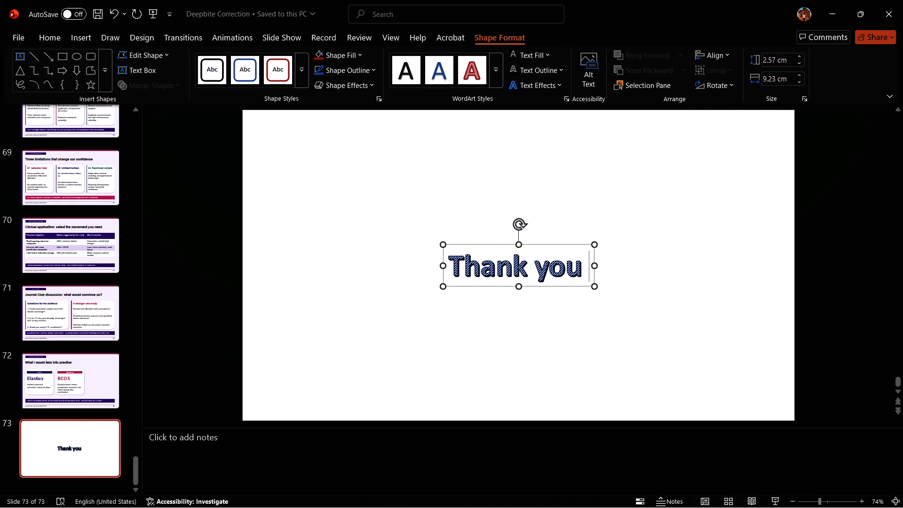
Move the "Thank you" WordArt slightly up and left, widen its box to about 11.21 cm, and save.
drag(470, 286, 465, 284)
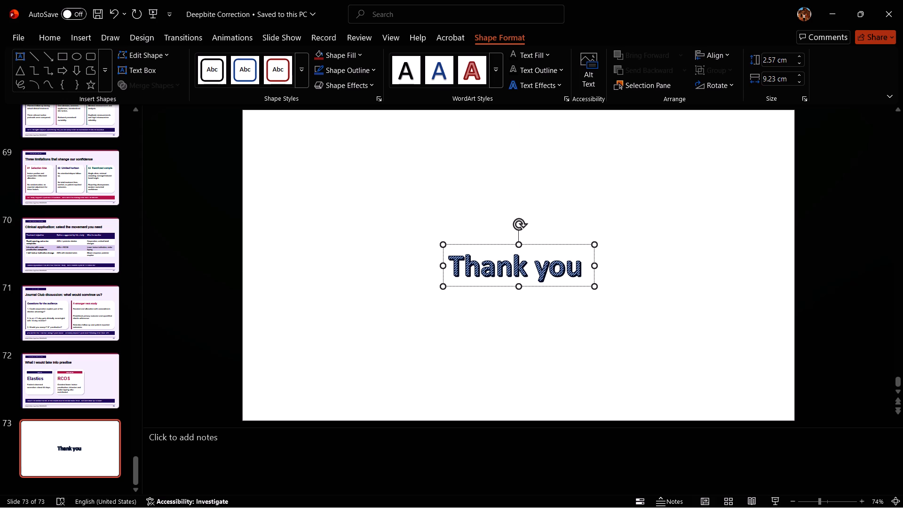
drag(465, 284, 455, 279)
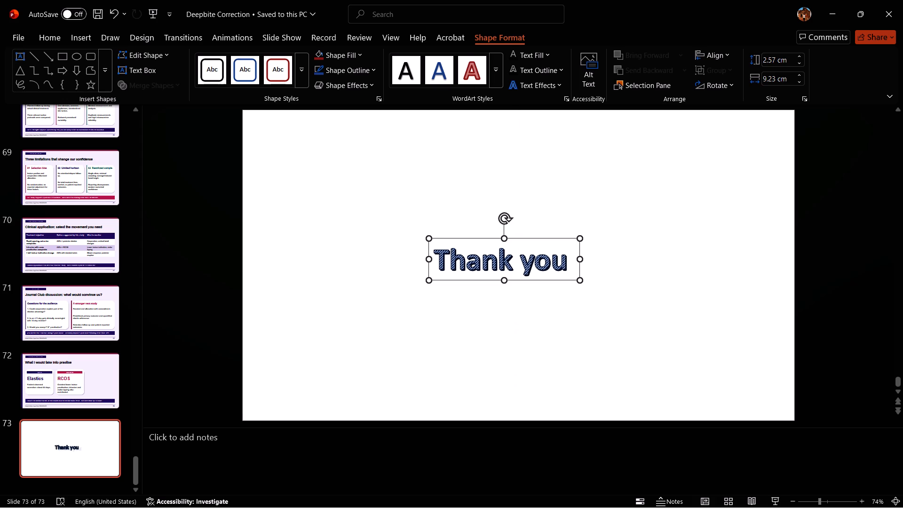
drag(580, 281, 612, 296)
key(ctrl+a)
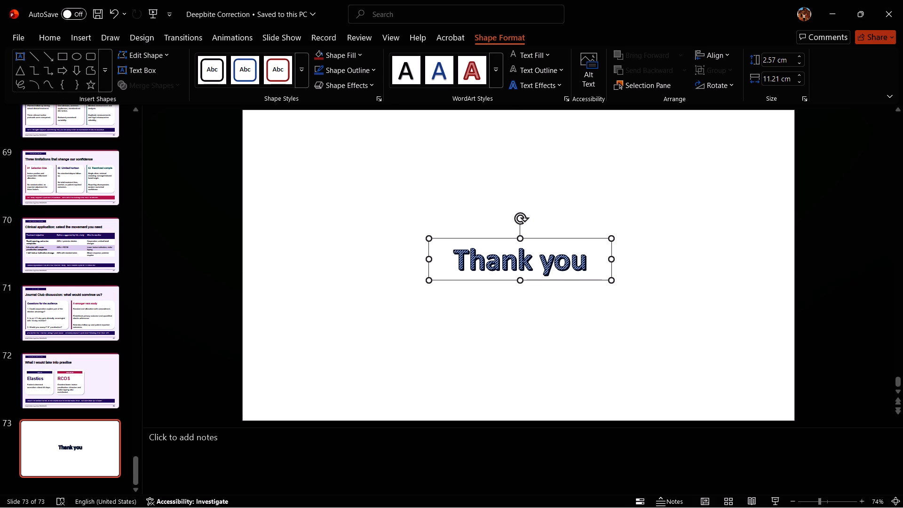
key(ctrl+s)
Return to slide 1, the Deep Bite title slide, and save the presentation.
scroll(76, 340, up, 16)
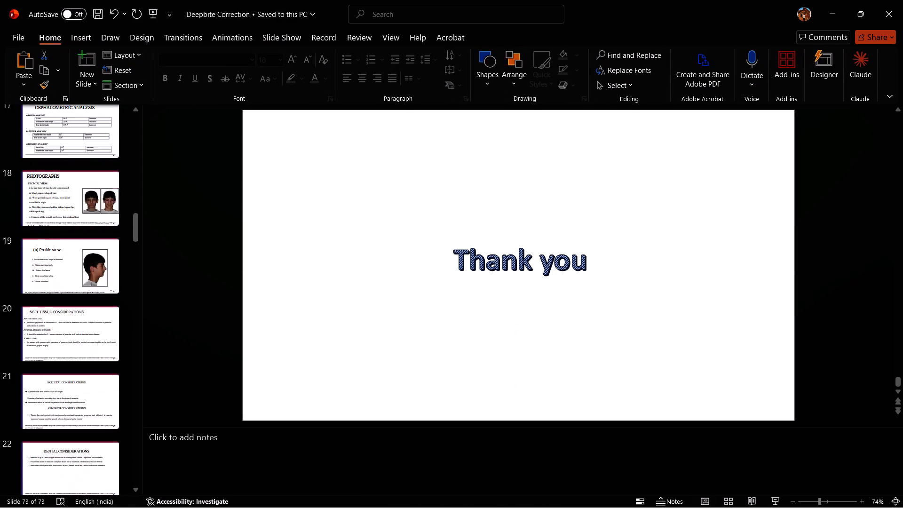
scroll(76, 340, up, 3)
click(69, 148)
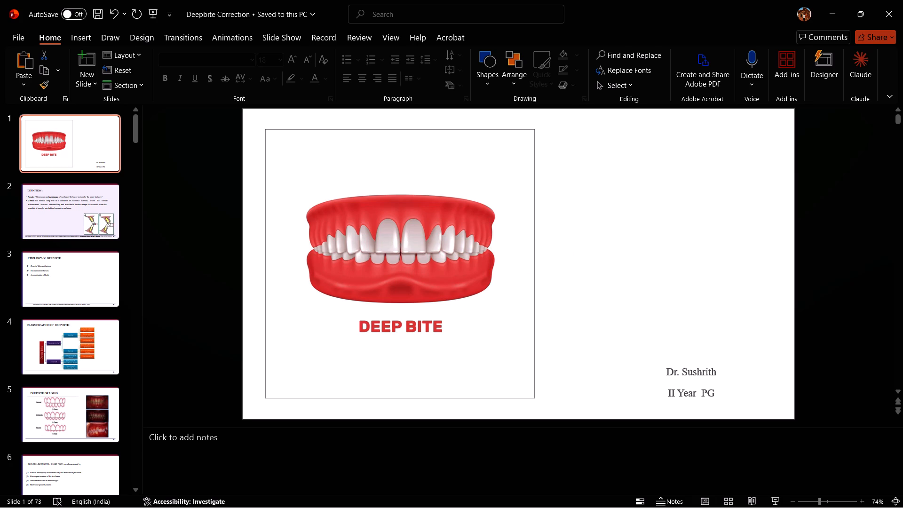
key(ctrl+s)
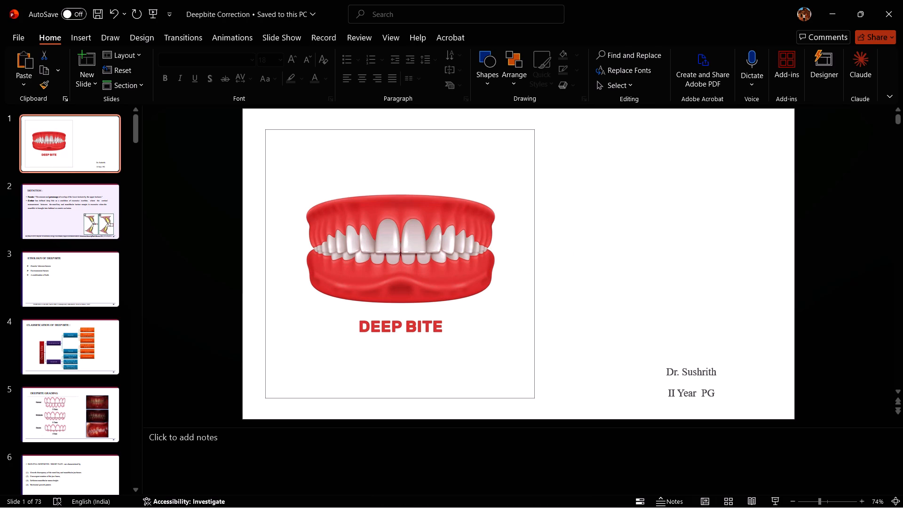
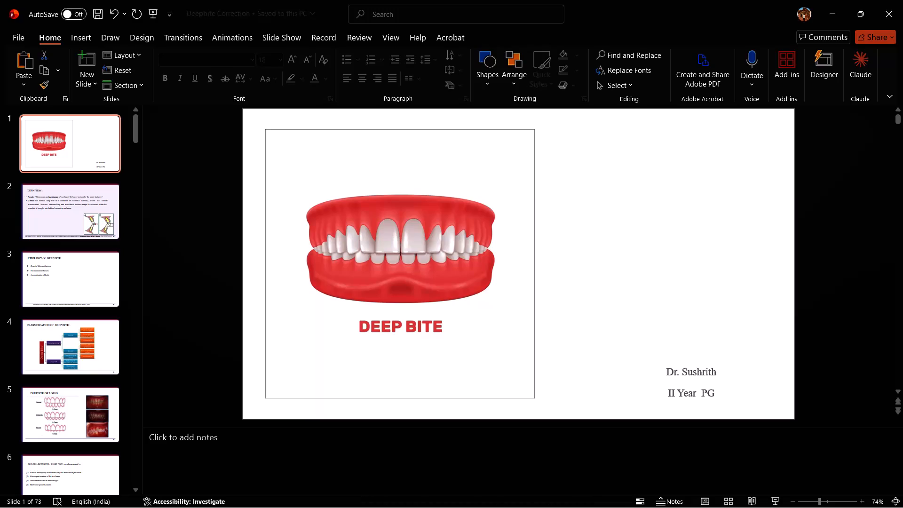
Delete all the speaker notes from slide 2, the Definition slide, and save the presentation.
key(Down)
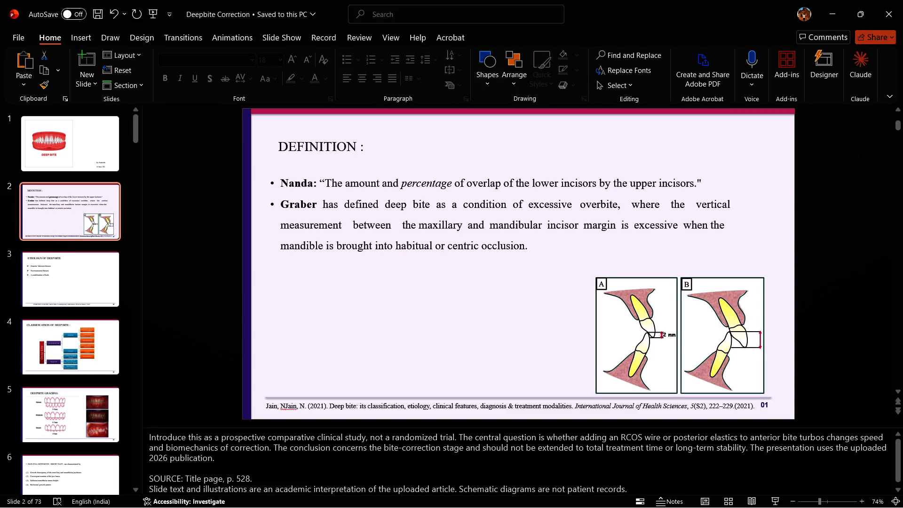
click(497, 473)
key(ctrl+a)
key(Delete)
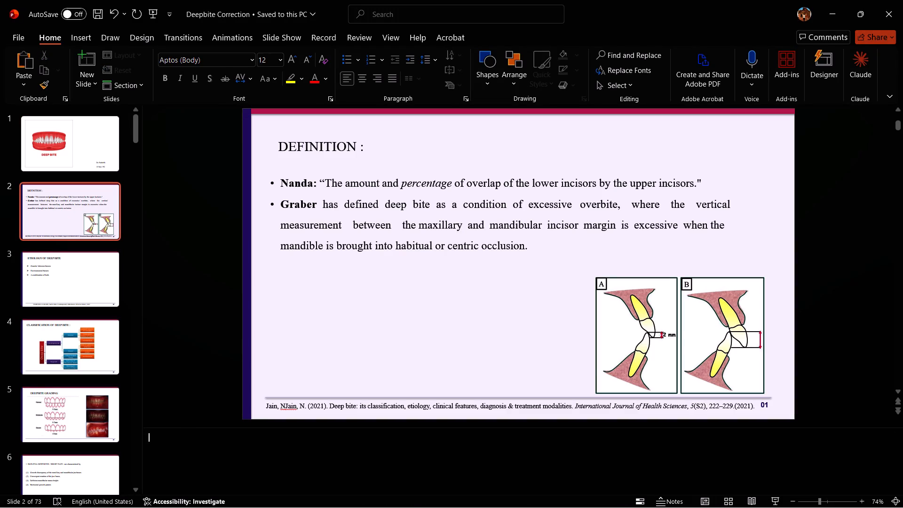
key(ctrl+s)
click(825, 337)
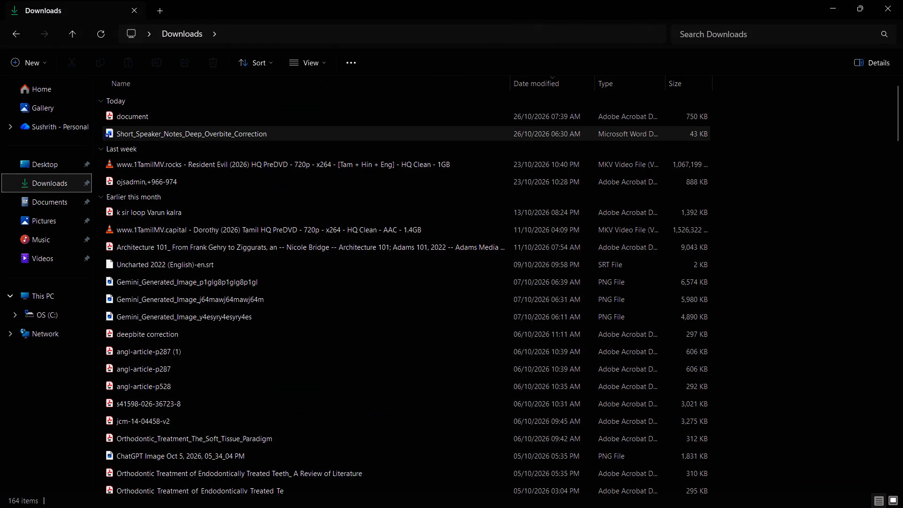
double_click(226, 132)
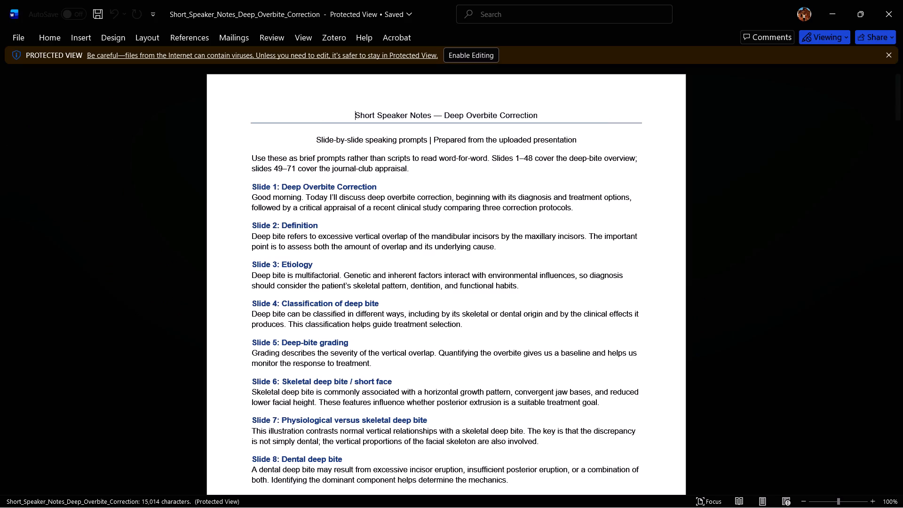
Arrange the speaker notes document in Word and the Deepbite Correction presentation in PowerPoint side by side at full screen height.
drag(707, 1, 902, 149)
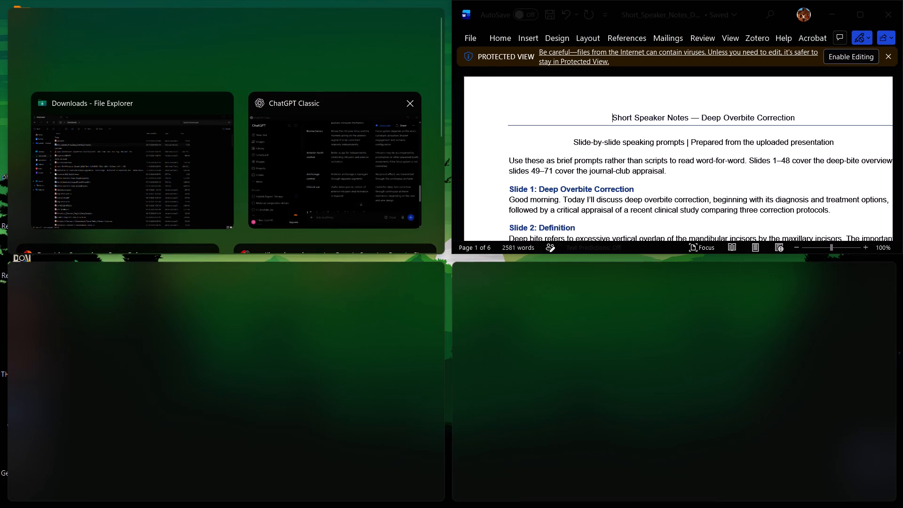
scroll(322, 187, down, 4)
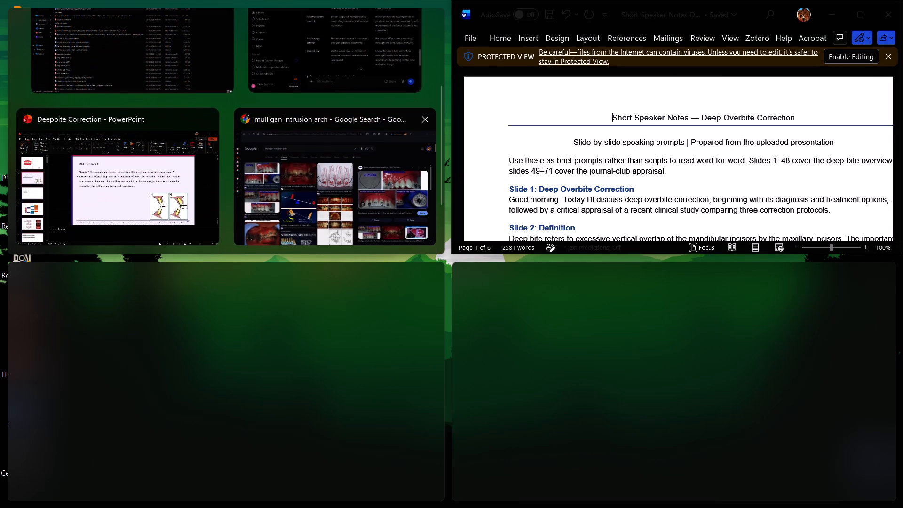
click(164, 177)
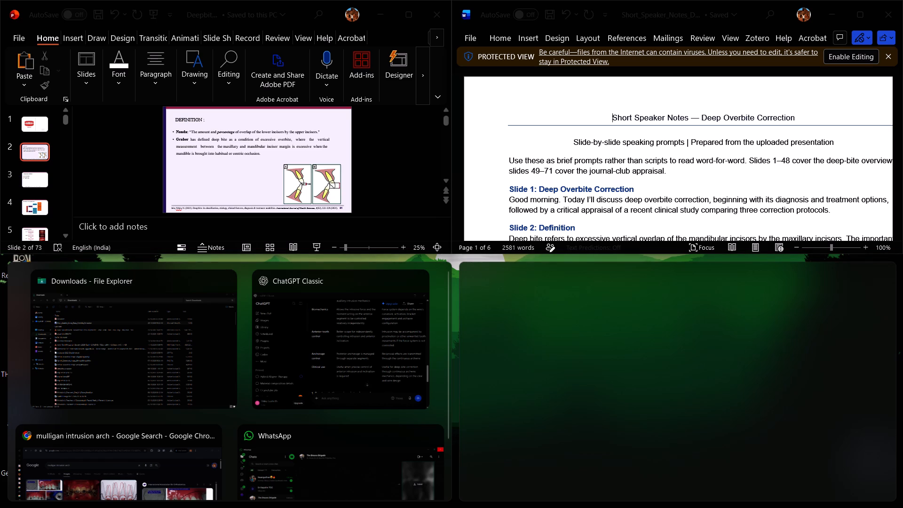
drag(457, 256, 480, 507)
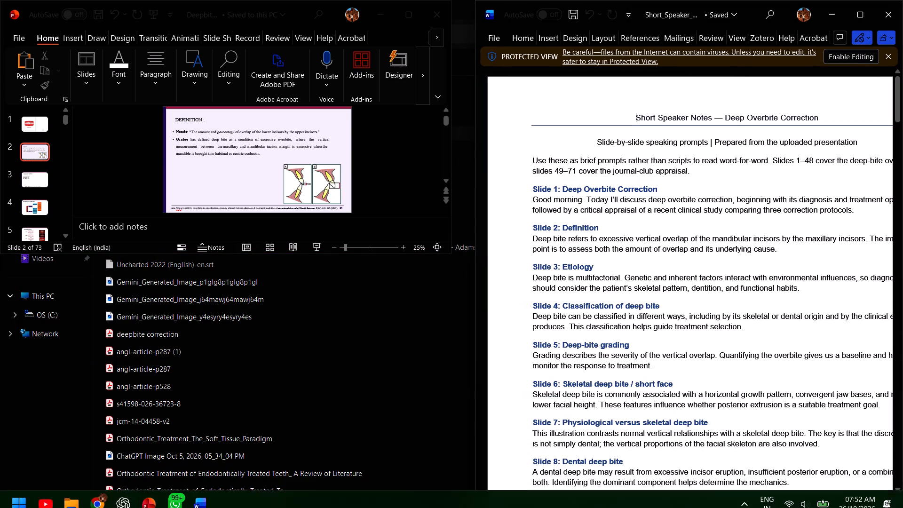
drag(353, 255, 400, 497)
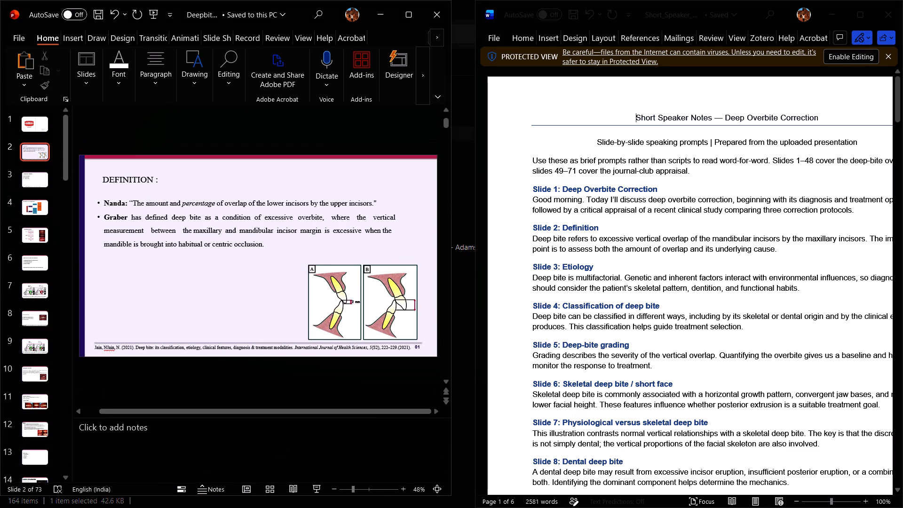
Copy the document's text under "Slide 2: Definition" into the speaker notes of slide 2.
drag(537, 238, 831, 255)
key(ctrl+c)
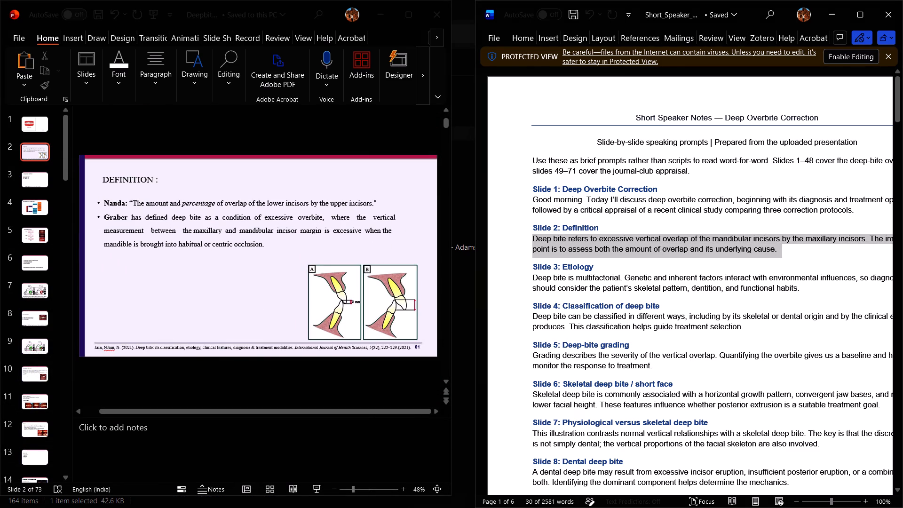
click(144, 437)
click(144, 437)
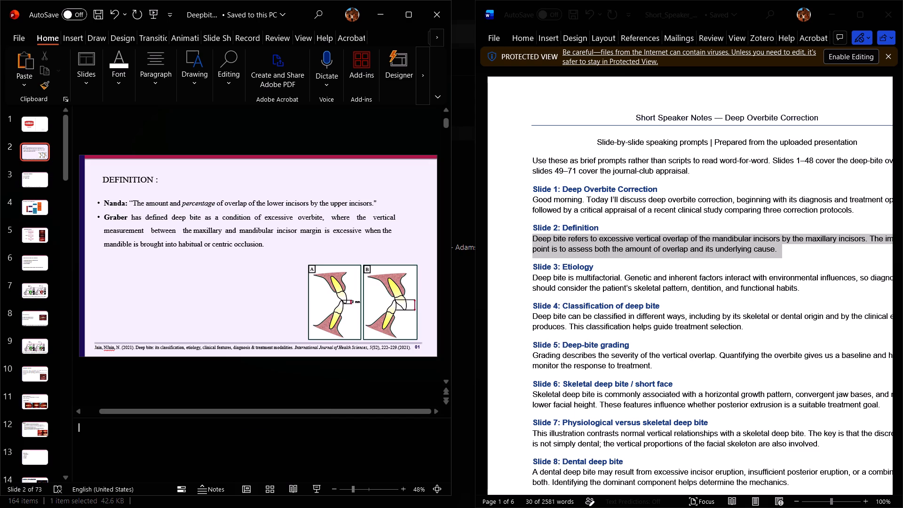
key(ctrl+v)
Replace the existing speaker notes of slide 3 with the document's text under "Slide 3: Etiology".
click(32, 183)
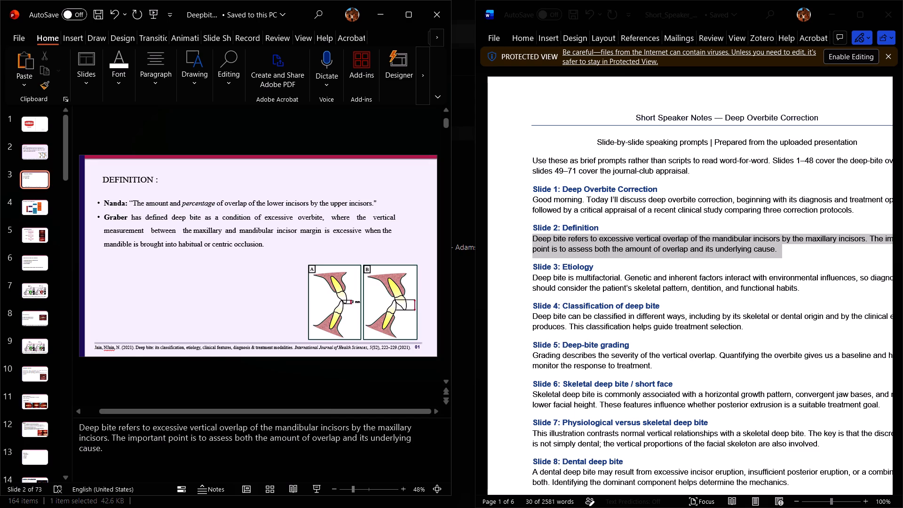
click(283, 470)
key(ctrl+a)
key(Delete)
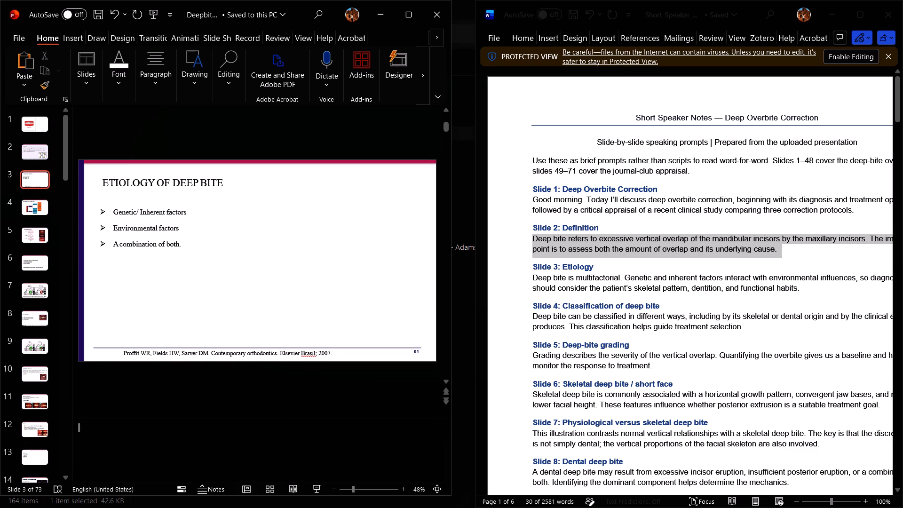
drag(534, 275, 781, 295)
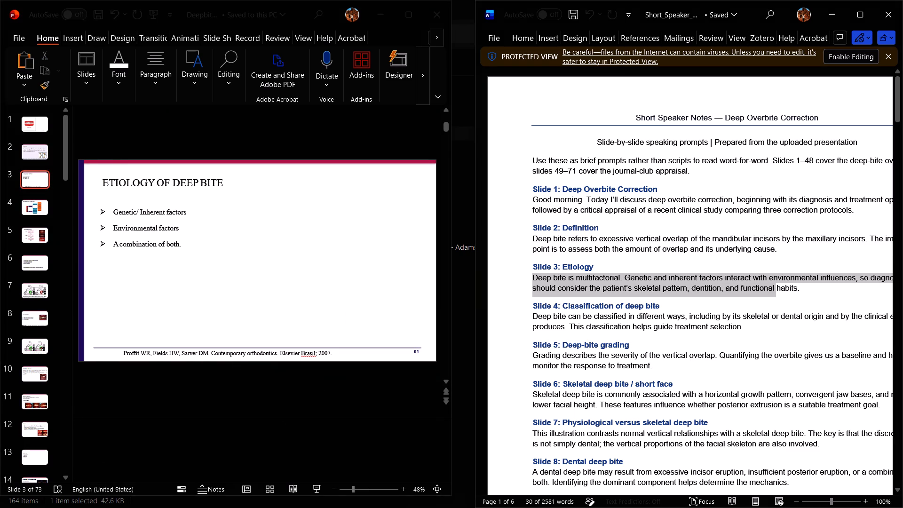
drag(781, 295, 823, 295)
key(ctrl+c)
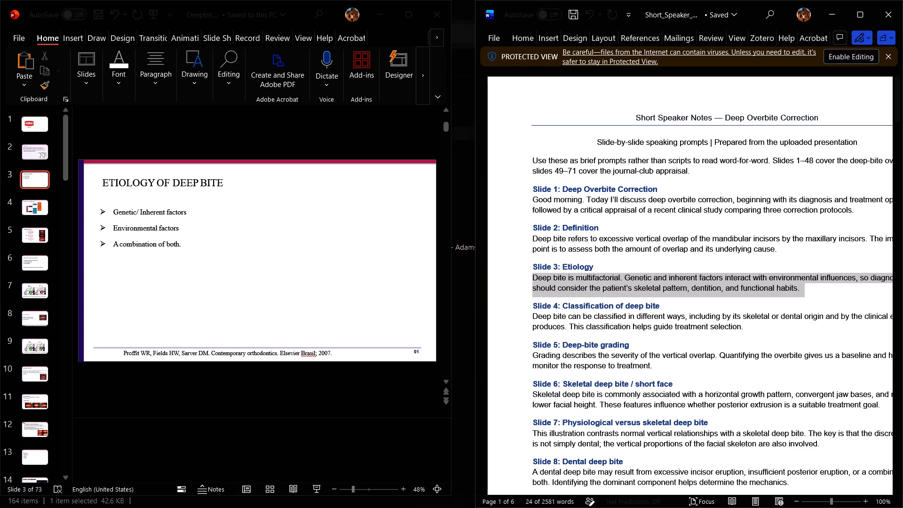
click(173, 429)
key(ctrl+v)
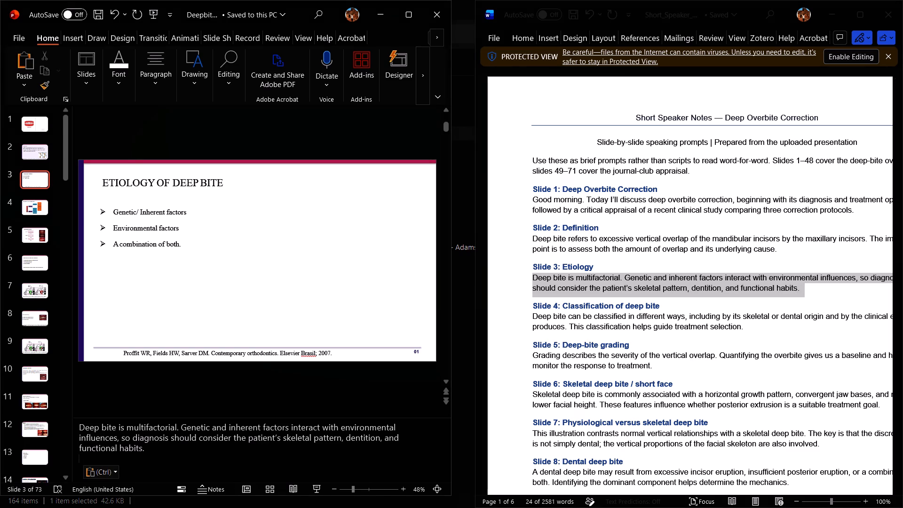
Replace the existing speaker notes of slide 4 with the document's text under "Slide 4: Classification of deep bite".
click(36, 206)
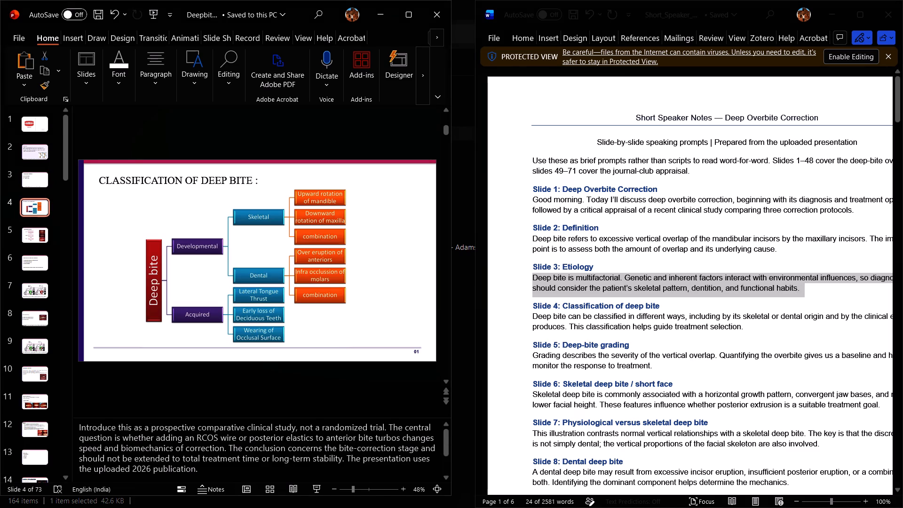
click(328, 467)
key(ctrl+a)
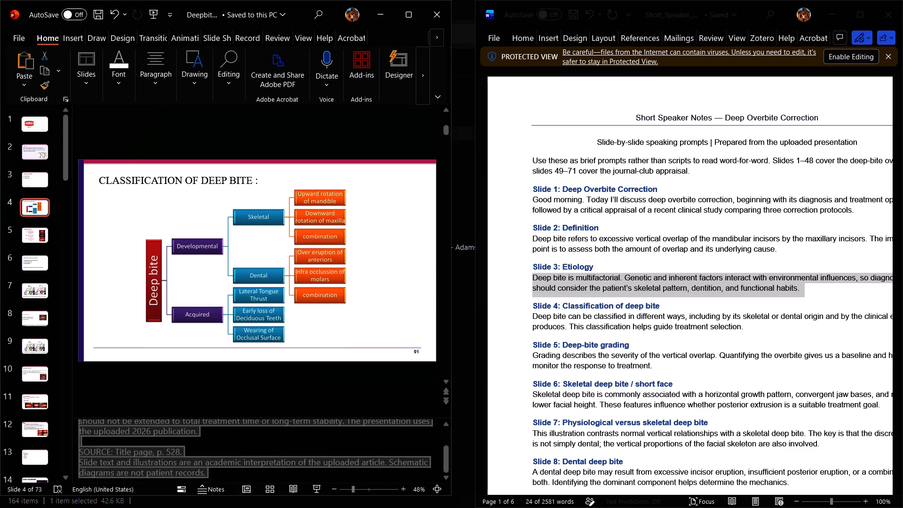
key(Delete)
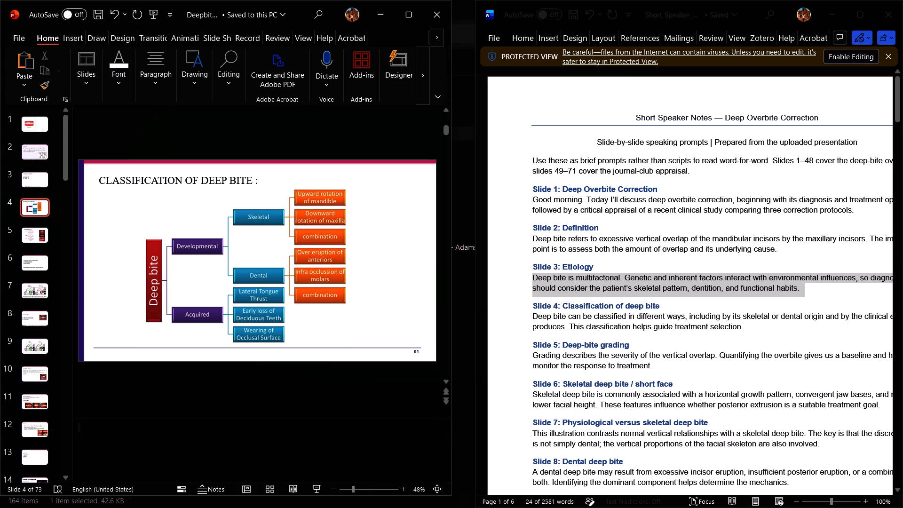
drag(534, 316, 742, 330)
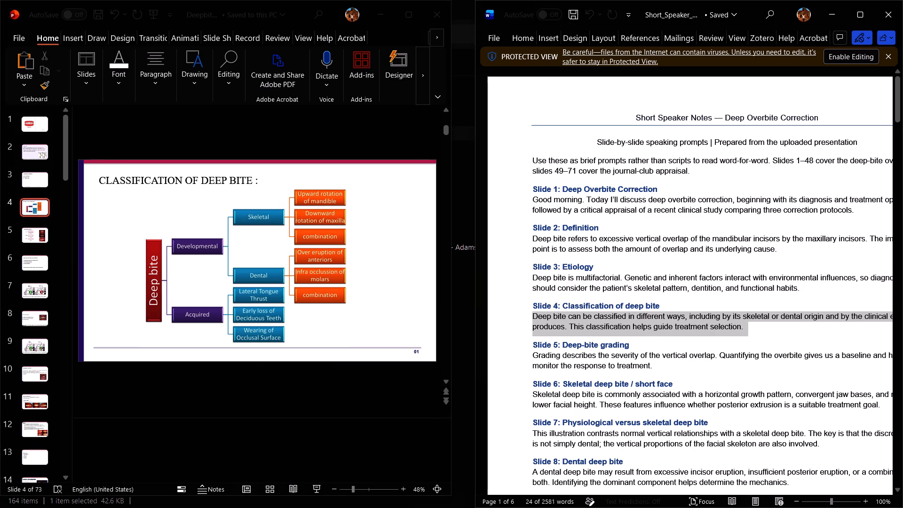
key(ctrl+c)
click(193, 438)
click(193, 438)
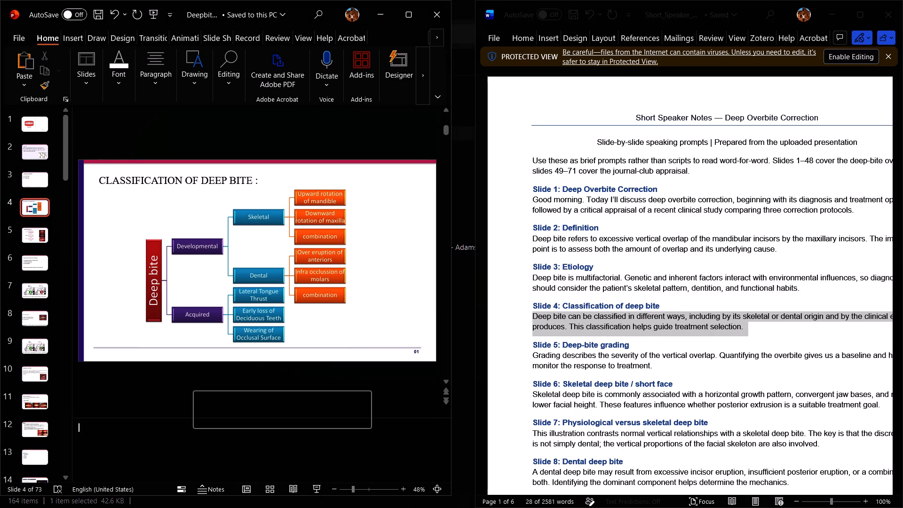
key(ctrl+v)
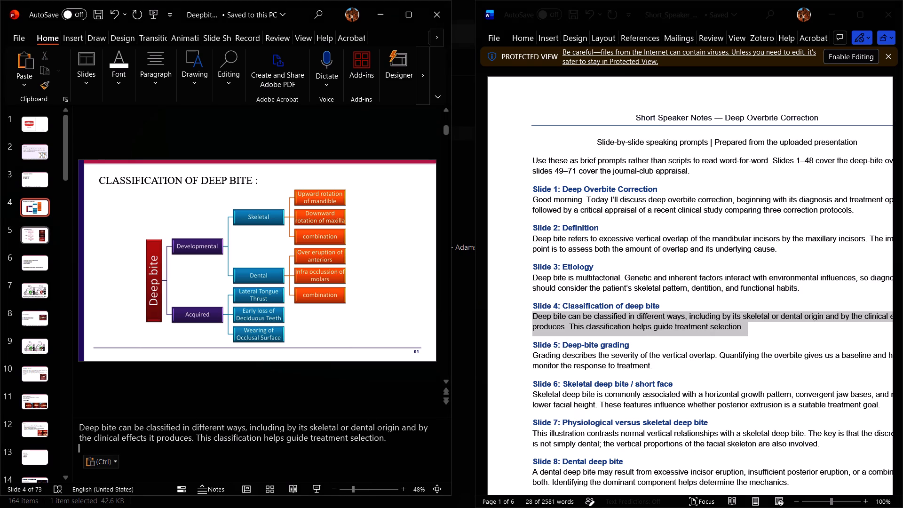
Delete all existing speaker notes from slide 5, Deepbite Grading.
click(43, 232)
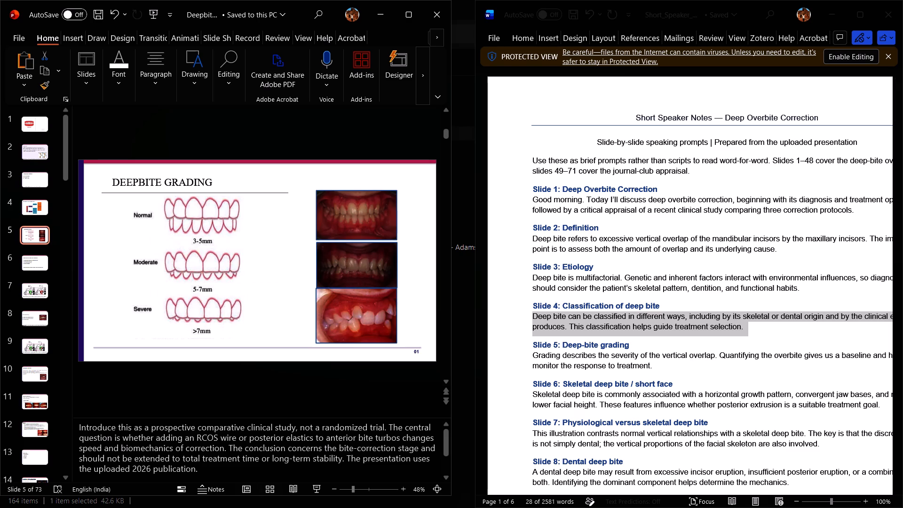
click(277, 476)
key(ctrl+a)
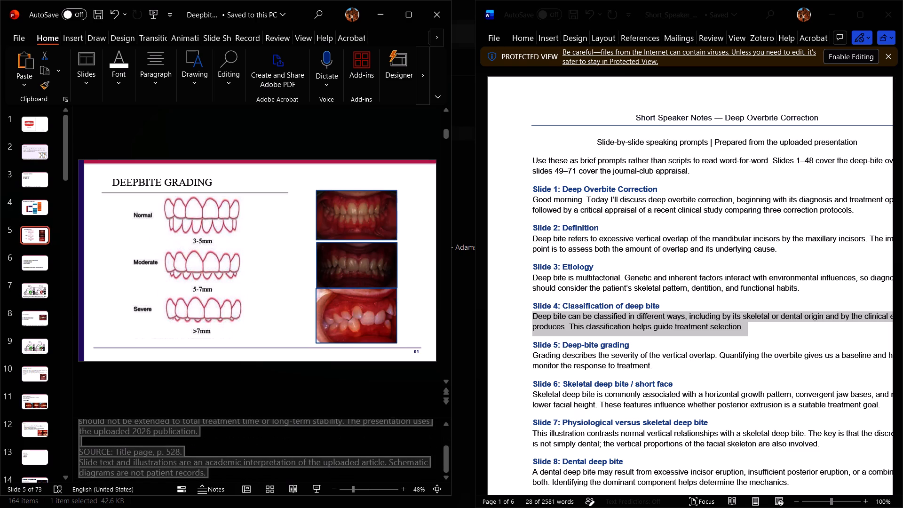
key(Delete)
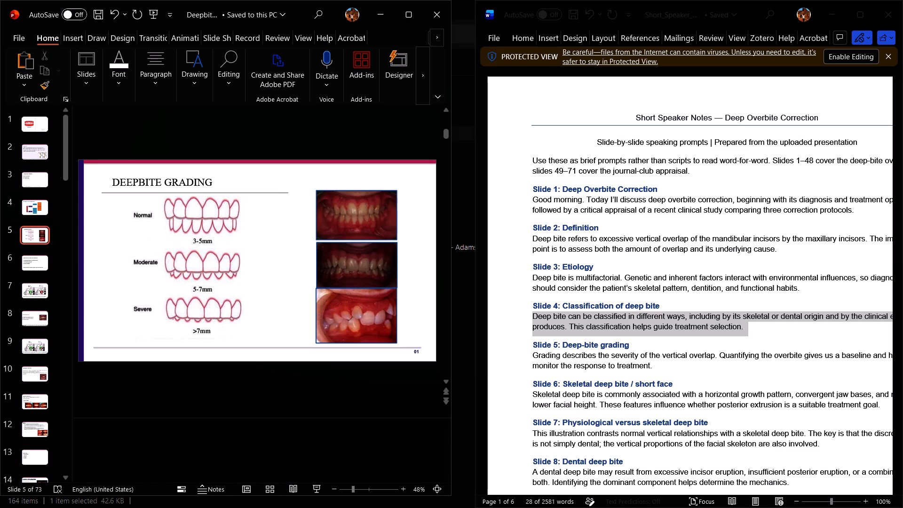
Replace the existing speaker notes of slide 6 with the document's text under "Slide 6: Skeletal deep bite / short face".
click(38, 264)
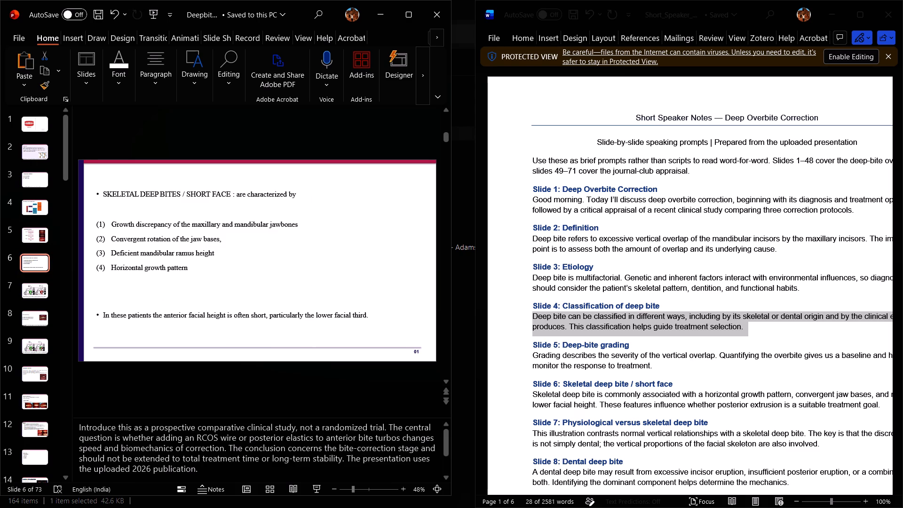
click(279, 472)
key(ctrl+a)
key(Delete)
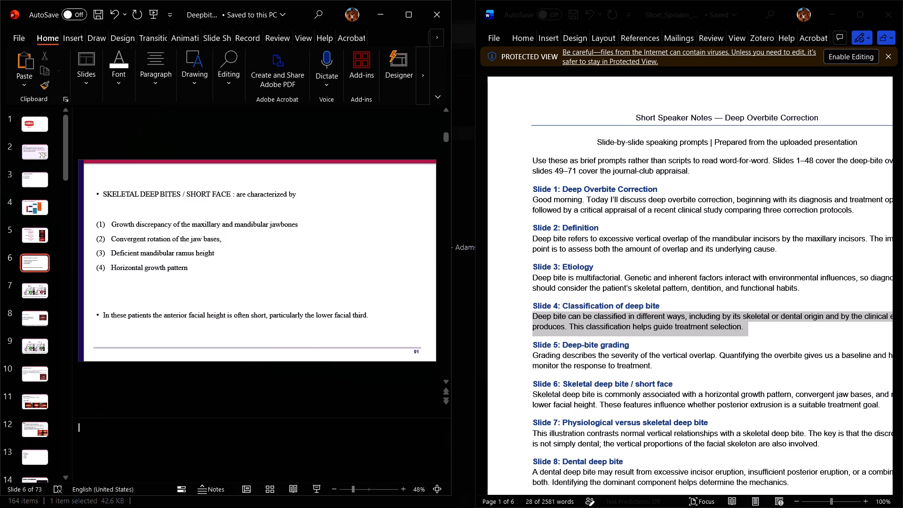
drag(534, 392, 877, 406)
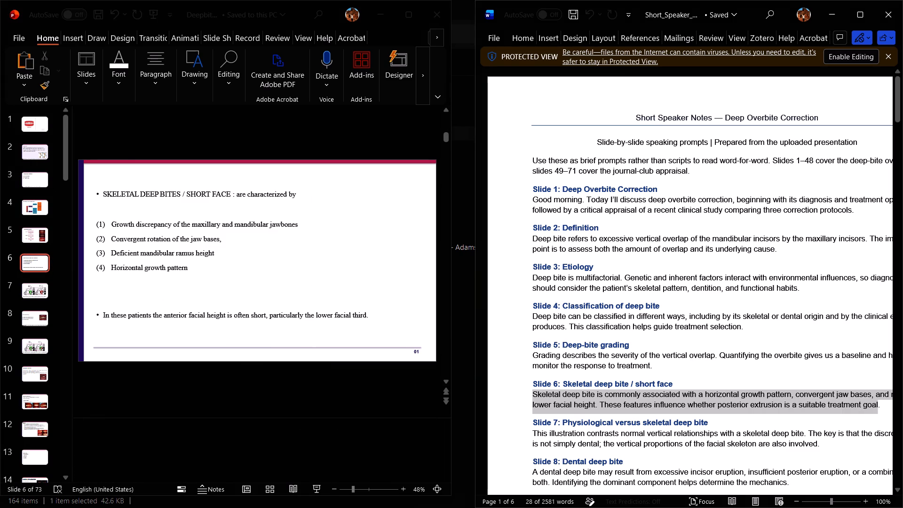
key(ctrl+c)
click(218, 448)
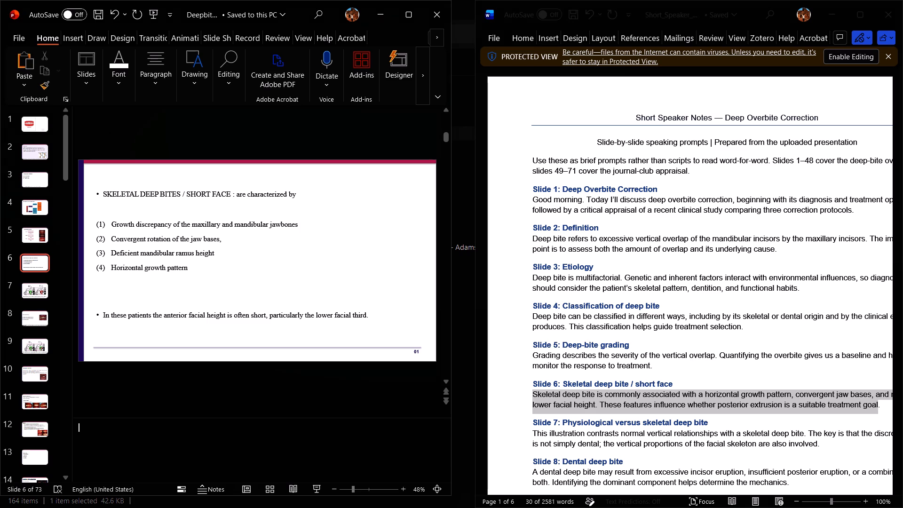
key(ctrl+v)
Delete all existing speaker notes from slide 7, the physiological overbite versus skeletal deep bite schematic.
click(39, 288)
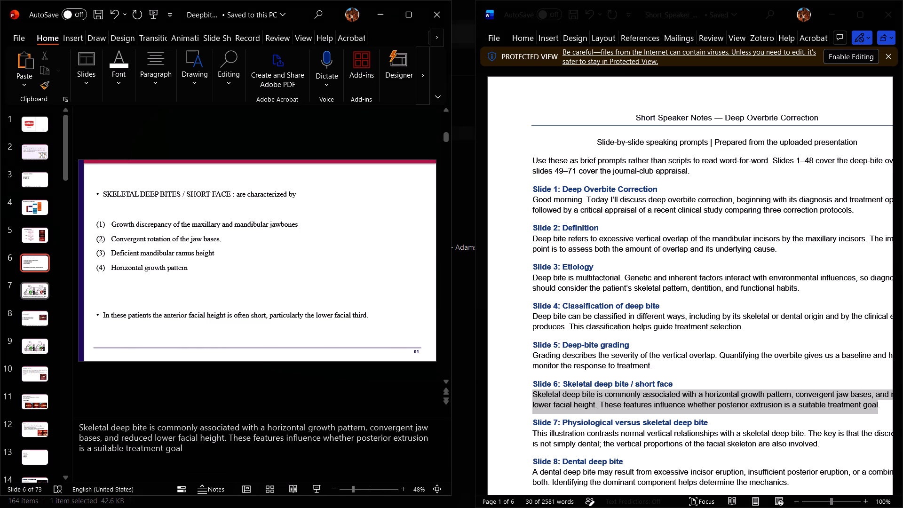
click(220, 463)
key(ctrl+a)
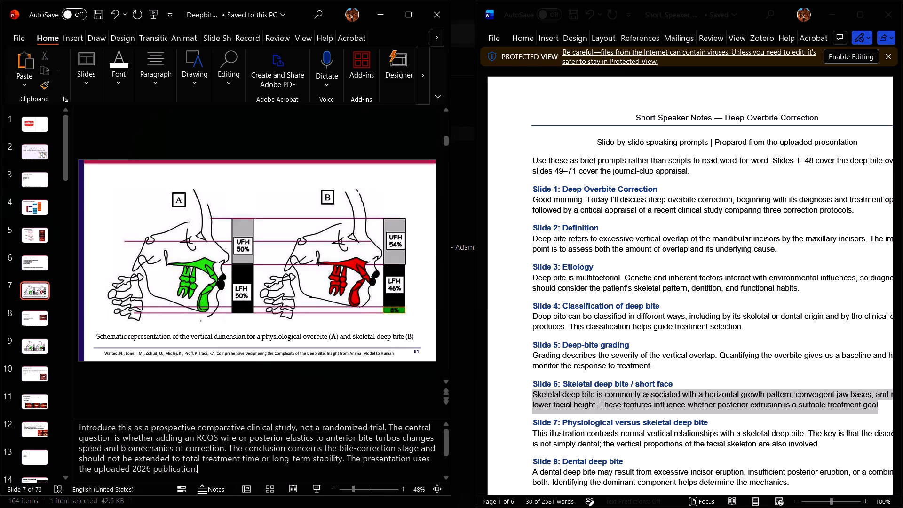
key(ctrl+a)
key(ctrl+a)
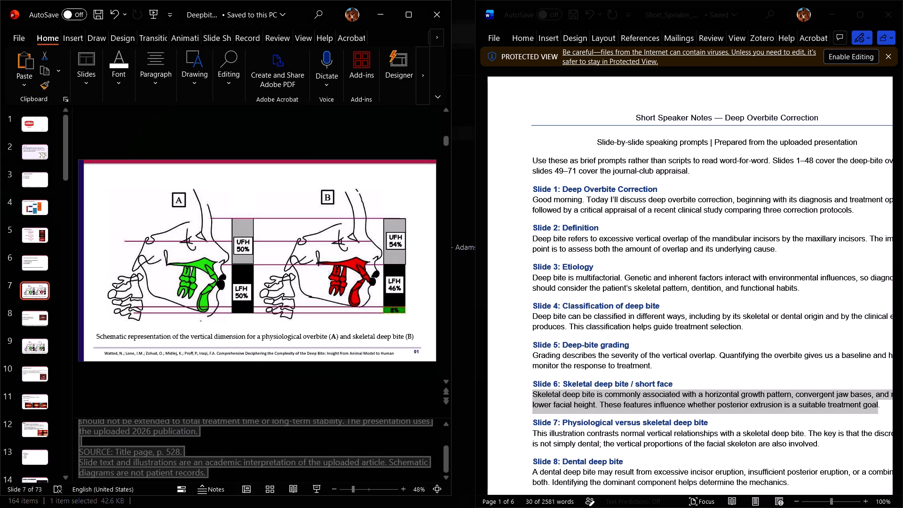
key(Delete)
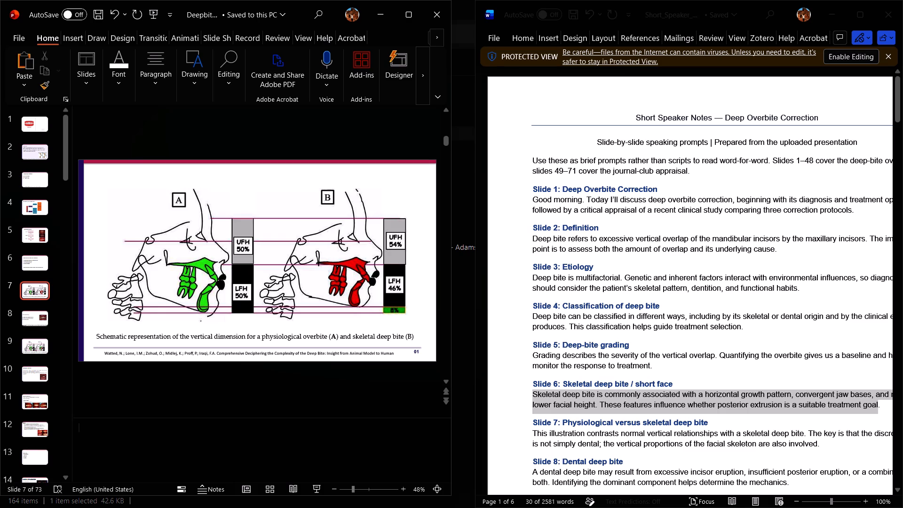
Look through the Word document's speaker notes from slide 7 onward, past "Slide 12: Akerly classification".
scroll(575, 436, down, 1)
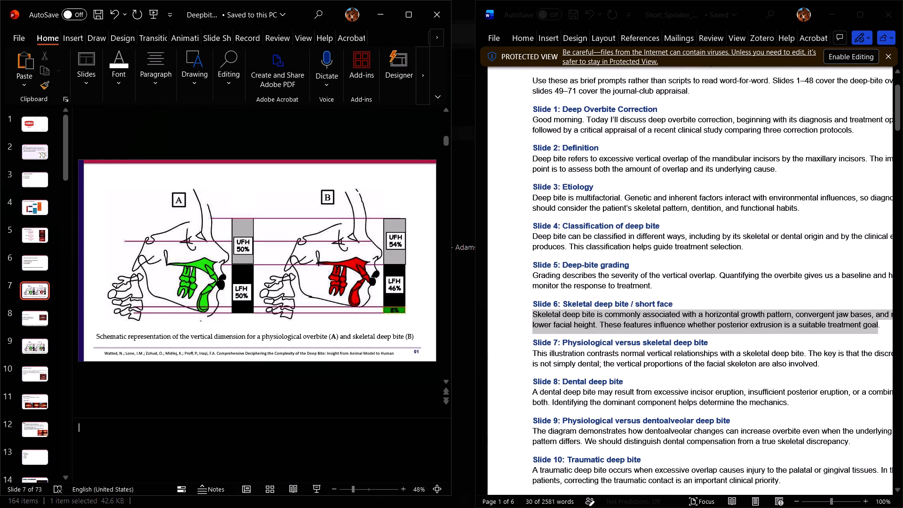
scroll(575, 436, down, 1)
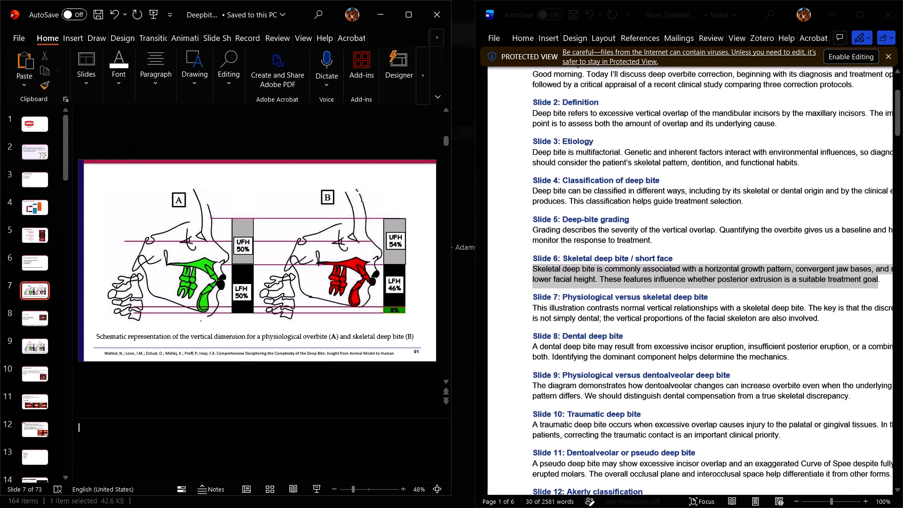
scroll(575, 436, down, 1)
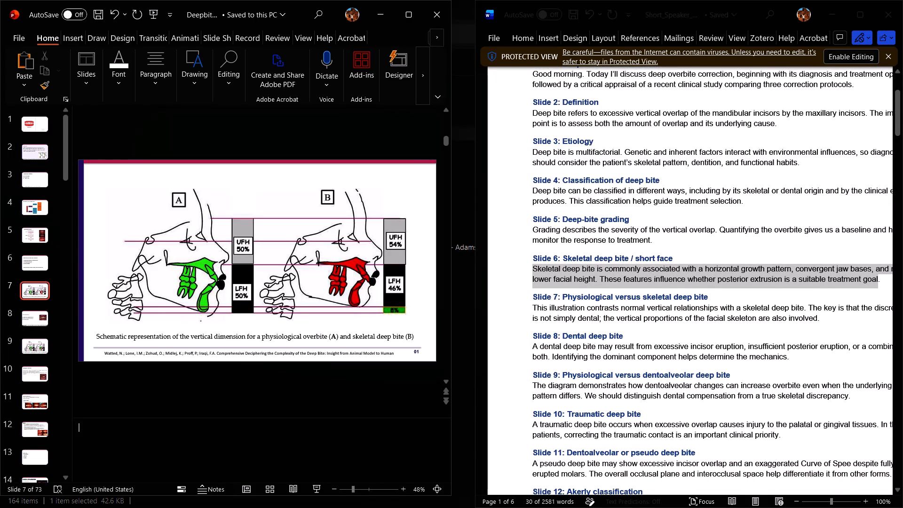
scroll(575, 436, down, 1)
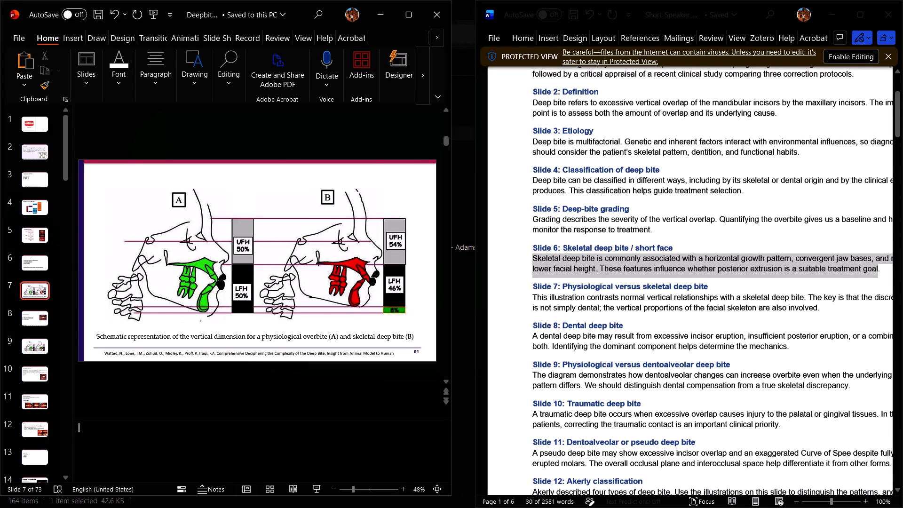
scroll(575, 436, down, 2)
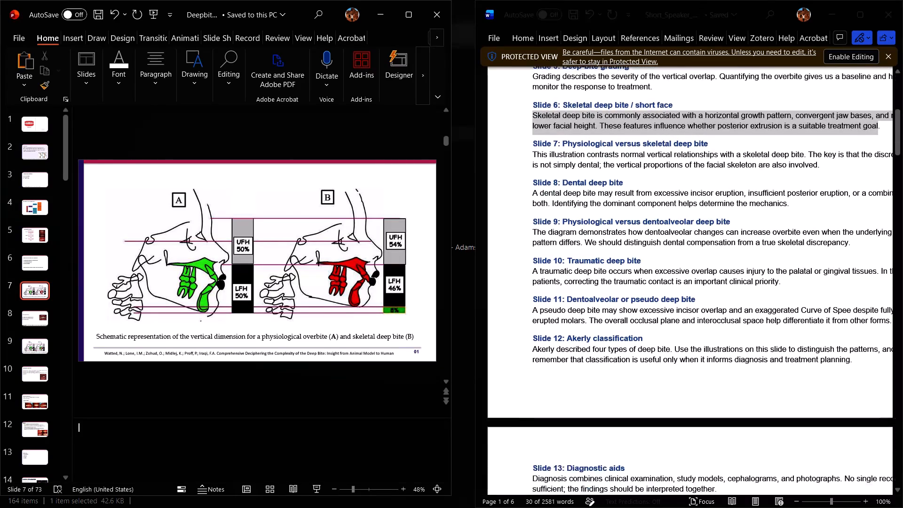
scroll(575, 436, down, 3)
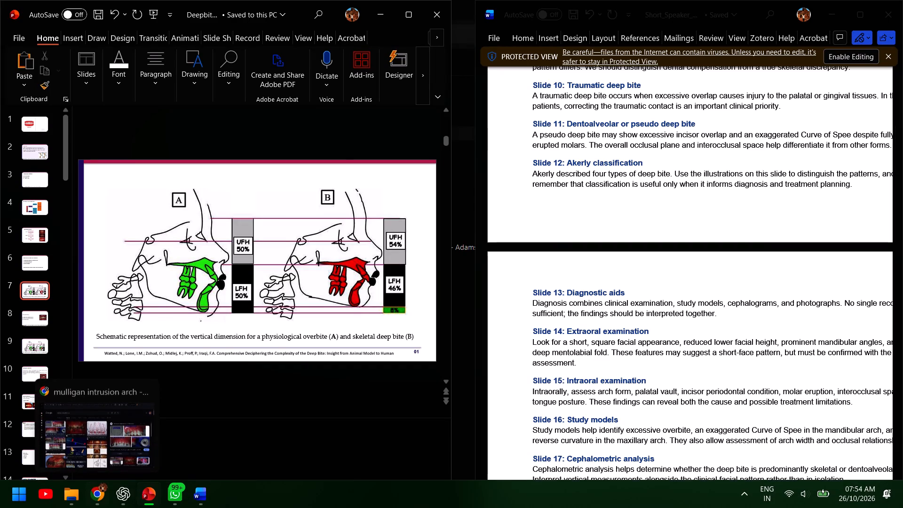
Switch to Chrome and browse the "akerly classification of deep bite" image results, previewing the Ortho Universe Class II Division 2 infographic.
click(94, 497)
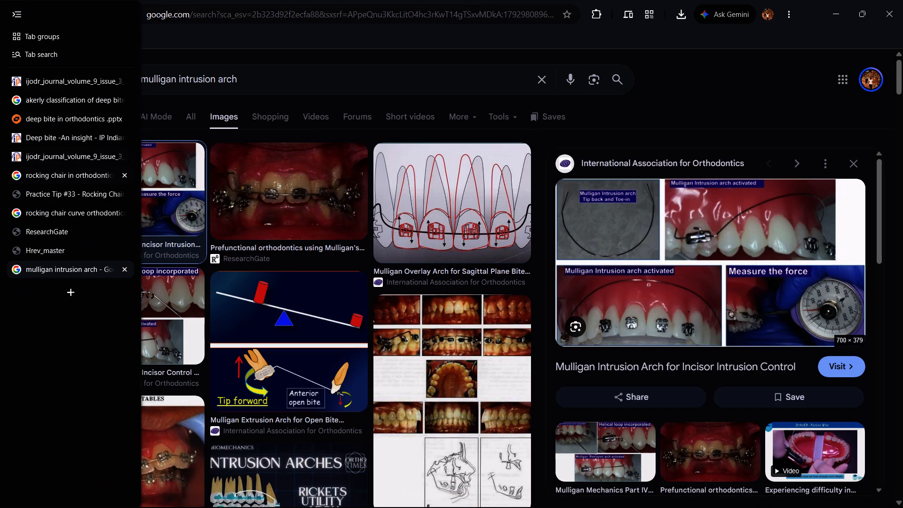
click(72, 98)
scroll(451, 210, up, 1)
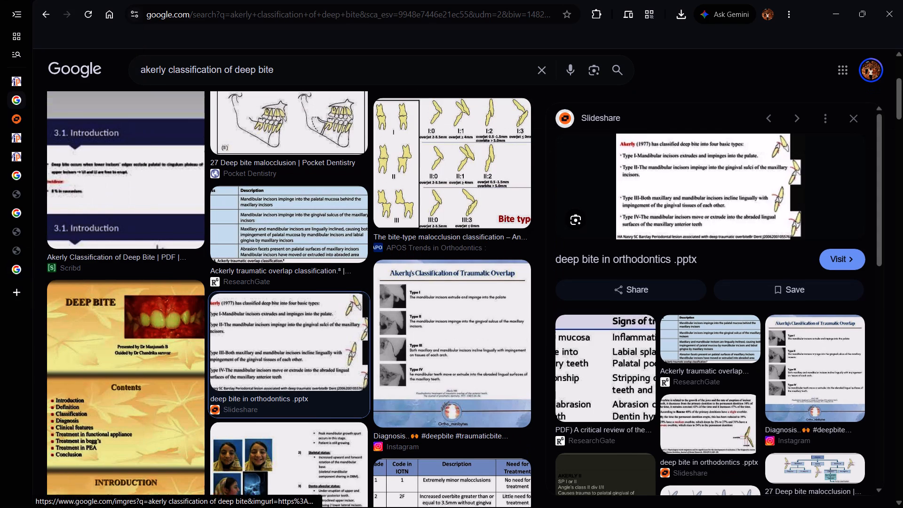
scroll(451, 210, up, 1)
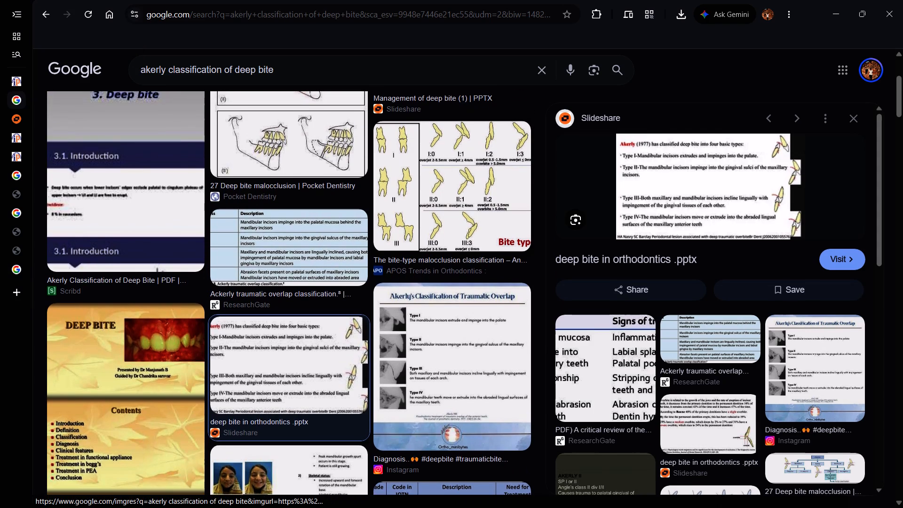
scroll(451, 210, up, 5)
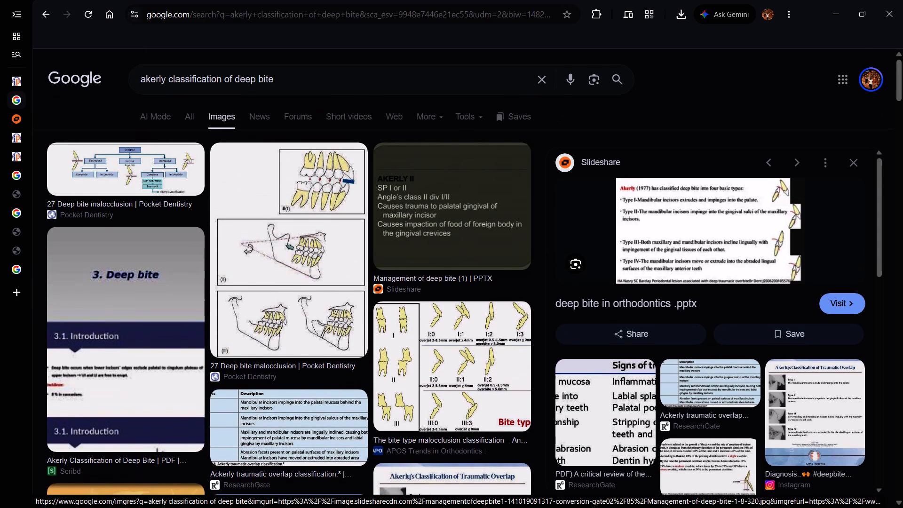
scroll(451, 210, down, 4)
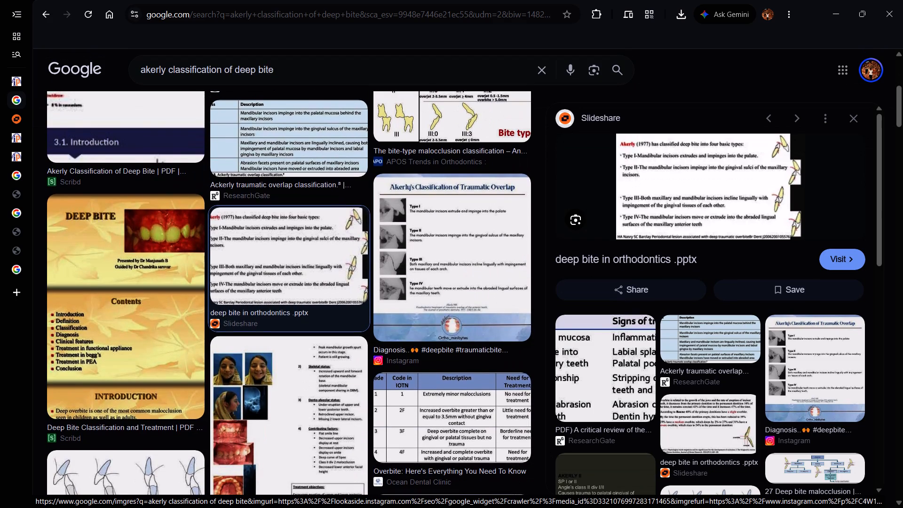
scroll(451, 210, down, 3)
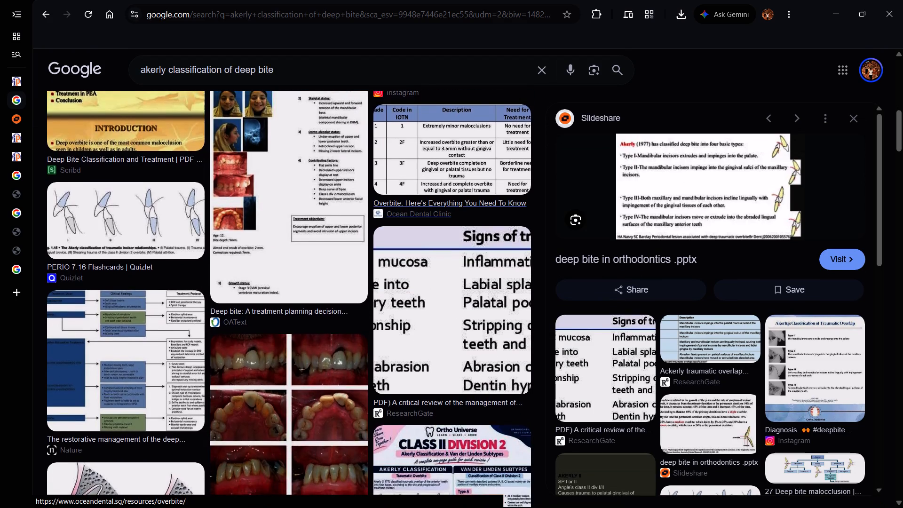
scroll(451, 210, down, 4)
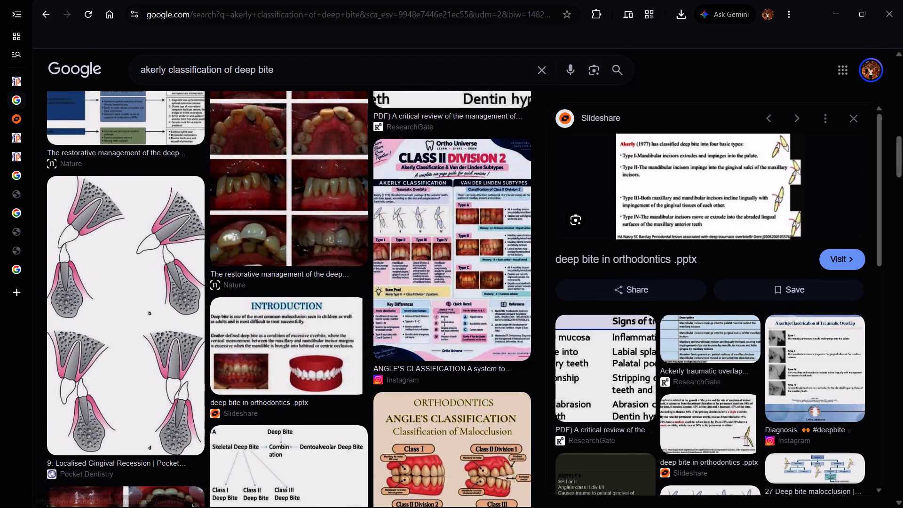
click(451, 210)
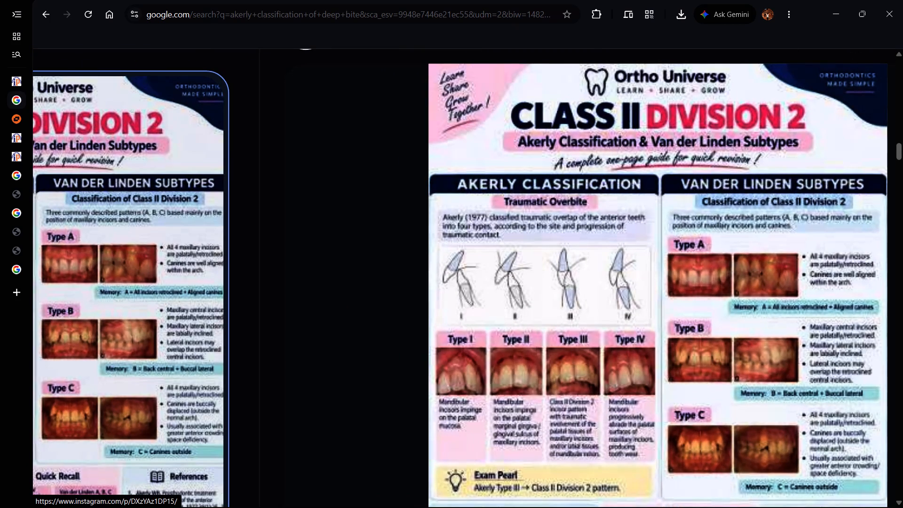
scroll(621, 319, down, 3)
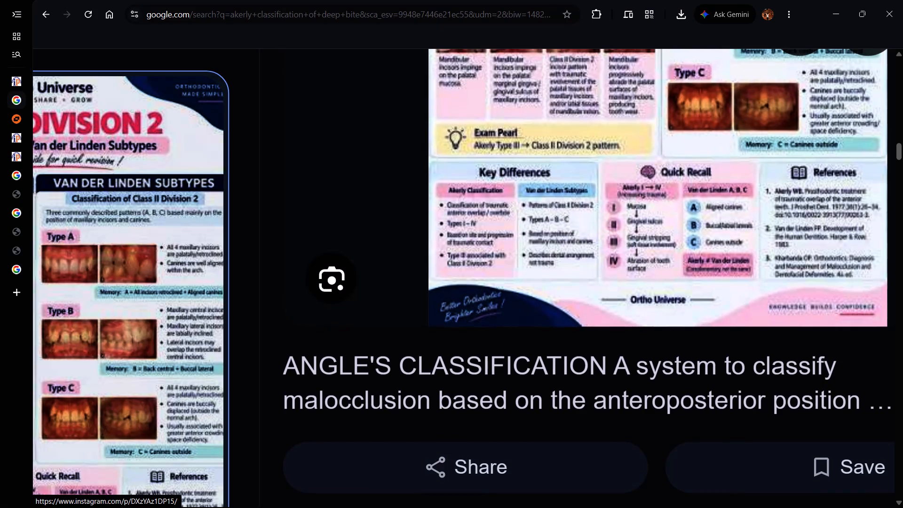
scroll(634, 299, left, 2)
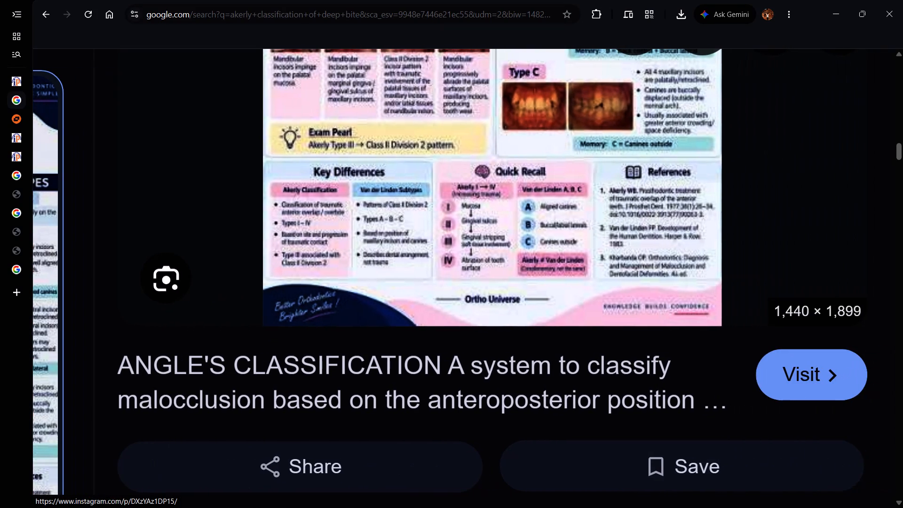
scroll(634, 299, left, 1)
Visit the infographic's source Instagram post without logging in and look through its carousel images for the Akerly infographic.
click(804, 362)
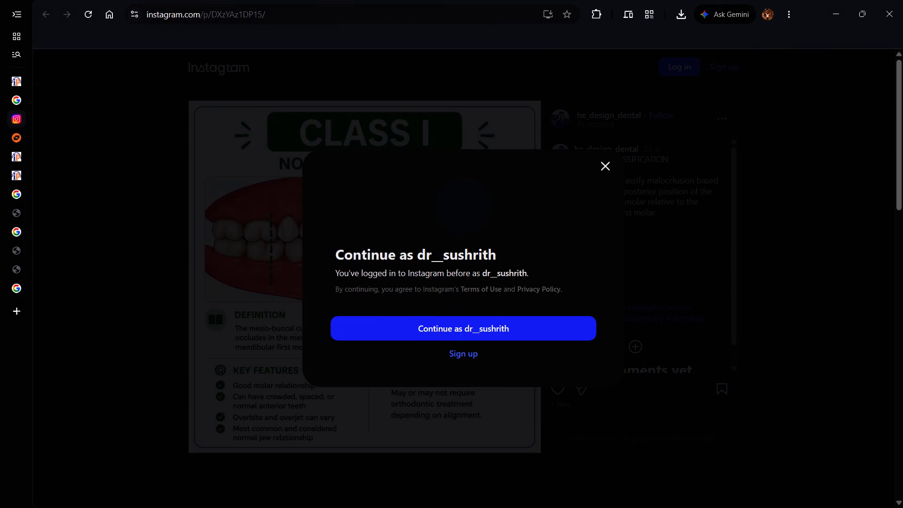
click(605, 173)
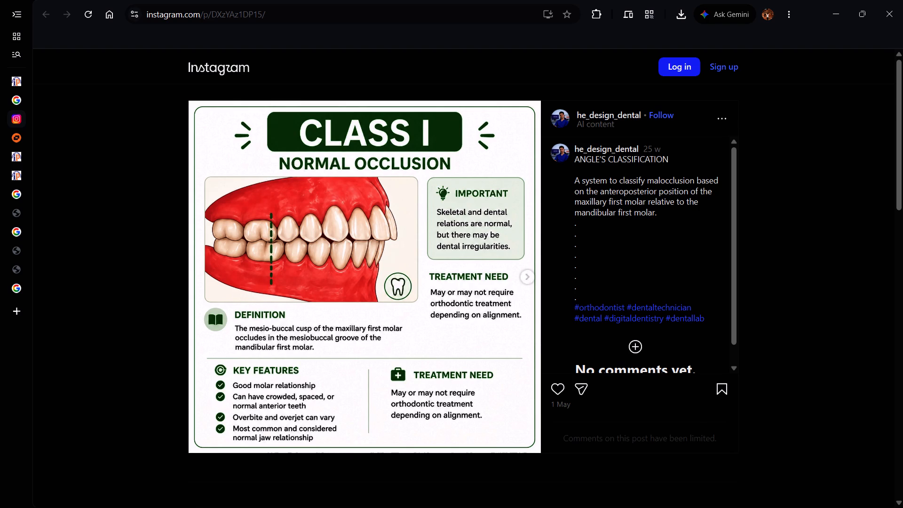
scroll(427, 352, down, 3)
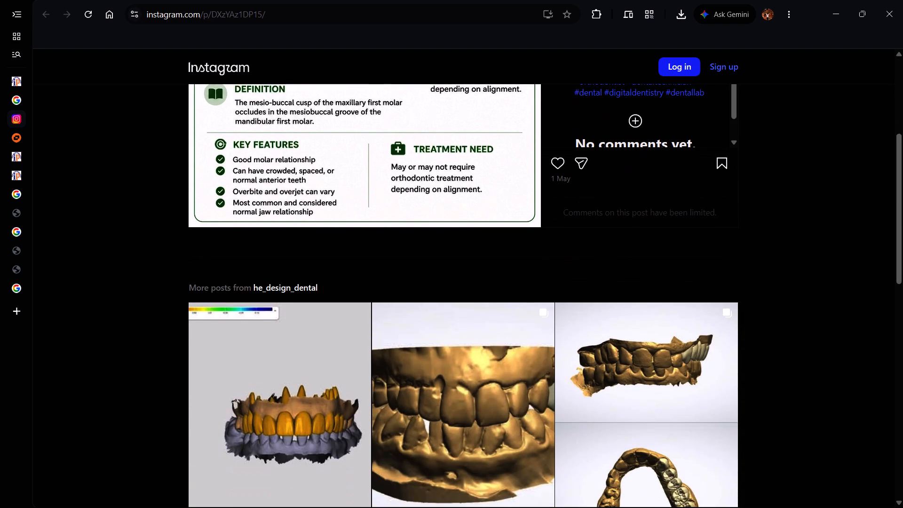
scroll(427, 352, down, 5)
scroll(427, 352, right, 1)
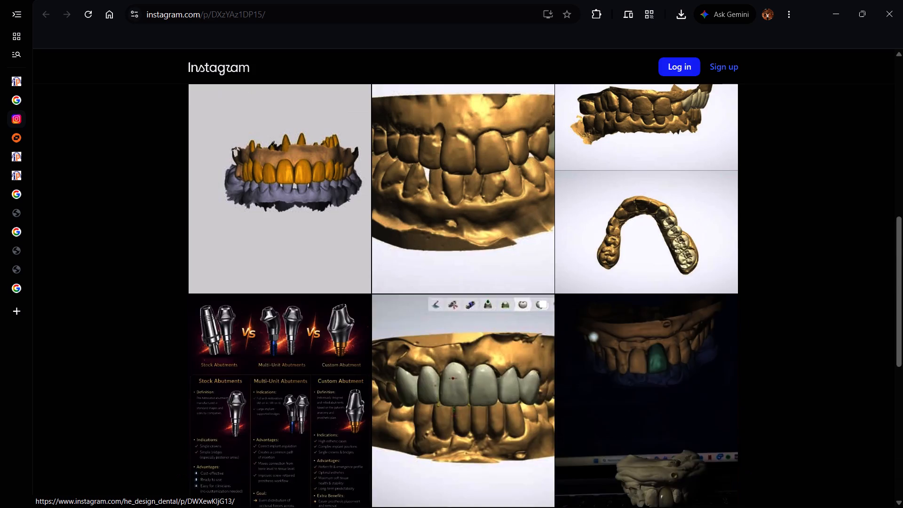
scroll(427, 352, up, 6)
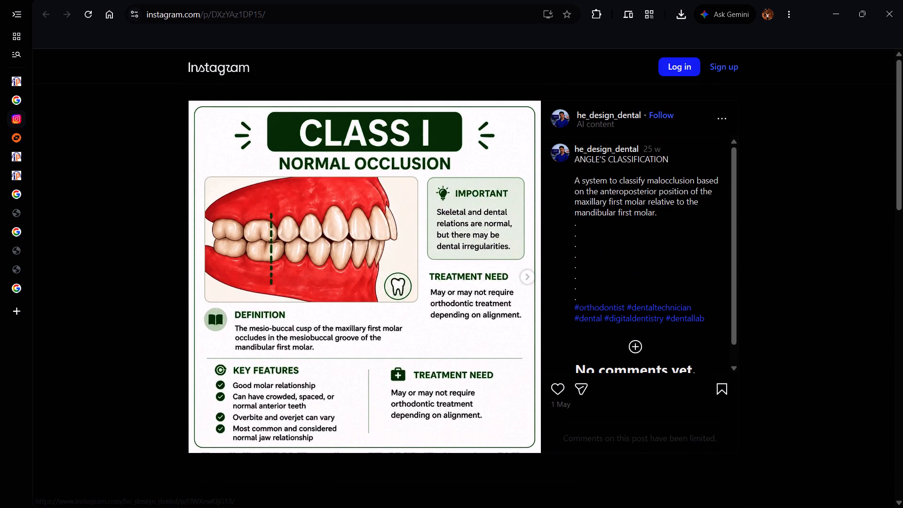
click(503, 341)
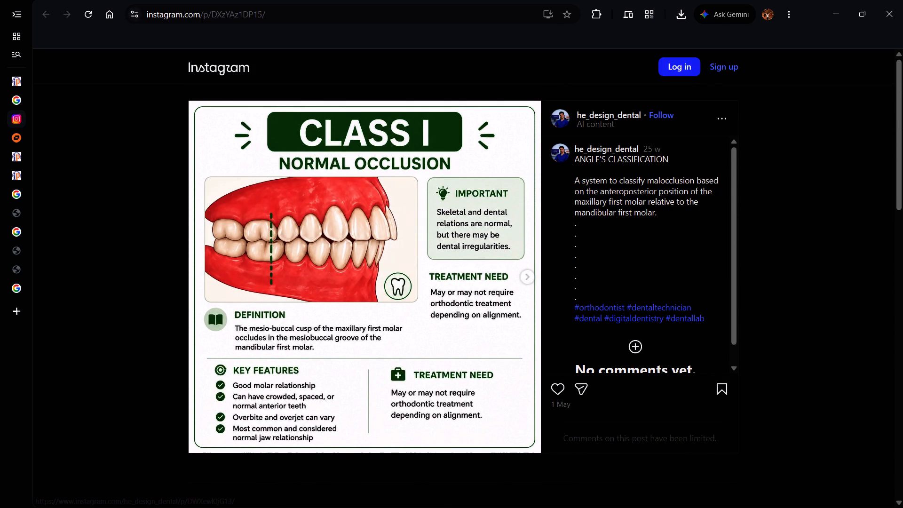
double_click(525, 278)
click(525, 278)
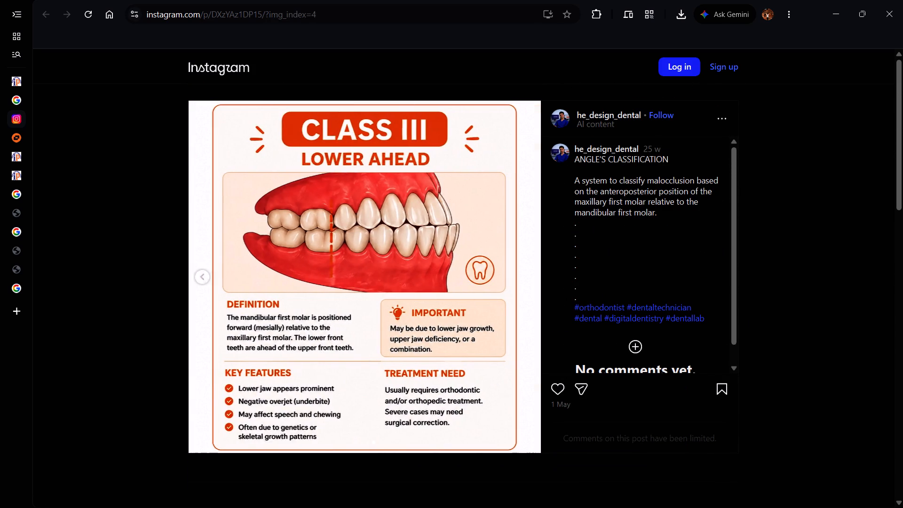
click(525, 278)
click(525, 278)
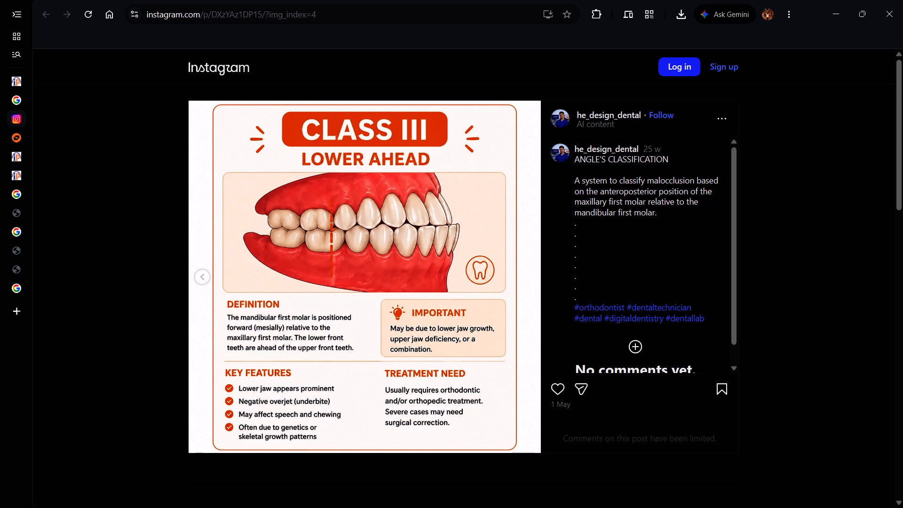
key(Left)
key(Left)
key(Left)
key(Left)
key(Left)
key(Left)
key(Left)
key(Left)
key(Left)
key(Left)
key(Left)
key(Left)
key(Left)
key(Left)
key(Left)
key(Left)
key(Left)
key(Left)
key(Left)
key(Left)
key(Left)
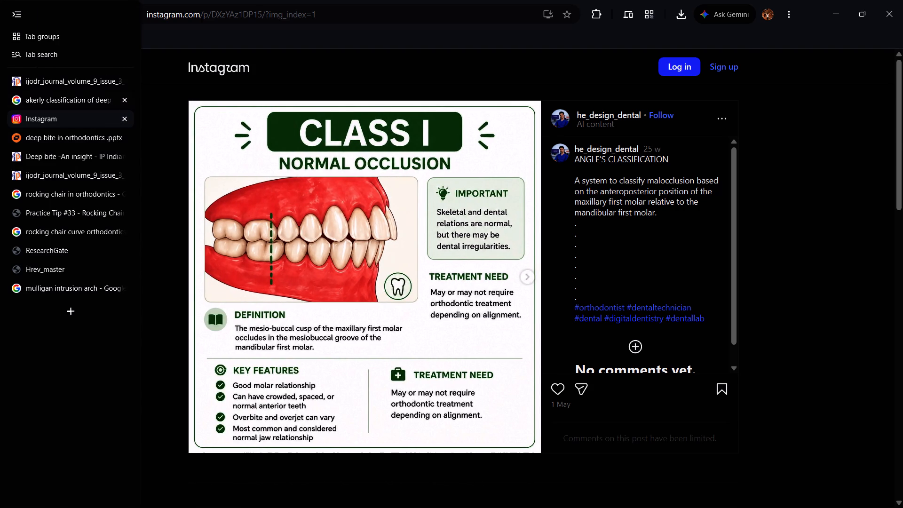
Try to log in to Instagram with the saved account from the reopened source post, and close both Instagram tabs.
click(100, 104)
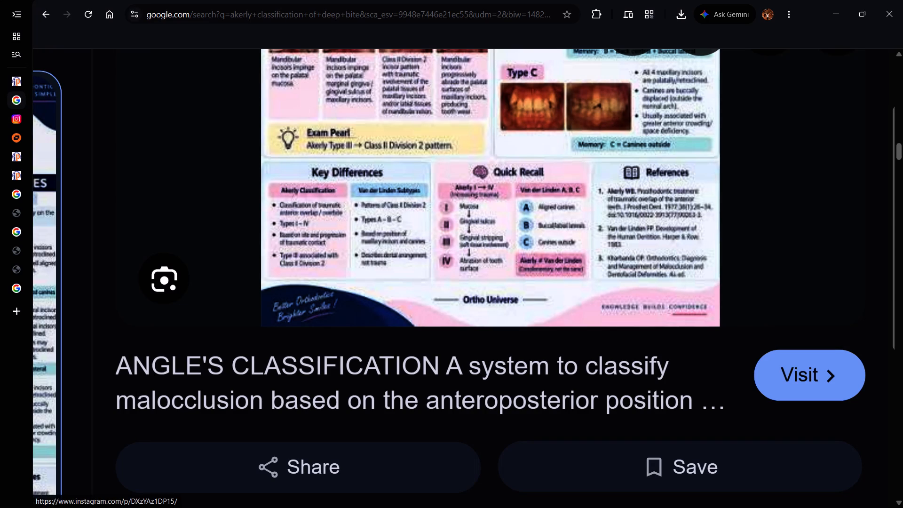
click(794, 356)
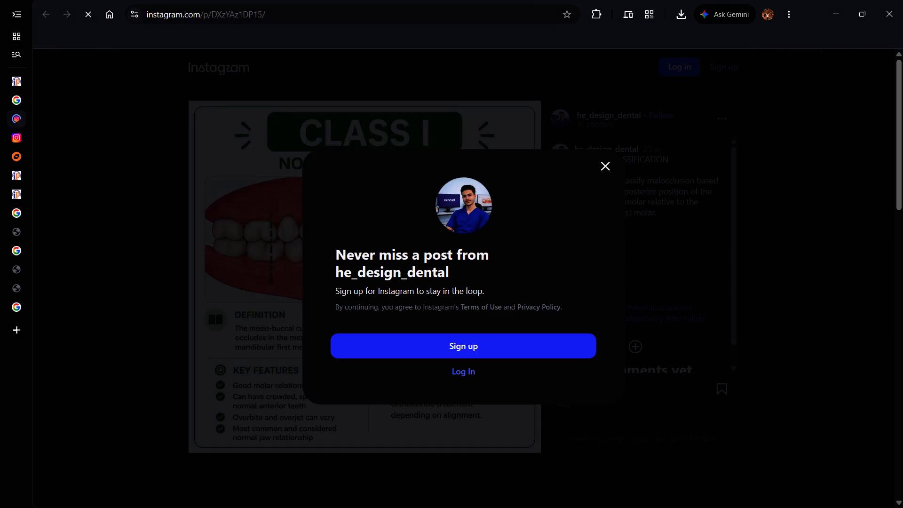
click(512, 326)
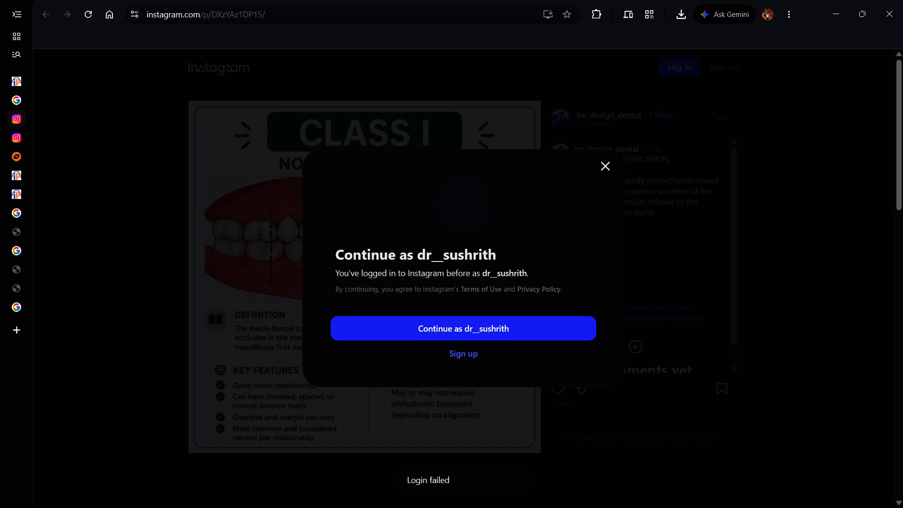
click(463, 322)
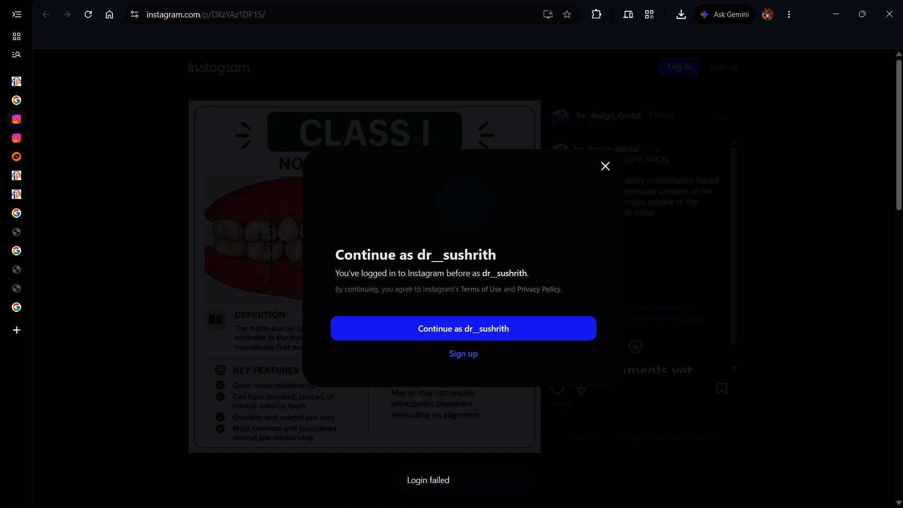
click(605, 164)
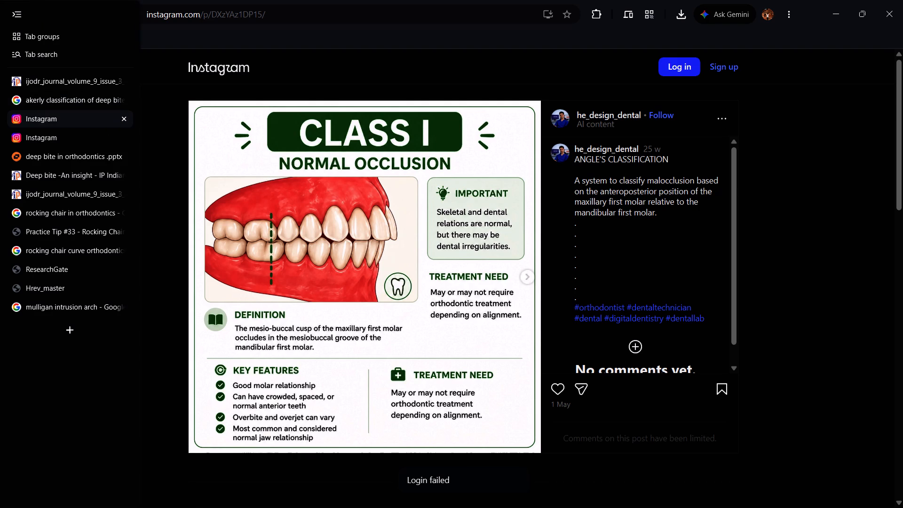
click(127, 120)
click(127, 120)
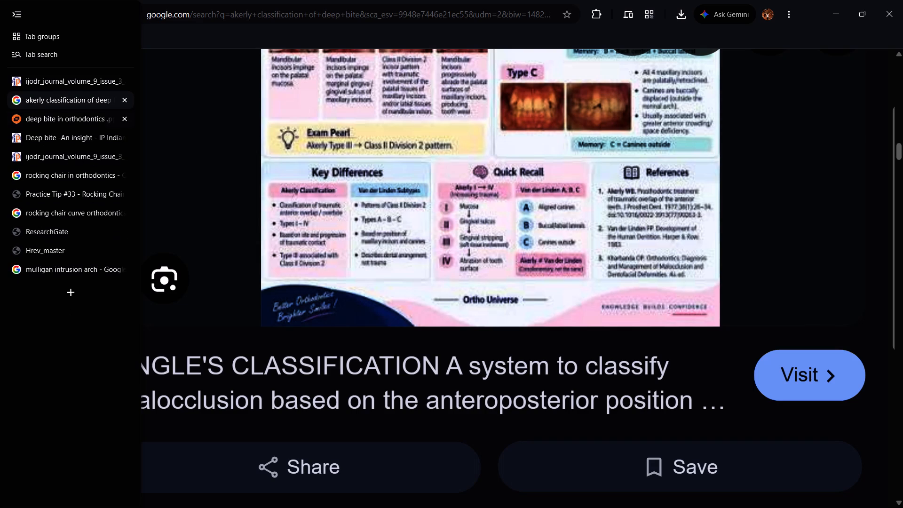
Open the Class II Division 2 Akerly classification infographic image in its own tab and enlarge it.
right_click(170, 197)
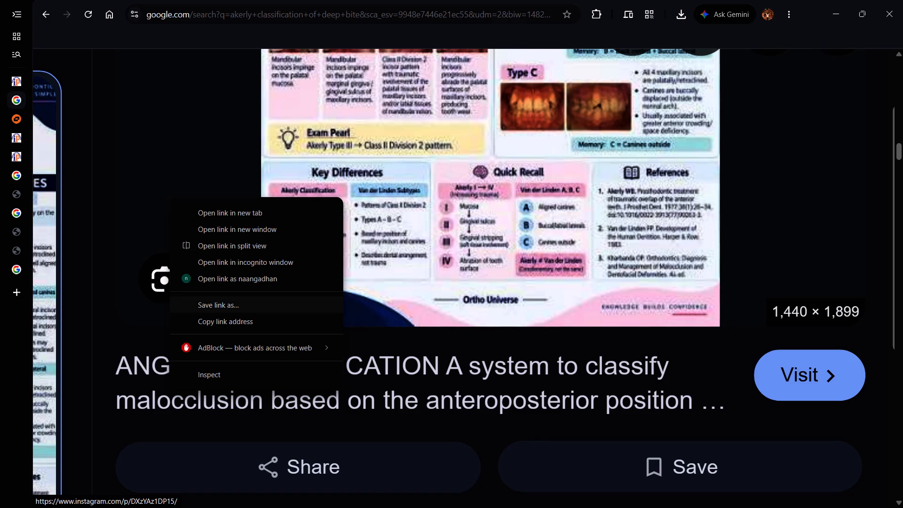
right_click(609, 224)
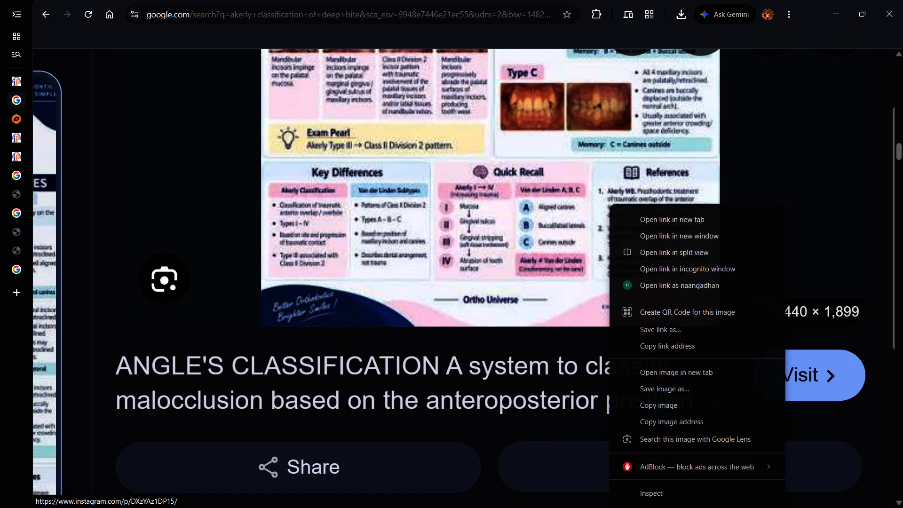
click(679, 372)
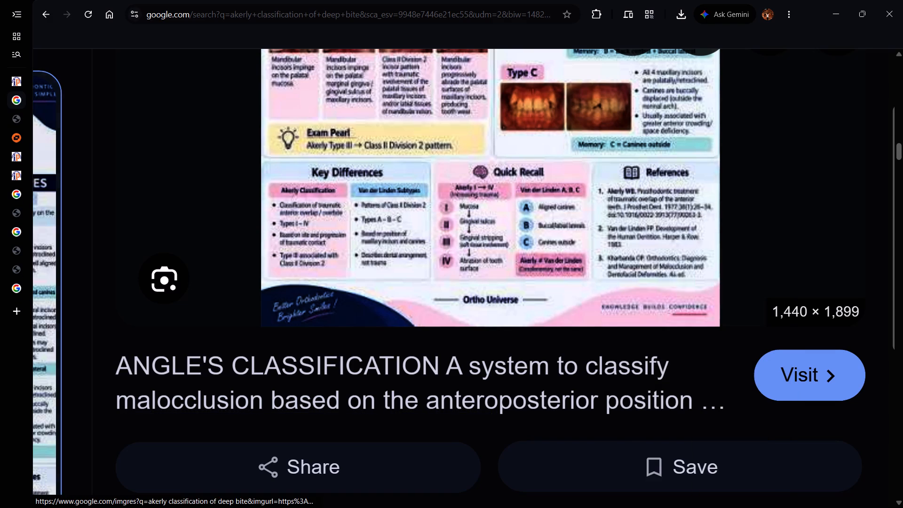
click(23, 115)
click(558, 286)
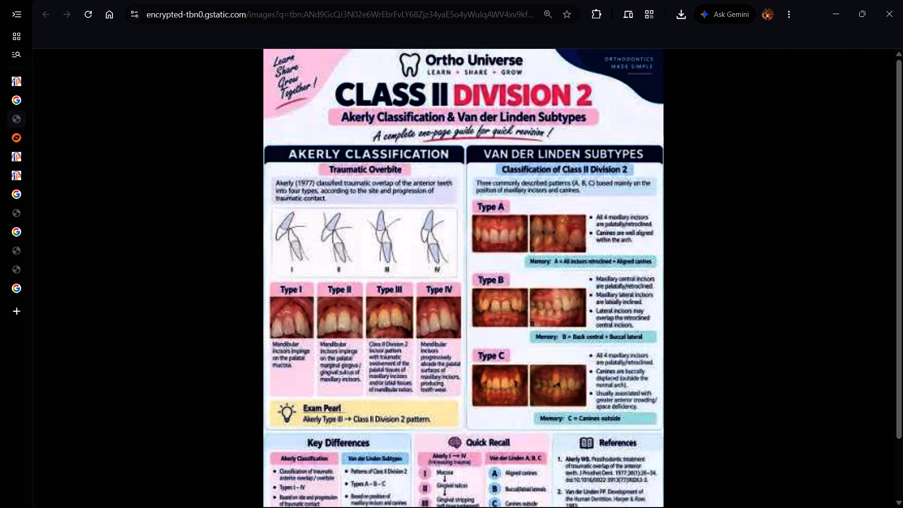
Search the infographic with Google Lens and read through the overview of the Akerly classification and Van der Linden subtypes.
right_click(558, 286)
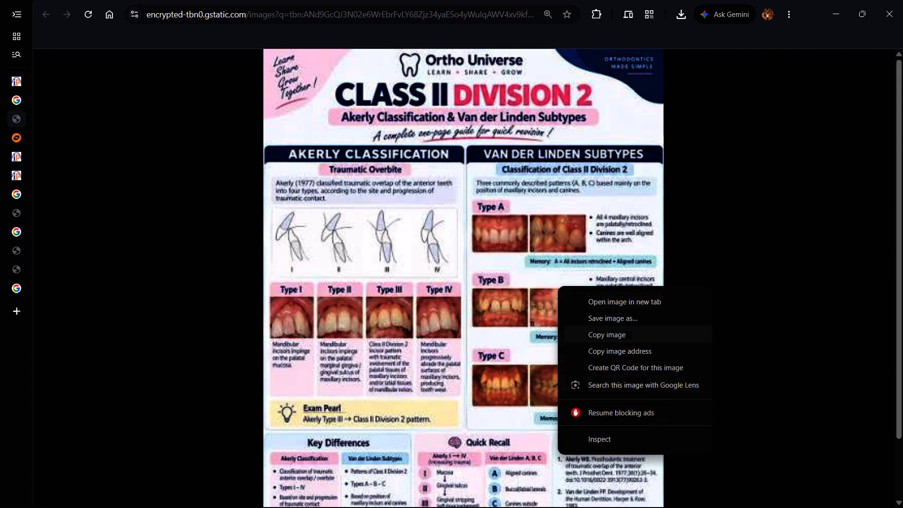
click(619, 389)
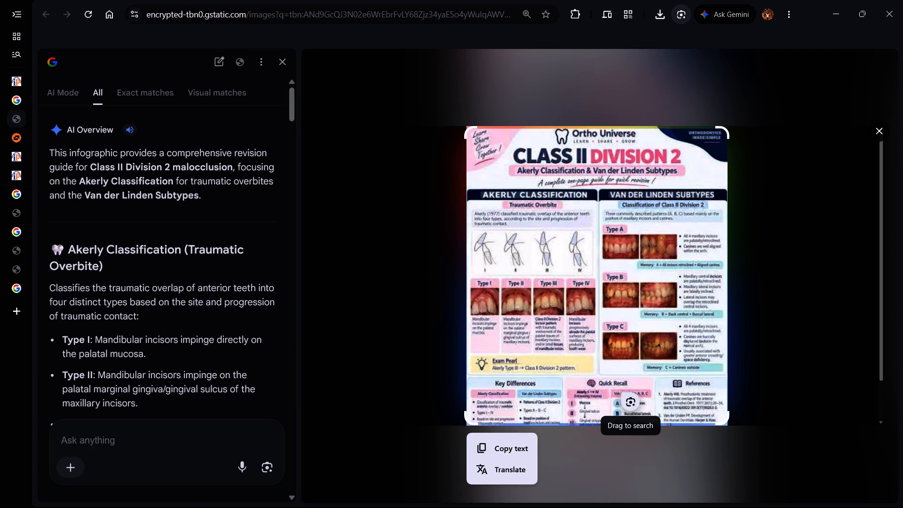
click(619, 389)
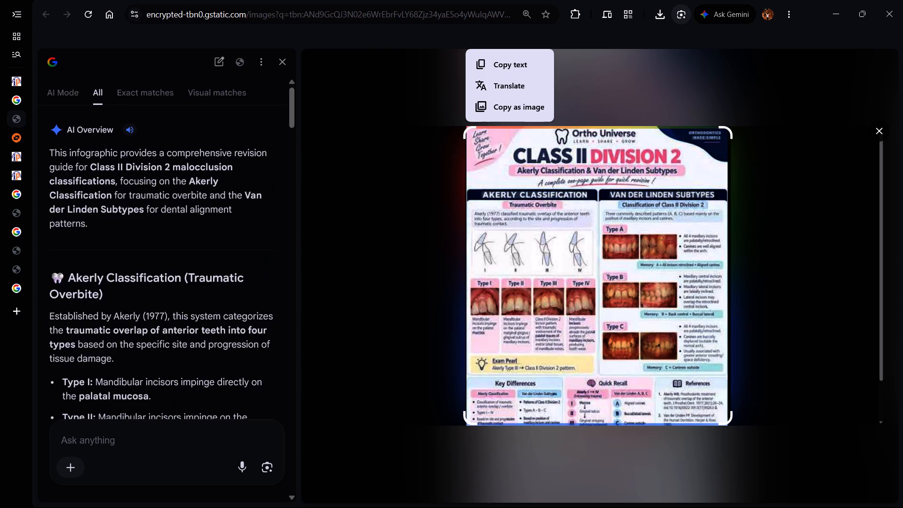
scroll(123, 312, down, 6)
scroll(123, 312, right, 1)
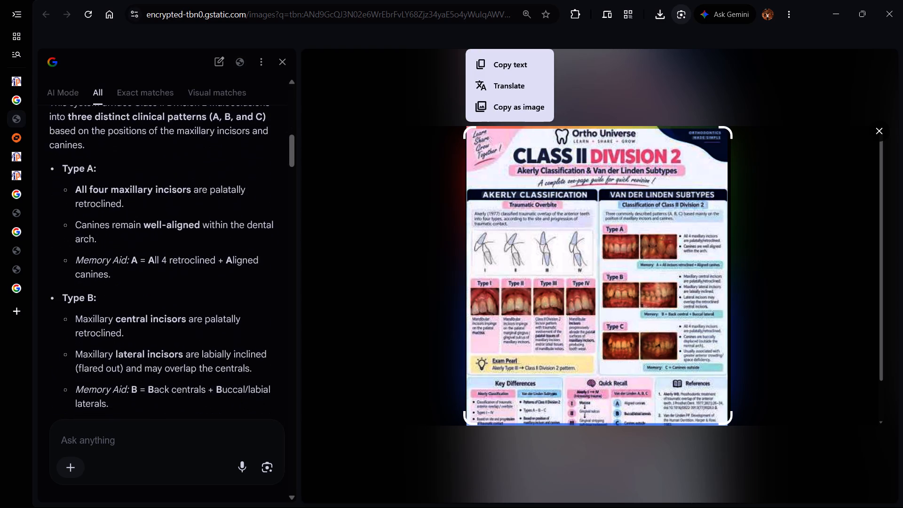
scroll(123, 312, right, 1)
scroll(123, 312, up, 5)
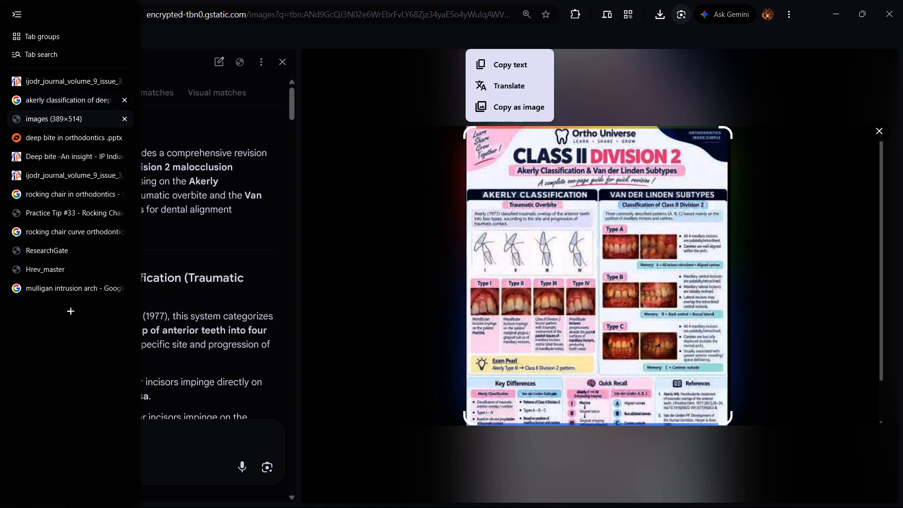
Return to the Akerly image search results and copy the link address of the infographic's source page, titled "ANGLE'S CLASSIFICATION".
click(18, 106)
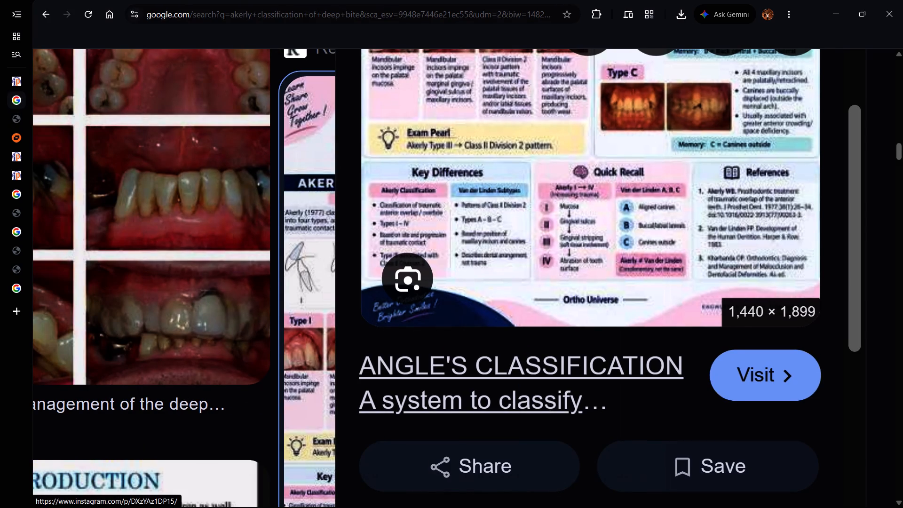
right_click(729, 359)
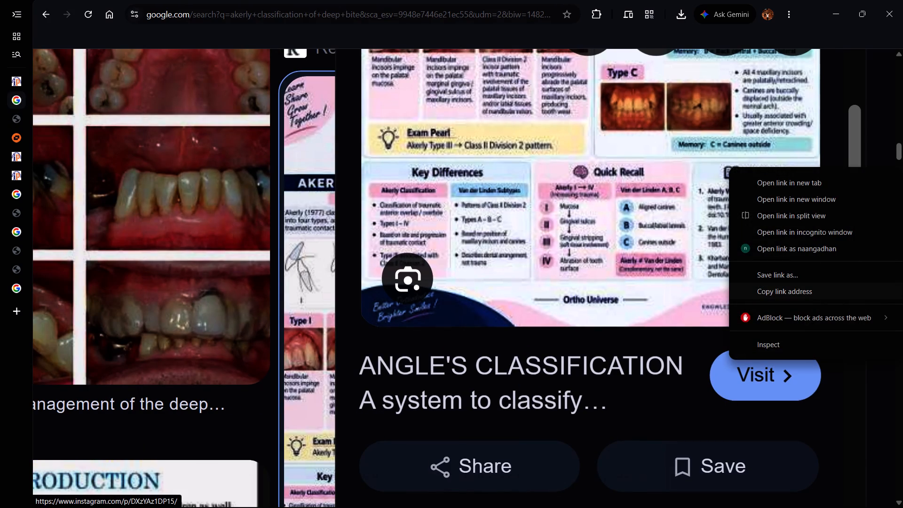
click(772, 294)
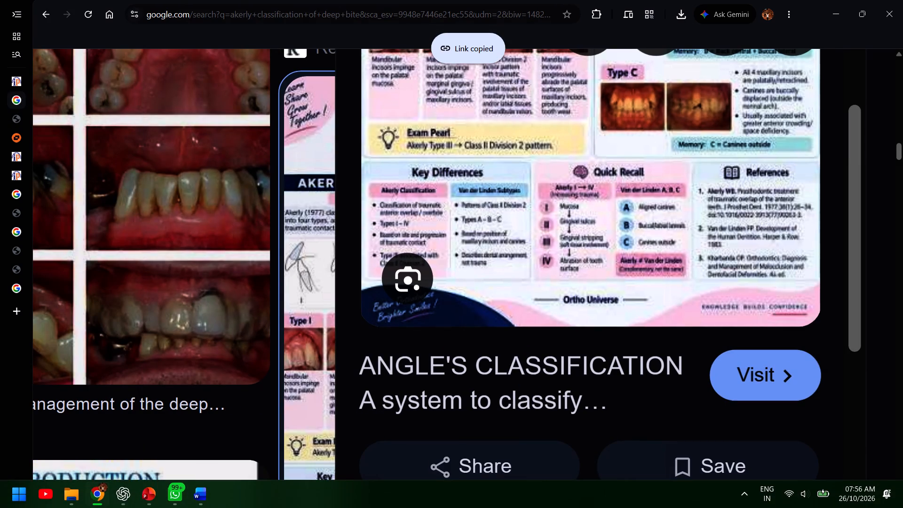
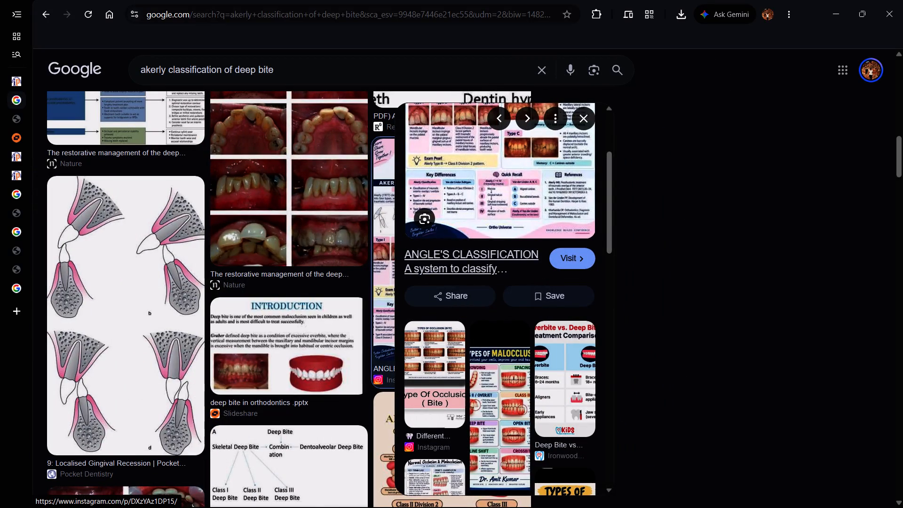
Find the Quizlet line drawing of Akerly types I to IV among the deep bite image results and copy the image.
click(586, 119)
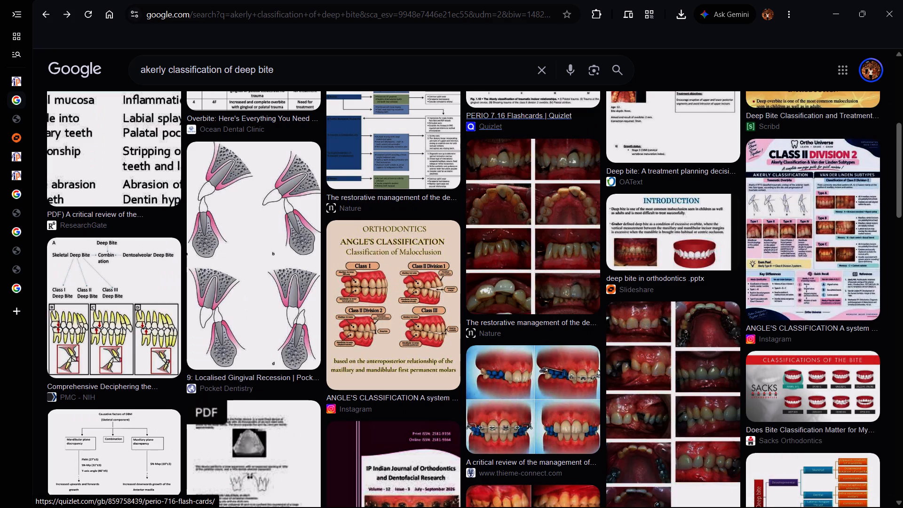
scroll(648, 287, down, 2)
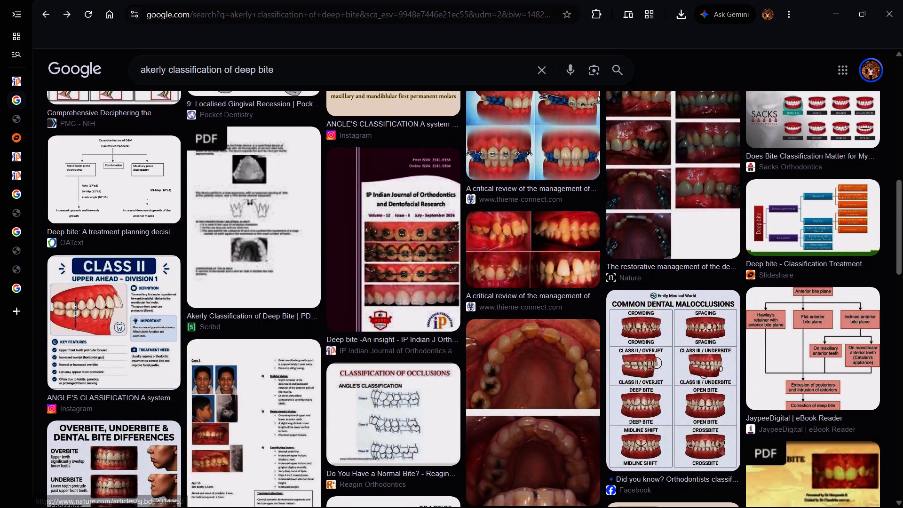
scroll(648, 287, down, 3)
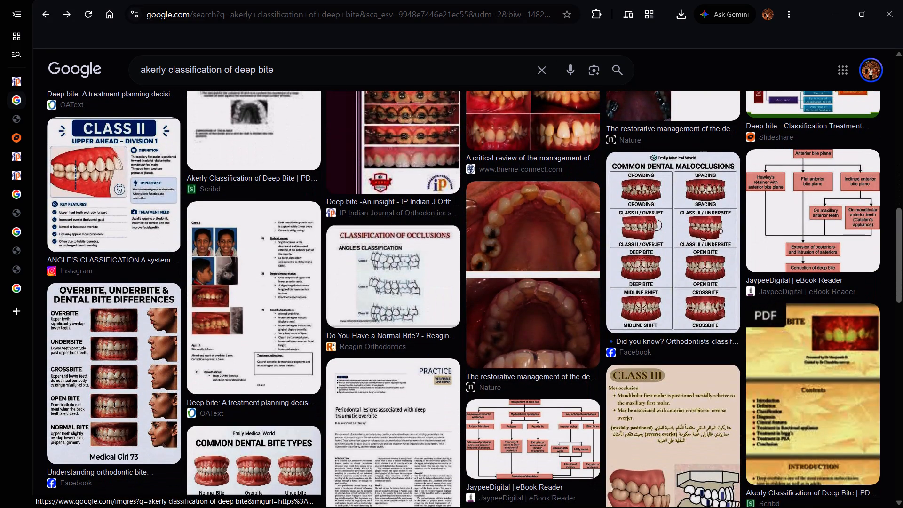
scroll(648, 287, down, 6)
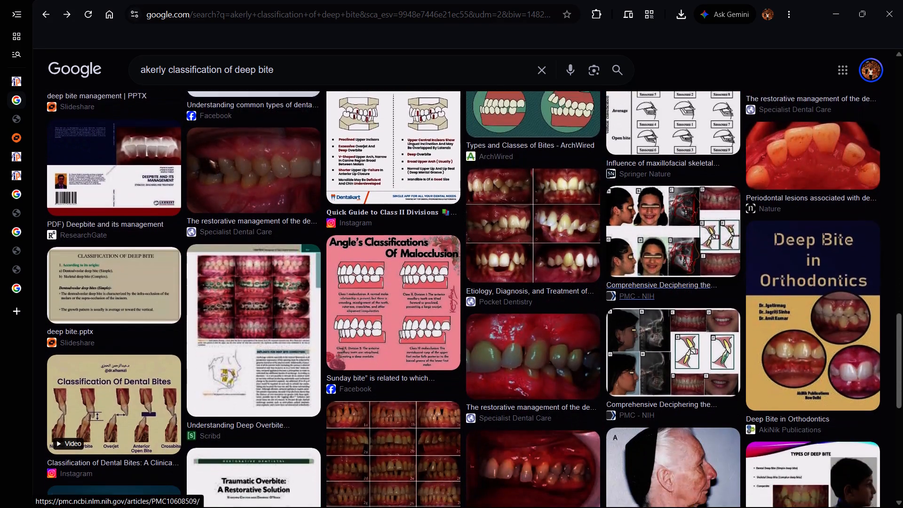
scroll(648, 287, down, 5)
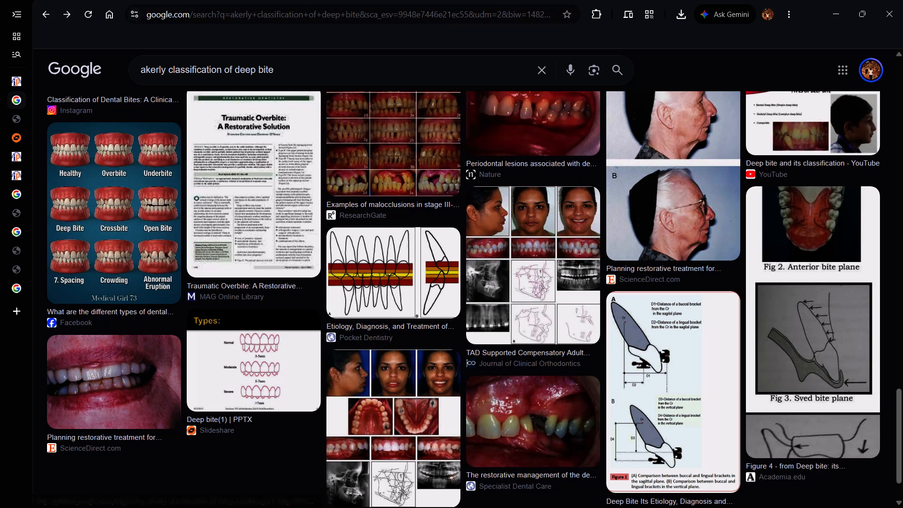
scroll(648, 287, down, 2)
scroll(648, 287, up, 9)
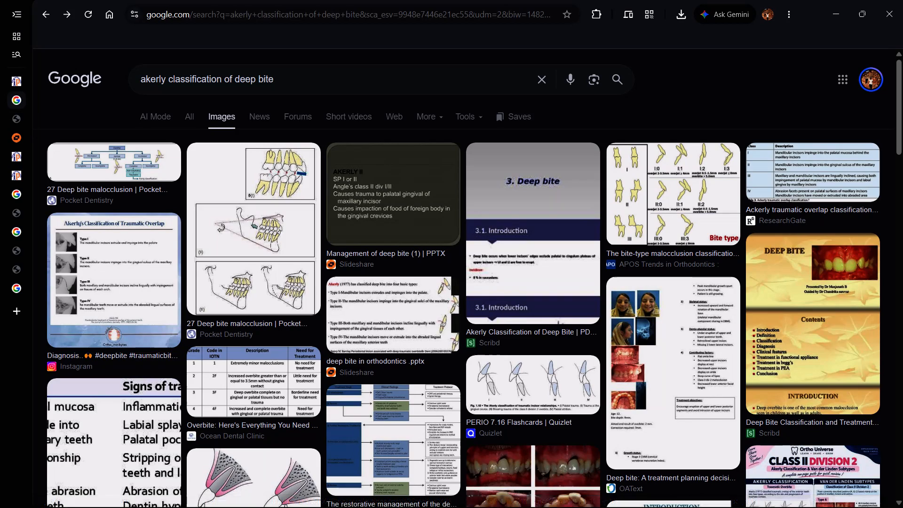
click(530, 372)
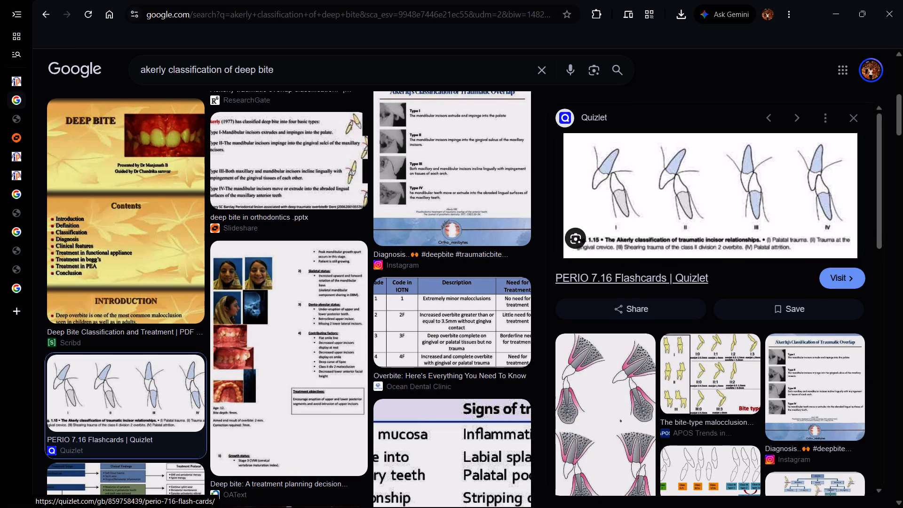
right_click(711, 189)
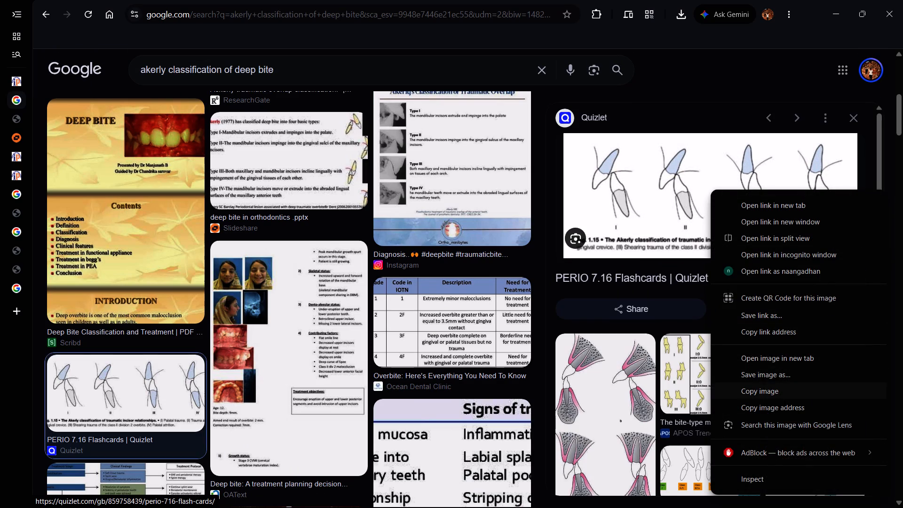
click(767, 387)
Switch to the Deepbite Correction presentation in PowerPoint and paste the copied drawing on slide 12, below the Akerly (1977) text beside the photos.
key(alt+Tab)
key(alt+Tab)
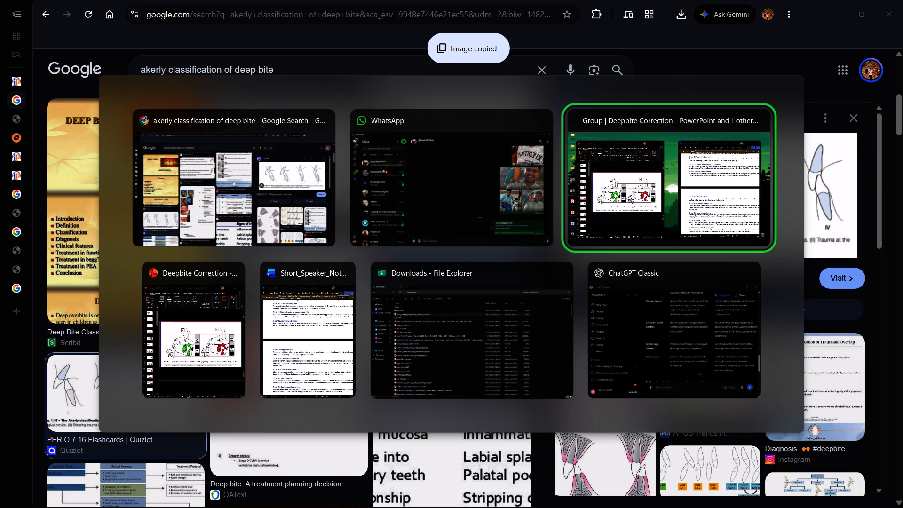
key(alt+Tab)
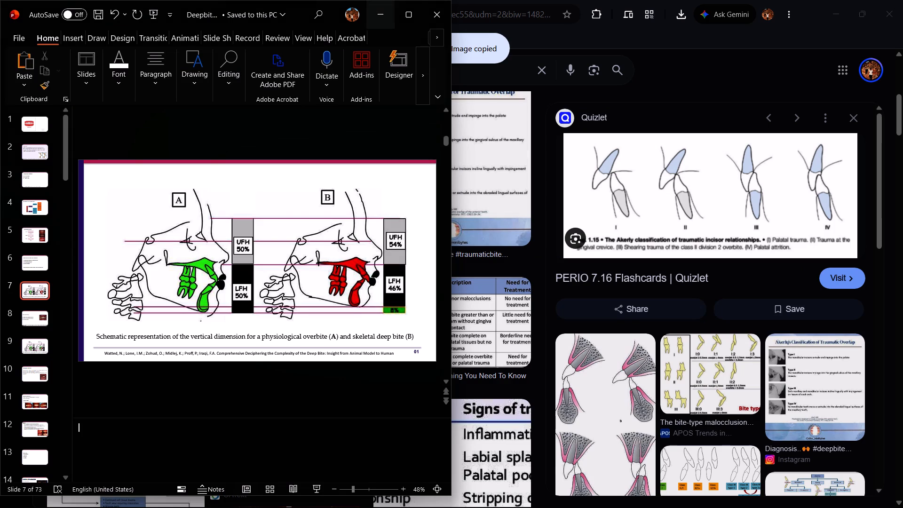
click(412, 16)
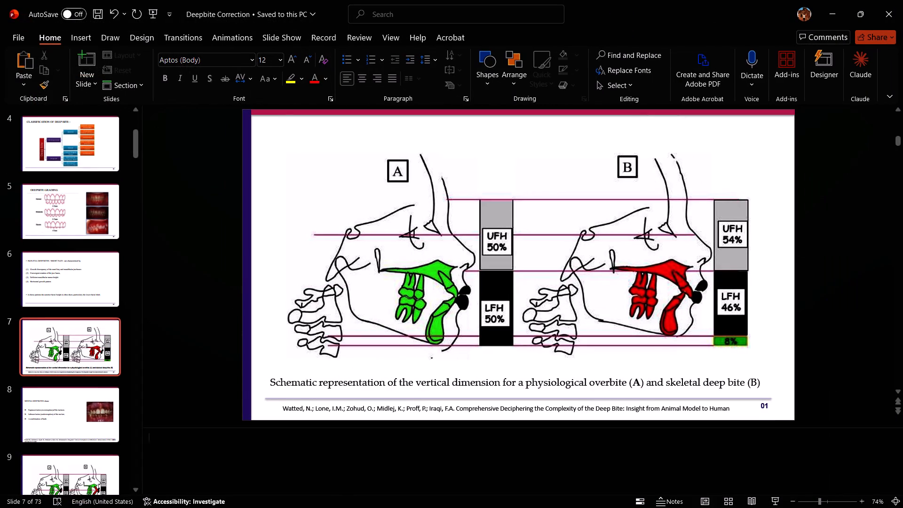
click(832, 271)
key(Down)
key(Down)
key(Down)
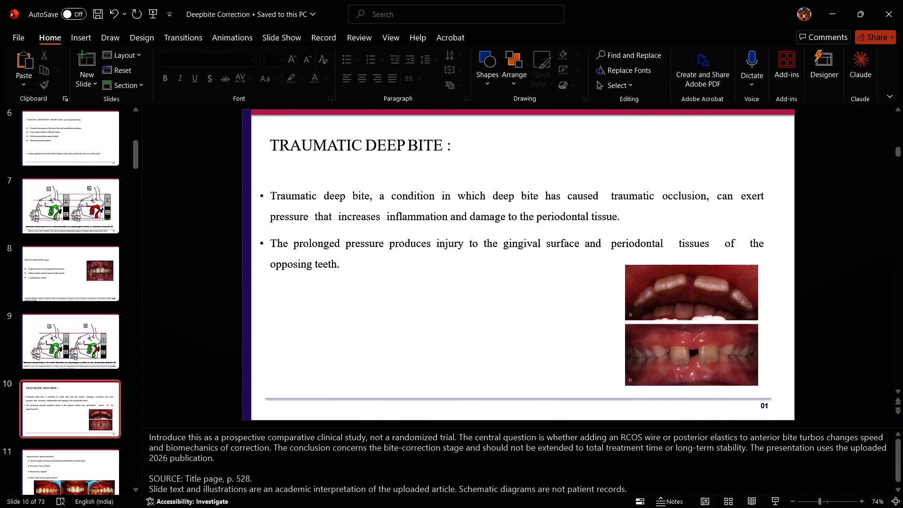
key(Down)
key(Down)
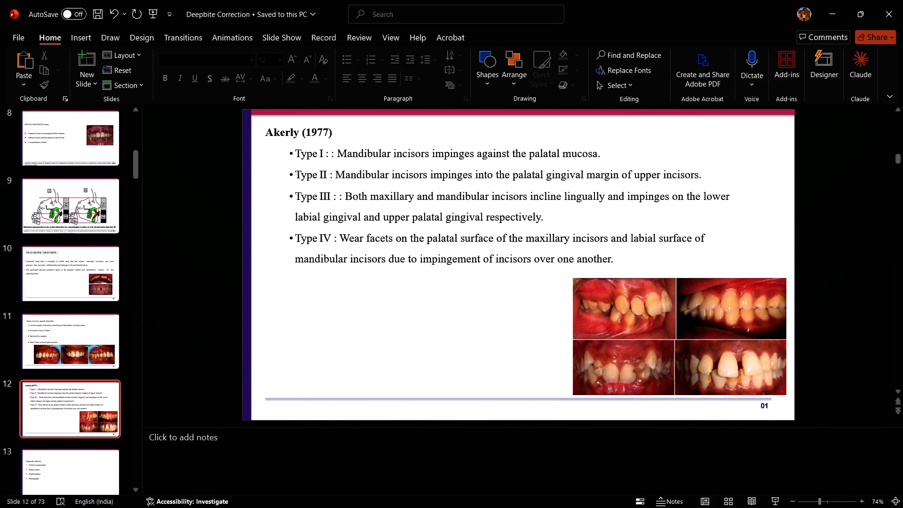
key(ctrl+v)
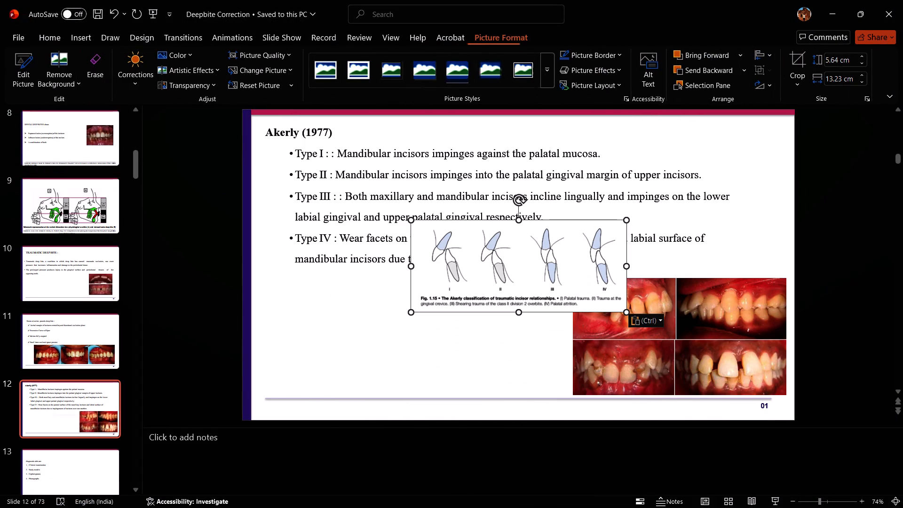
drag(545, 279, 443, 340)
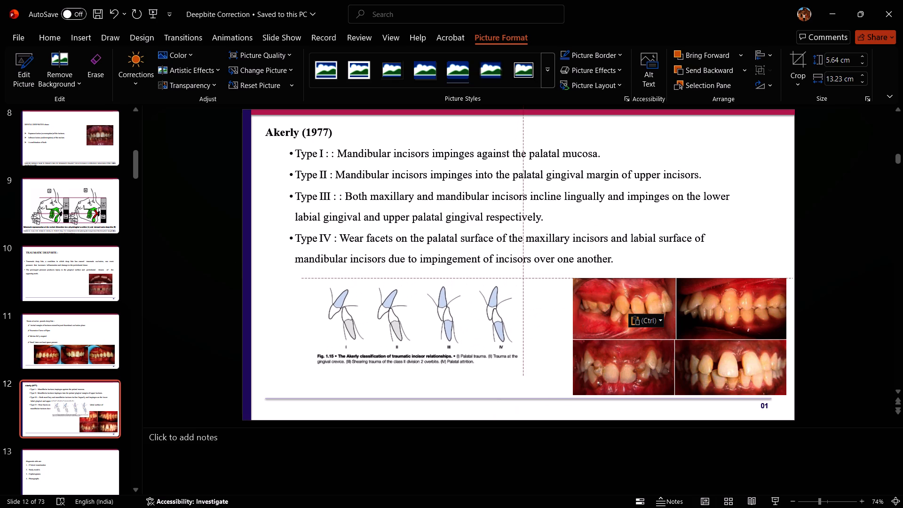
drag(443, 340, 446, 347)
Delete the four-photo clinical collage from the Akerly (1977) slide.
click(671, 341)
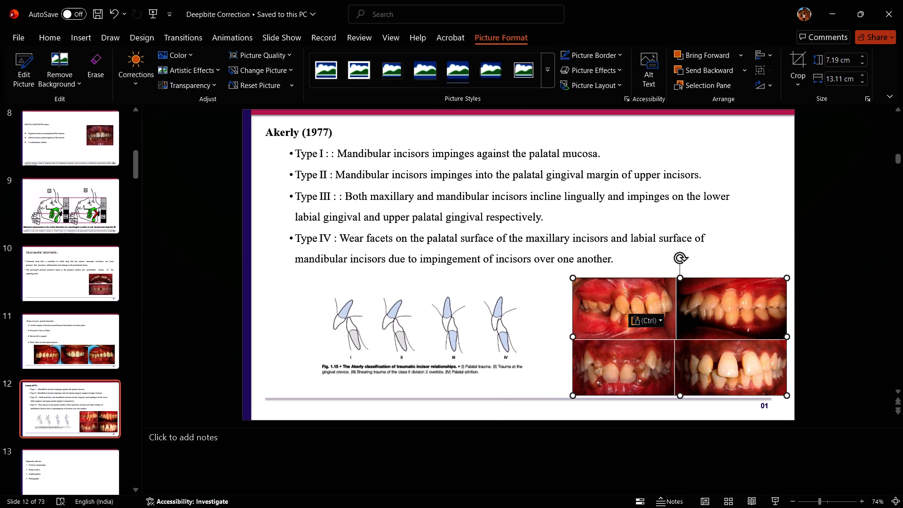
key(Delete)
Move the Akerly drawing into the slide's lower-right area, enlarge it slightly to fit above the footer line, and save the presentation.
drag(409, 352, 612, 344)
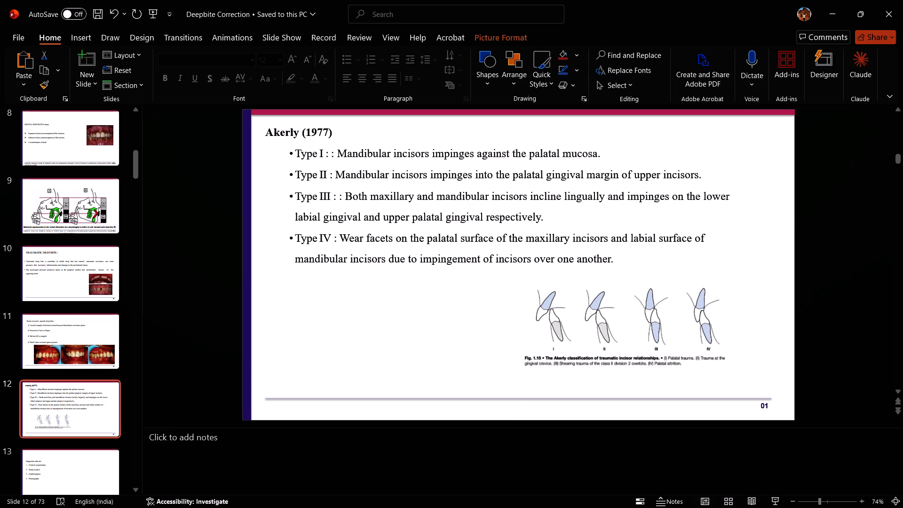
drag(612, 344, 641, 349)
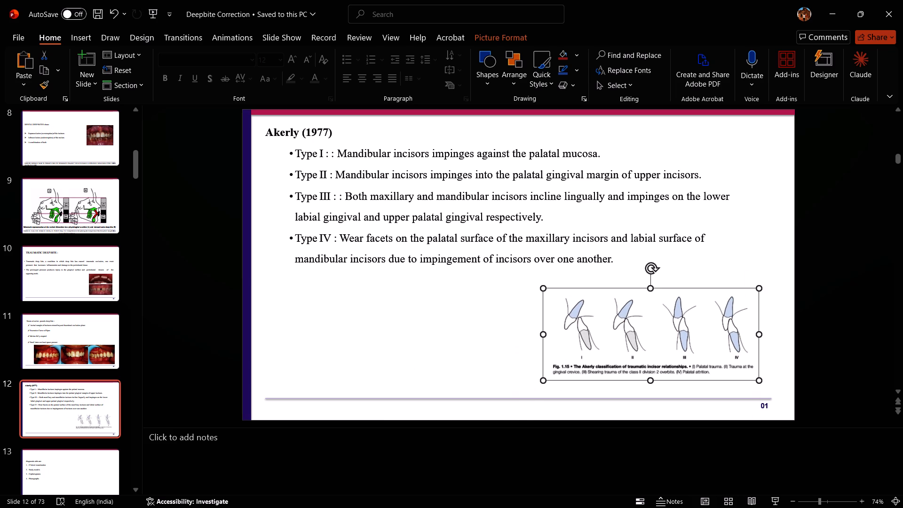
drag(540, 287, 508, 286)
drag(630, 324, 630, 333)
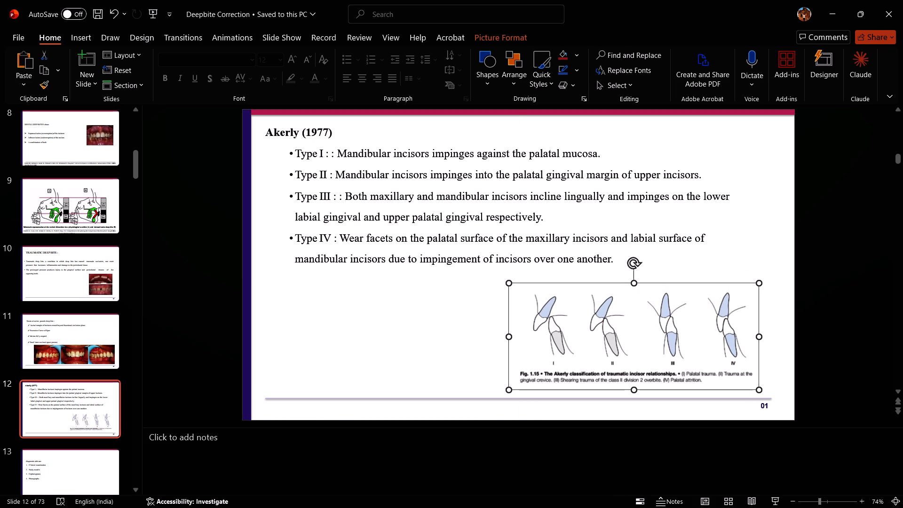
click(837, 308)
key(ctrl+s)
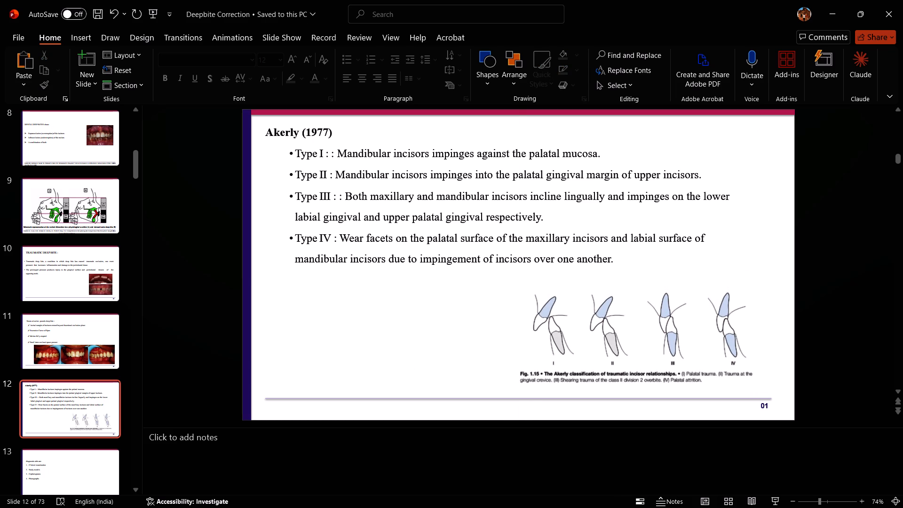
Page through the slides around Akerly (1977) and on to slide 51, checking their content and speaker notes, and save the presentation.
key(Down)
key(Up)
key(Up)
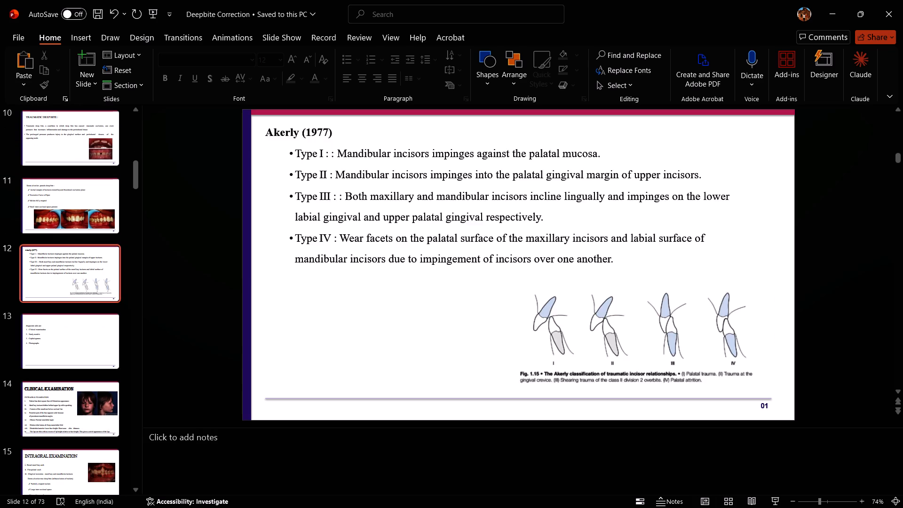
key(Down)
key(Down)
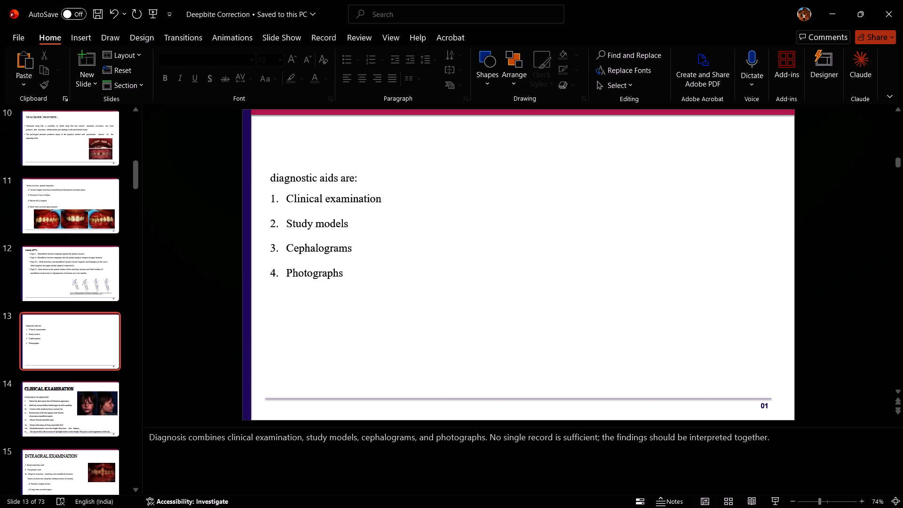
key(Down)
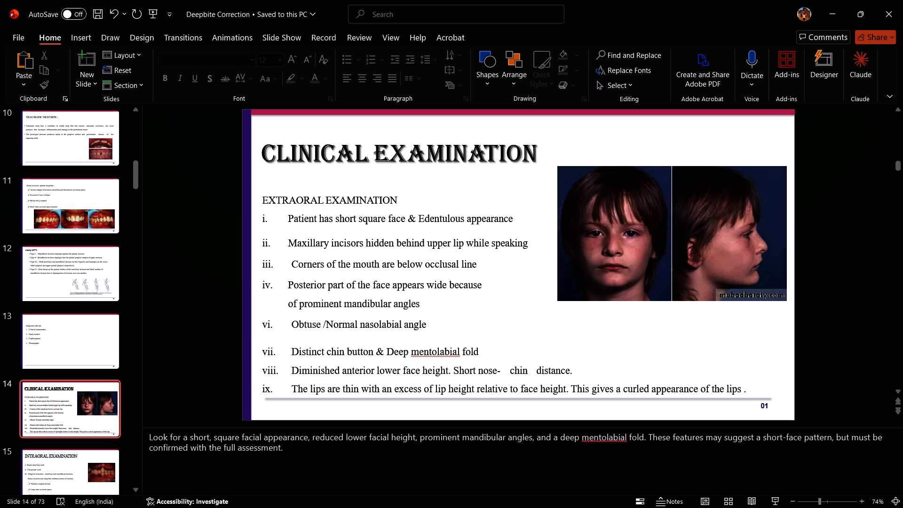
key(Down)
key(Down)
key(Down)
key(Down)
key(Down)
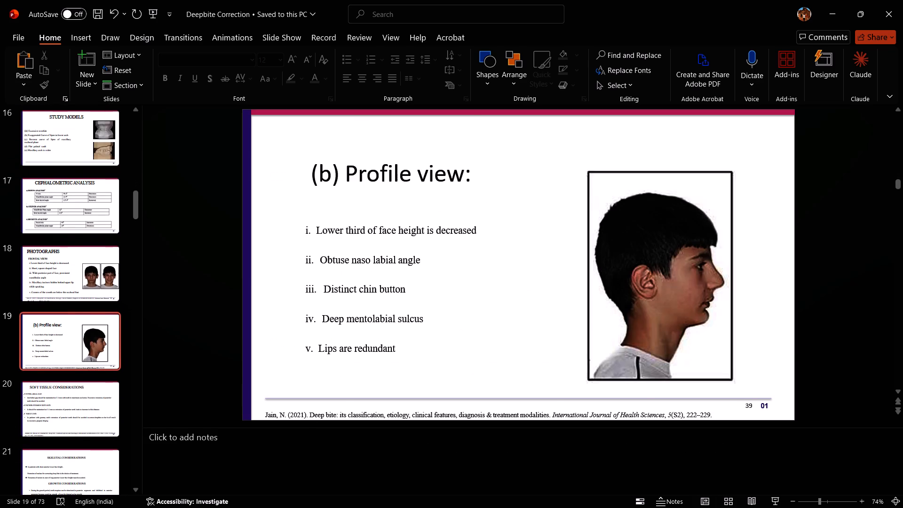
key(Down)
key(Down)
key(Down)
key(Down)
key(Down)
key(Down)
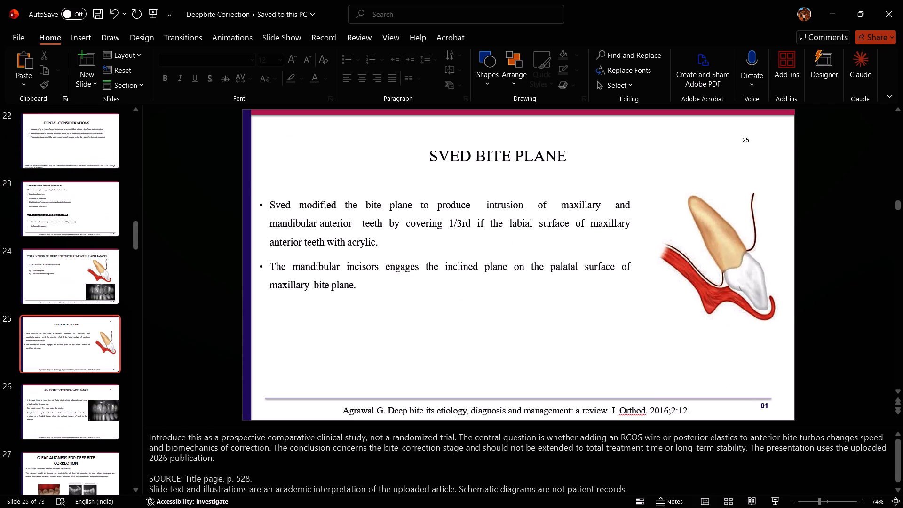
key(Down)
key(Down)
key(Down)
key(Down)
key(Down)
key(Down)
key(Down)
key(Down)
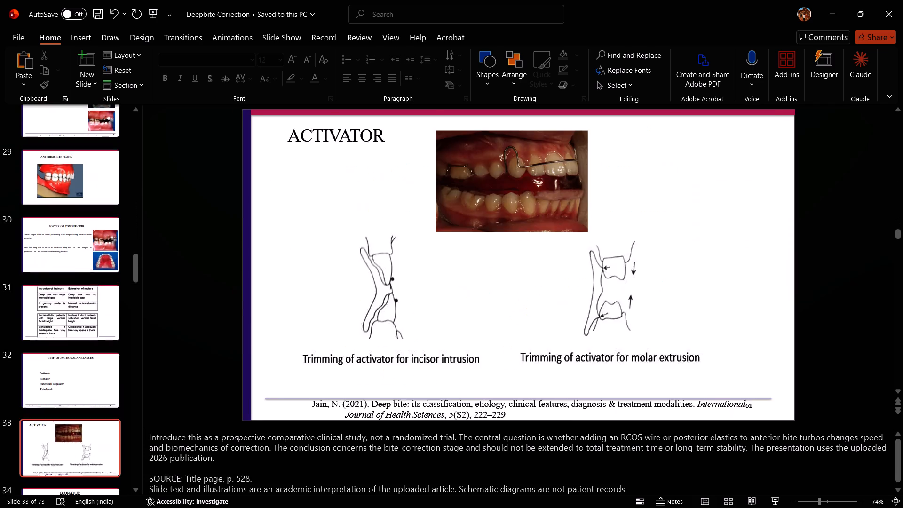
key(Down)
key(Down)
key(Down)
key(Down)
key(Down)
key(Down)
key(Down)
key(Down)
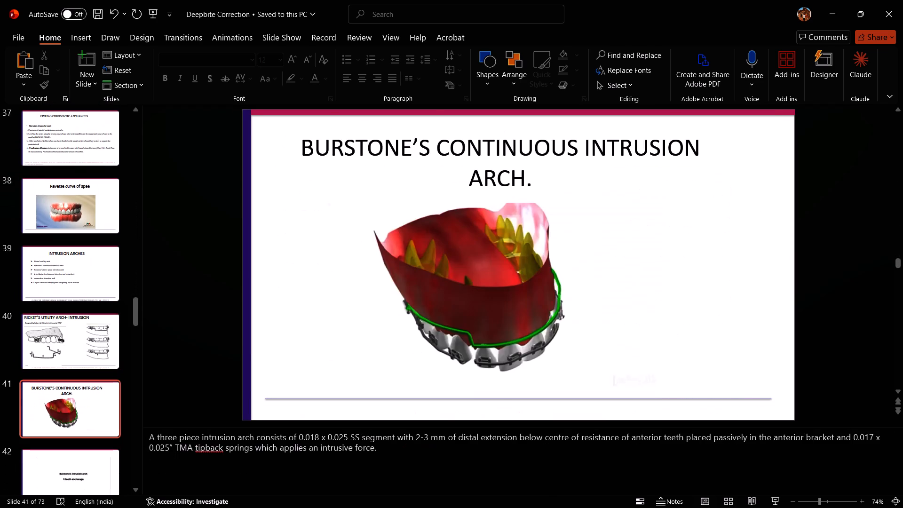
key(Down)
key(Down)
key(Down)
key(Down)
key(Down)
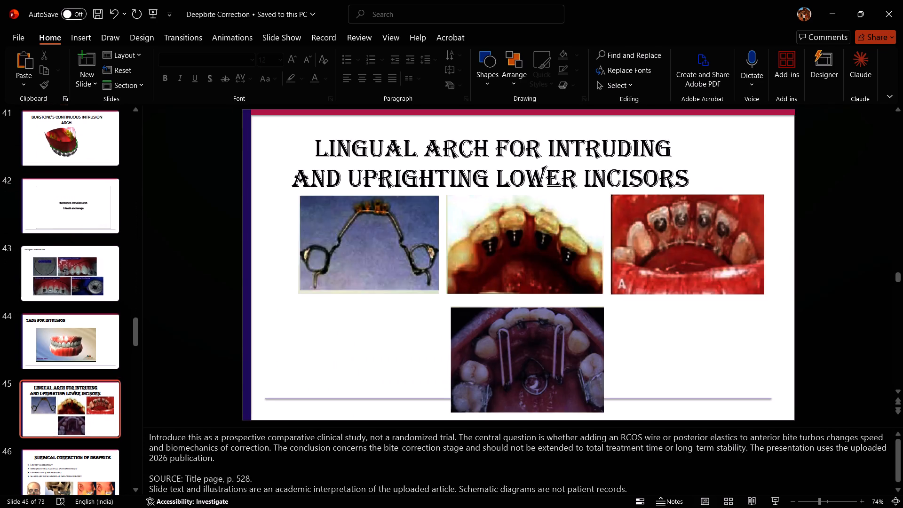
key(Down)
key(Down)
key(Down)
key(Down)
key(Down)
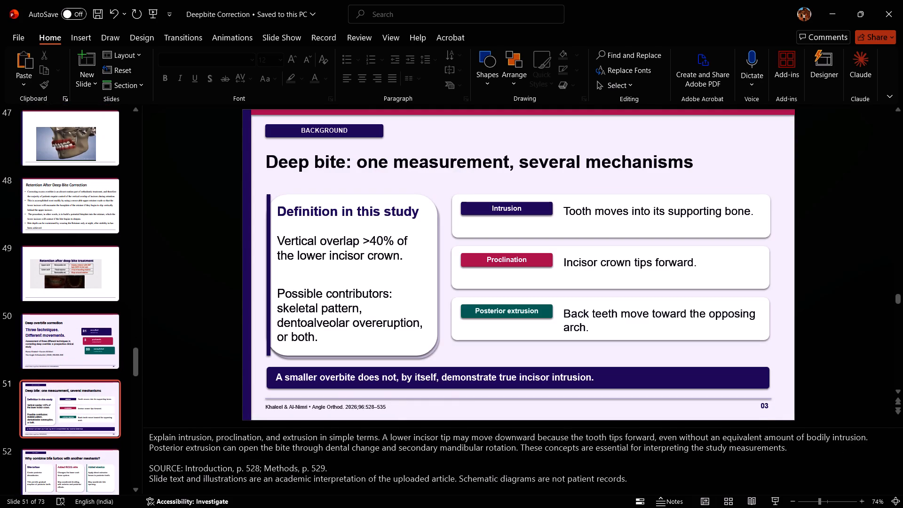
key(ctrl+s)
Page back through the slides from slide 51 to the treatment-planning slides before slide 26, checking their content and speaker notes.
click(826, 285)
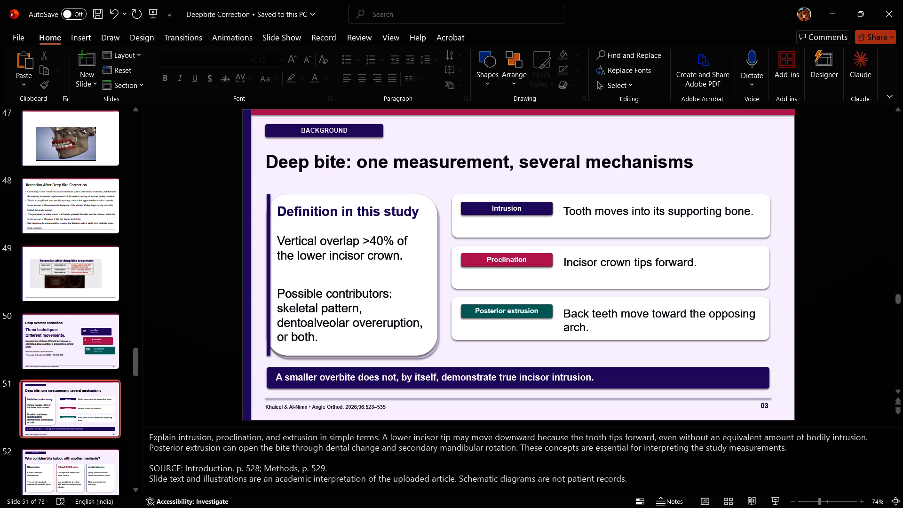
key(Up)
key(Up)
key(Up)
key(Up)
key(Up)
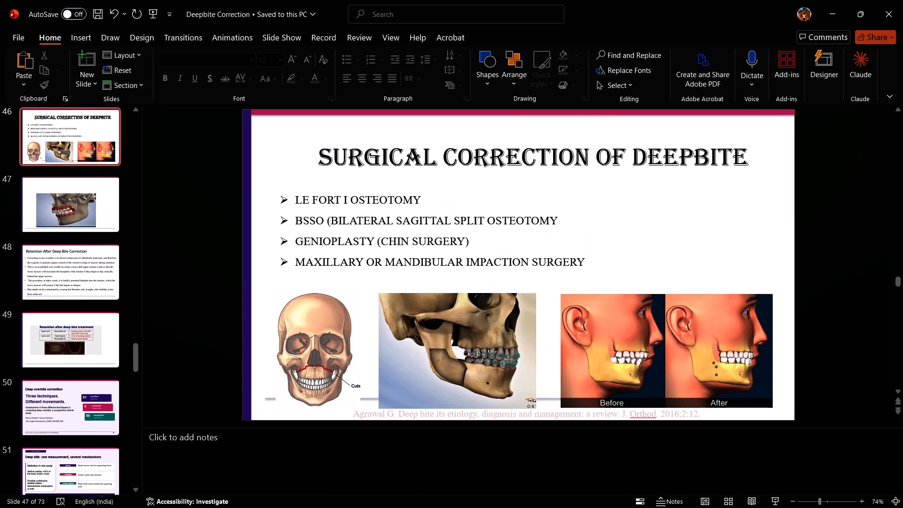
key(Up)
key(Up)
key(Up)
key(Up)
key(Up)
key(Up)
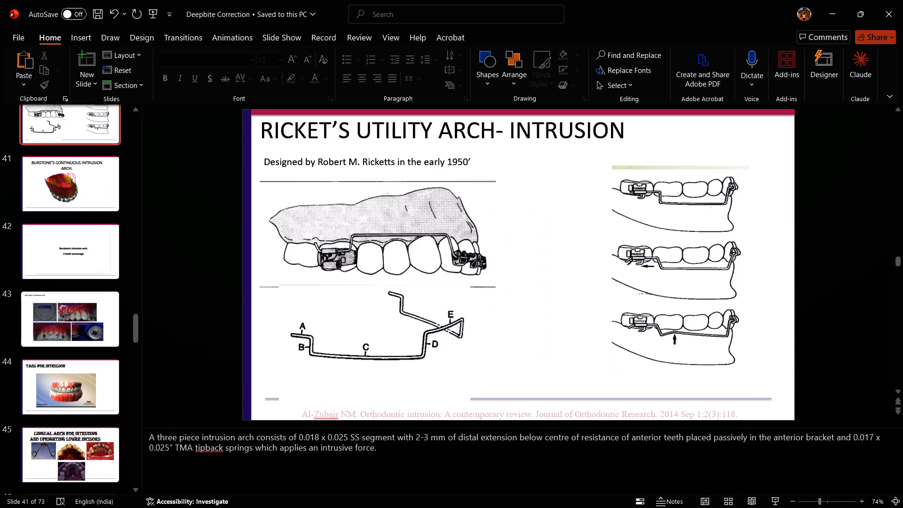
key(Up)
key(Up)
key(Up)
key(Up)
key(Up)
key(Up)
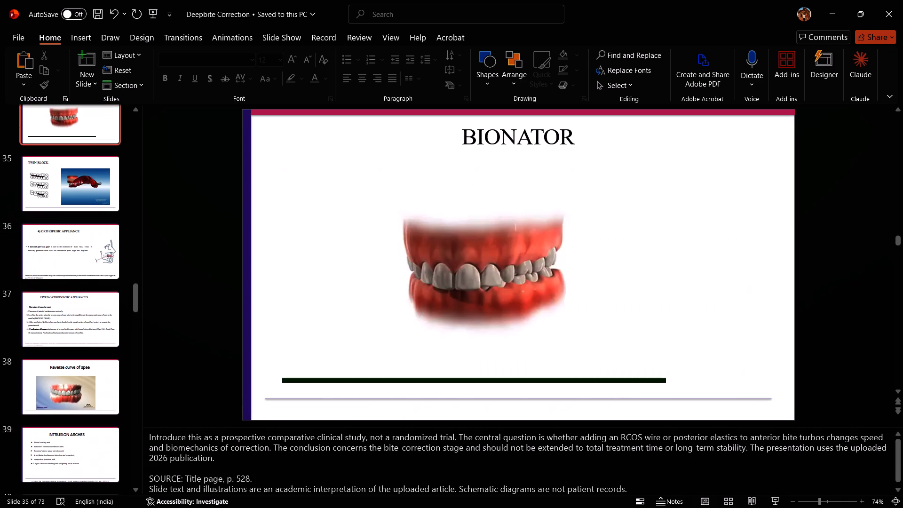
key(Up)
key(Up)
key(Up)
key(Up)
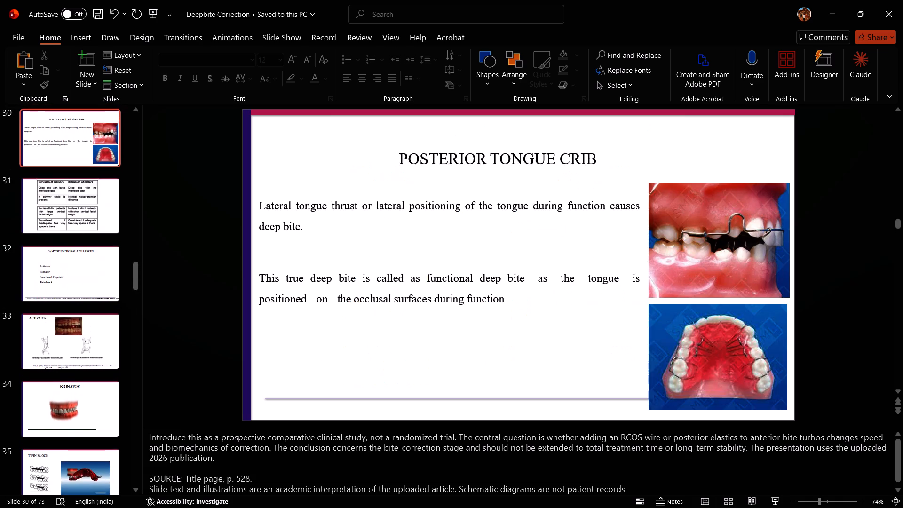
key(Up)
key(Up)
key(Up)
key(Up)
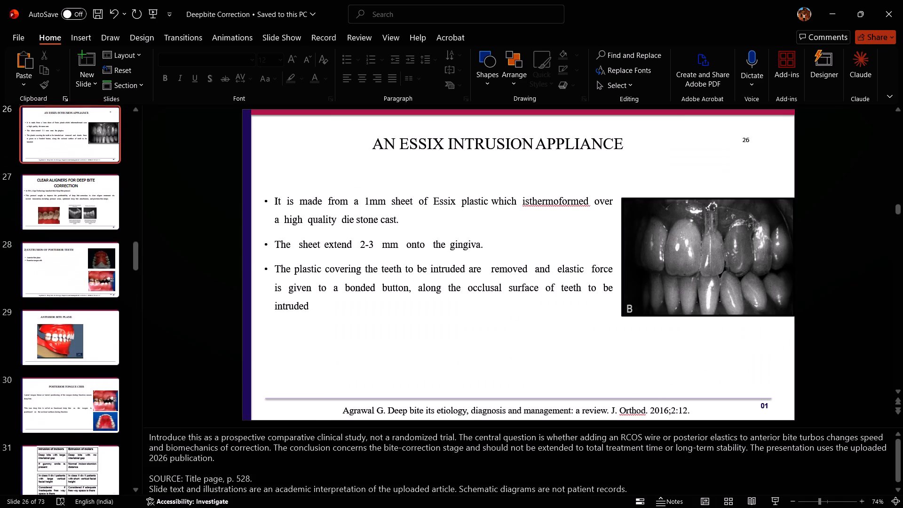
key(Up)
key(Up)
key(Up)
key(Up)
Page forward through the appliance, surgery and retention slides to the "Deep overbite correction" study title slide, slide 50.
key(Down)
key(Down)
key(Down)
key(Down)
key(Down)
key(Down)
key(Down)
key(Down)
key(Down)
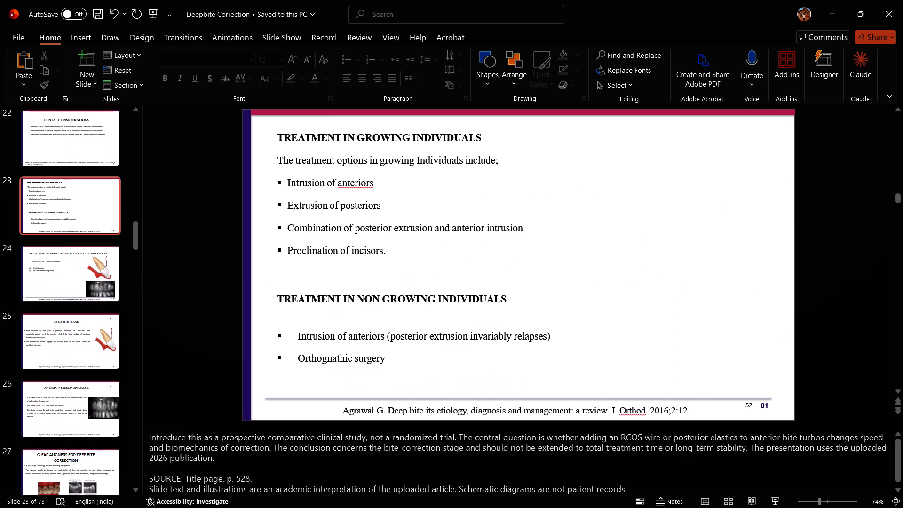
key(Down)
key(Down)
key(Down)
key(Down)
key(Down)
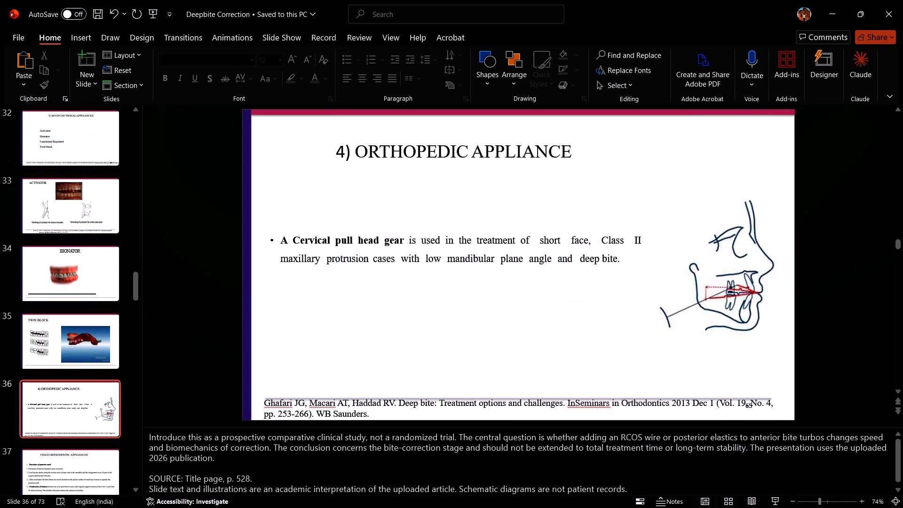
key(Down)
key(Down)
key(Down)
key(Down)
key(Down)
key(Down)
key(Down)
key(Down)
key(Down)
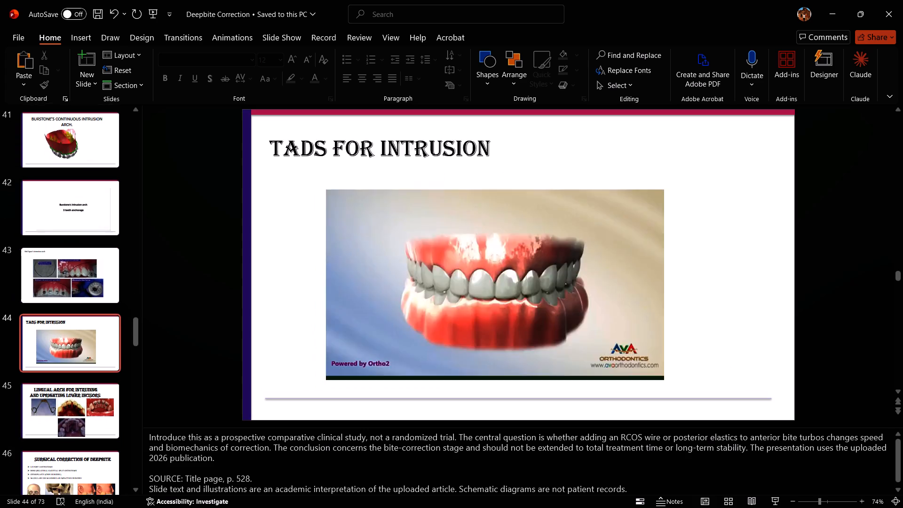
key(Down)
key(Down)
key(Down)
key(Down)
key(Down)
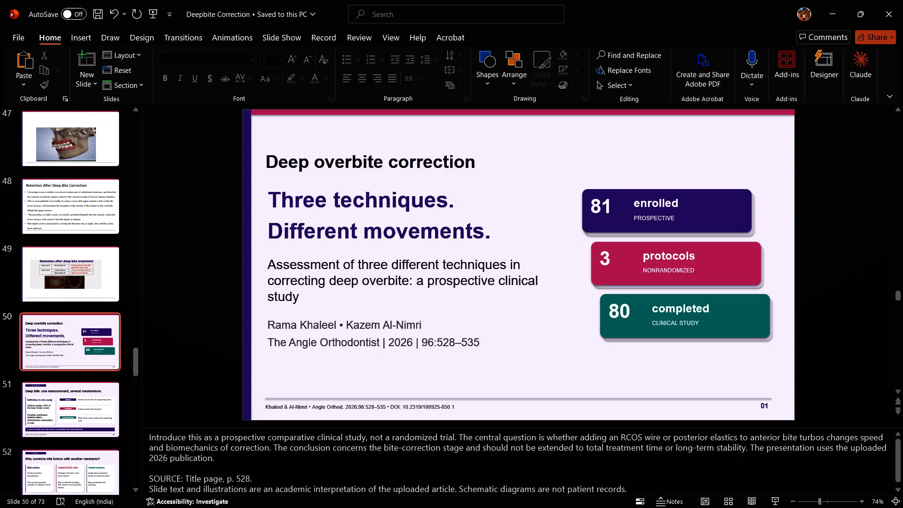
Copy the study title "Assessment of three different techniques in correcting deep overbite" from slide 50 and search Google for it in a new Chrome tab.
click(293, 268)
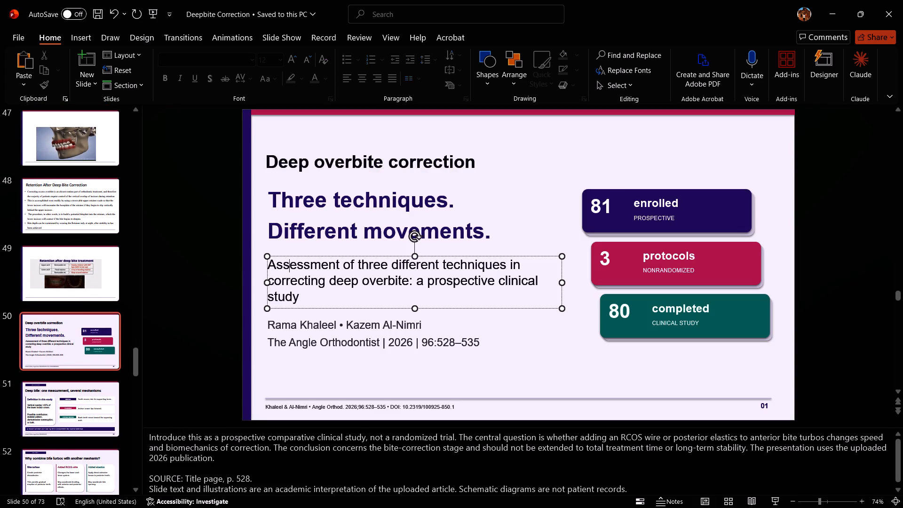
key(ctrl+a)
key(ctrl+c)
key(alt+Tab)
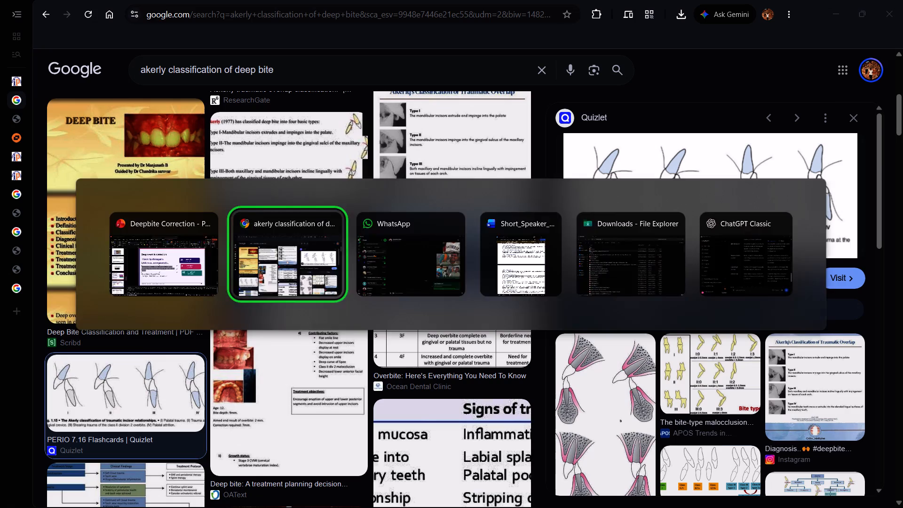
click(46, 305)
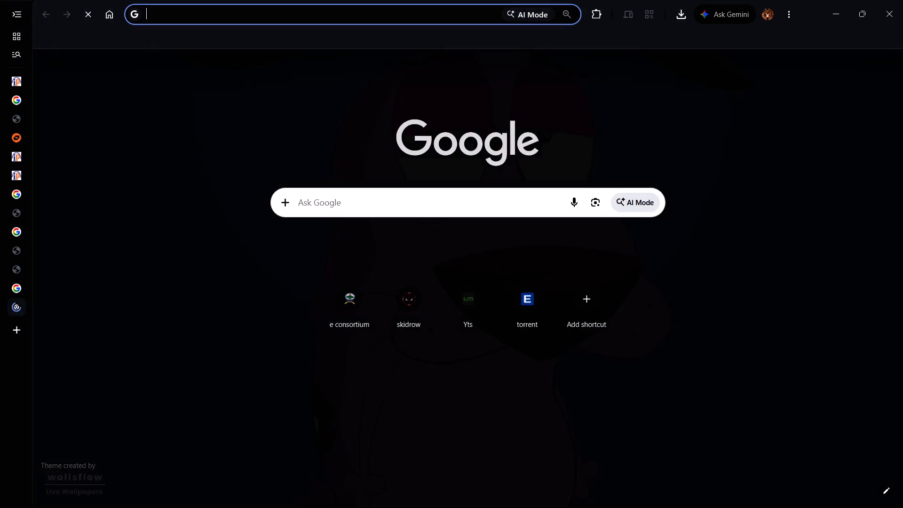
click(332, 205)
key(ctrl+v)
key(Return)
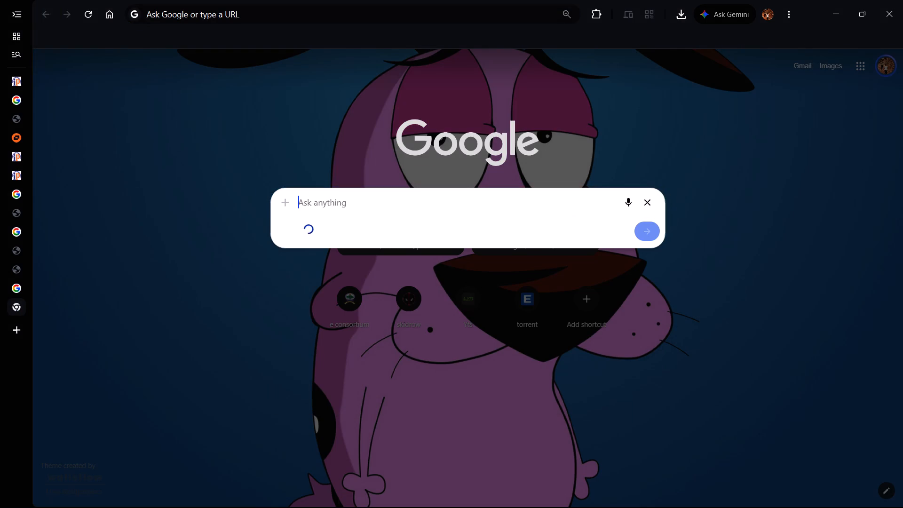
click(304, 226)
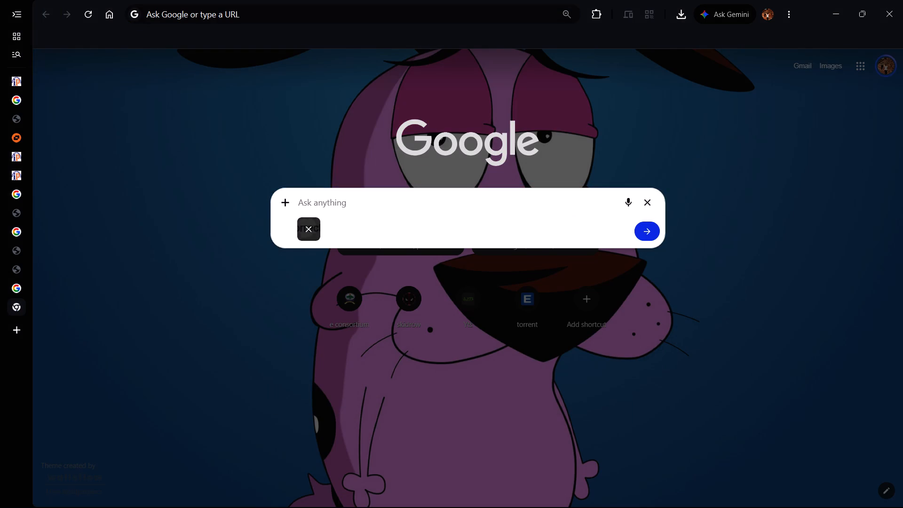
key(ctrl+v)
key(Return)
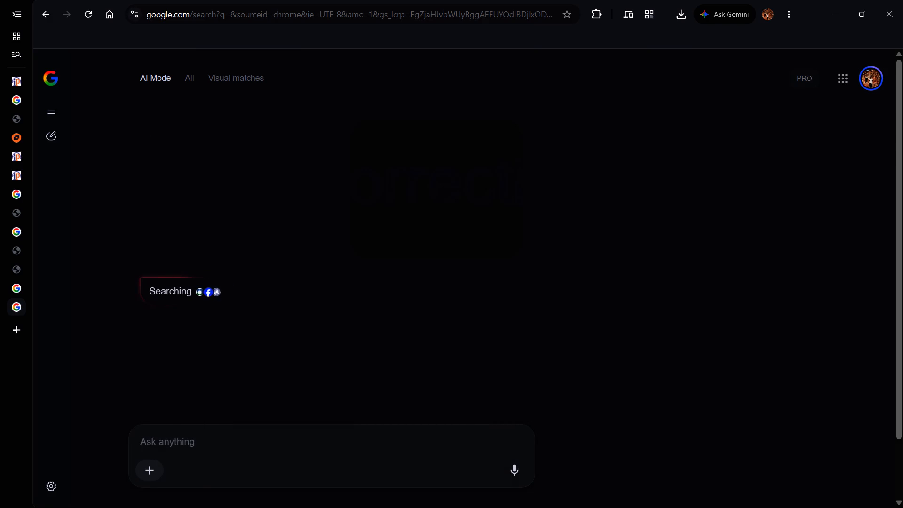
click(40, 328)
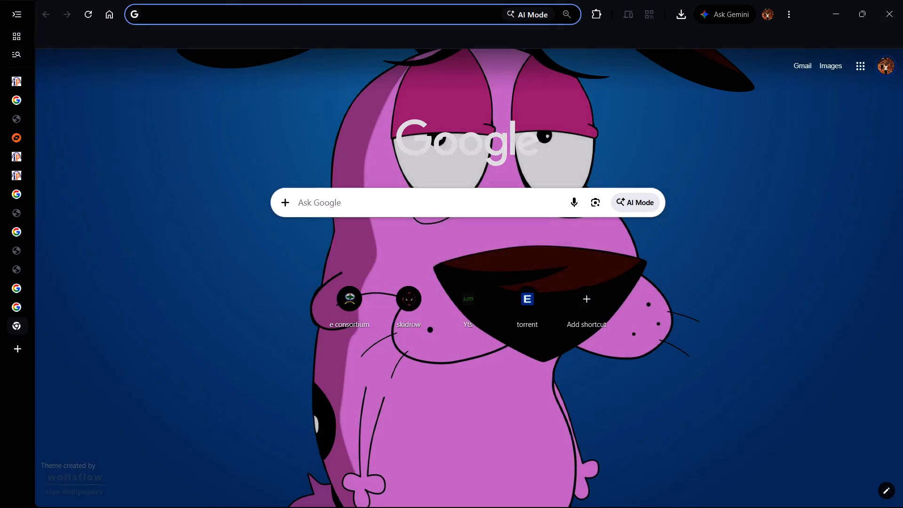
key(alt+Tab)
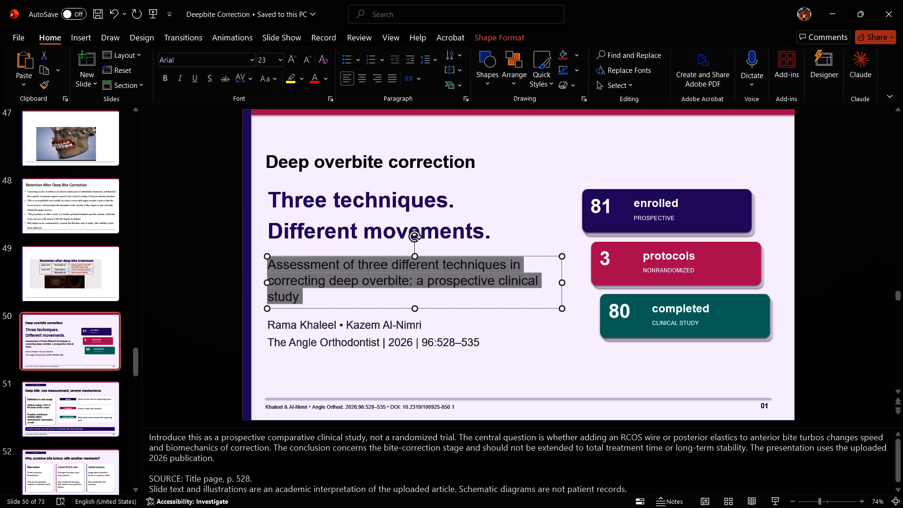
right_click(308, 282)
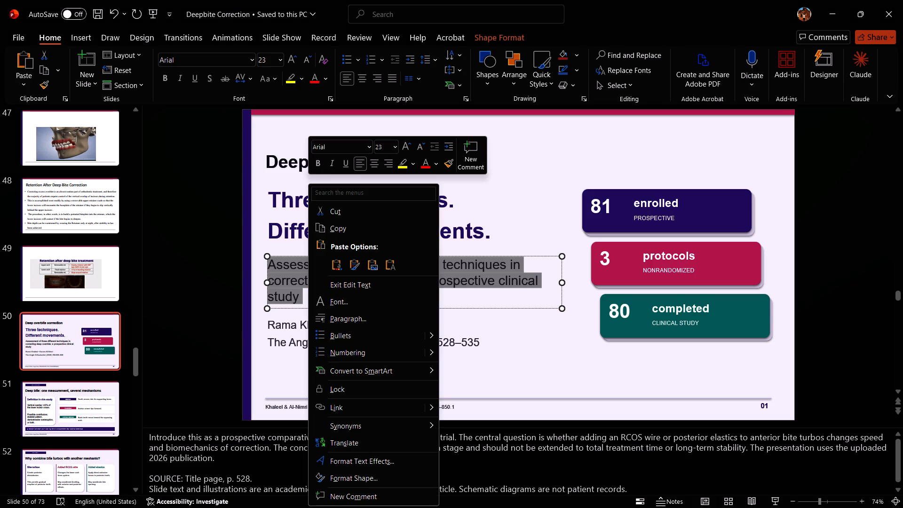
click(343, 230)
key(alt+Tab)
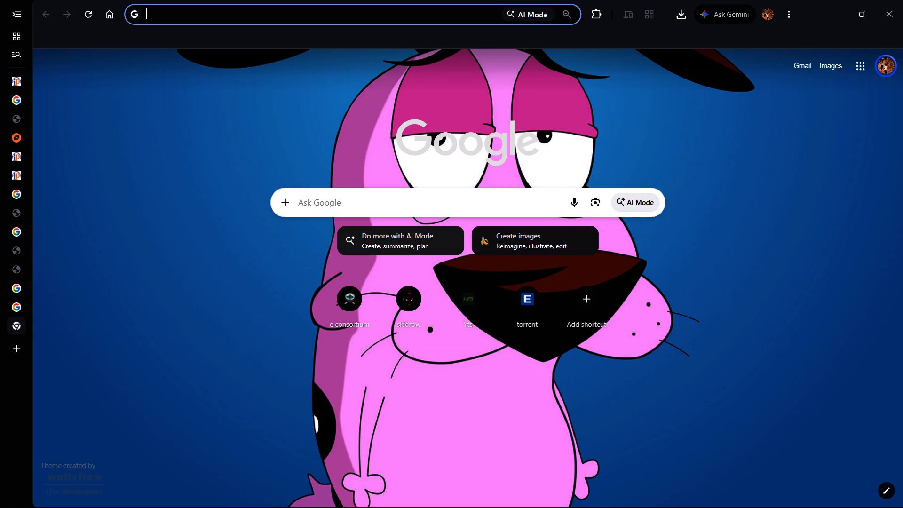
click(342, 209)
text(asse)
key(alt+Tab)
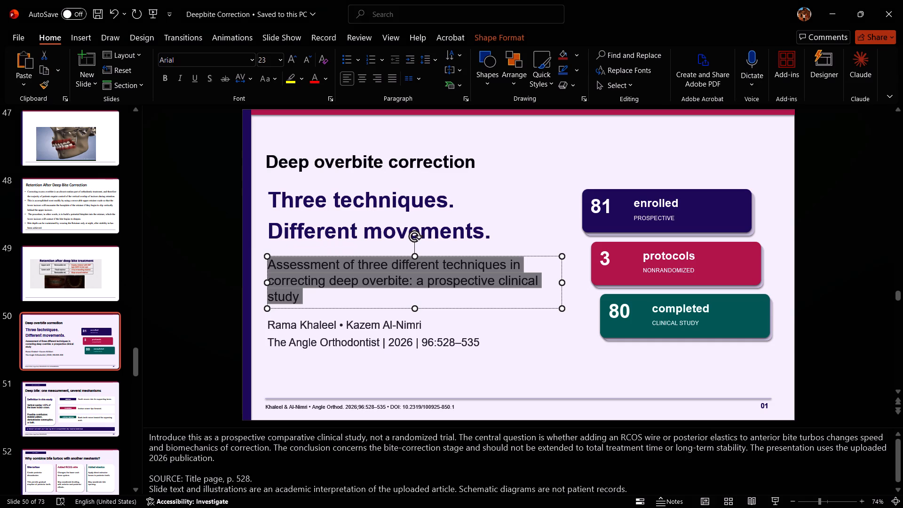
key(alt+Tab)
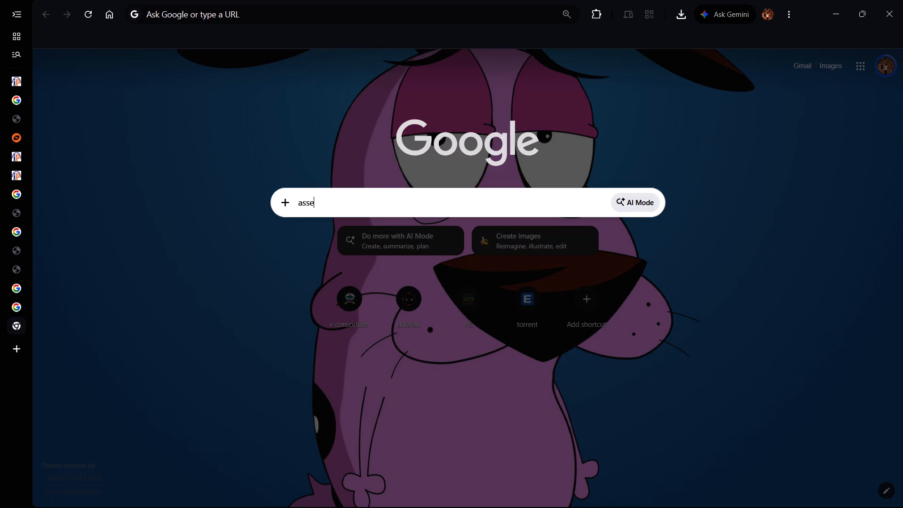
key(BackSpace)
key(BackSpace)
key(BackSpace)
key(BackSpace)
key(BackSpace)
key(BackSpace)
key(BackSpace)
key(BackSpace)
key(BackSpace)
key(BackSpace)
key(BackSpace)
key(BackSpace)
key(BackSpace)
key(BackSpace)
Search Google in a new tab for the two study authors named on slide 50 and skim the results.
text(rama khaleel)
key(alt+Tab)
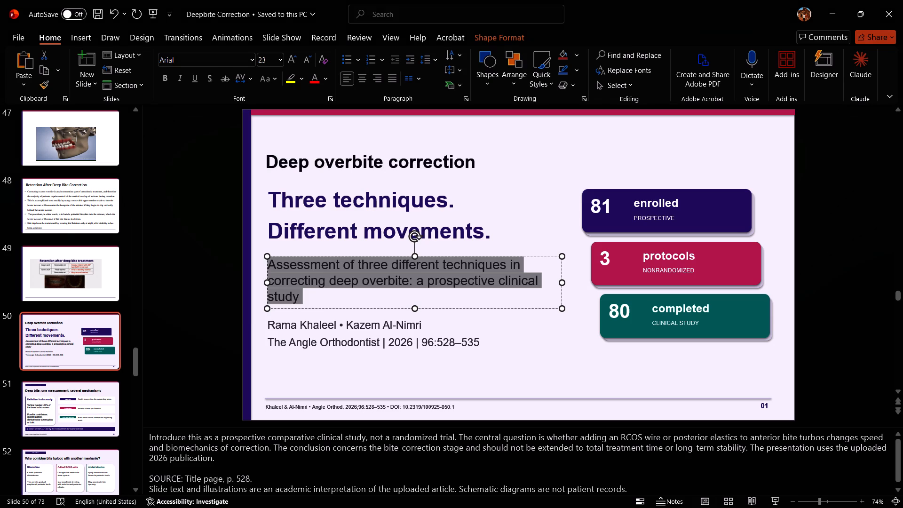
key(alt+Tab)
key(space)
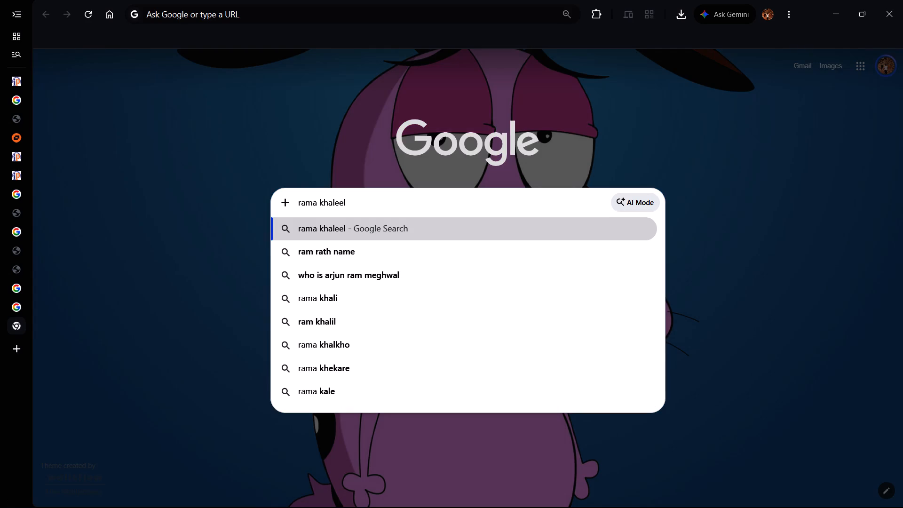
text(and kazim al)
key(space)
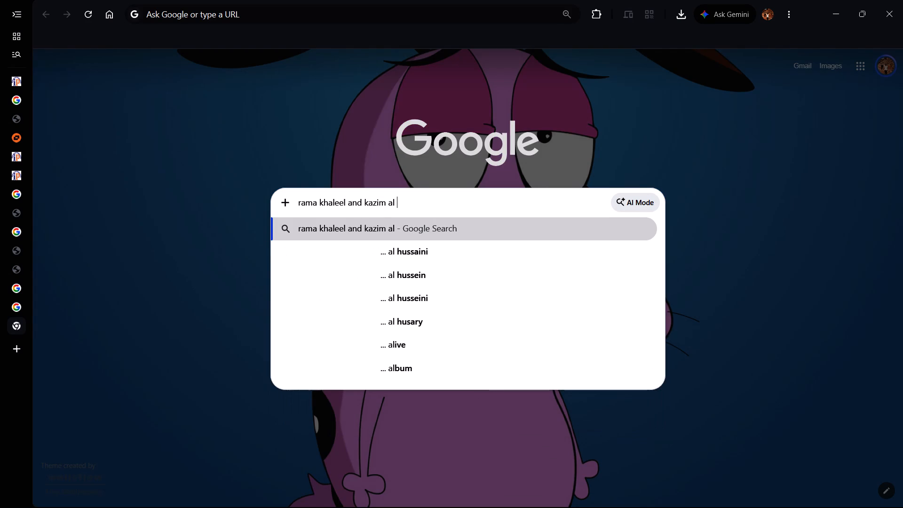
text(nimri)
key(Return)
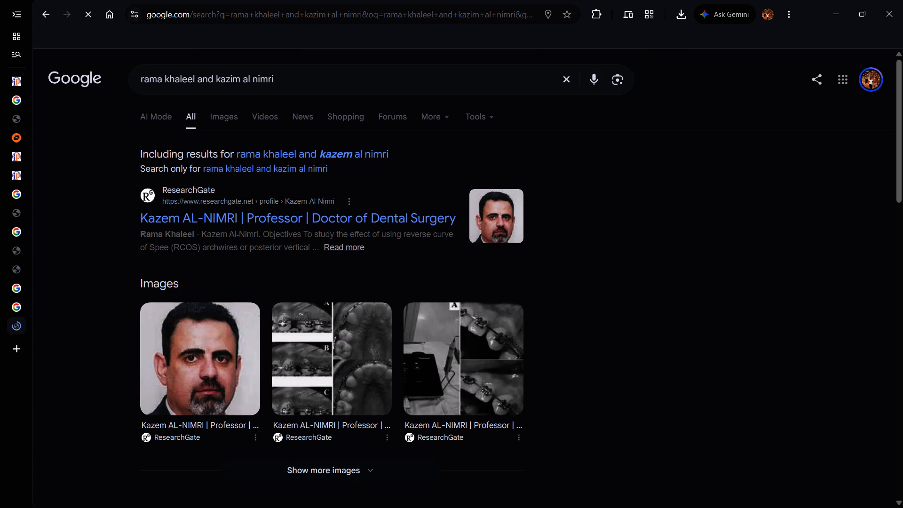
scroll(342, 209, down, 7)
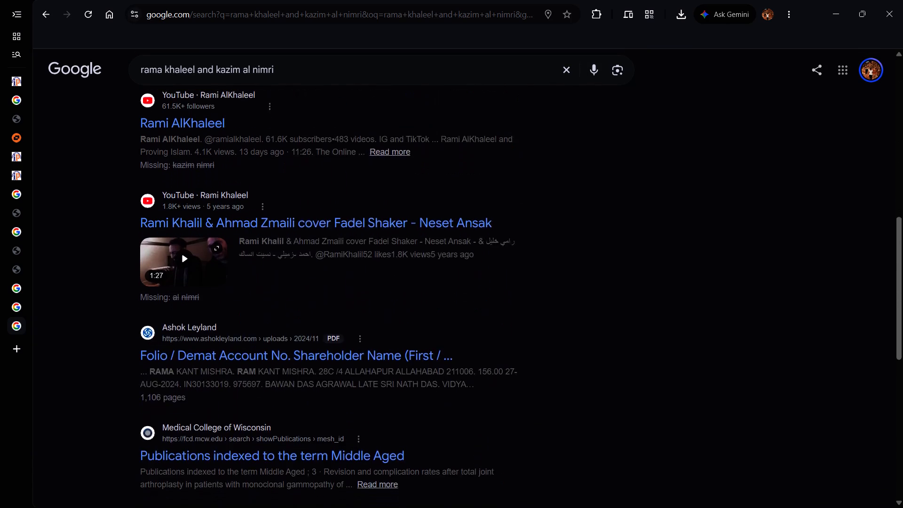
scroll(342, 209, down, 2)
scroll(342, 209, up, 7)
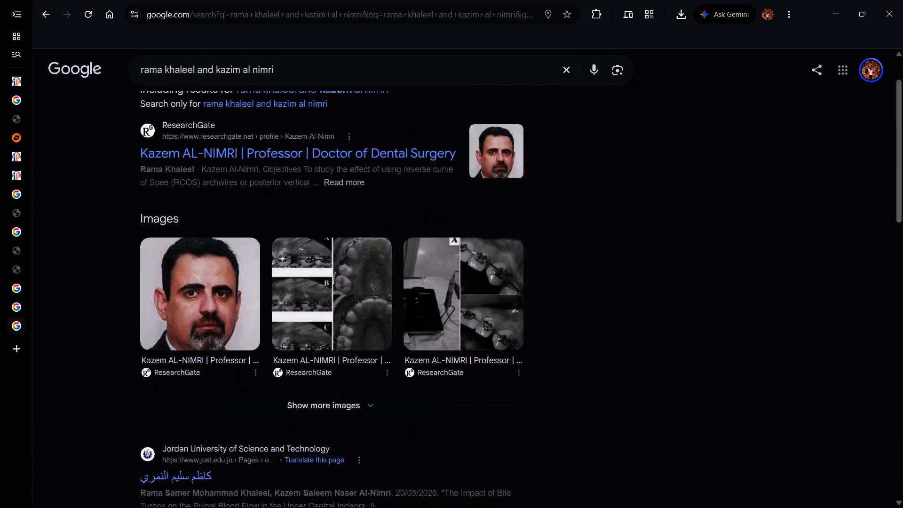
Add "angle orthodonics" to the author search and open the result "The Angle Orthodontist Volume 96: Issue 5 (2026)".
click(295, 85)
key(space)
text(angle ortho)
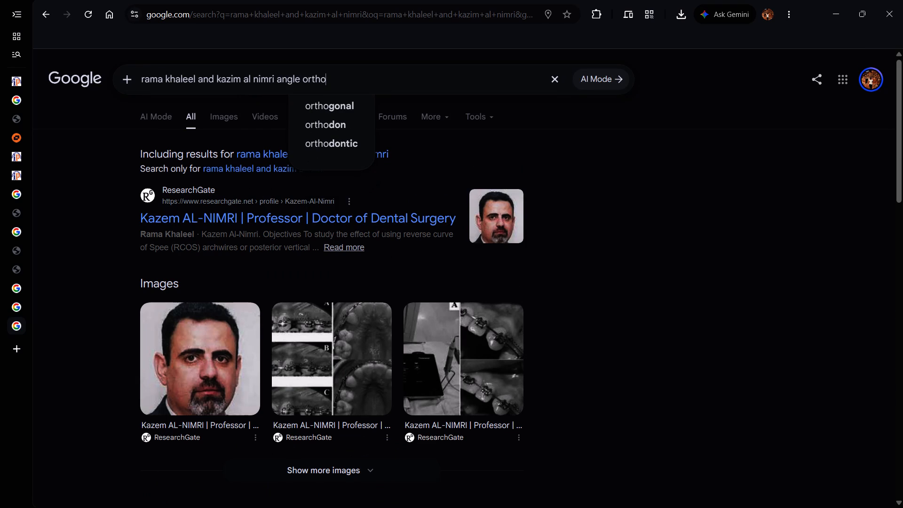
text(don)
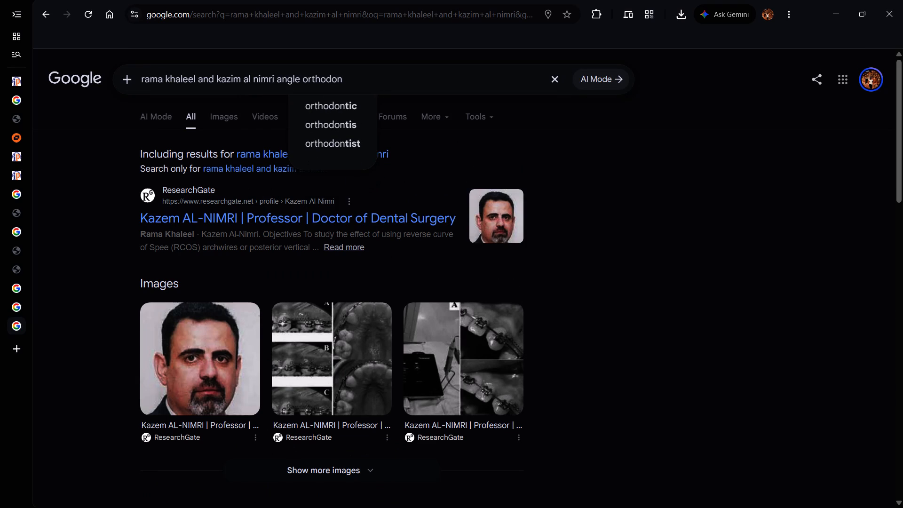
key(i)
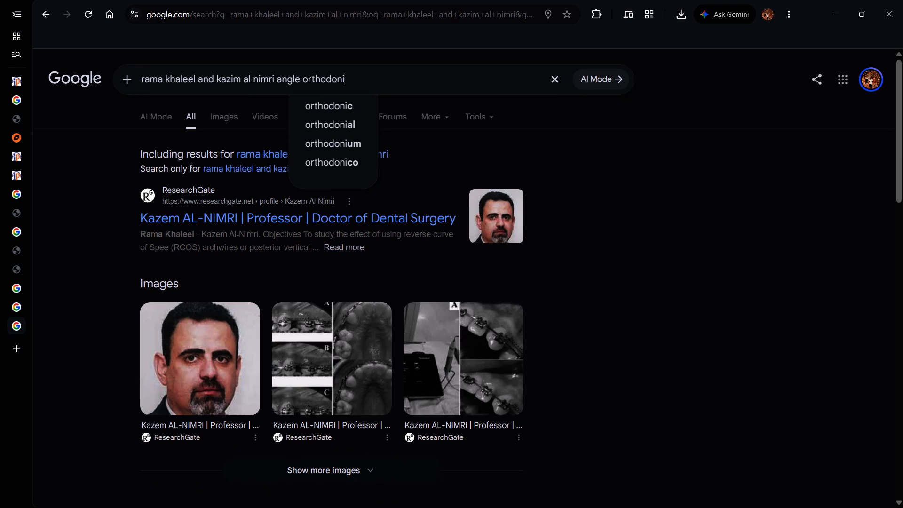
text(cs)
key(Return)
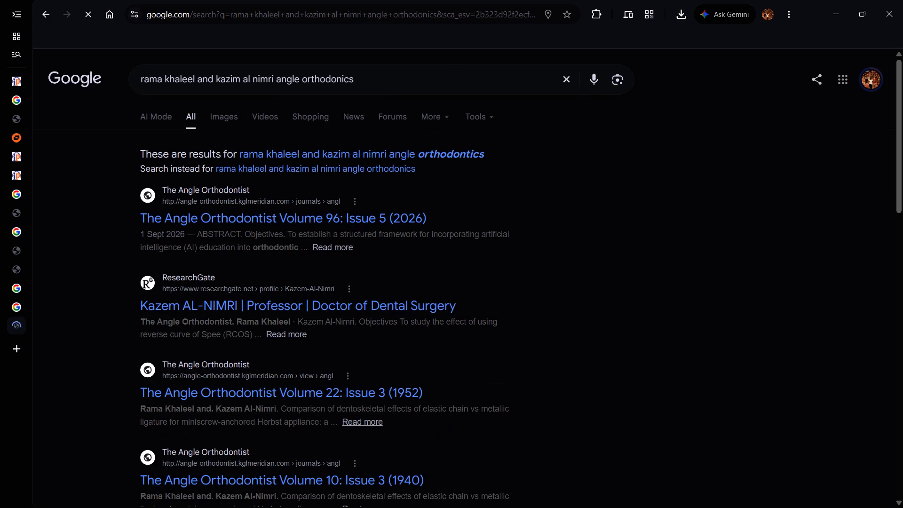
click(305, 224)
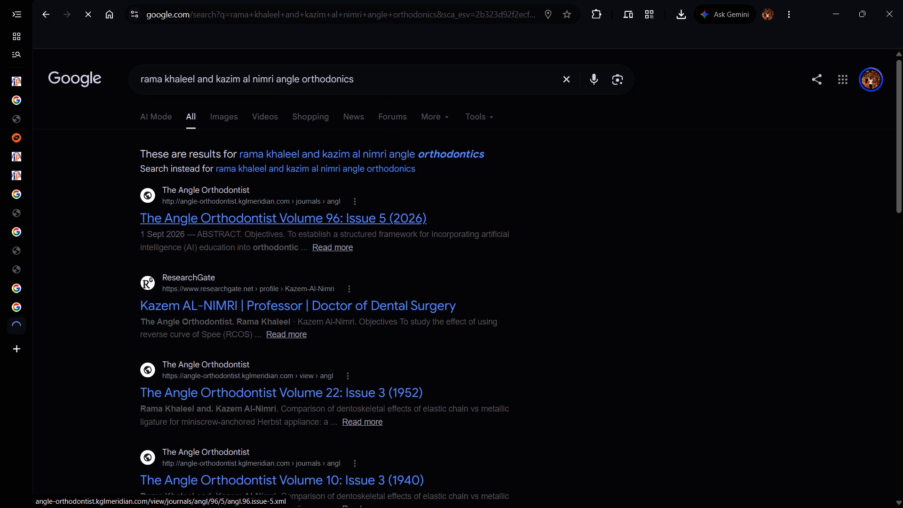
Return to the AI Mode search tab and read its summary of the deep overbite study through to the main takeaway.
click(23, 301)
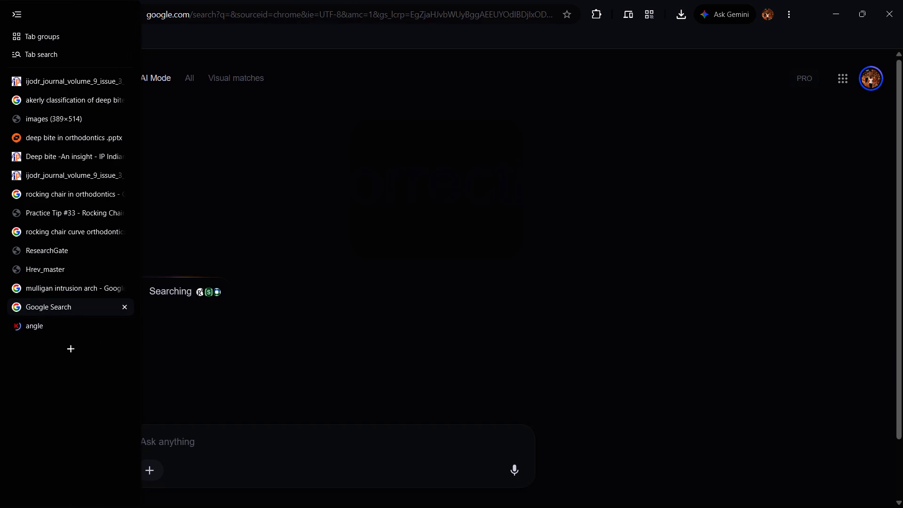
scroll(451, 241, down, 3)
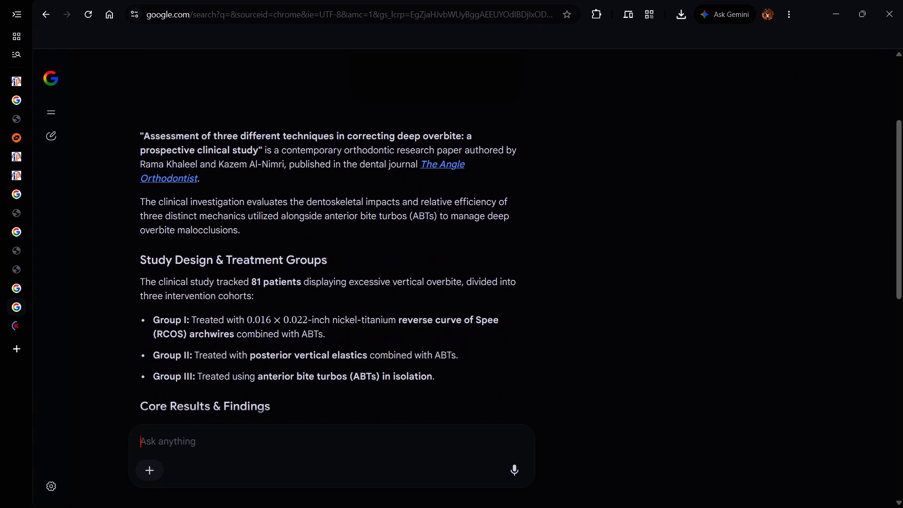
scroll(451, 241, down, 10)
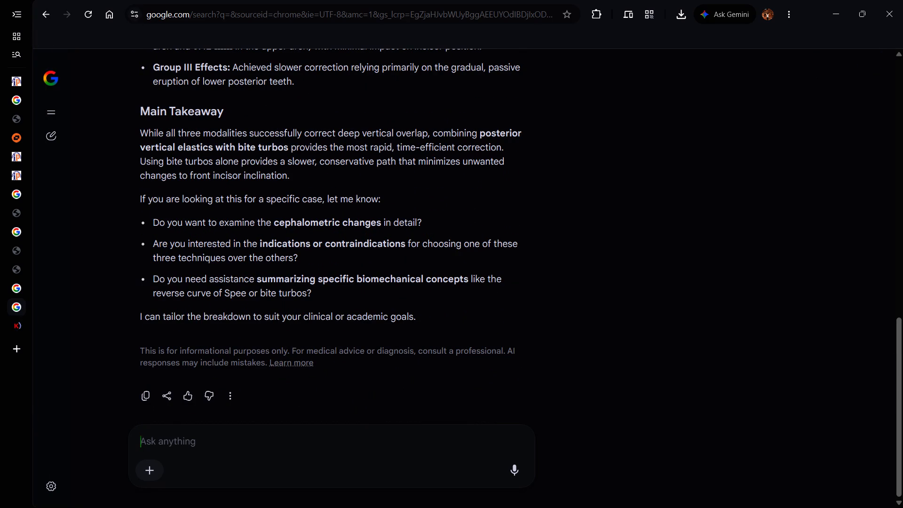
Ask the AI Mode chat for the "link of this article".
click(210, 437)
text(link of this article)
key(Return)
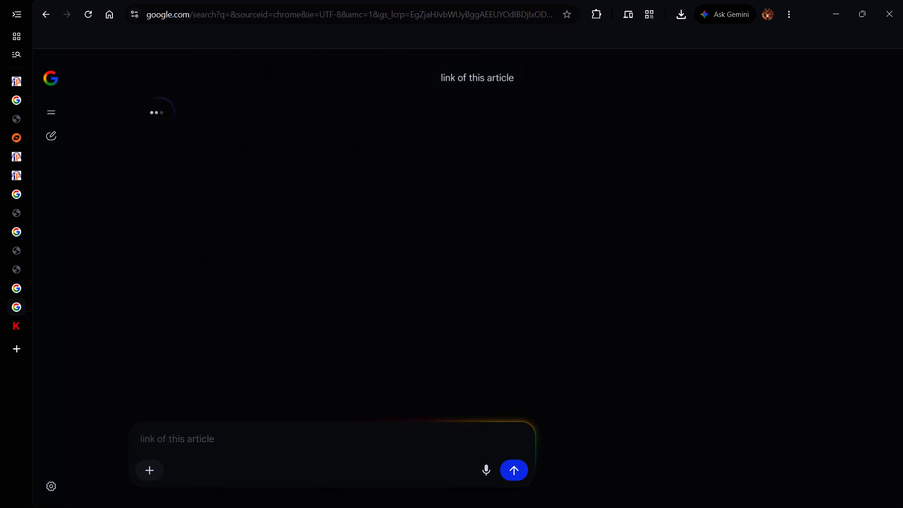